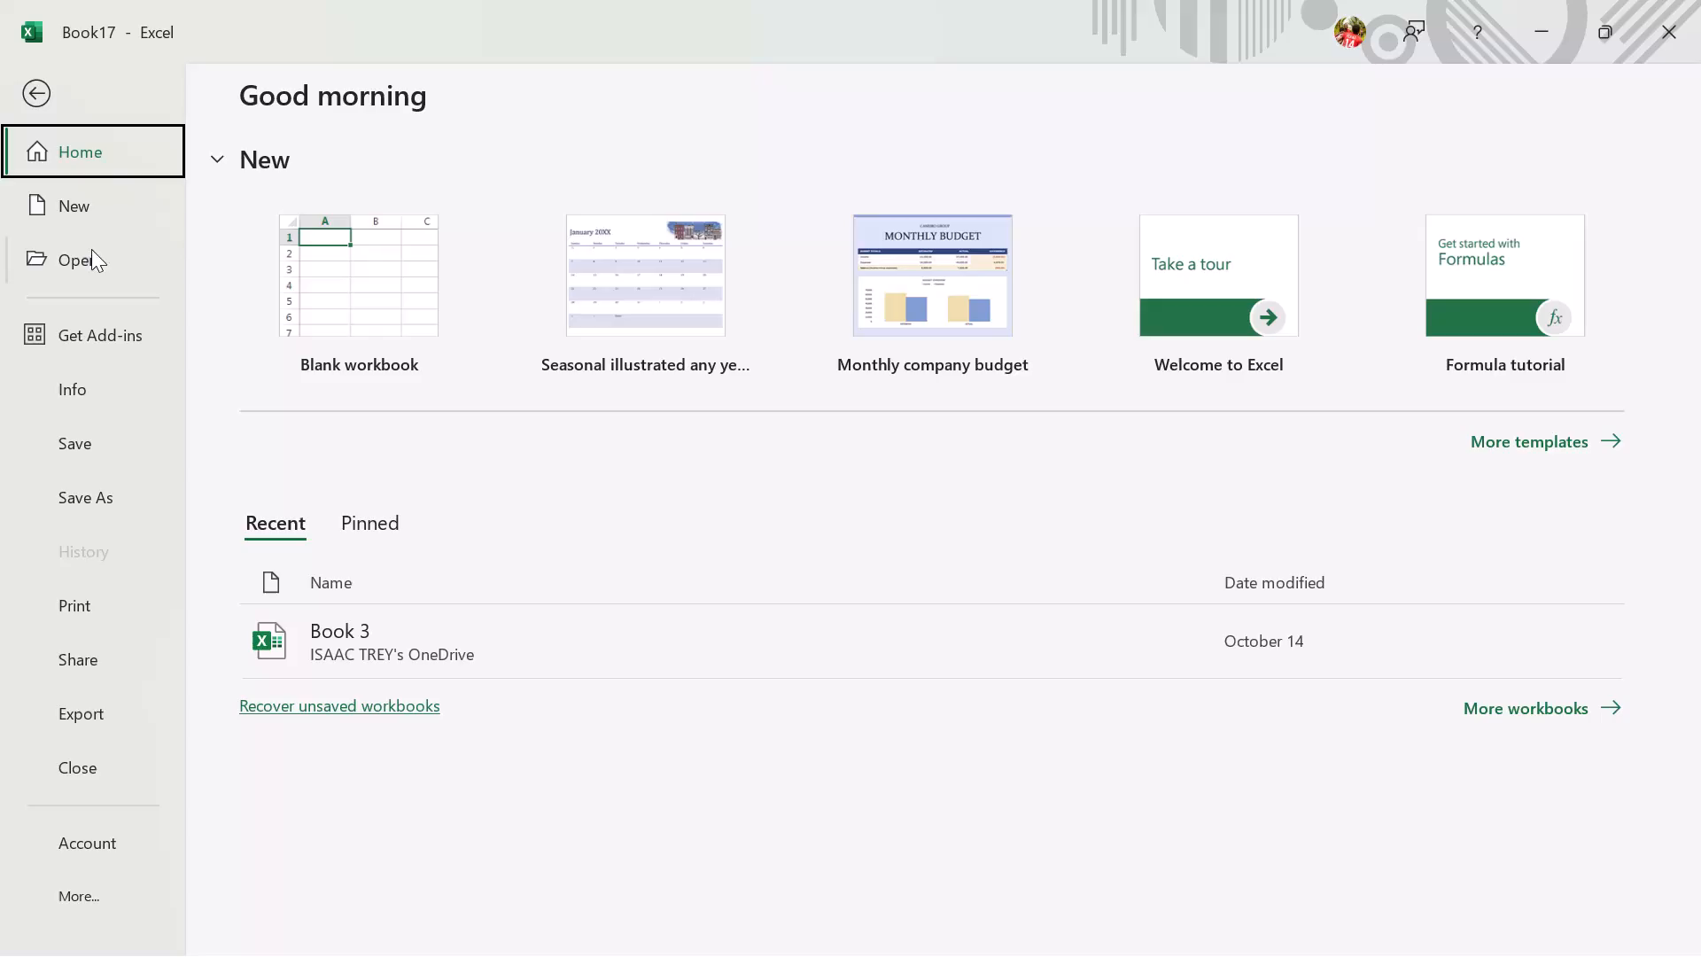
Create a new blank workbook.
{"action": "left_click", "coordinate": [94, 206]}
{"action": "left_click", "coordinate": [358, 312]}
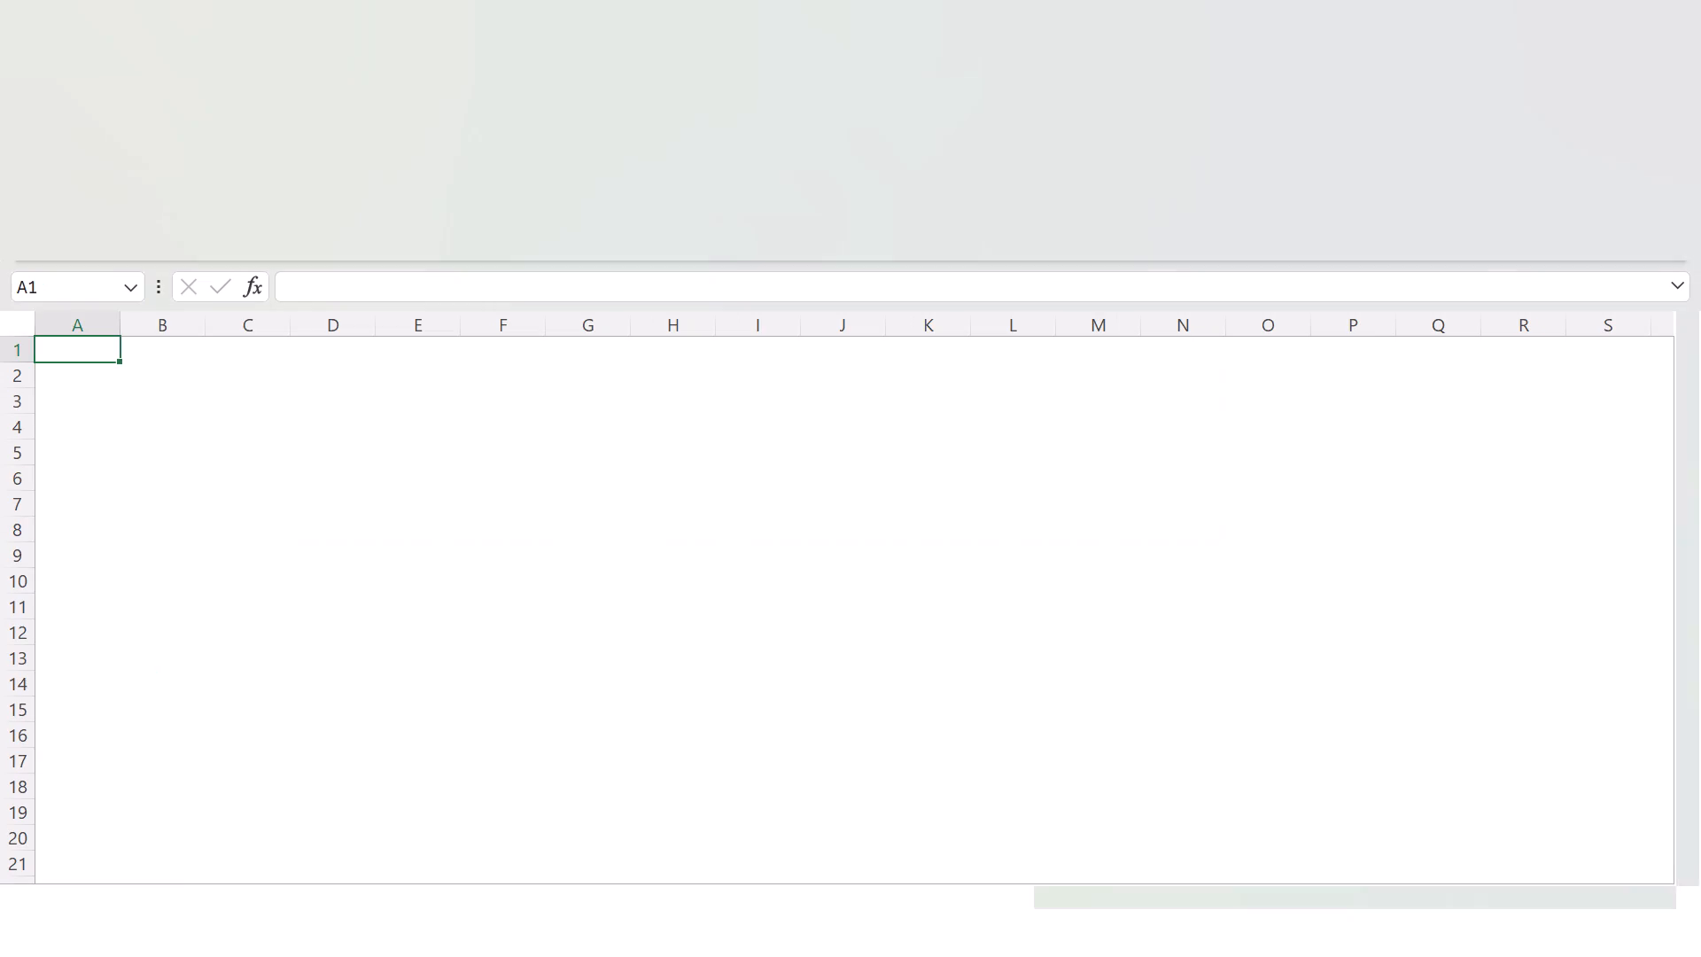
Enter the heading CATEGORY in cell B4.
{"action": "left_click", "coordinate": [177, 448]}
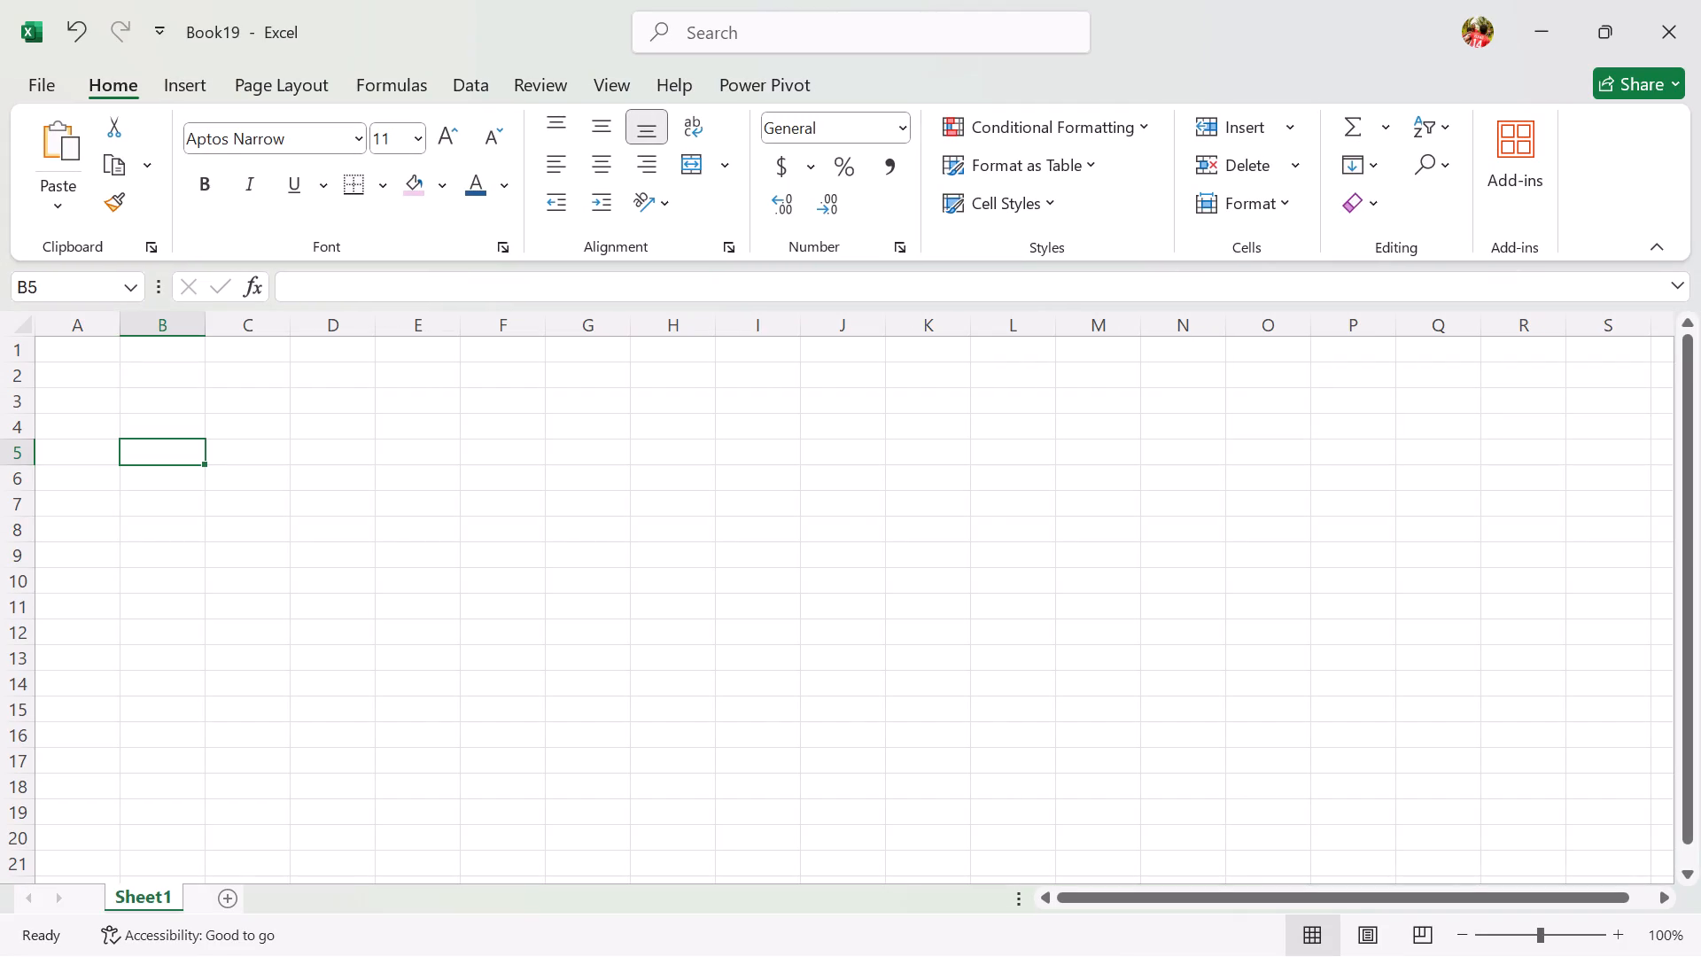
{"action": "left_click", "coordinate": [63, 422]}
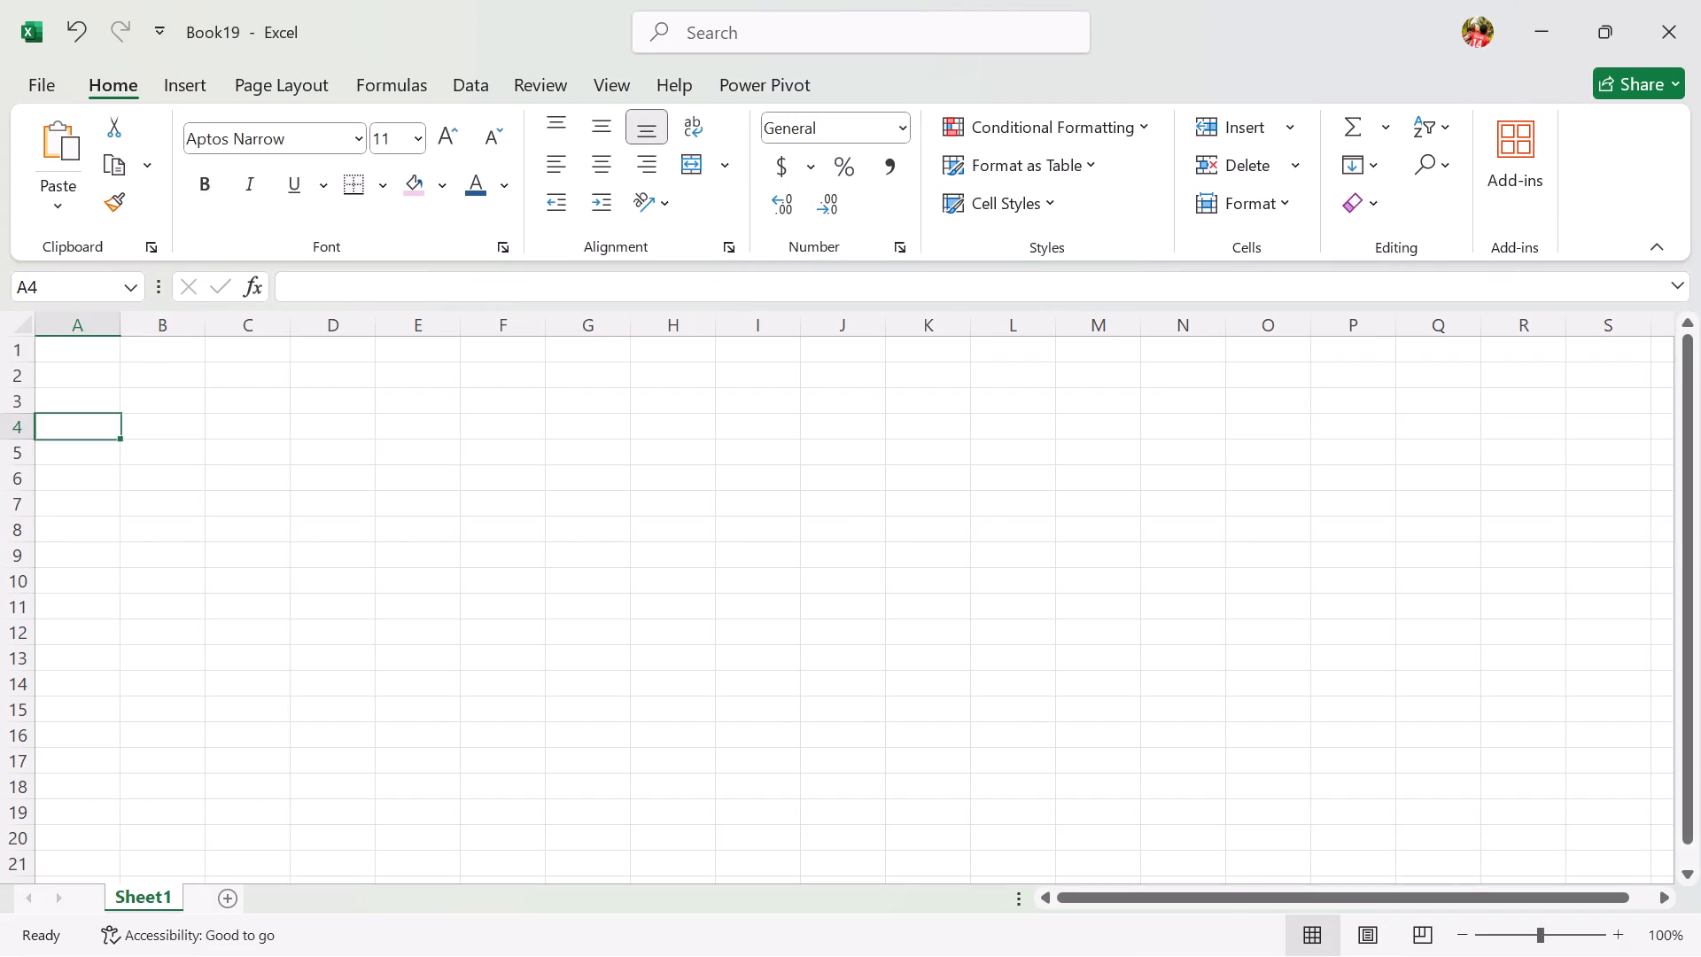
{"action": "left_click", "coordinate": [168, 433]}
{"action": "key", "text": "v"}
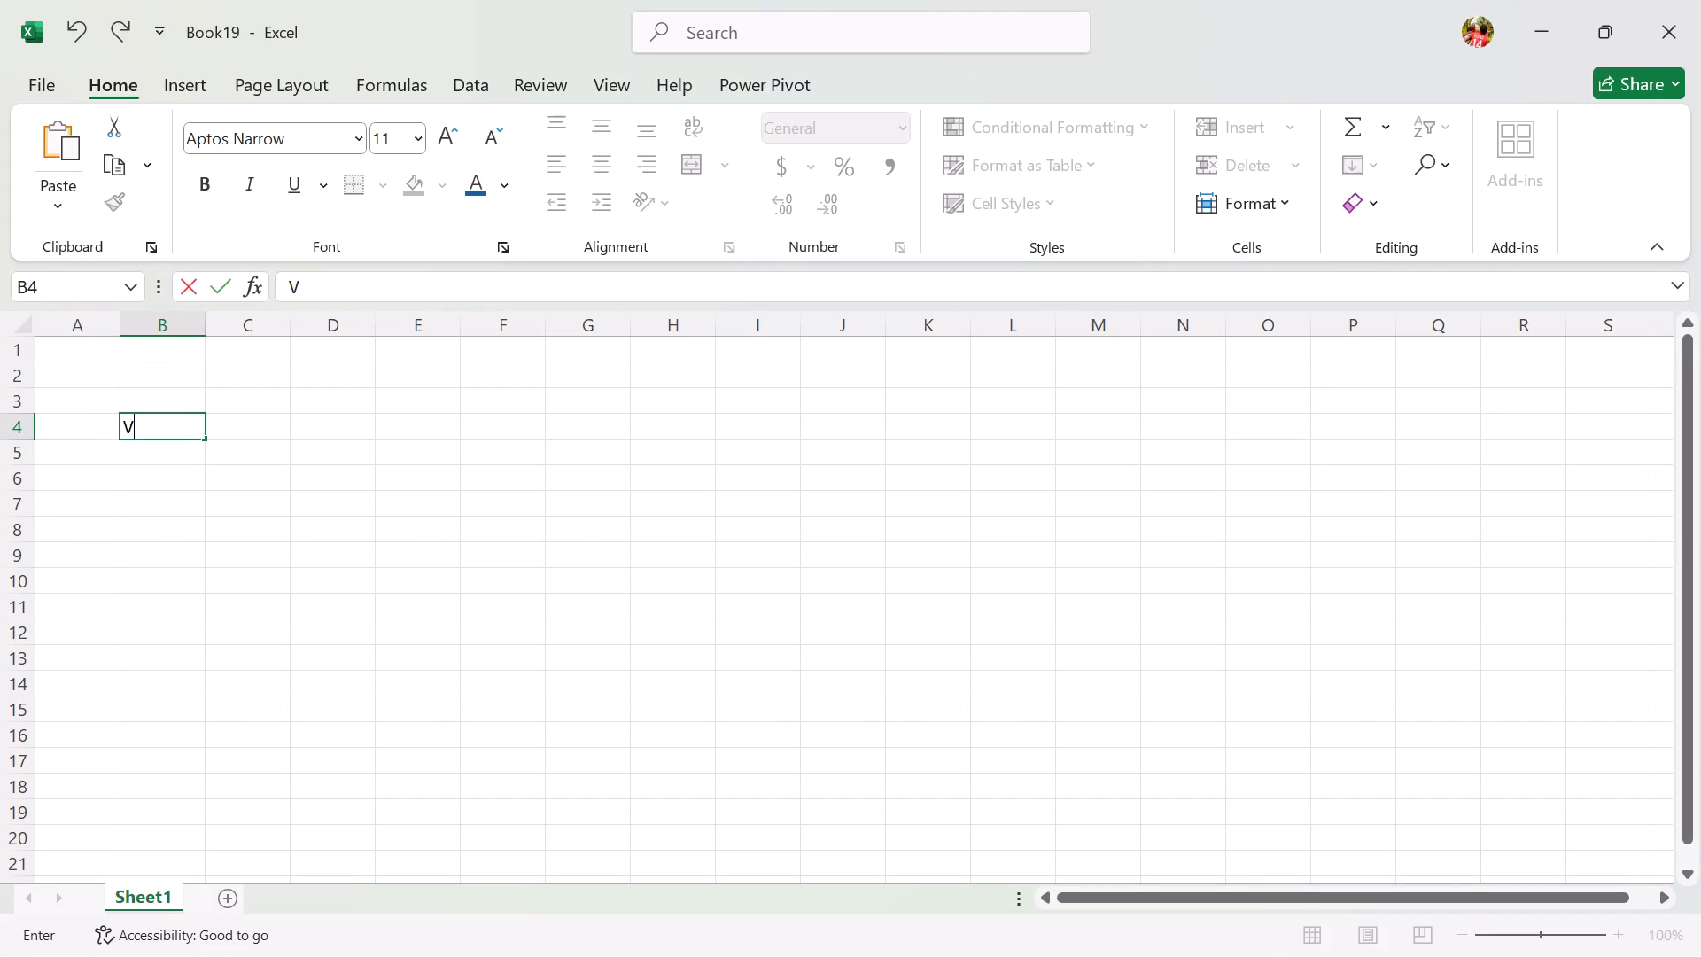
{"action": "key", "text": "BackSpace"}
{"action": "type", "text": "CATEGORY"}
{"action": "key", "text": "Return"}
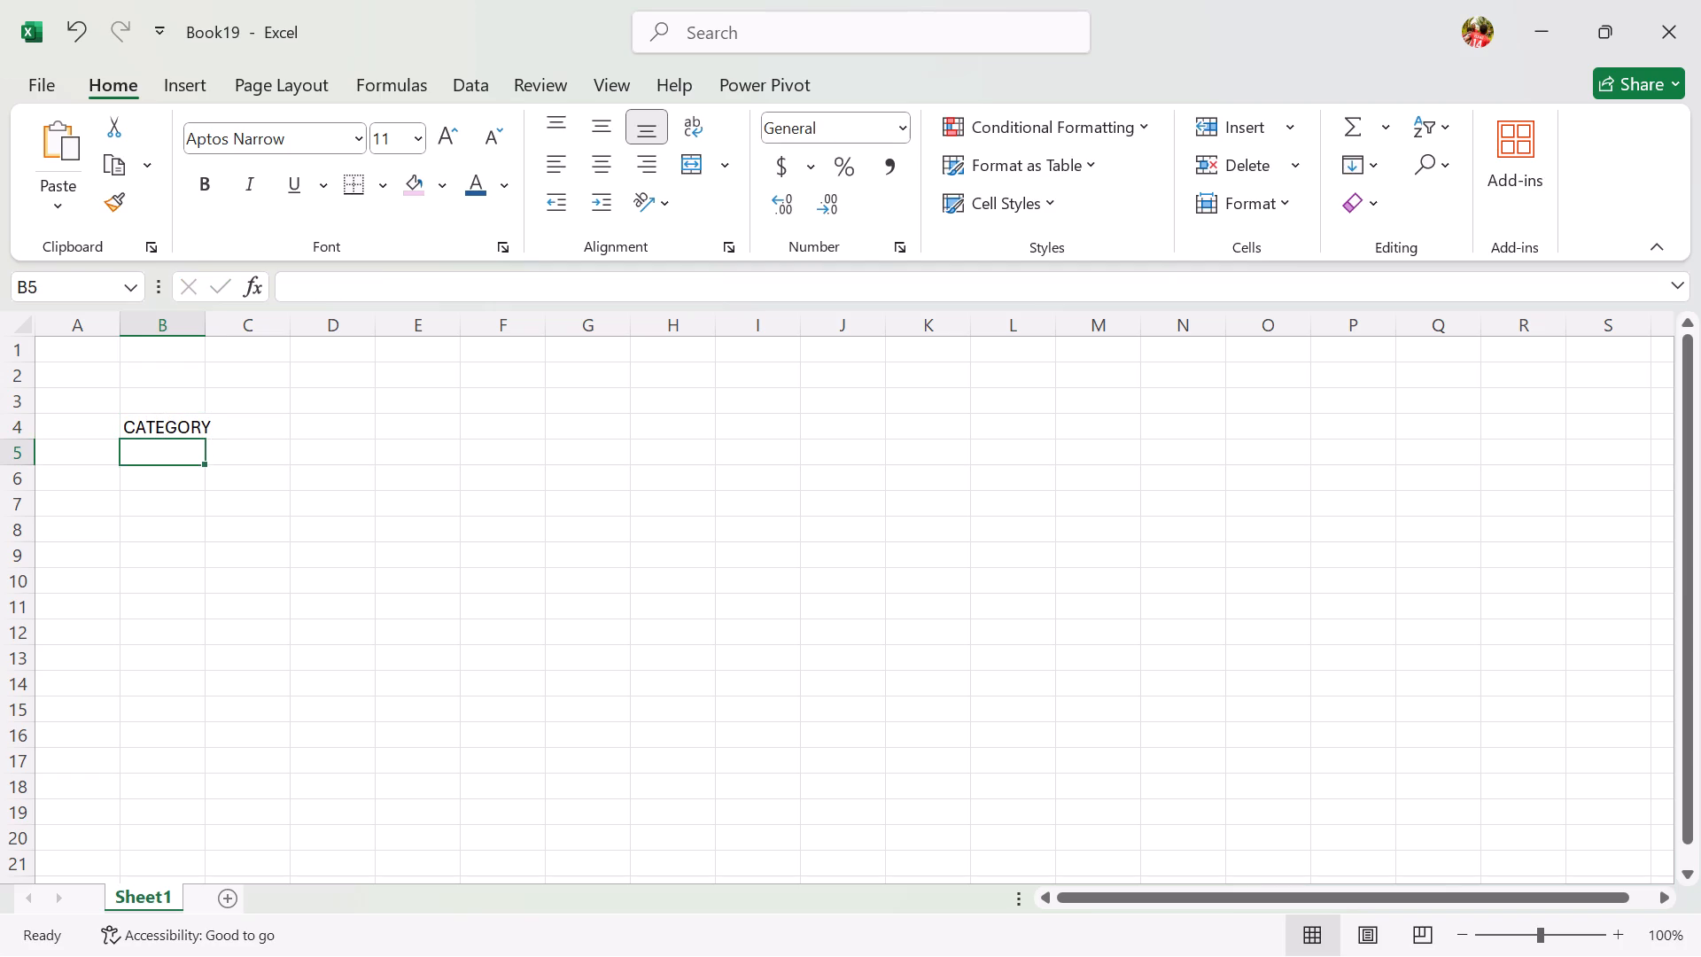
Enter VENUE in cell B5, followed in the same cell by a wide run of spaces and the word subtotals.
{"action": "type", "text": "VENU"}
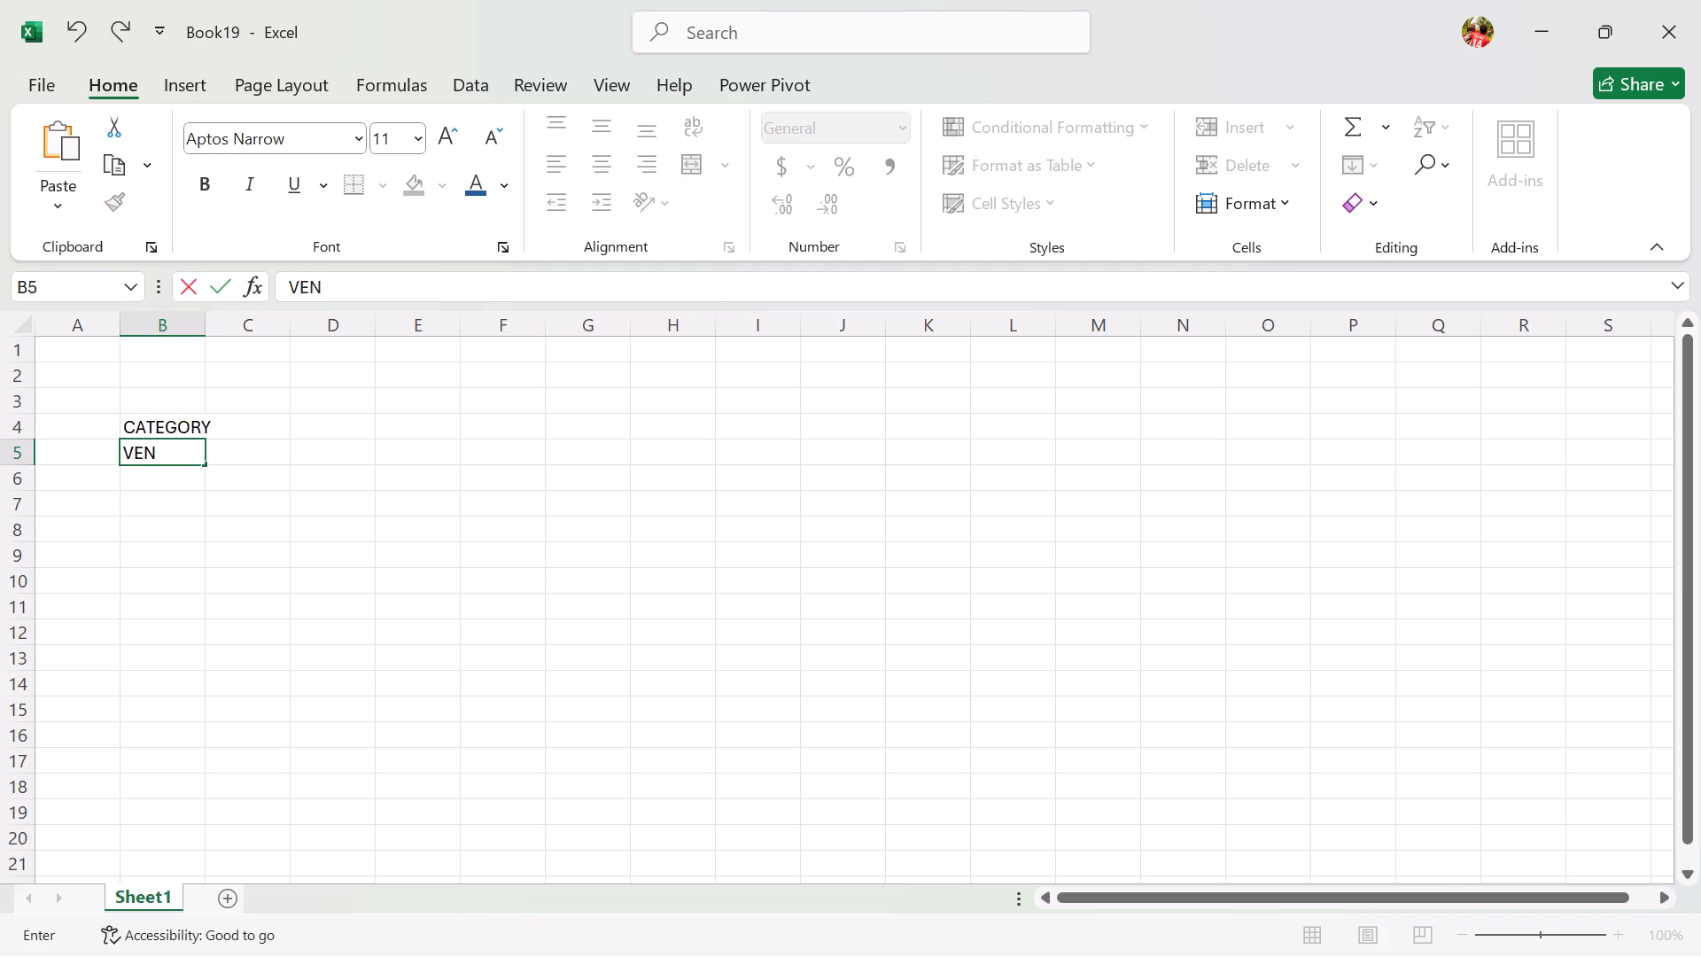
{"action": "type", "text": "E"}
{"action": "key", "text": "space"}
{"action": "key", "text": "space"}
{"action": "key", "text": "space"}
{"action": "key", "text": "space"}
{"action": "key", "text": "space"}
{"action": "key", "text": "space"}
{"action": "key", "text": "space"}
{"action": "key", "text": "space"}
{"action": "key", "text": "space"}
{"action": "key", "text": "space"}
{"action": "key", "text": "space"}
{"action": "key", "text": "space"}
{"action": "key", "text": "space"}
{"action": "key", "text": "space"}
{"action": "key", "text": "space"}
{"action": "key", "text": "space"}
{"action": "key", "text": "space"}
{"action": "key", "text": "space"}
{"action": "key", "text": "space"}
{"action": "key", "text": "space"}
{"action": "key", "text": "space"}
{"action": "type", "text": "subtotal"}
{"action": "key", "text": "s"}
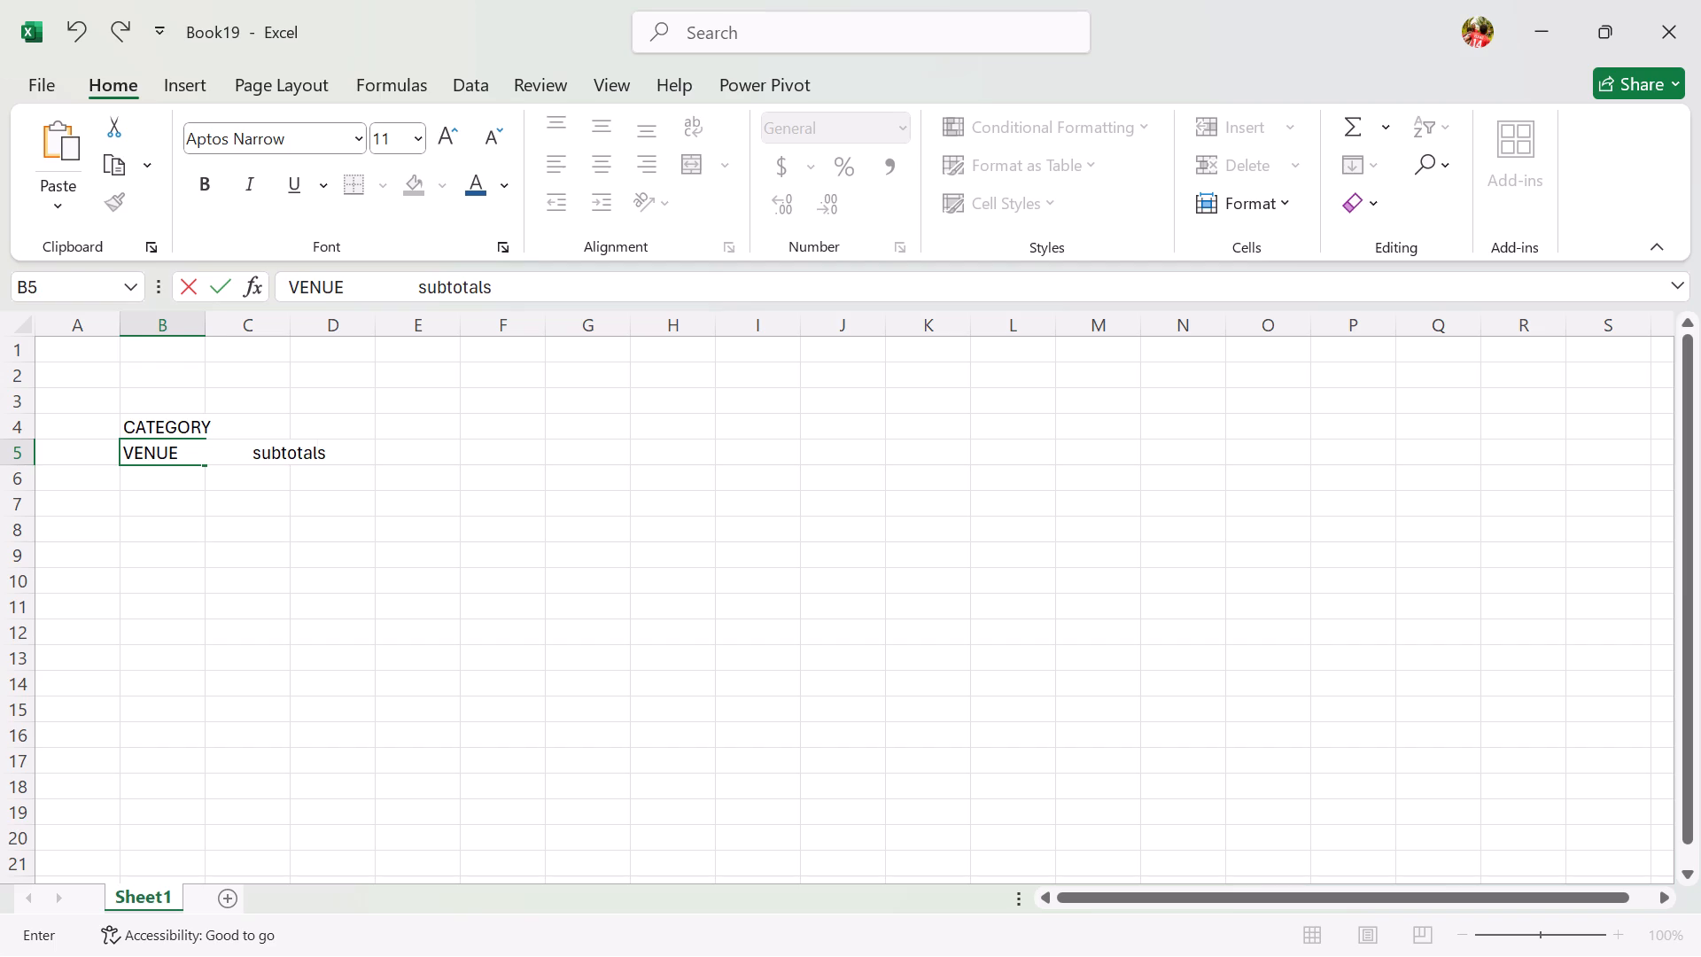
{"action": "key", "text": "Return"}
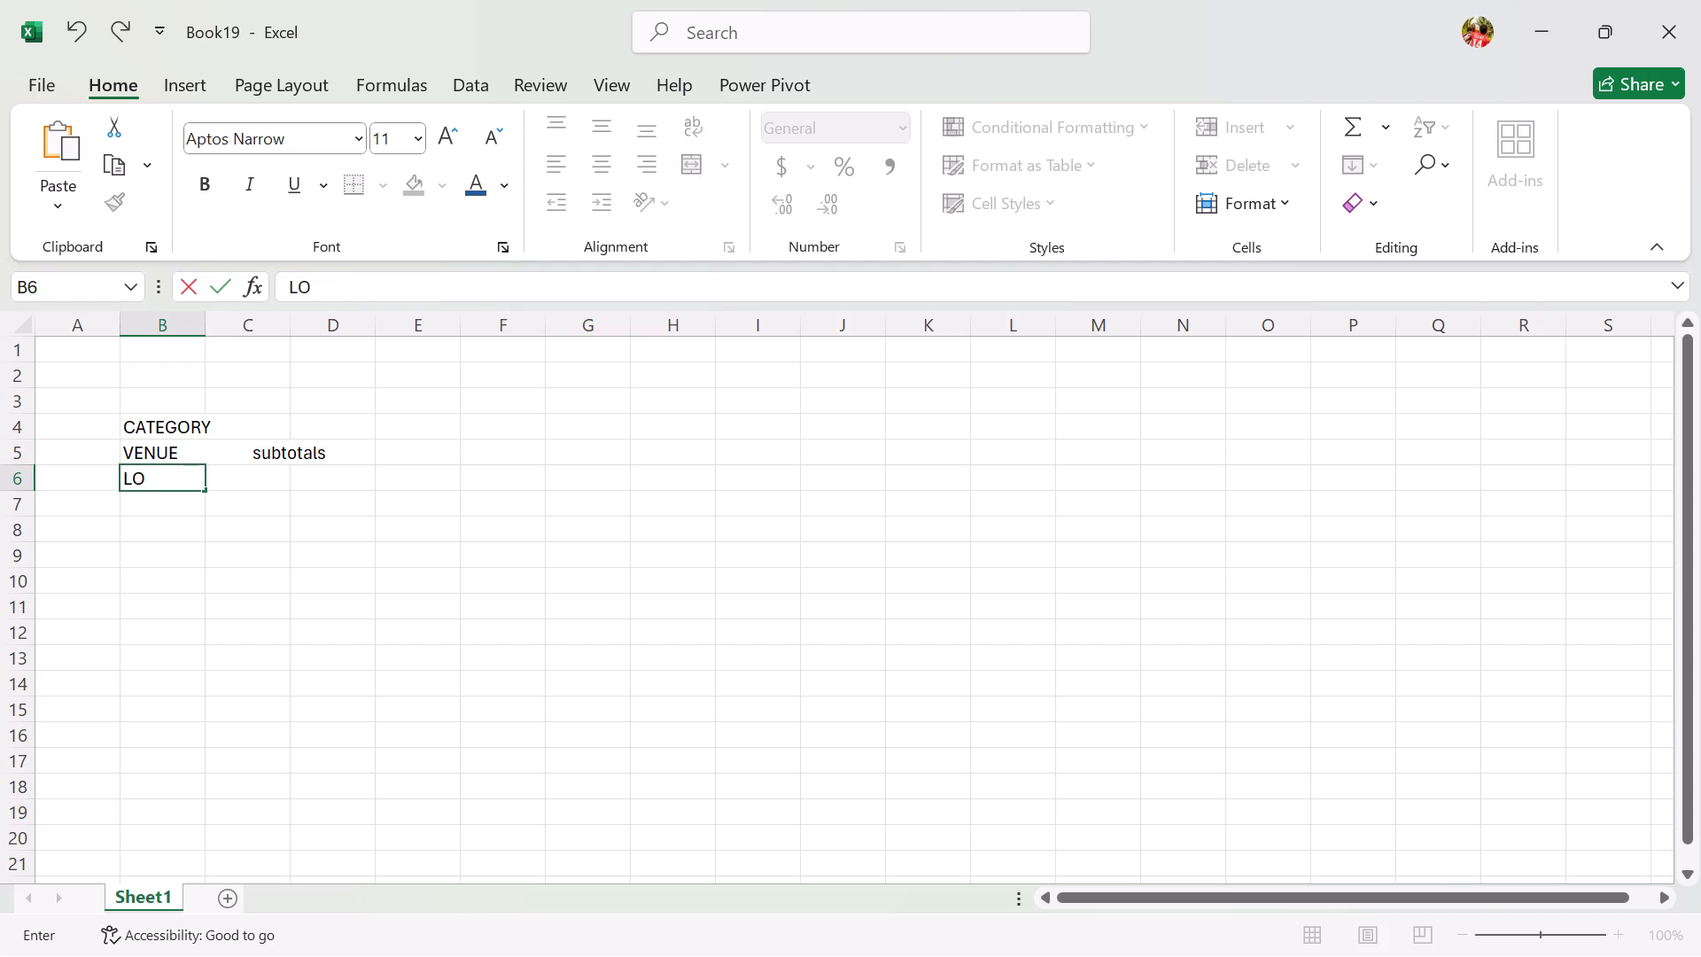
Enter Location Rental in cell B6 as the first item under VENUE.
{"action": "key", "text": "BackSpace"}
{"action": "key", "text": "o"}
{"action": "key", "text": "c"}
{"action": "key", "text": "a"}
{"action": "type", "text": "tion"}
{"action": "key", "text": "space"}
{"action": "type", "text": "Renta"}
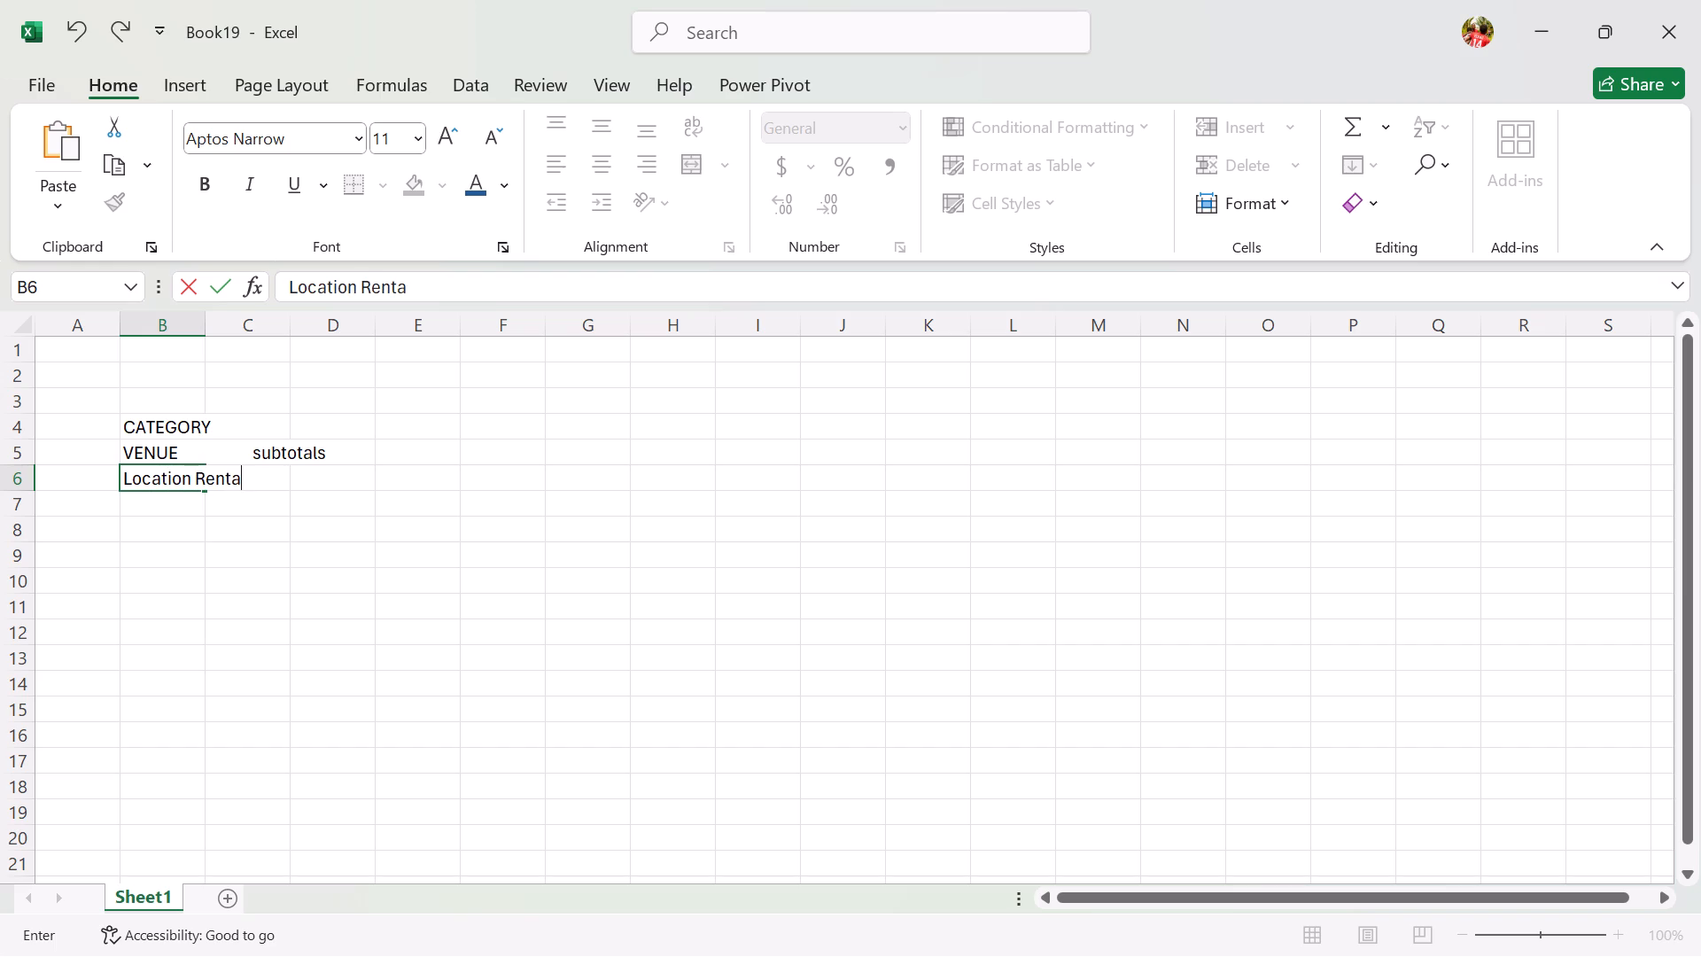
{"action": "key", "text": "l"}
{"action": "key", "text": "Return"}
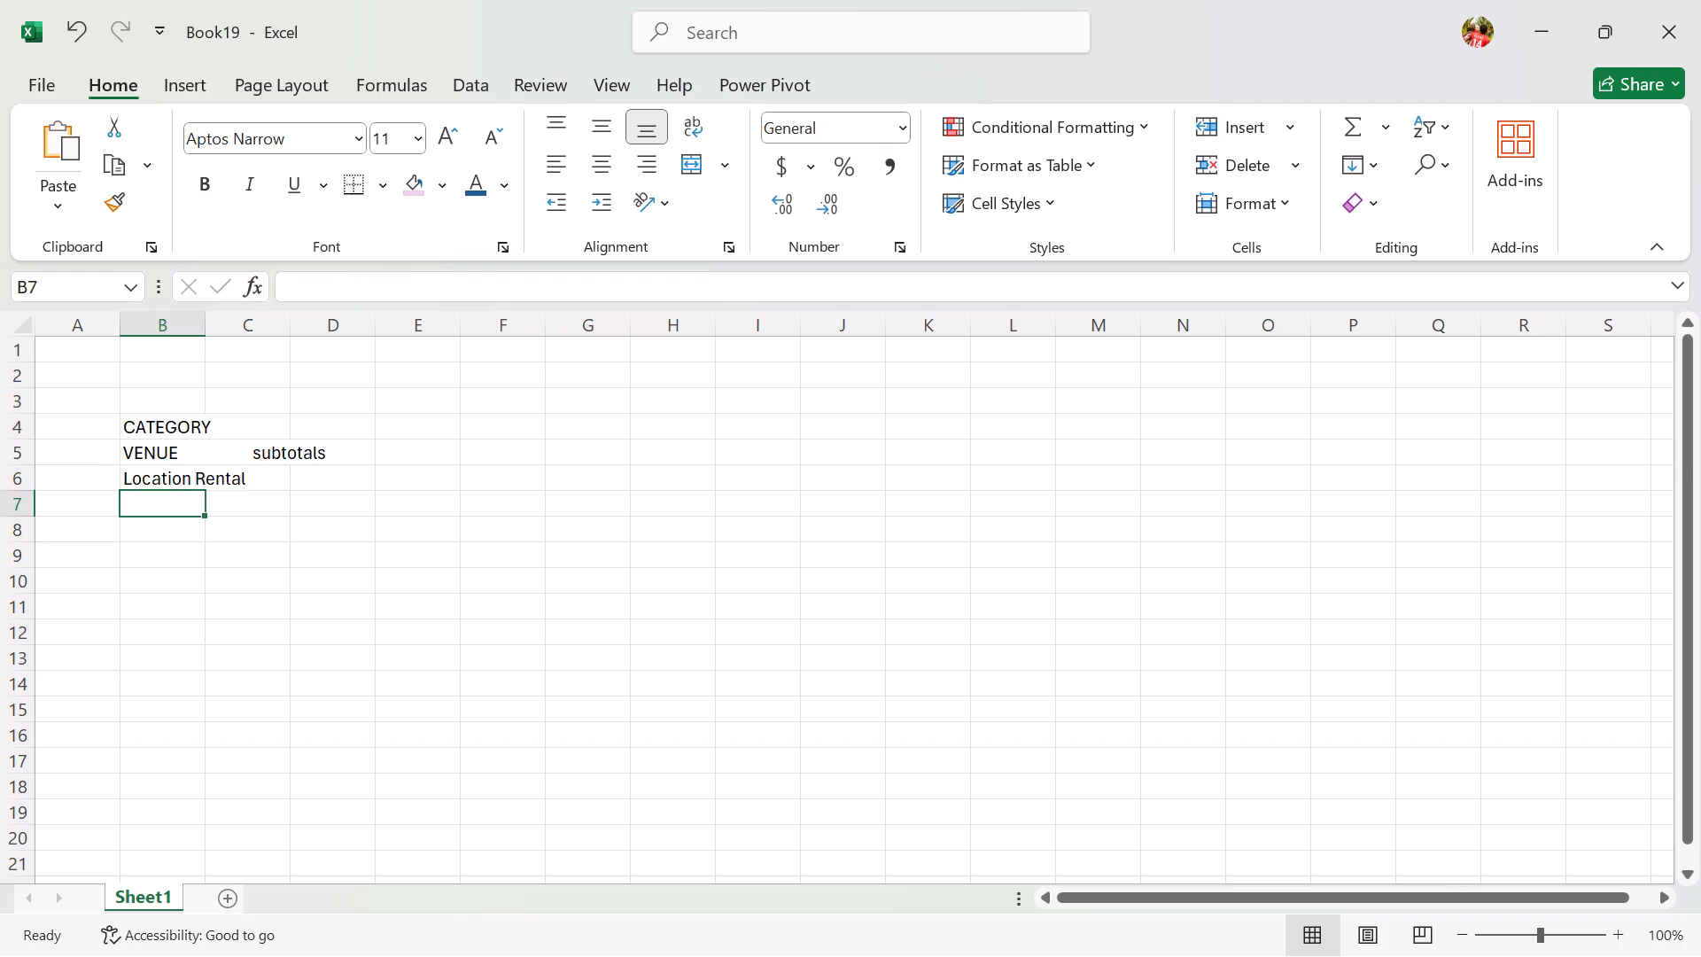
Add the remaining venue items: Event Staff in cell B7 and Equipment Rental in cell B8.
{"action": "type", "text": "Event"}
{"action": "key", "text": "space"}
{"action": "type", "text": "Staff"}
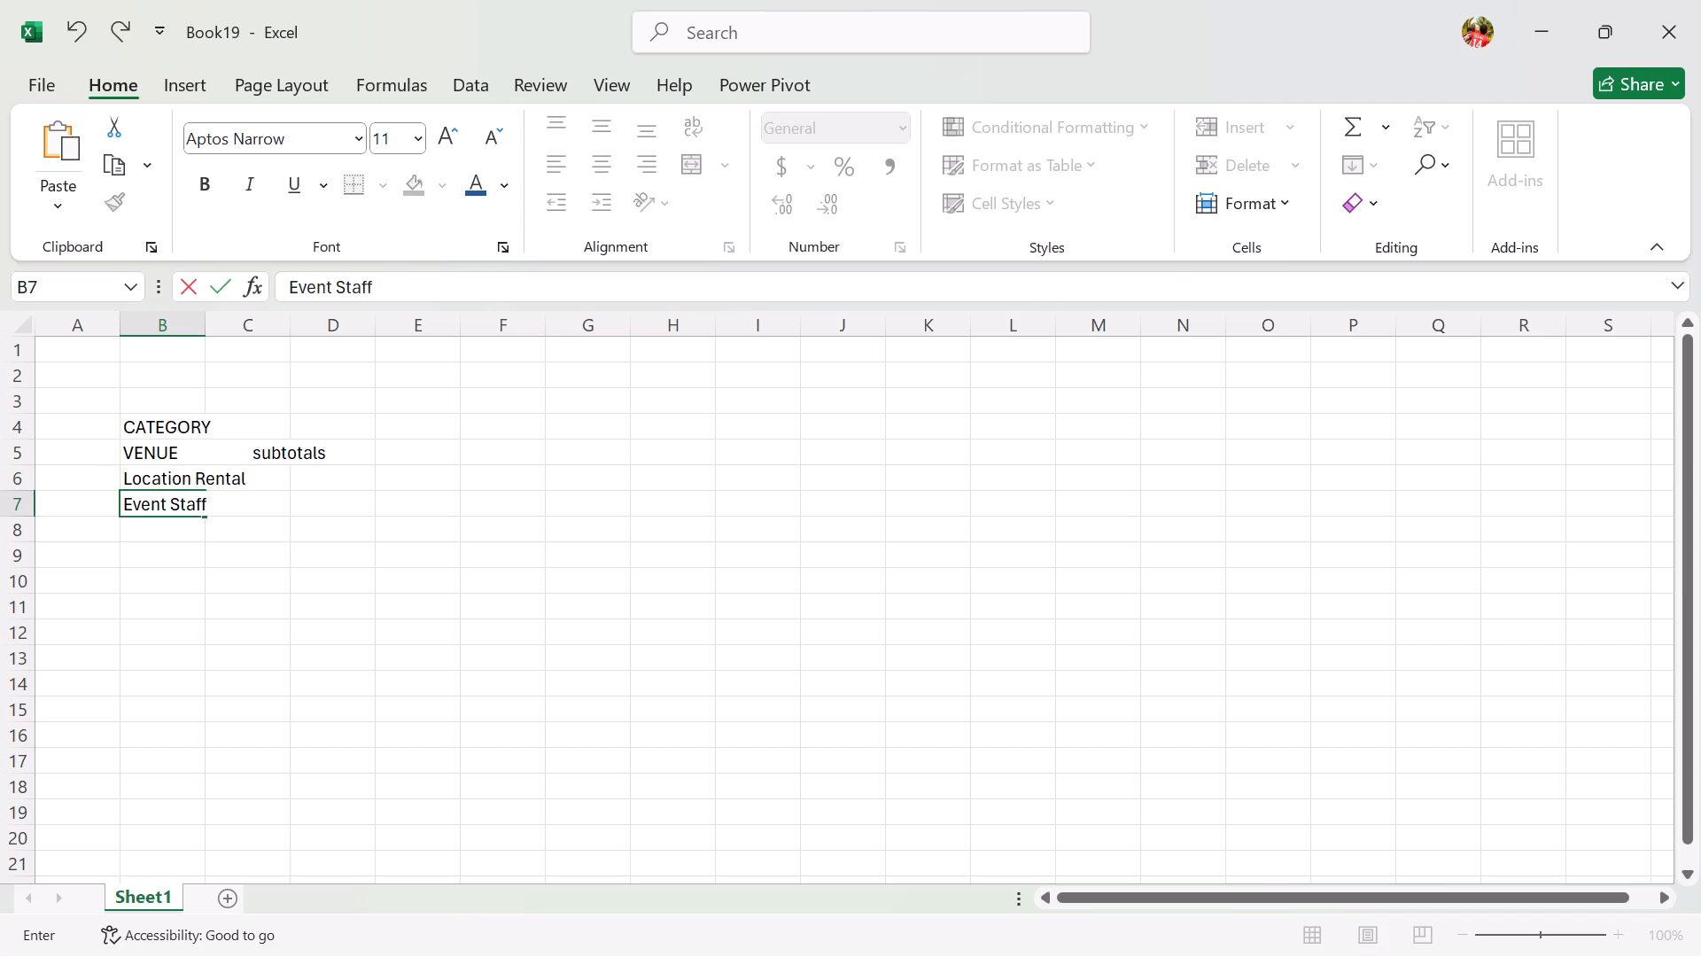
{"action": "key", "text": "Return"}
{"action": "key", "text": "shift+e"}
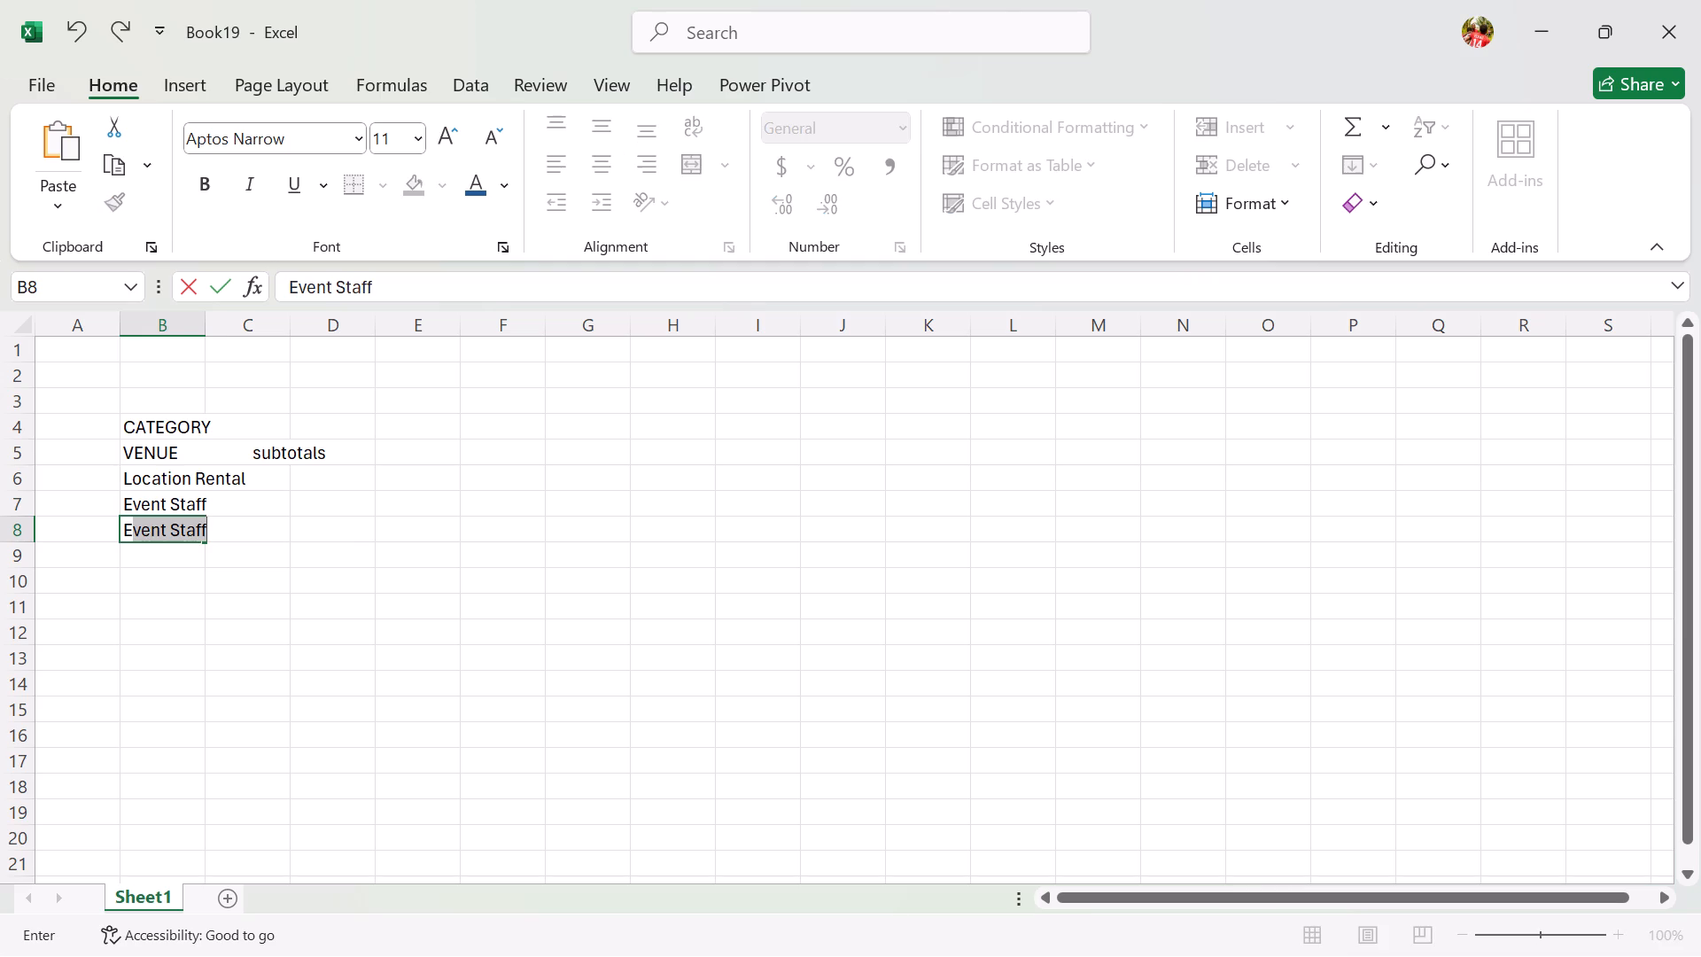
{"action": "type", "text": "quipment"}
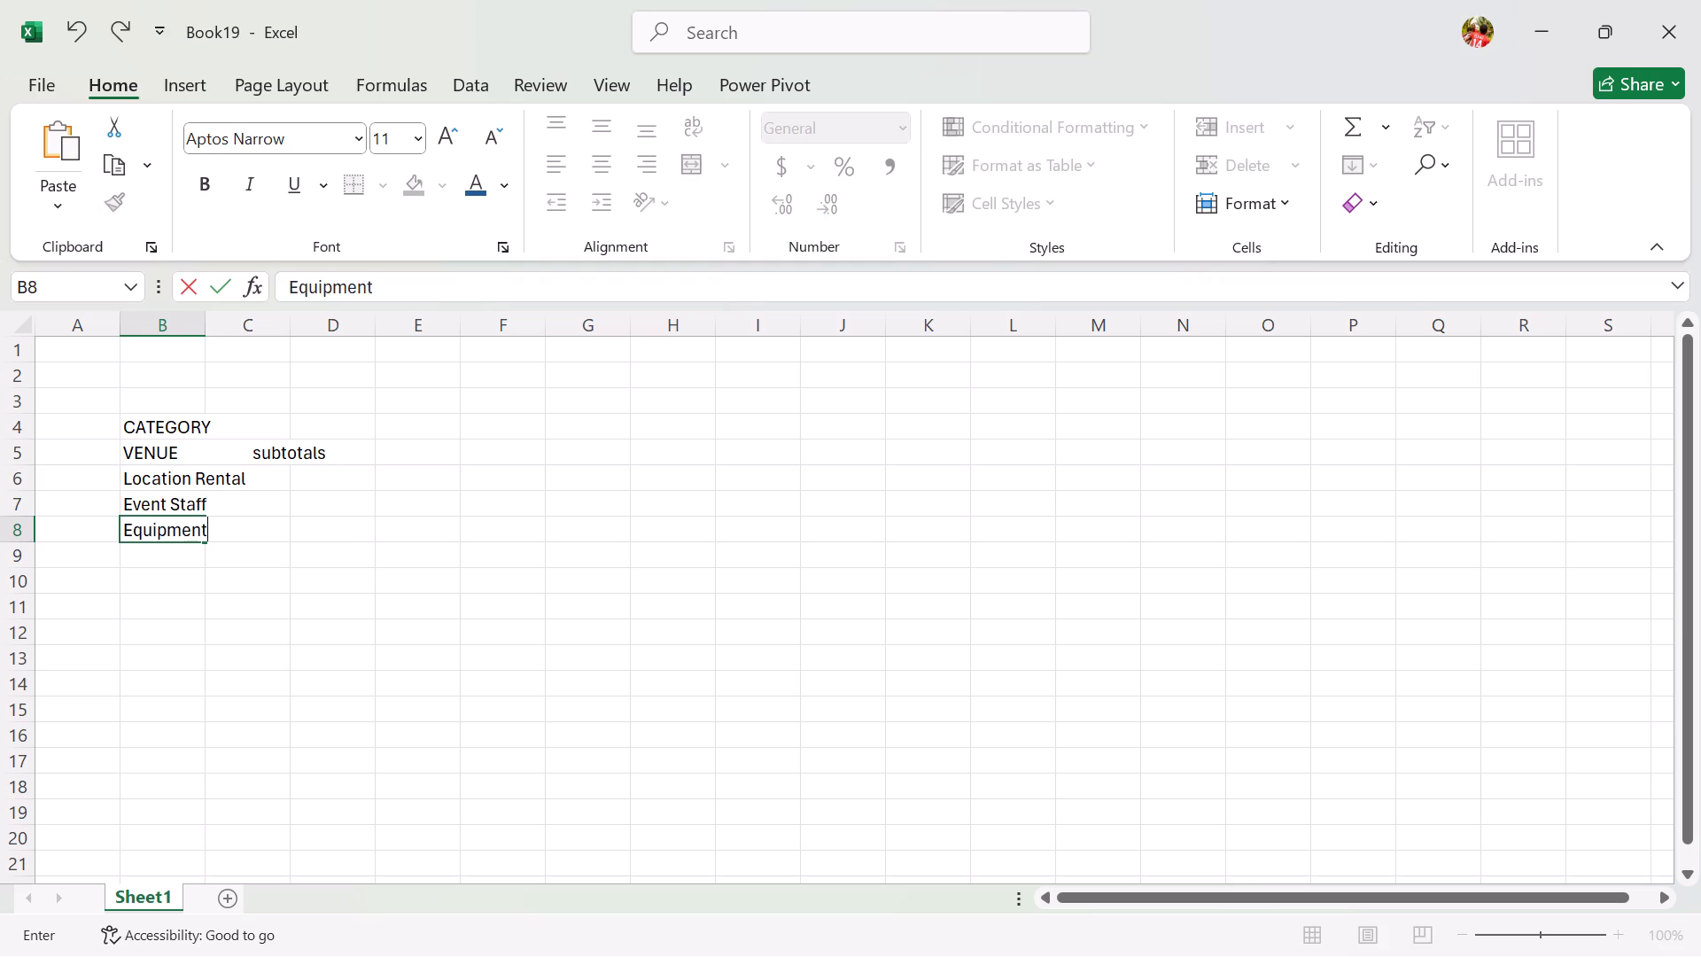
{"action": "key", "text": "space"}
{"action": "type", "text": "Renta"}
{"action": "key", "text": "l"}
{"action": "key", "text": "Return"}
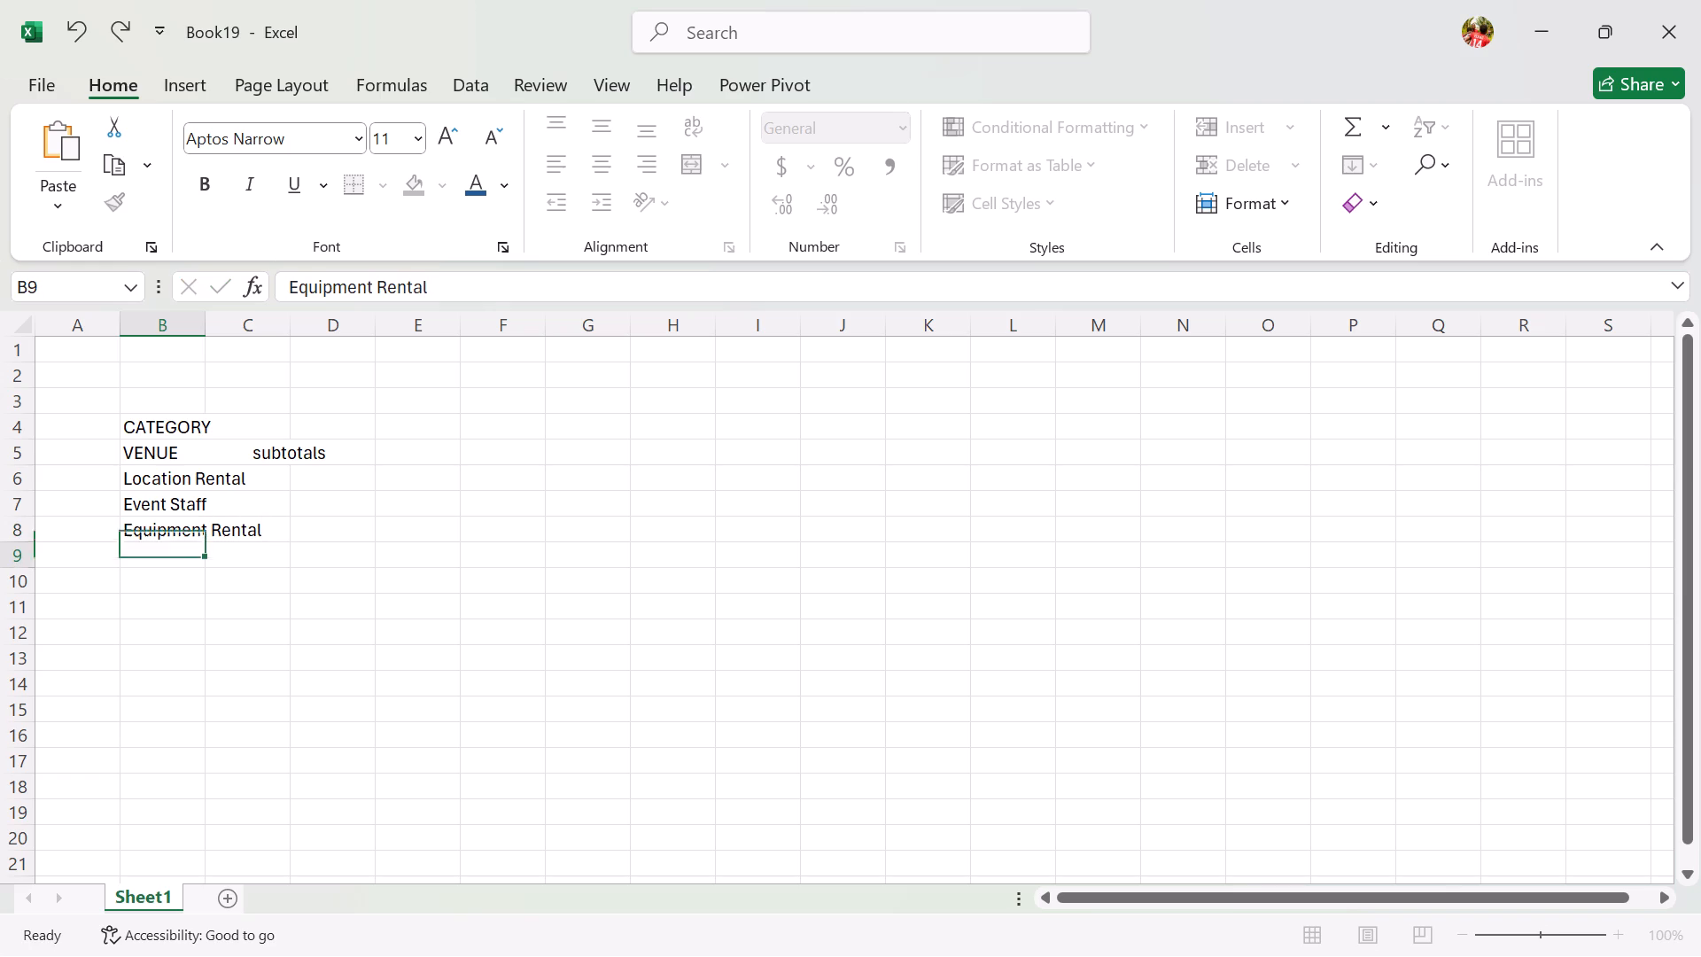
Enter Travel in cell B9, followed by spaces and subtotals, roughly aligned with the subtotals text in the VENUE row.
{"action": "type", "text": "Trave"}
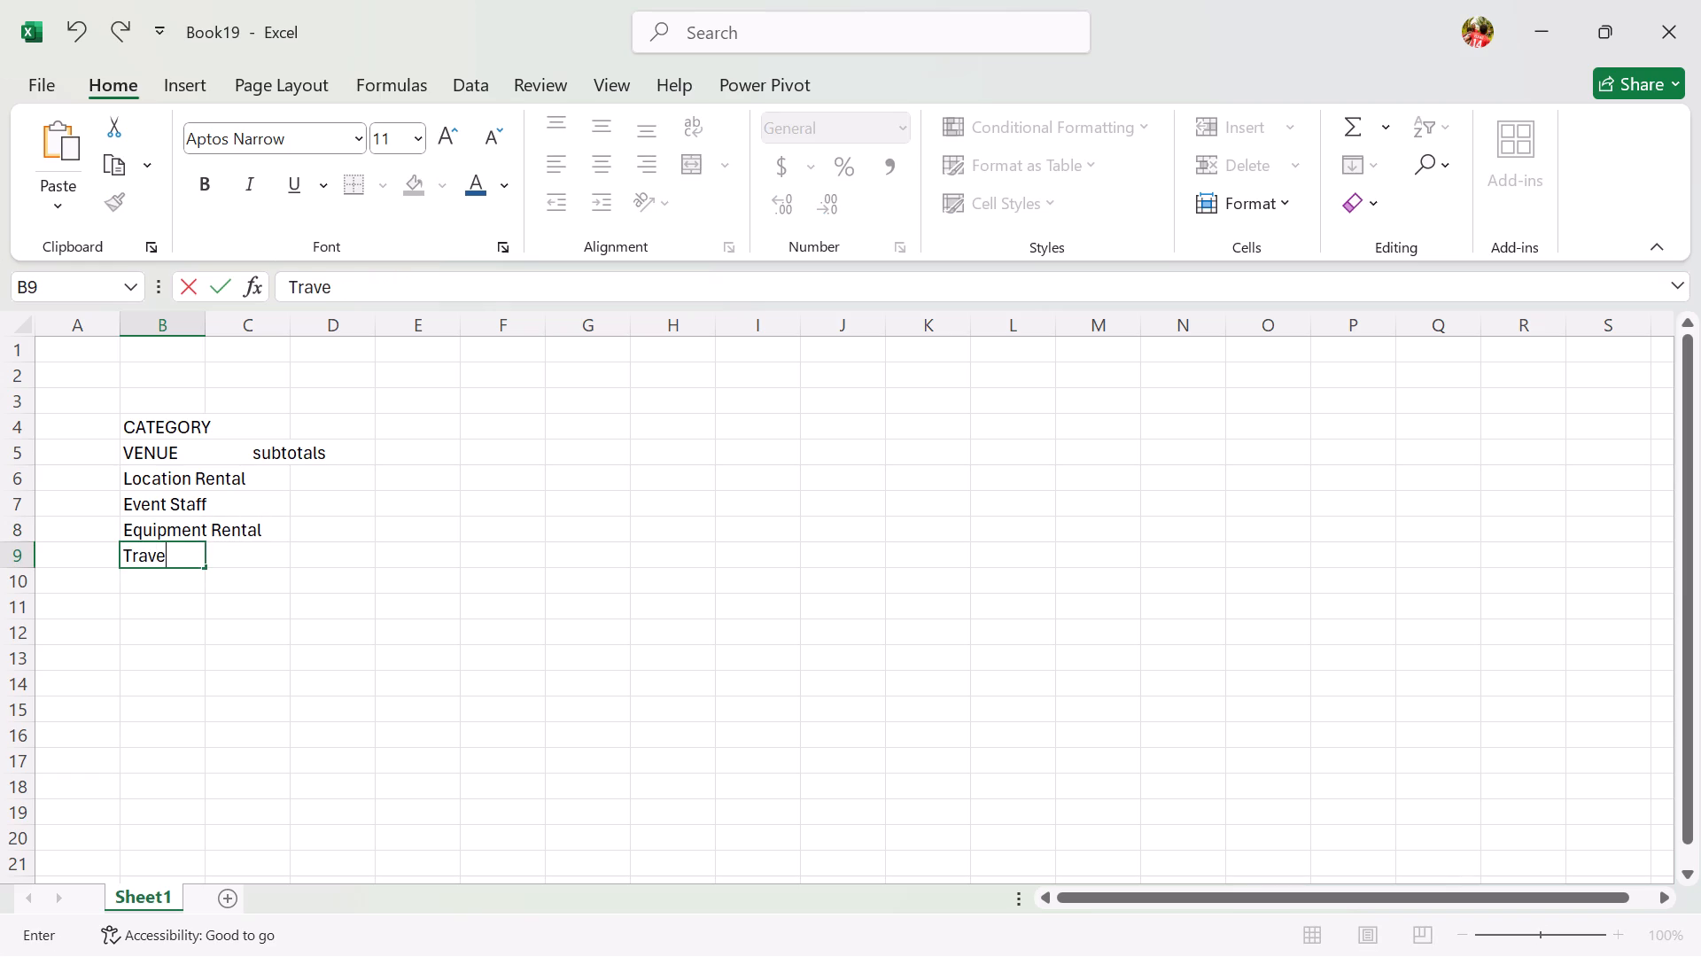
{"action": "type", "text": "l"}
{"action": "key", "text": "space"}
{"action": "key", "text": "space"}
{"action": "key", "text": "space"}
{"action": "key", "text": "space"}
{"action": "key", "text": "space"}
{"action": "key", "text": "space"}
{"action": "key", "text": "space"}
{"action": "key", "text": "space"}
{"action": "key", "text": "space"}
{"action": "key", "text": "space"}
{"action": "key", "text": "space"}
{"action": "key", "text": "space"}
{"action": "key", "text": "space"}
{"action": "key", "text": "space"}
{"action": "key", "text": "space"}
{"action": "key", "text": "space"}
{"action": "key", "text": "space"}
{"action": "key", "text": "space"}
{"action": "key", "text": "space"}
{"action": "key", "text": "space"}
{"action": "key", "text": "space"}
{"action": "key", "text": "space"}
{"action": "key", "text": "space"}
{"action": "key", "text": "space"}
{"action": "key", "text": "s"}
{"action": "type", "text": "ub"}
{"action": "key", "text": "y"}
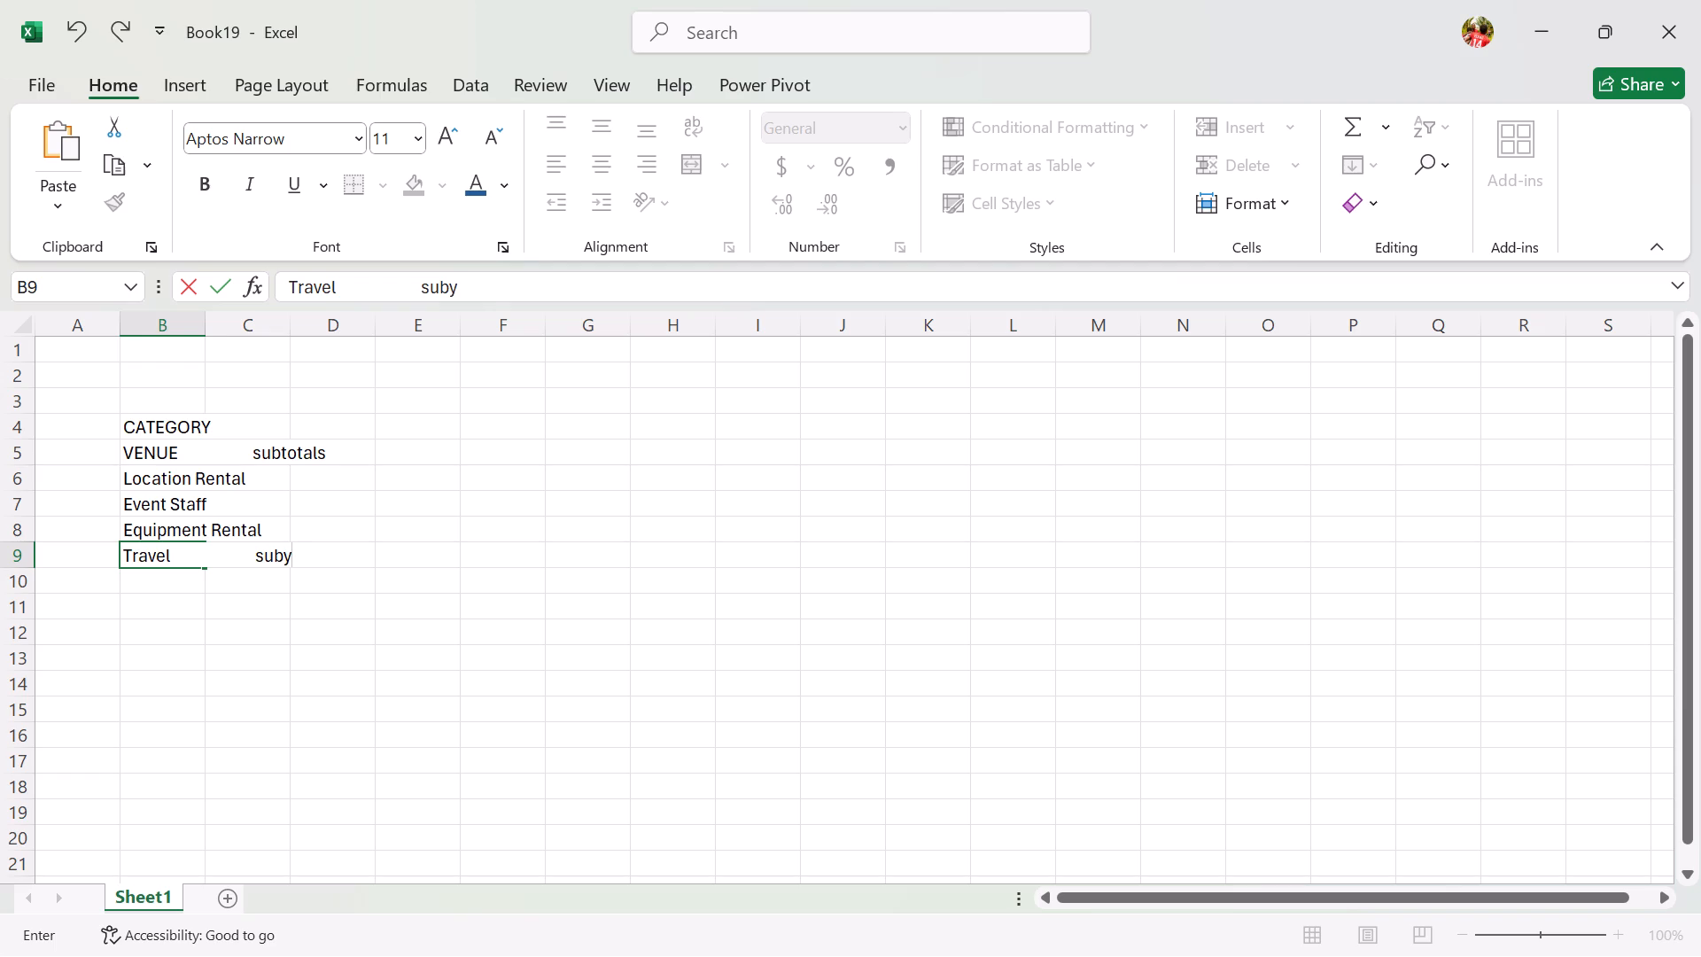
{"action": "key", "text": "BackSpace"}
{"action": "type", "text": "total"}
{"action": "key", "text": "s"}
{"action": "key", "text": "Return"}
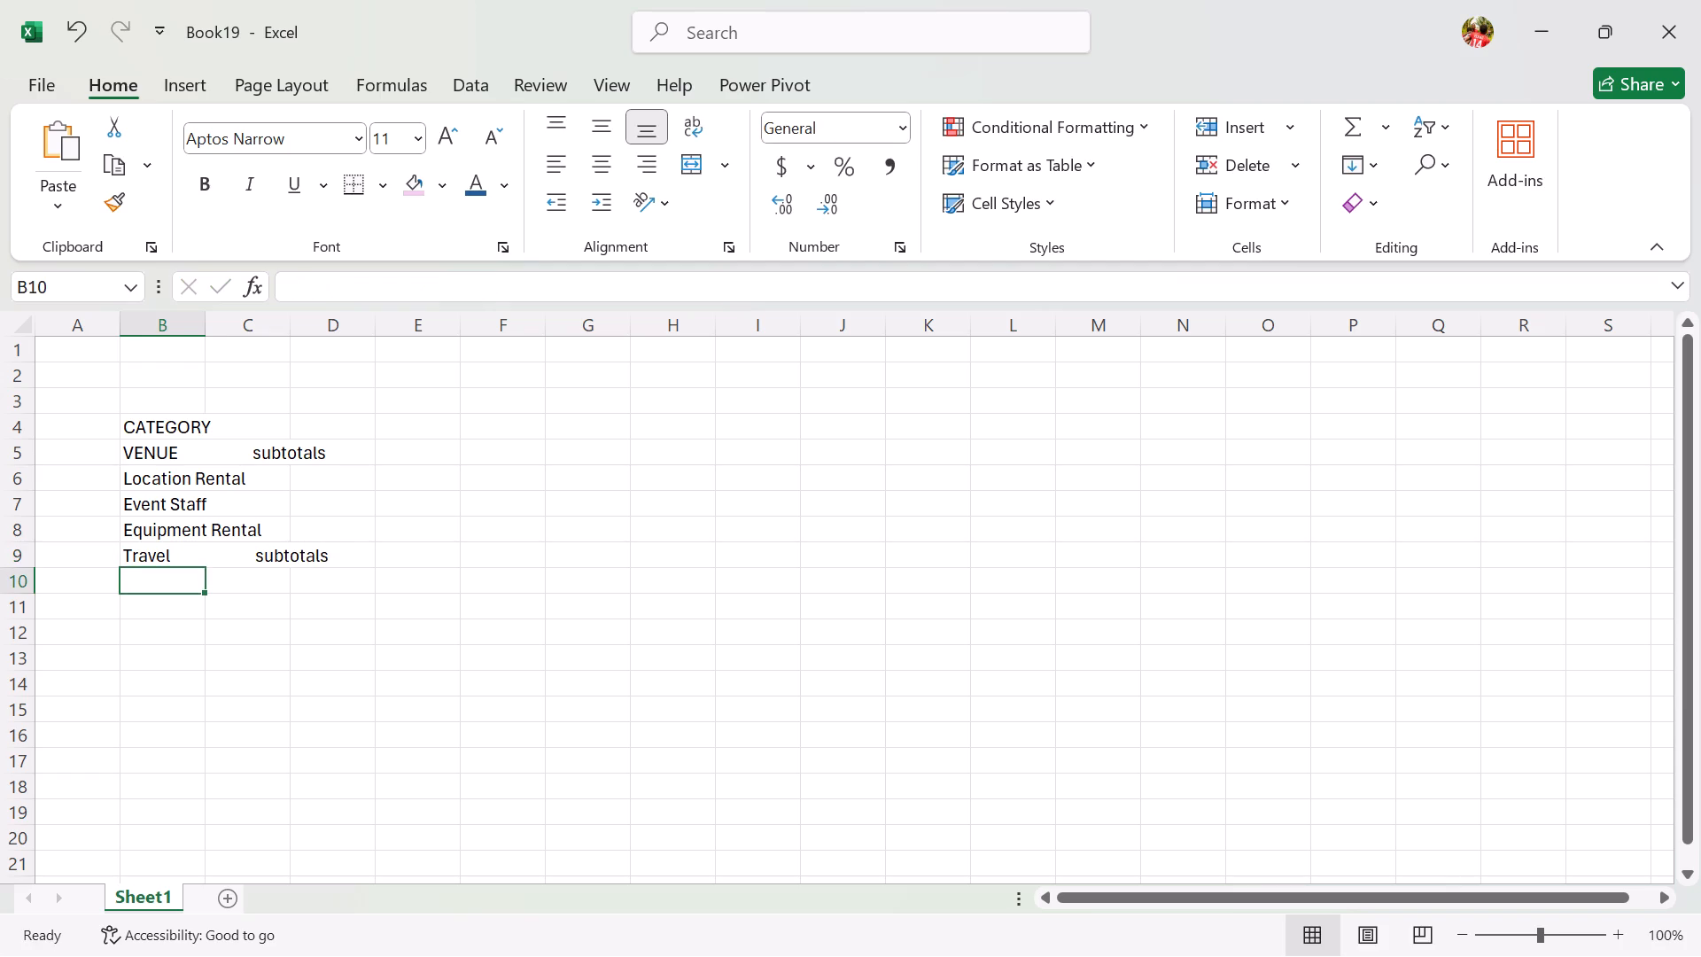
Enter Flight/Driving in cell B10 as the first item under Travel.
{"action": "type", "text": "Fligh"}
{"action": "key", "text": "t"}
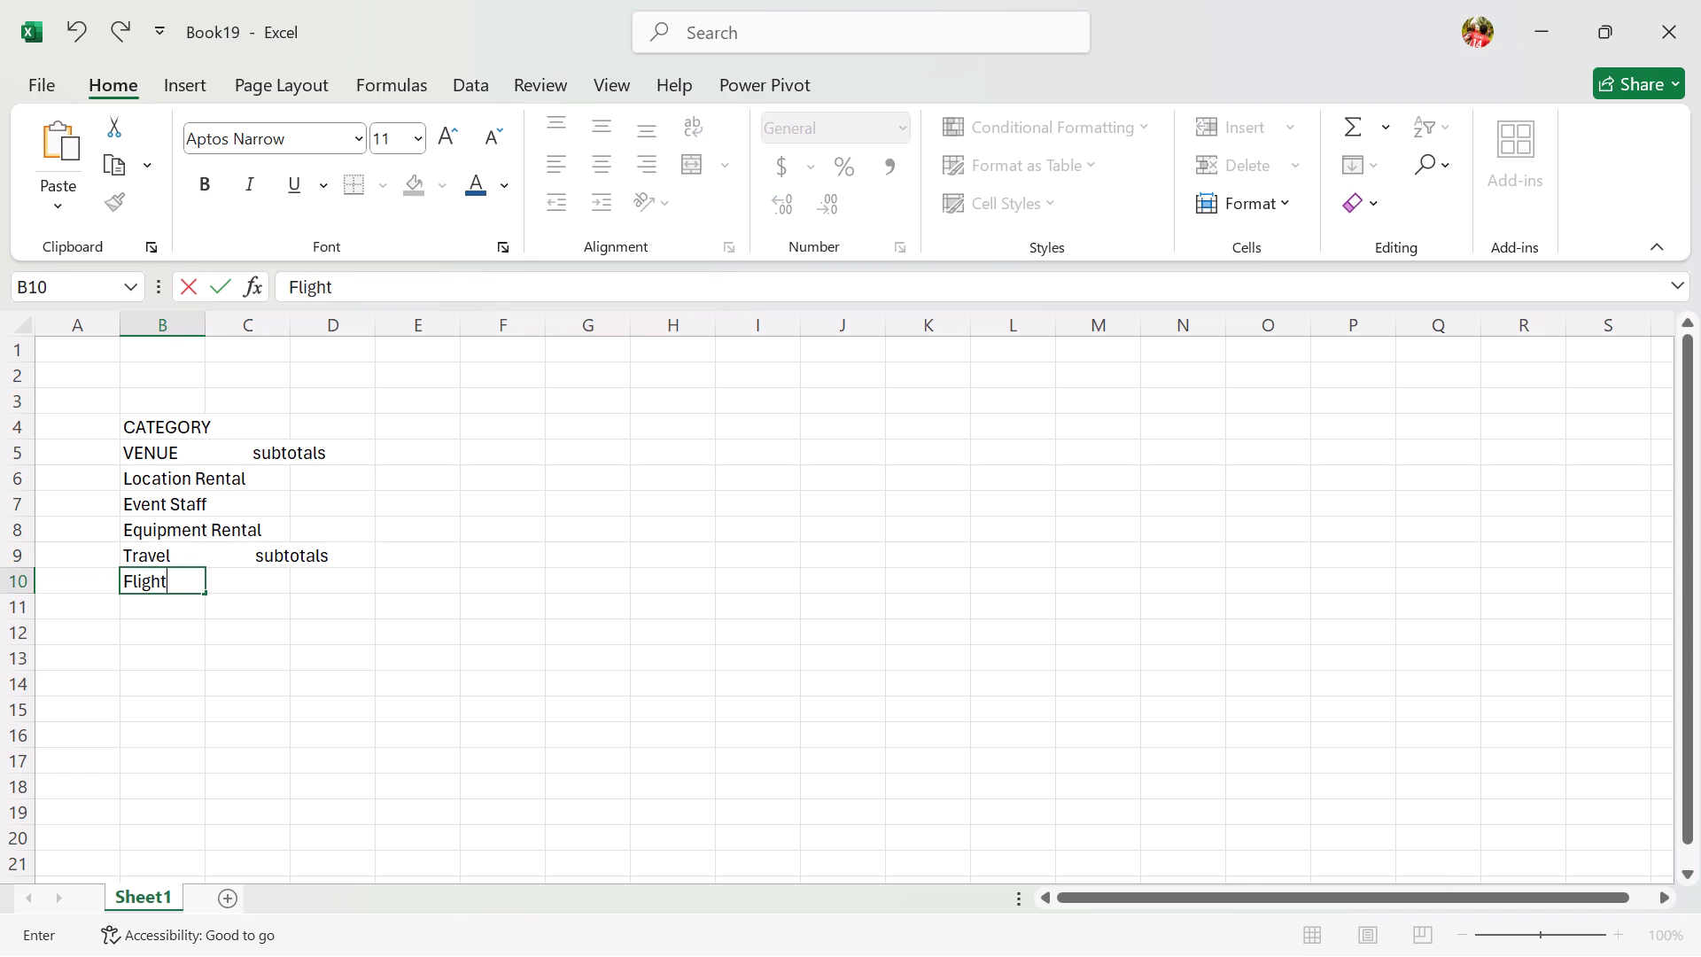
{"action": "key", "text": "slash"}
{"action": "type", "text": "Drivin"}
{"action": "key", "text": "g"}
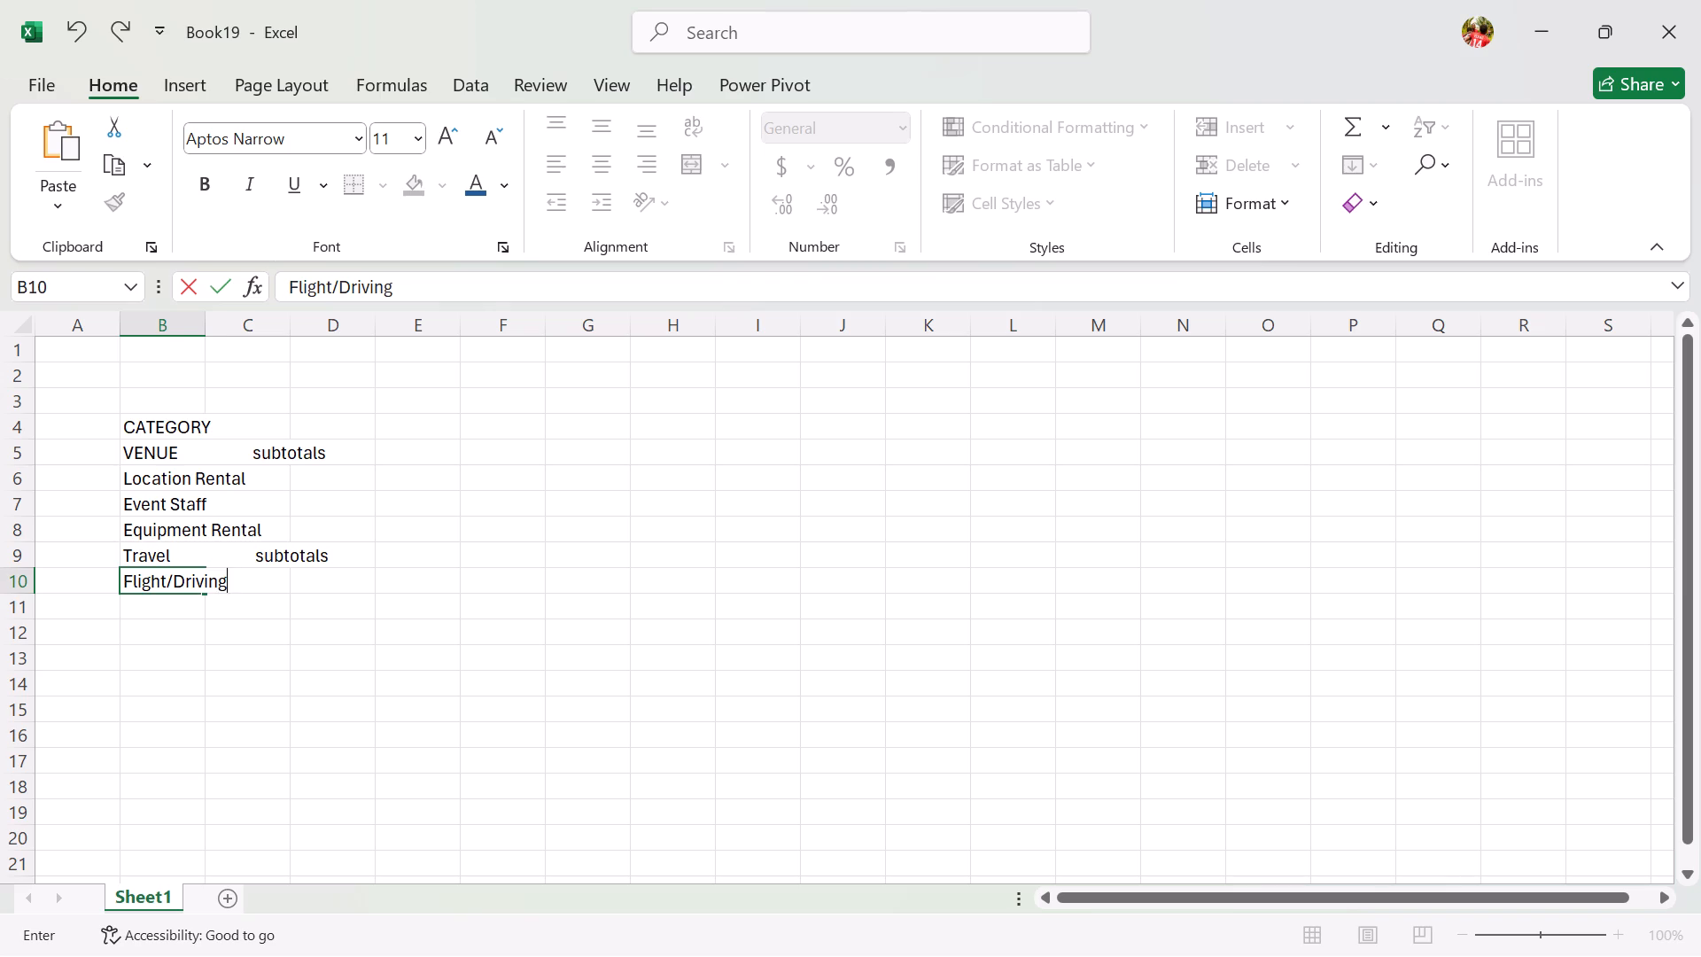
{"action": "key", "text": "Return"}
Enter Lodging in cell B11 as the second item under Travel.
{"action": "type", "text": "Lodgin"}
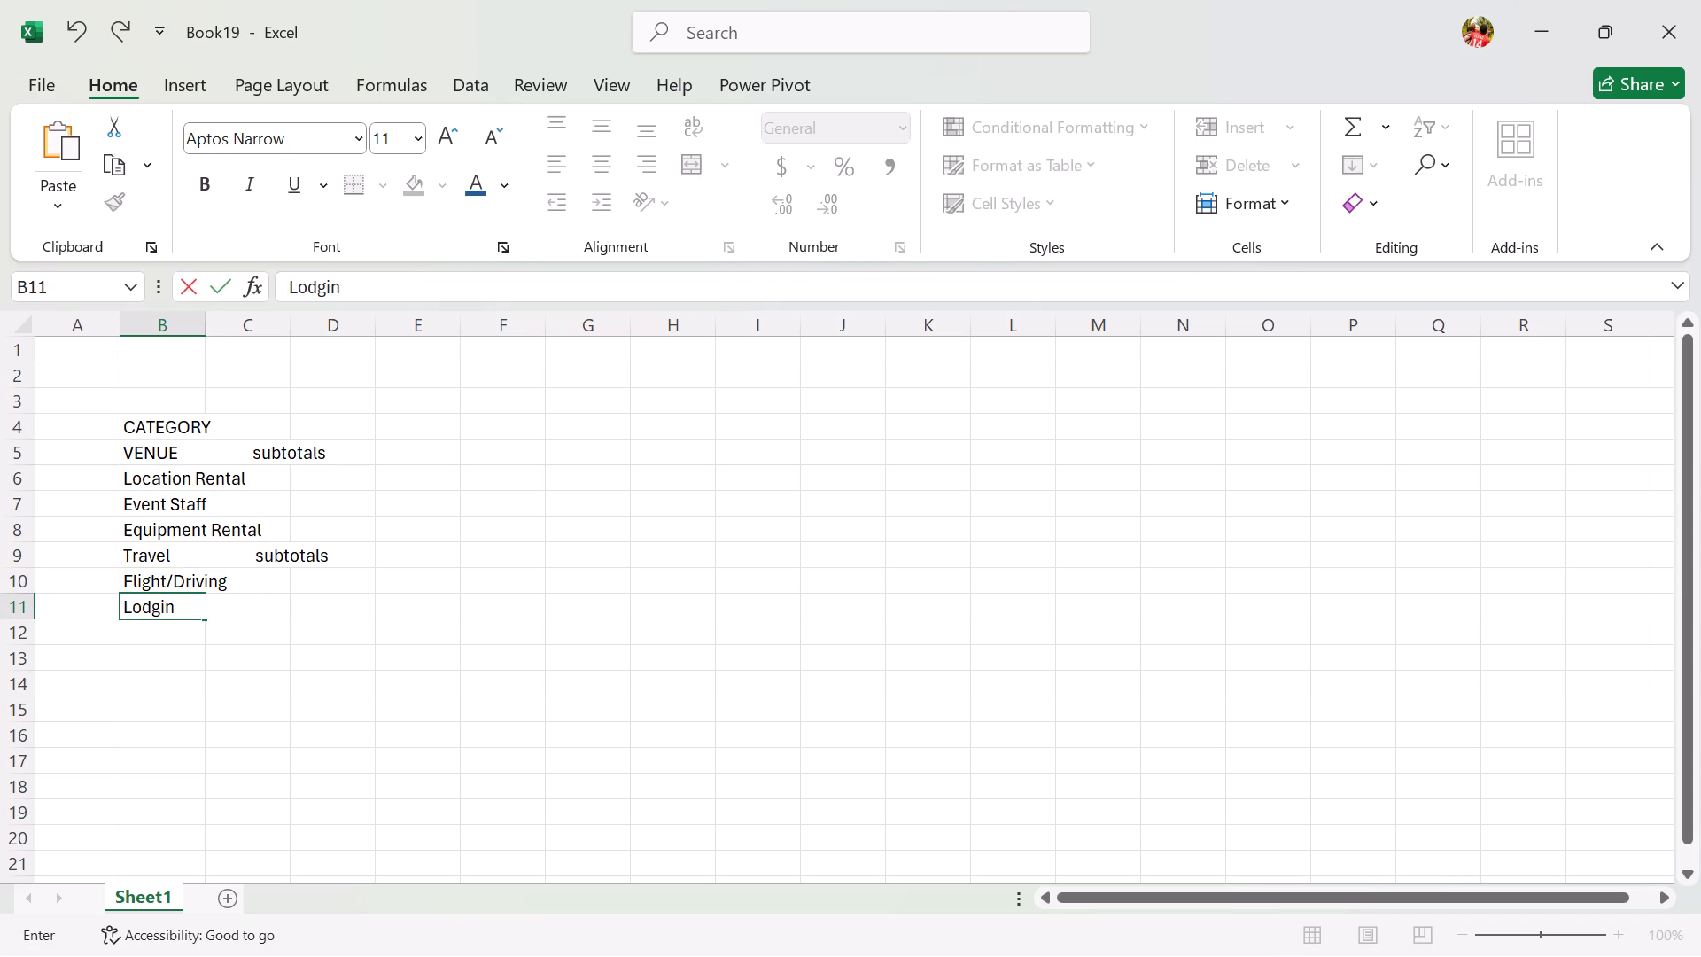
{"action": "key", "text": "f"}
{"action": "key", "text": "Return"}
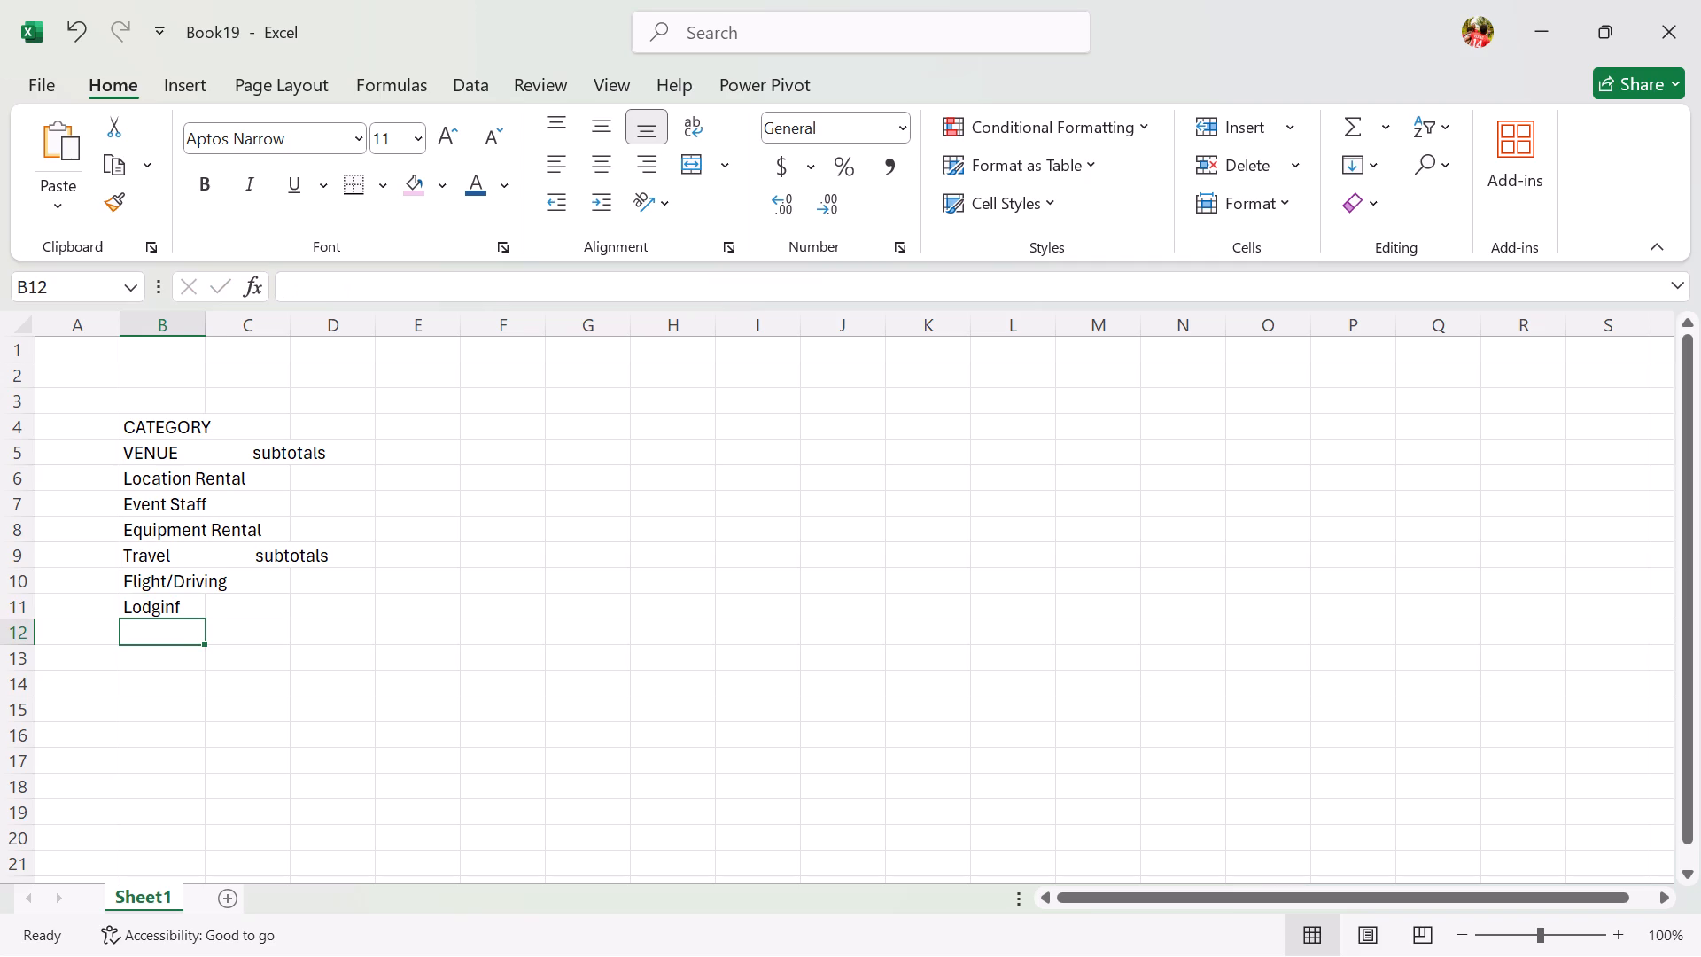
{"action": "key", "text": "shift+Return"}
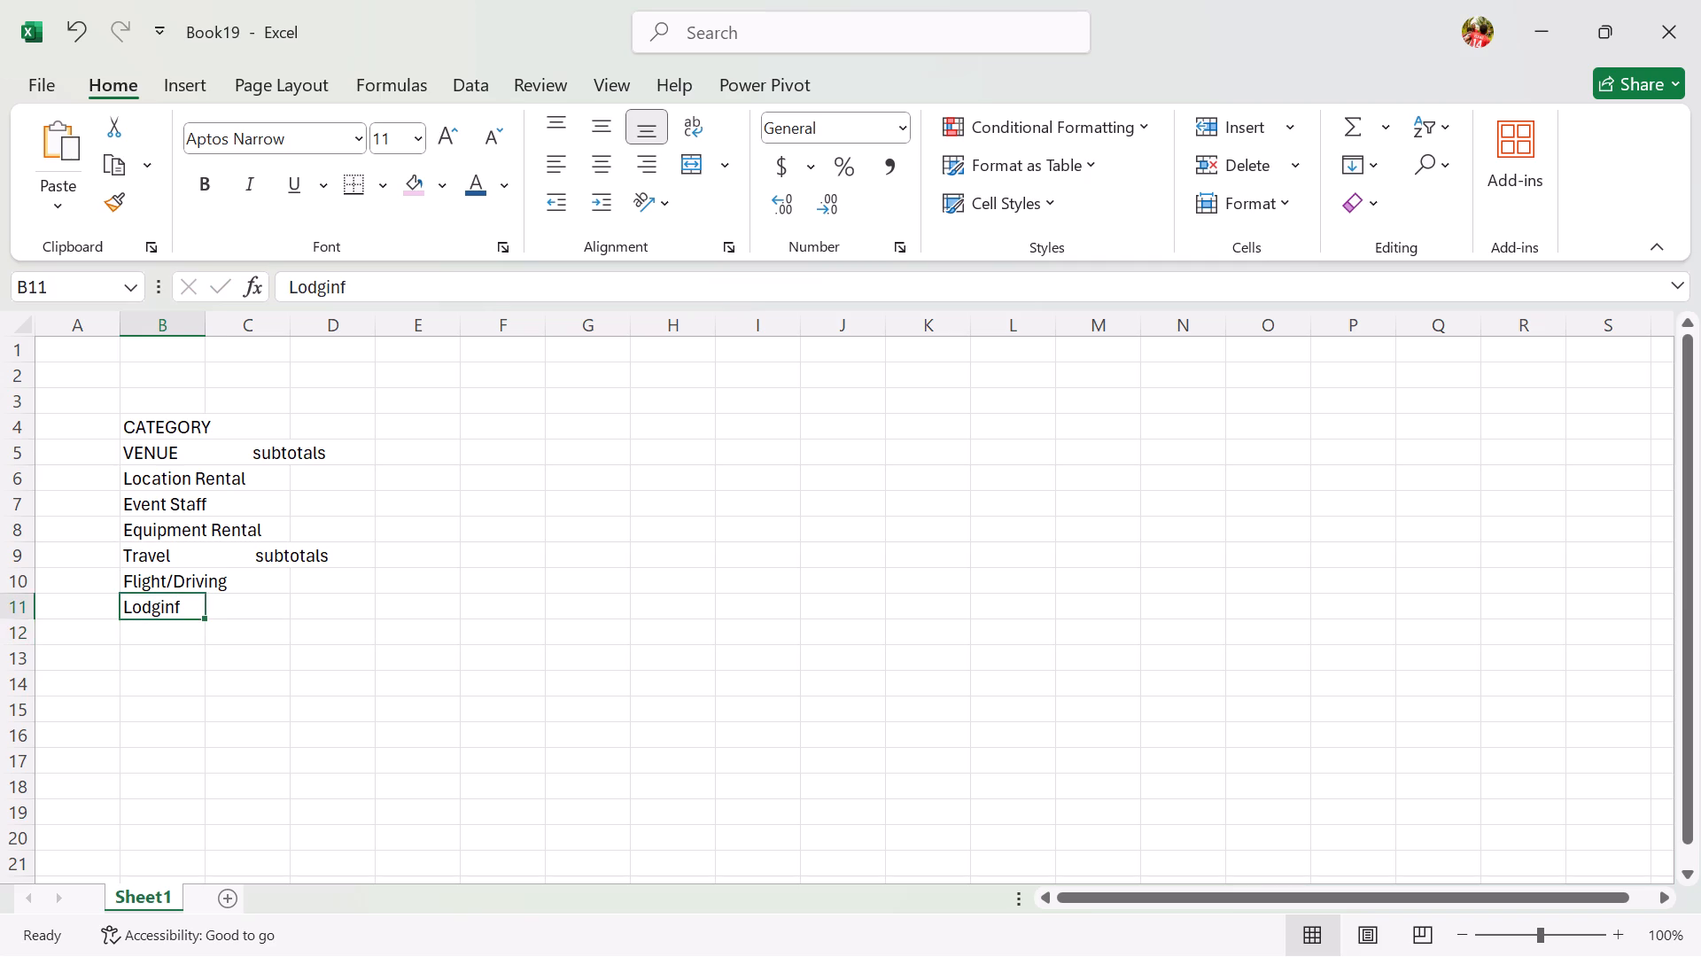
{"action": "key", "text": "r"}
{"action": "key", "text": "BackSpace"}
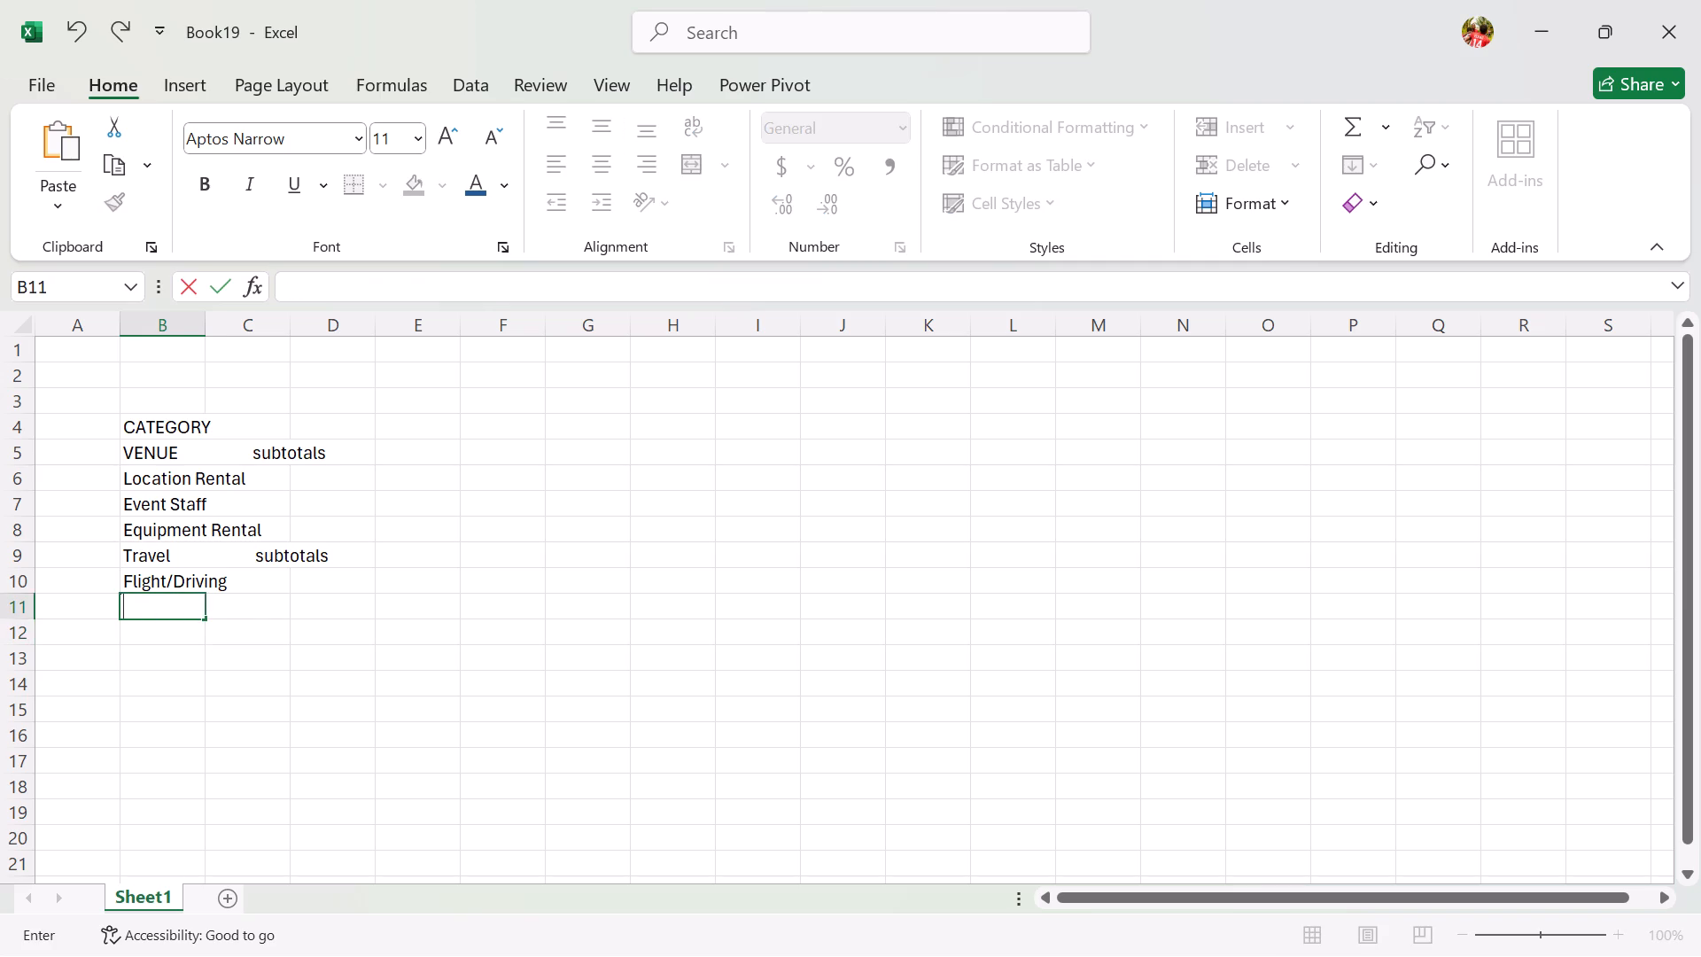
{"action": "type", "text": "Lo"}
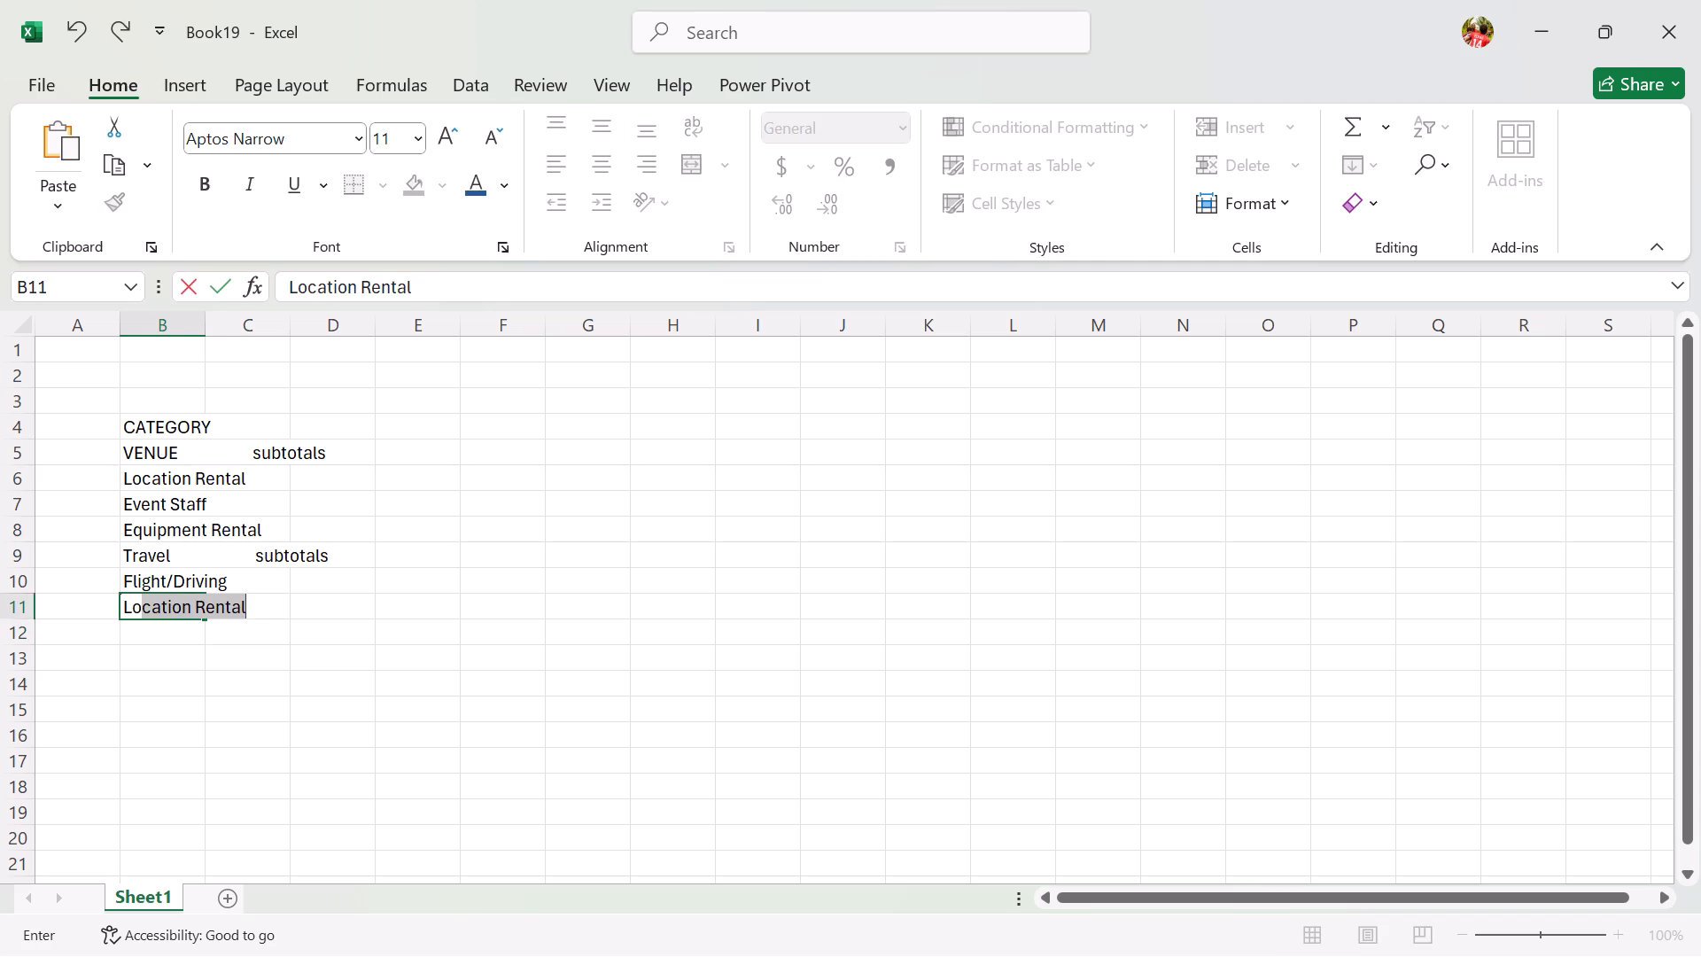
{"action": "key", "text": "d"}
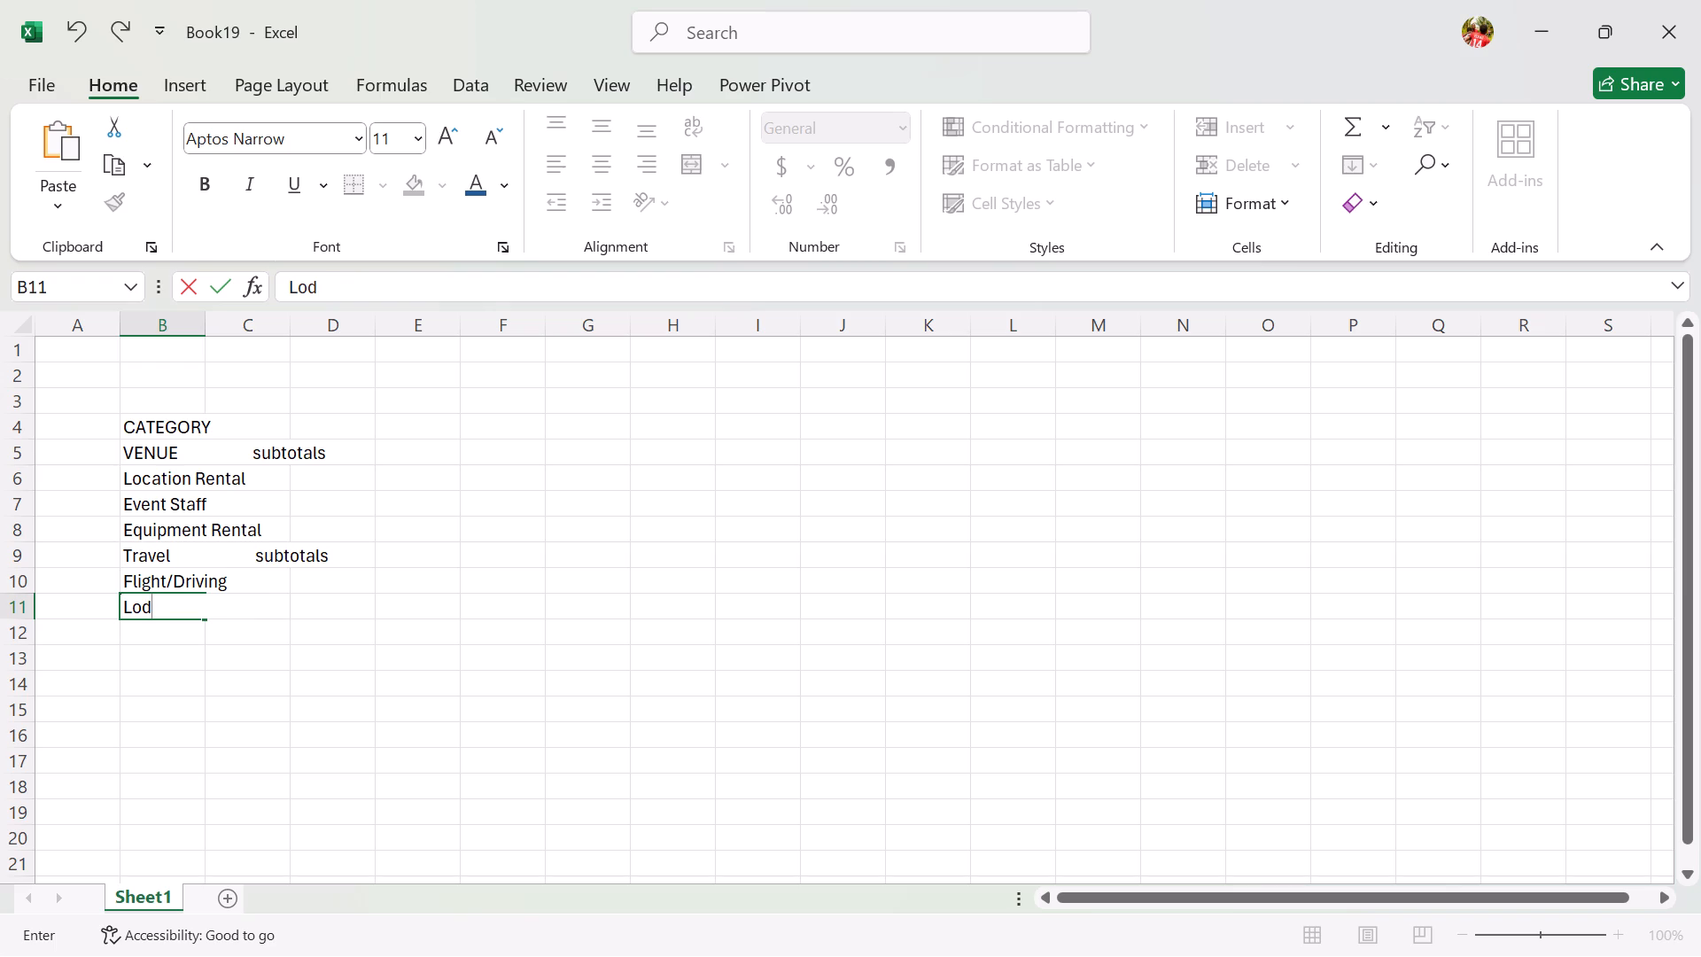
{"action": "type", "text": "ging"}
{"action": "key", "text": "Return"}
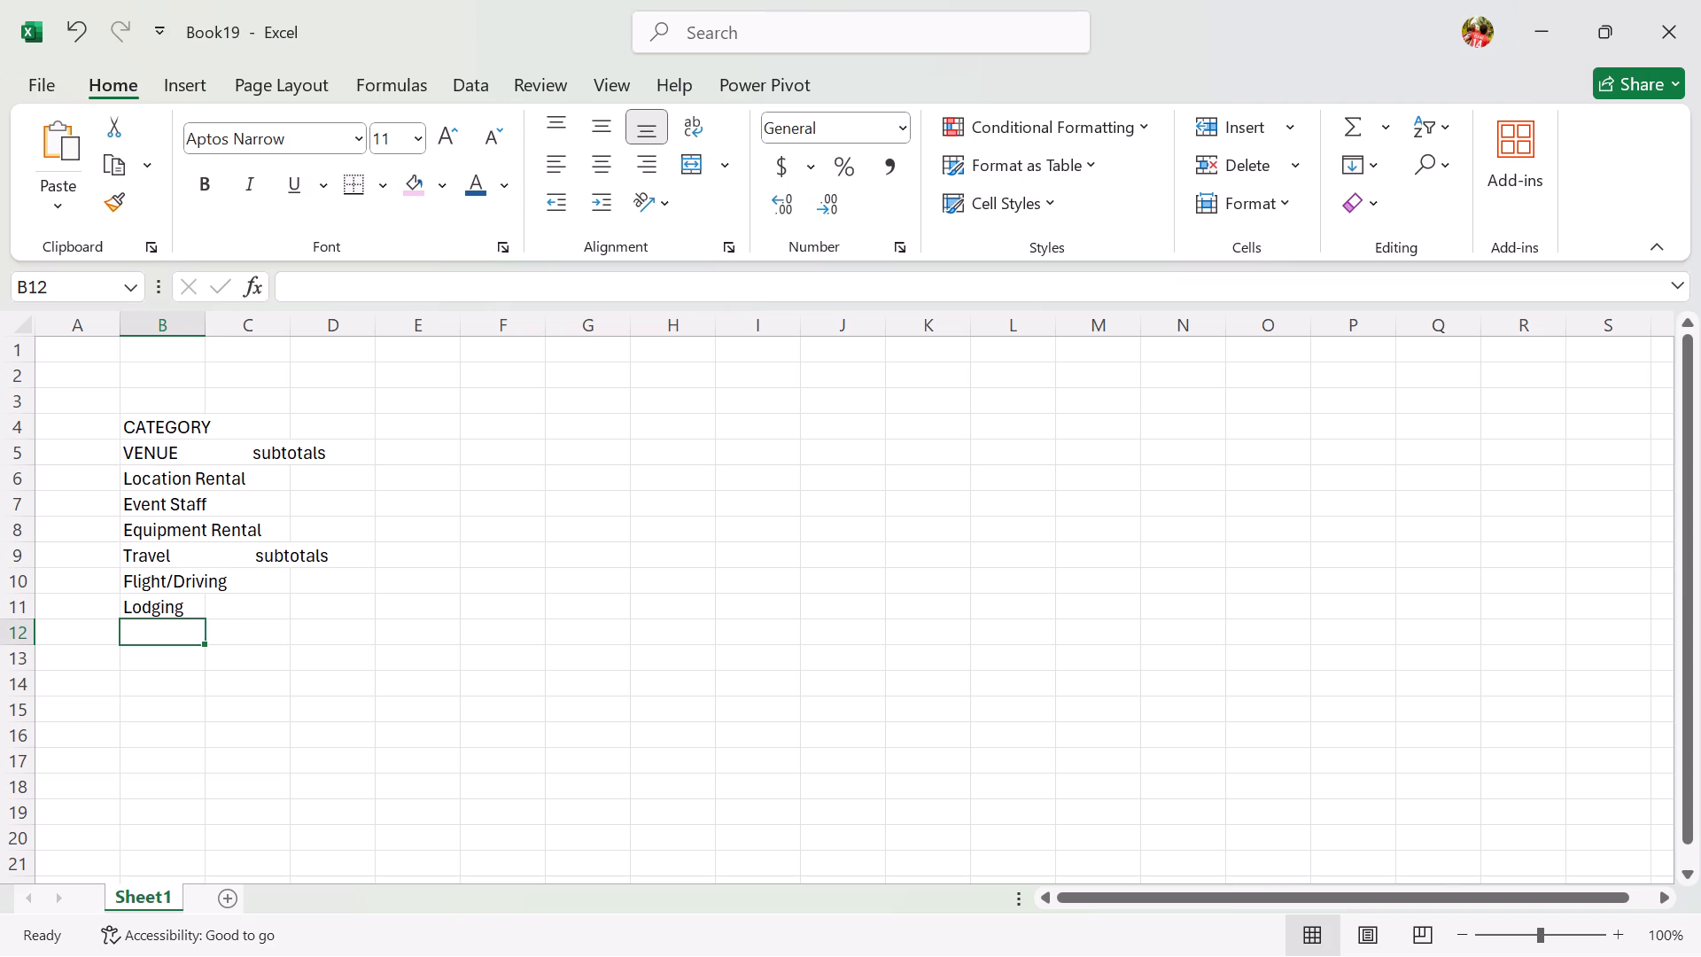
Enter Per Diem in cell B12 as the third item under Travel.
{"action": "key", "text": "shift+p"}
{"action": "type", "text": "er"}
{"action": "key", "text": "space"}
{"action": "type", "text": "Diem"}
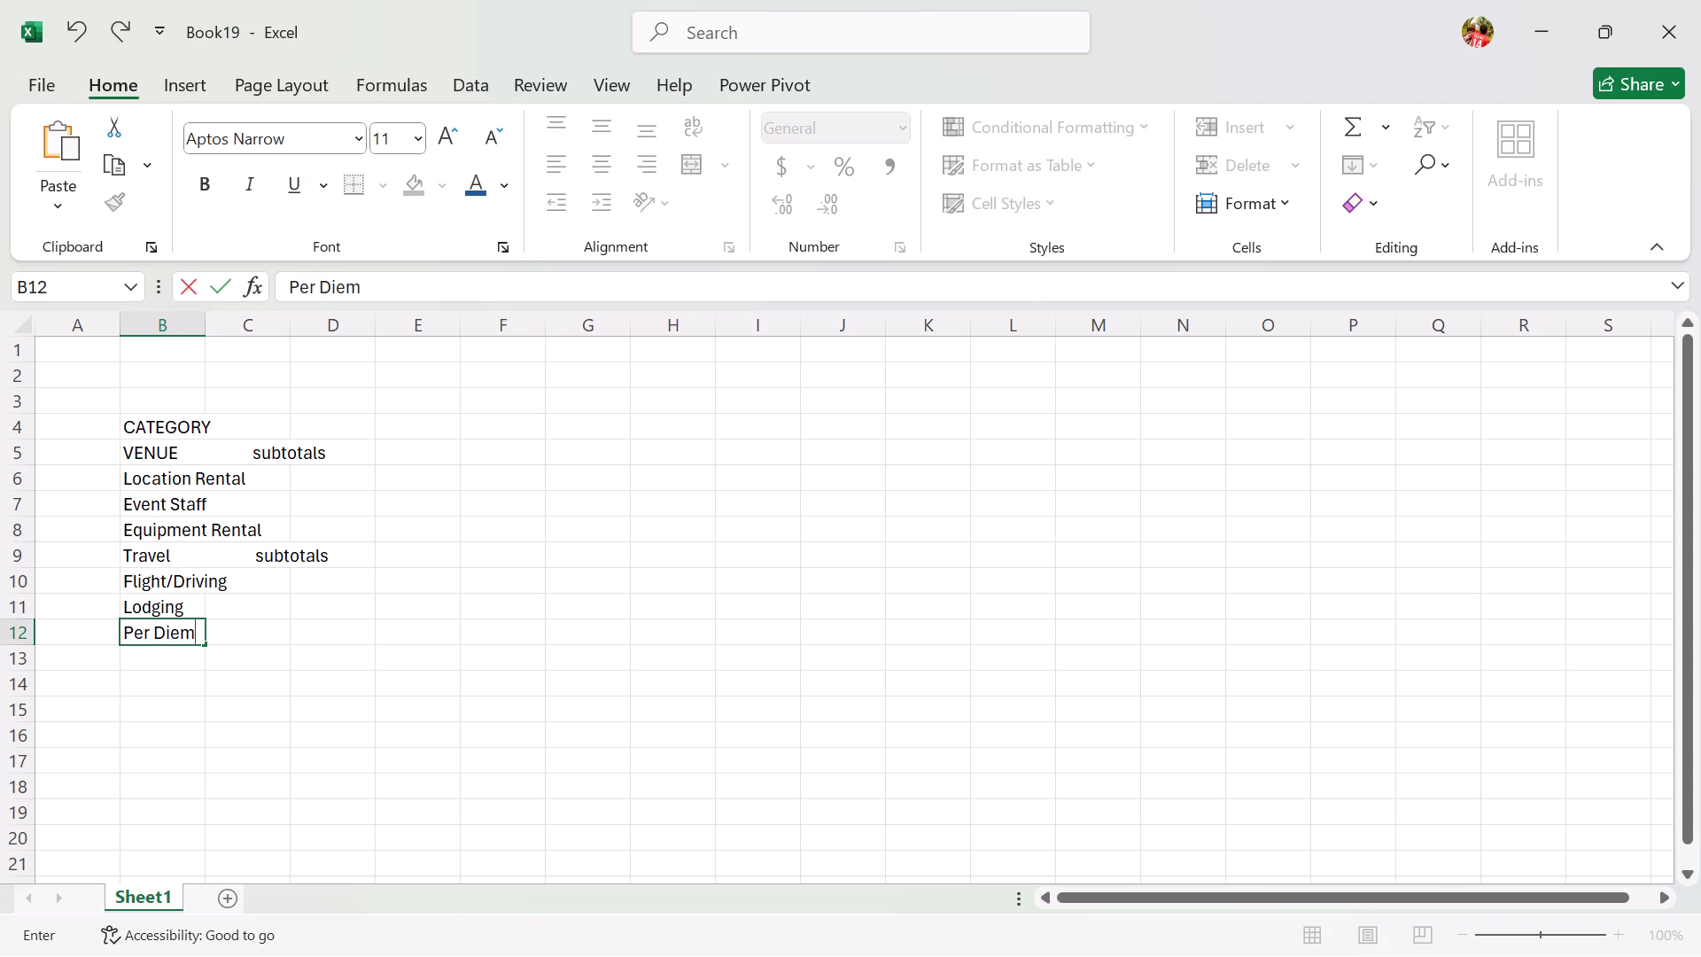
{"action": "key", "text": "Return"}
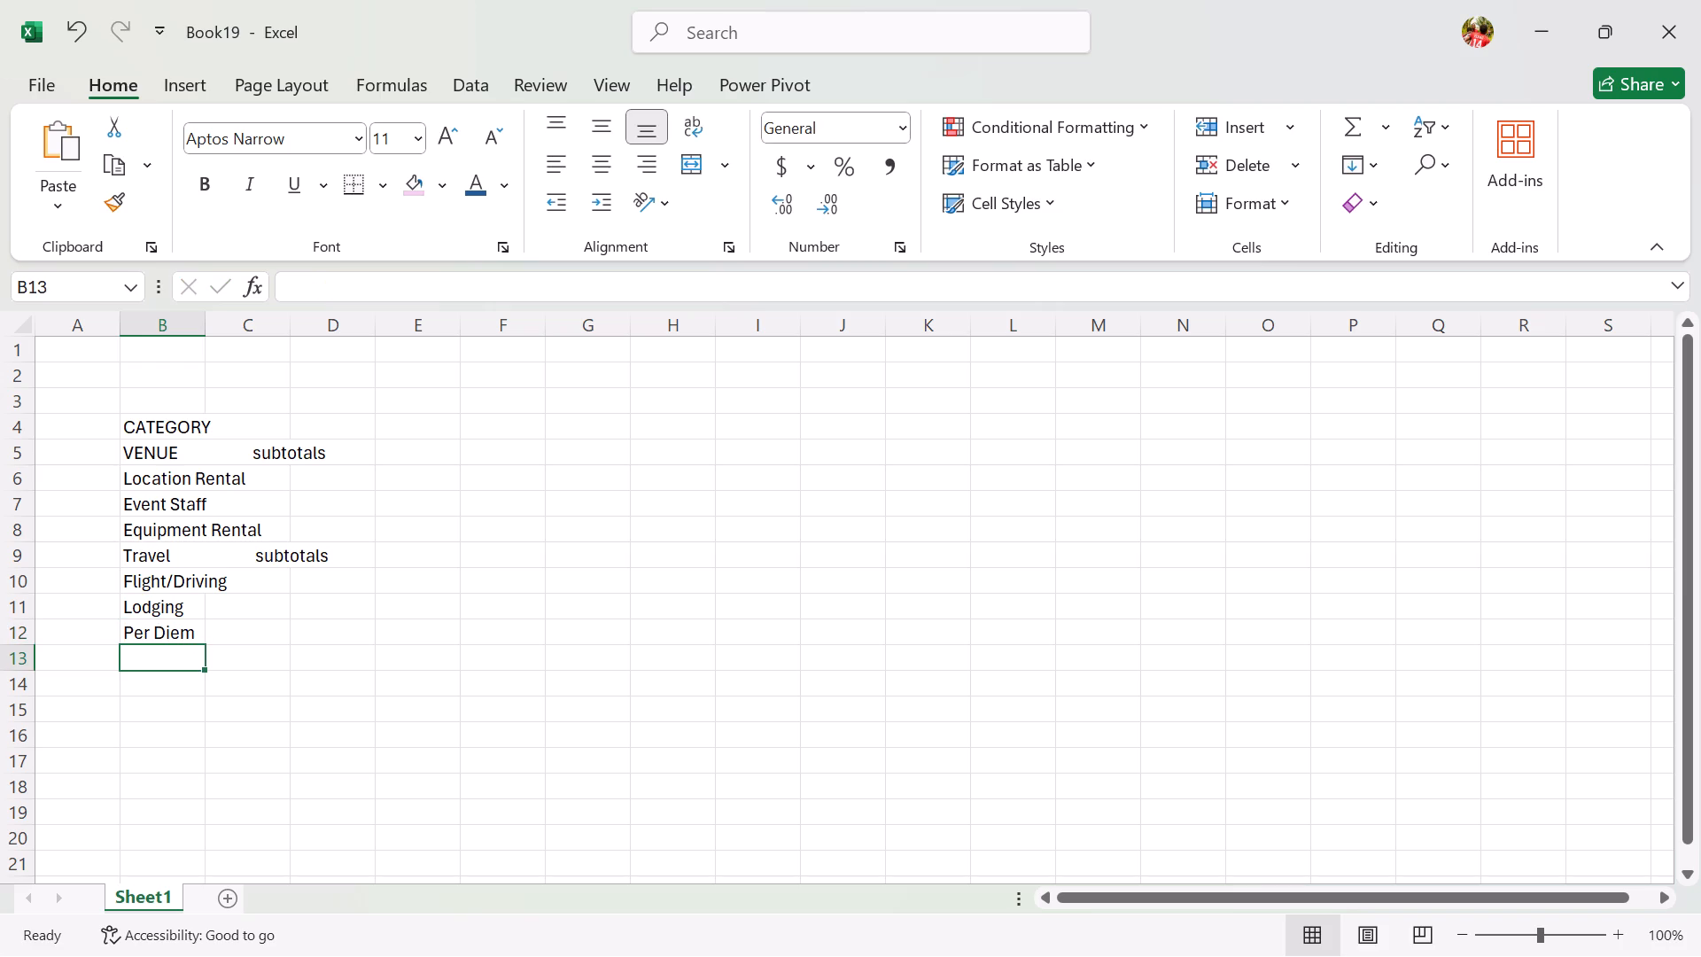
Begin the third category in cell B13 with the text Public Relatios.
{"action": "key", "text": "shift+p"}
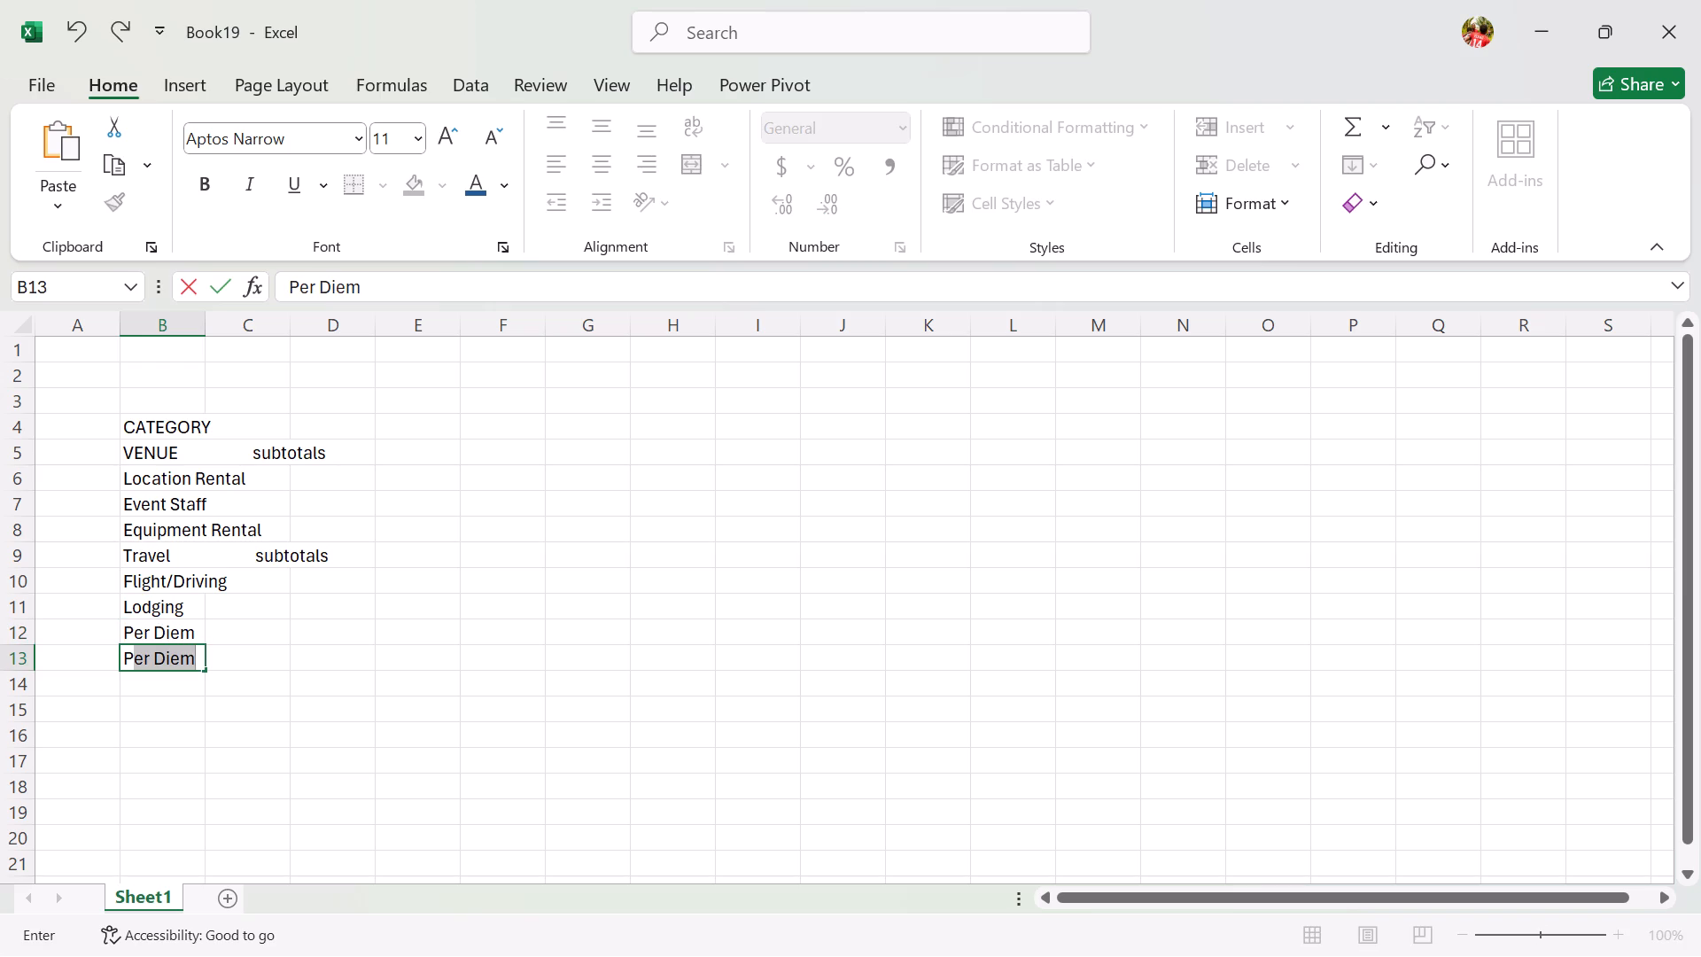
{"action": "key", "text": "u"}
{"action": "key", "text": "b"}
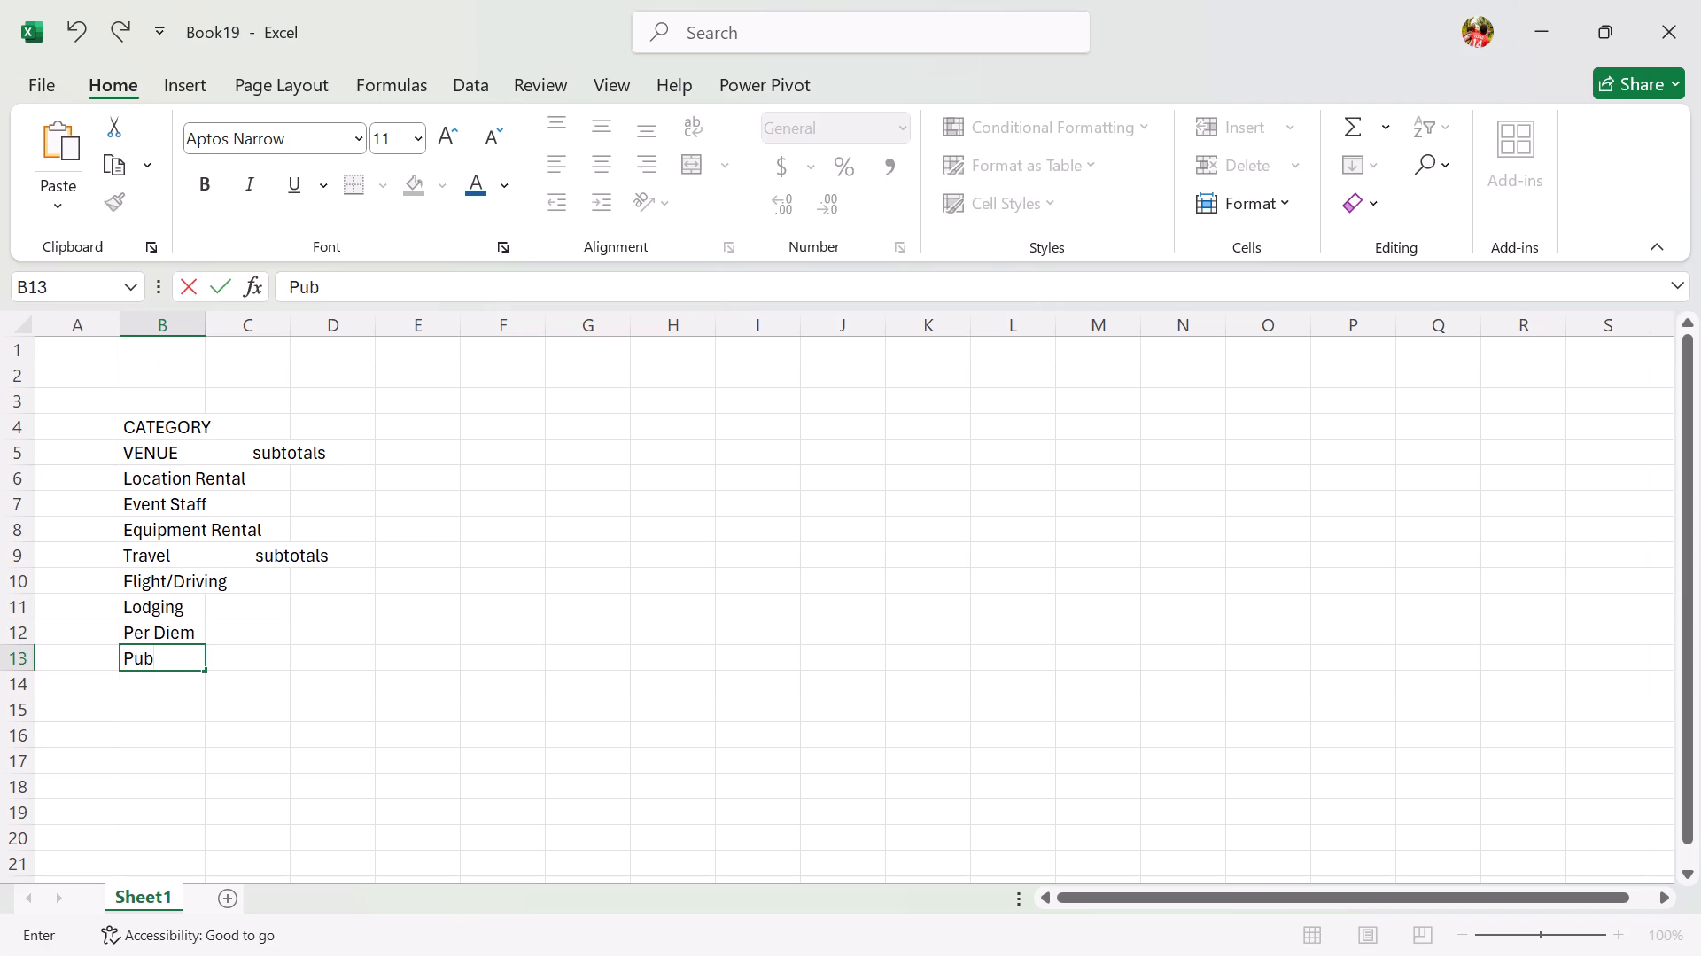
{"action": "type", "text": "li"}
{"action": "type", "text": "c"}
{"action": "key", "text": "space"}
{"action": "type", "text": "Relatios"}
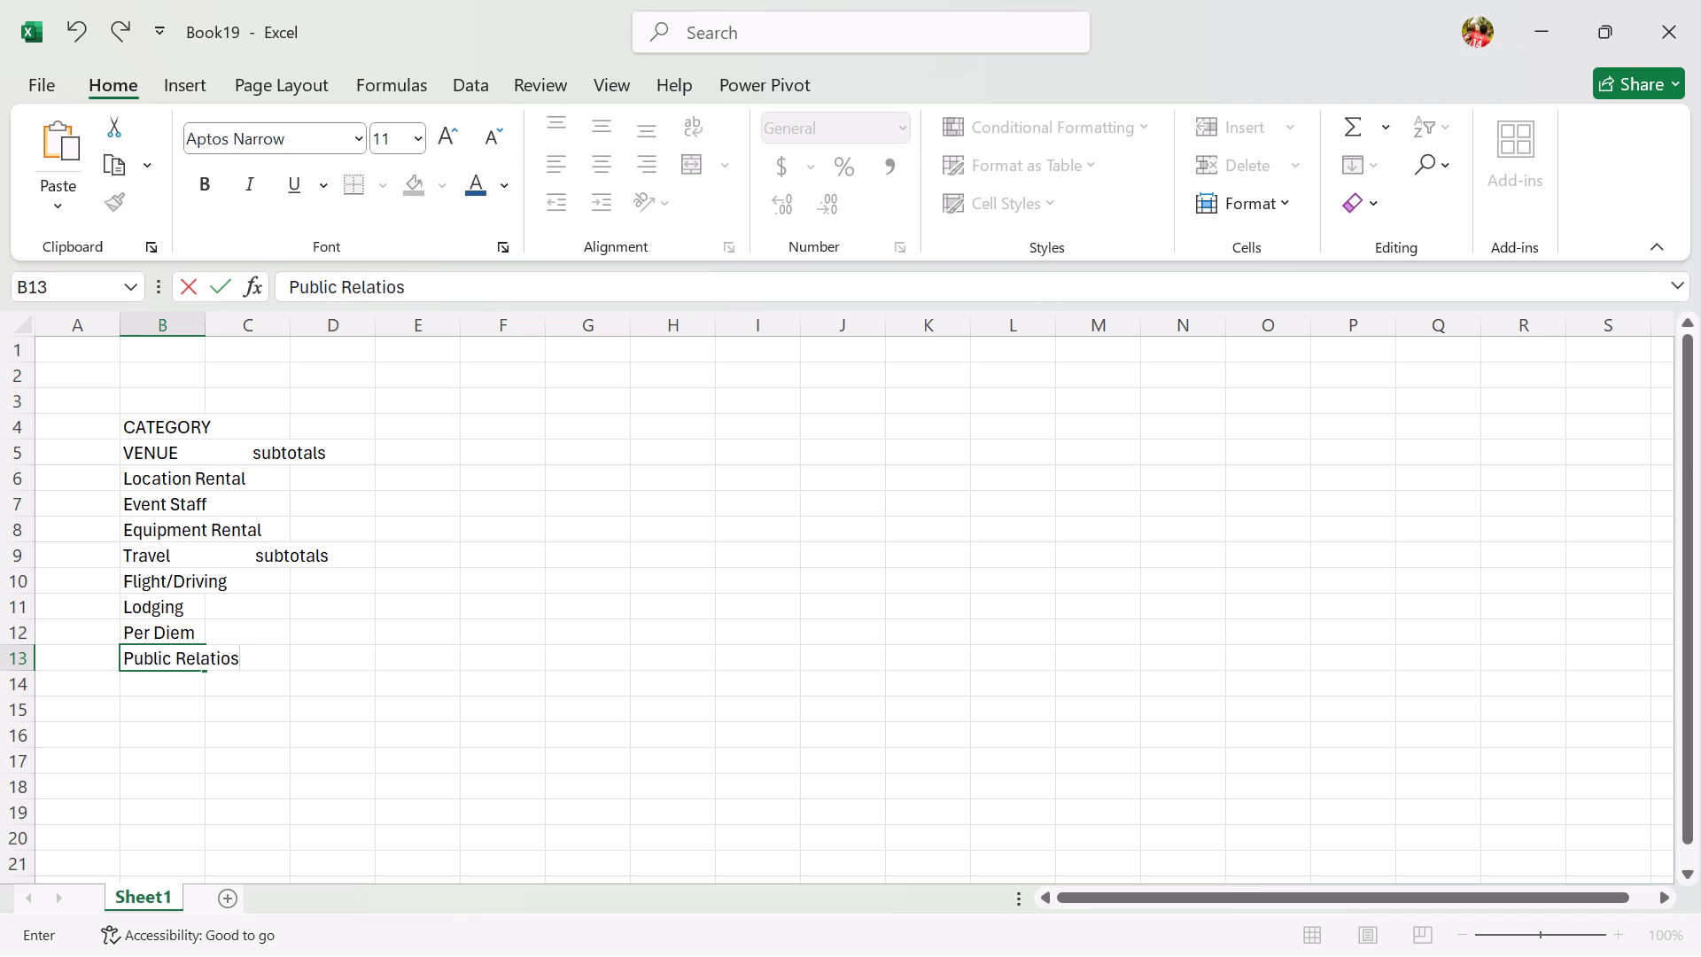
Complete cell B13 with spaces and subtotals after the category name, roughly aligned with the subtotals text in the rows above.
{"action": "key", "text": "space"}
{"action": "key", "text": "space"}
{"action": "key", "text": "space"}
{"action": "key", "text": "space"}
{"action": "key", "text": "space"}
{"action": "key", "text": "space"}
{"action": "key", "text": "space"}
{"action": "key", "text": "space"}
{"action": "key", "text": "s"}
{"action": "key", "text": "BackSpace"}
{"action": "key", "text": "BackSpace"}
{"action": "type", "text": "subt"}
{"action": "key", "text": "i"}
{"action": "key", "text": "BackSpace"}
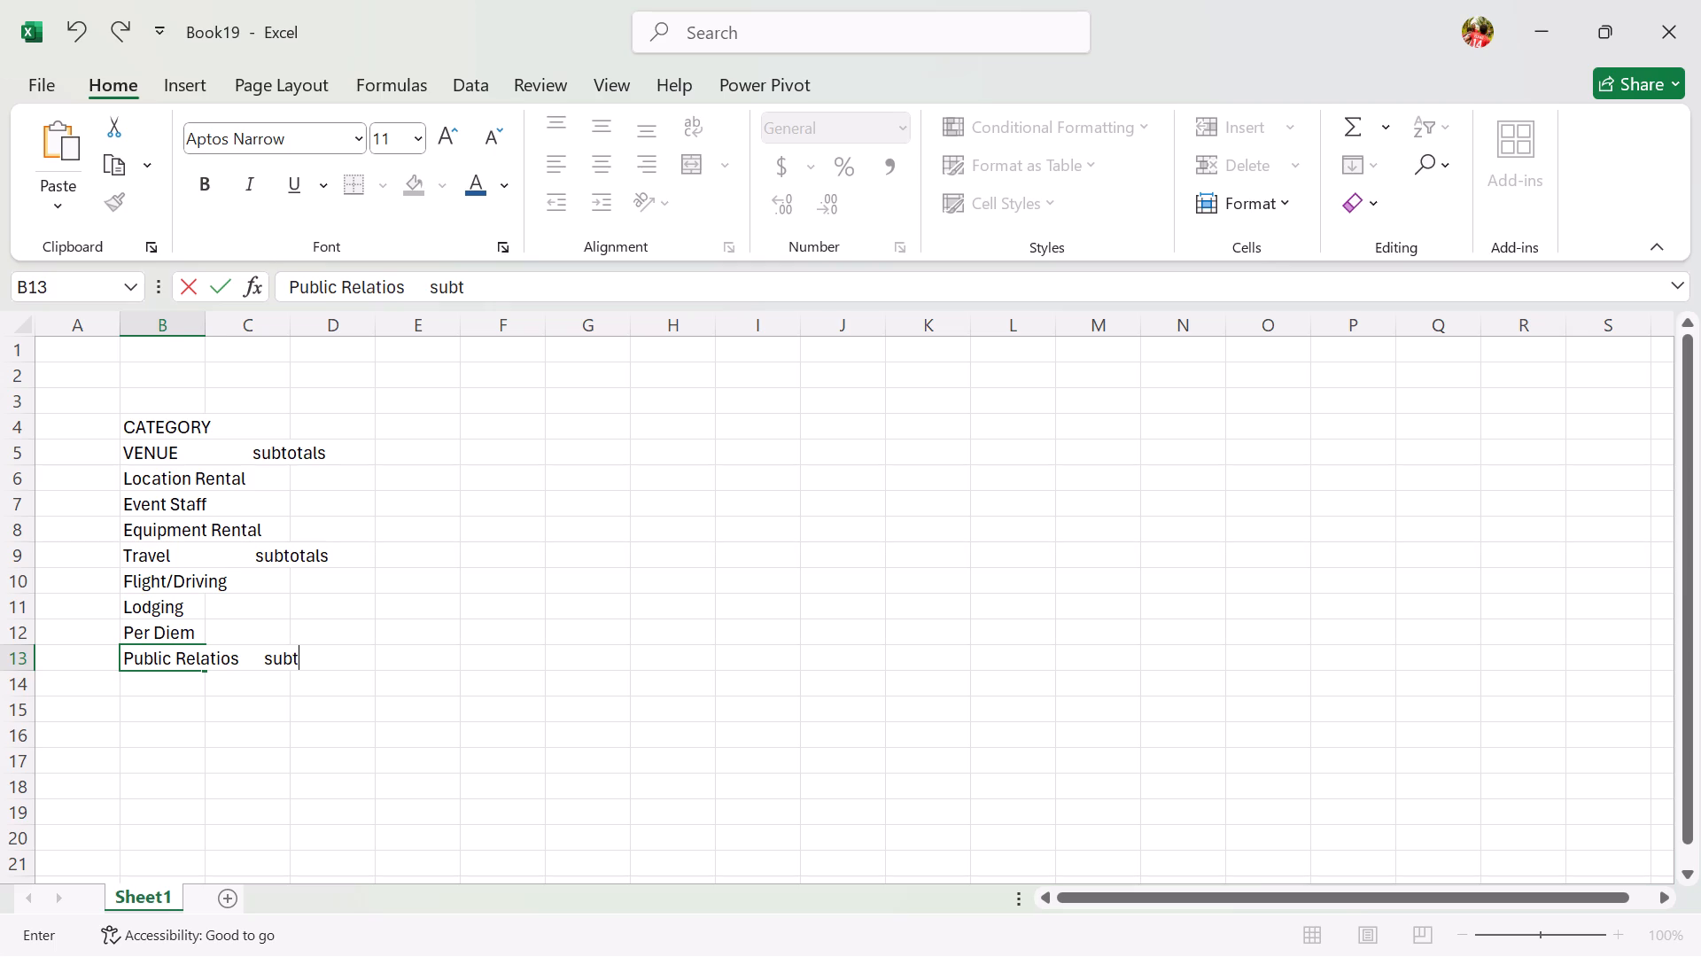
{"action": "type", "text": "otal"}
{"action": "key", "text": "s"}
{"action": "key", "text": "Return"}
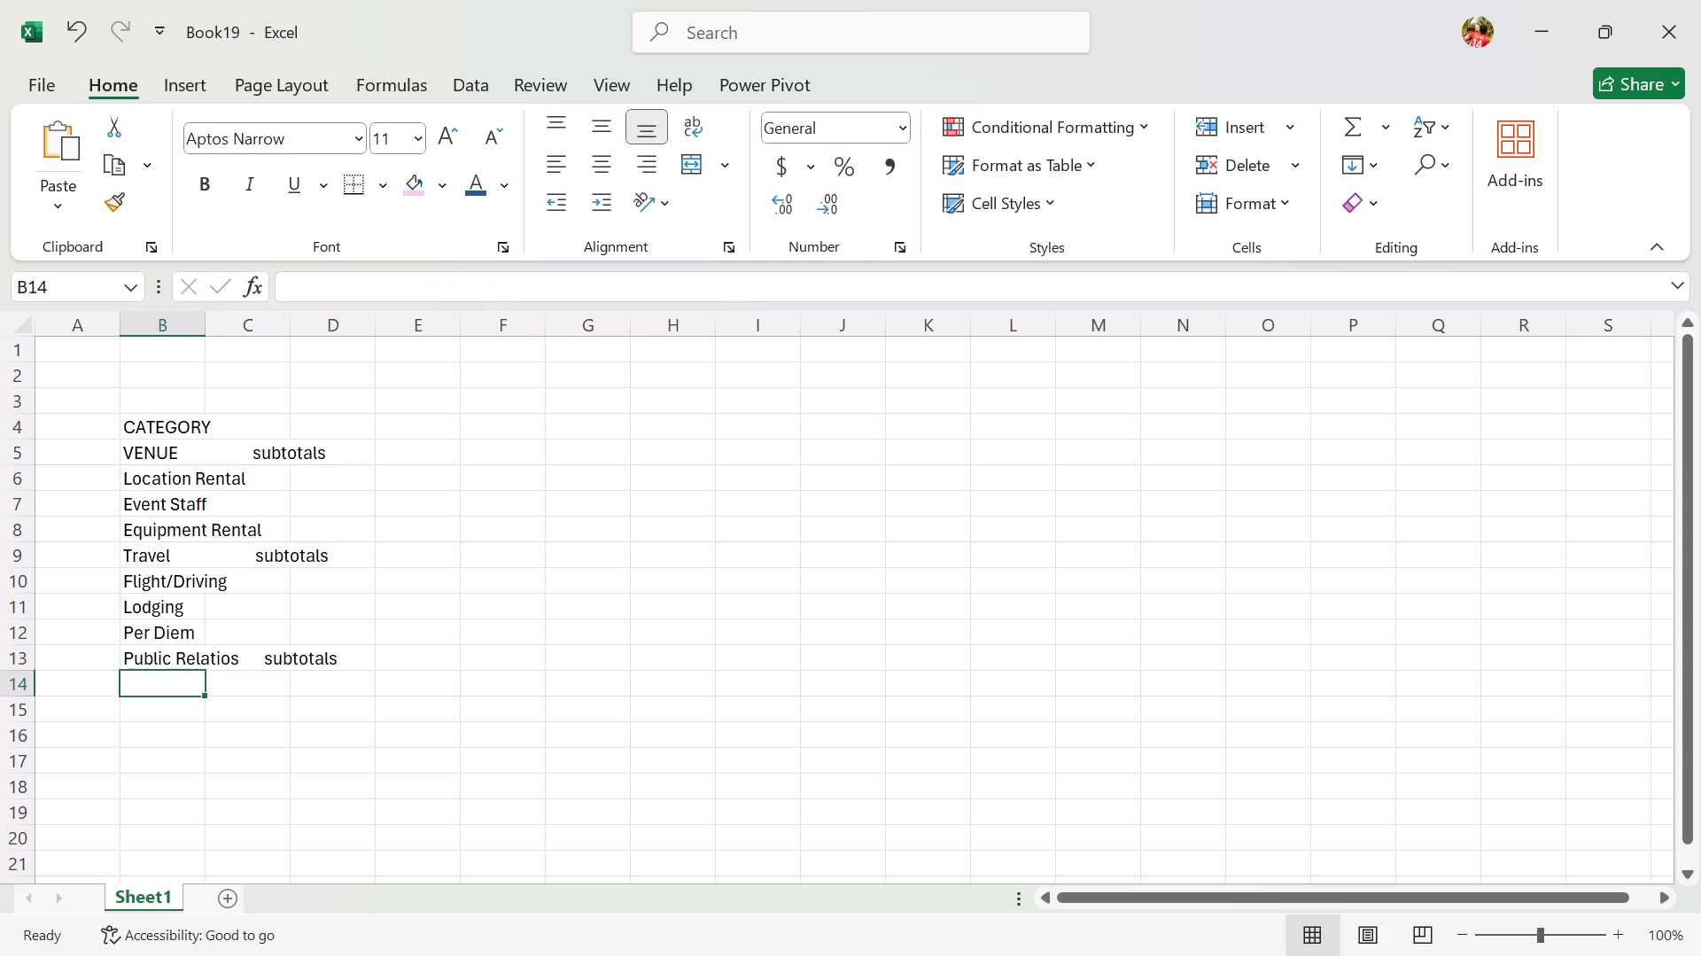
List the items under the third category: Announcements in cell B14, Graphics in B15 and Press Releases in B16.
{"action": "type", "text": "Announcement"}
{"action": "key", "text": "s"}
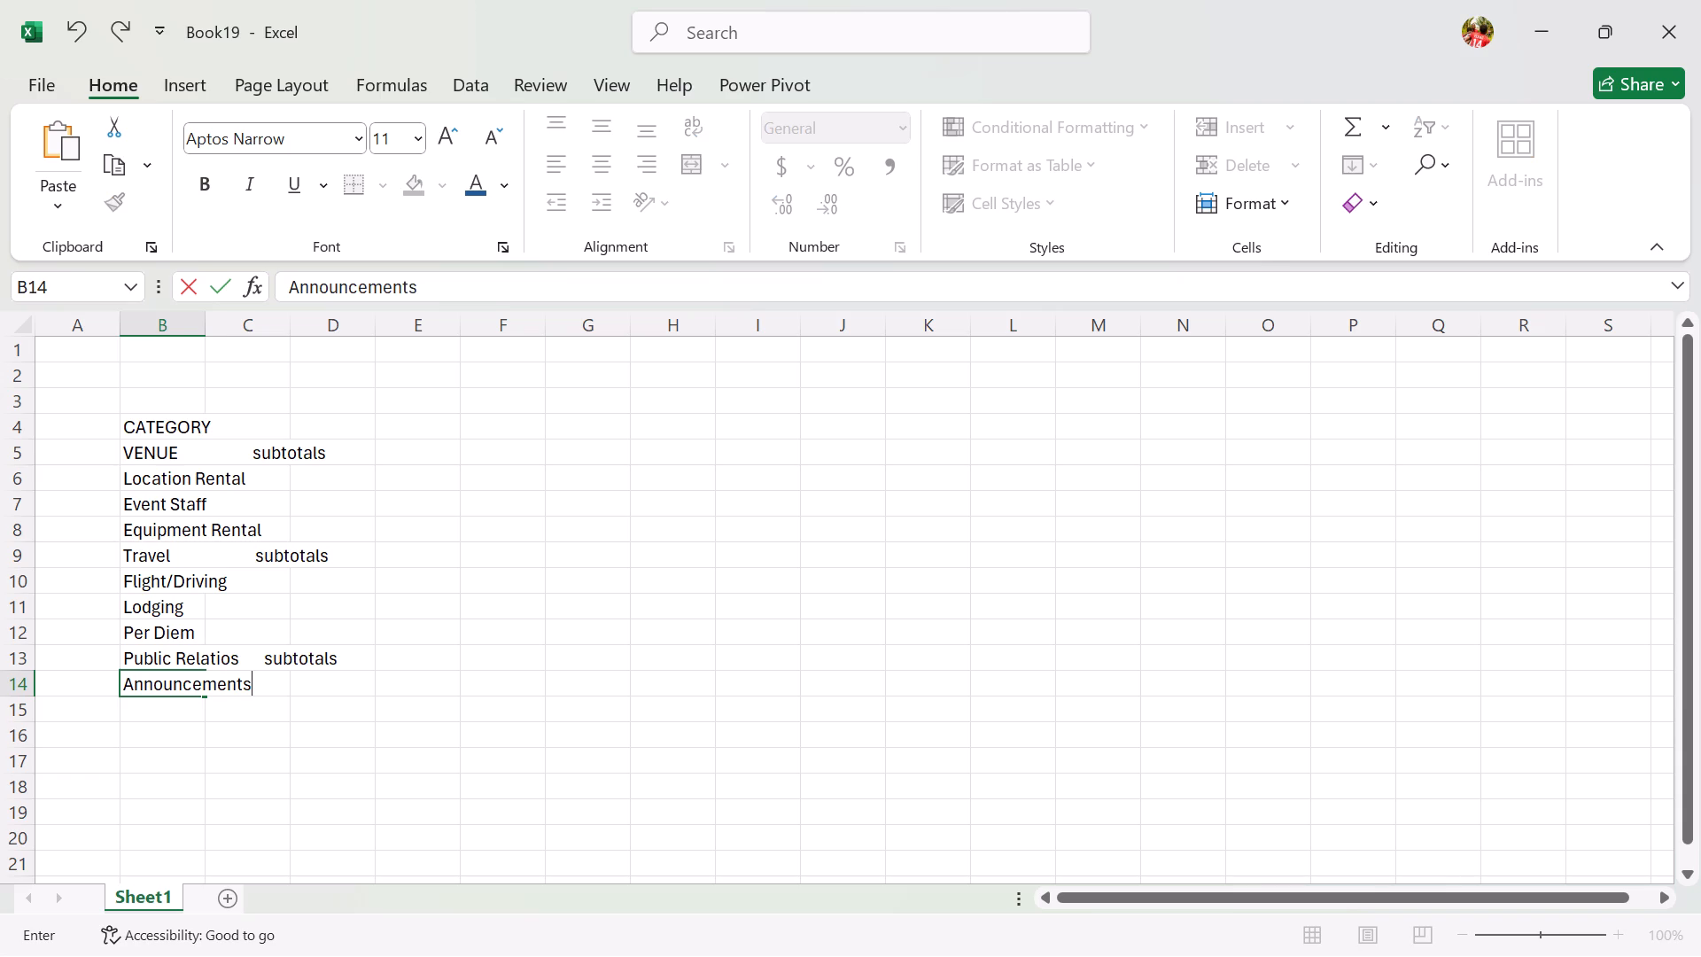
{"action": "key", "text": "Return"}
{"action": "type", "text": "Graphics"}
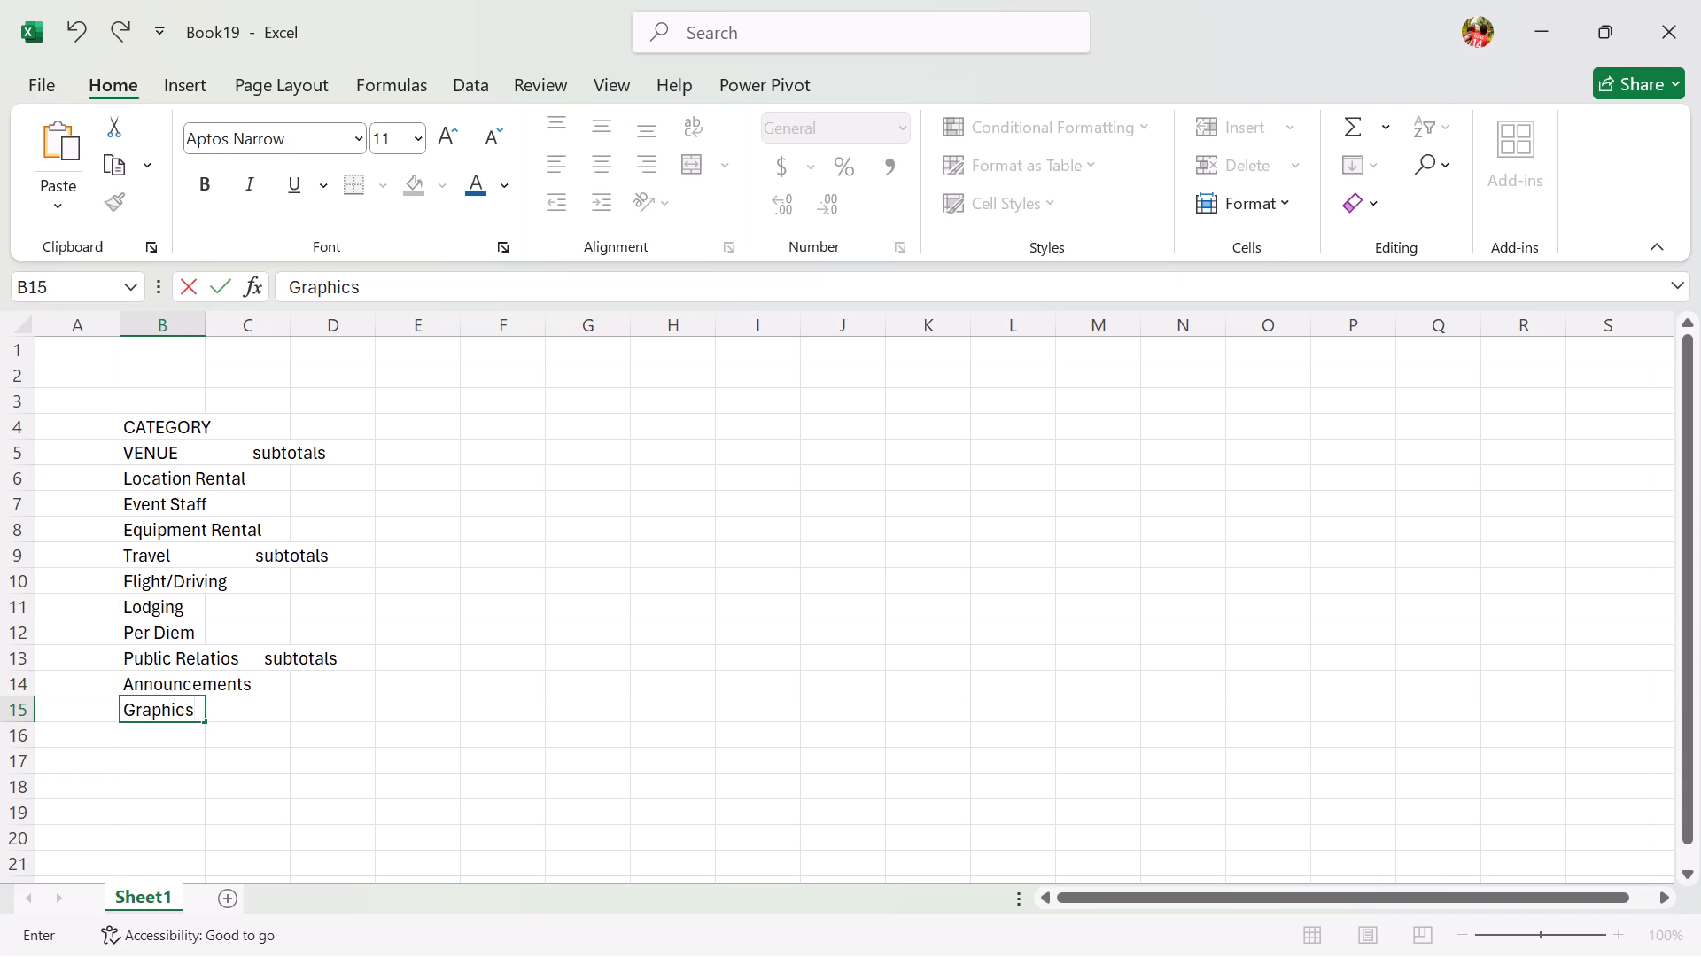
{"action": "key", "text": "Return"}
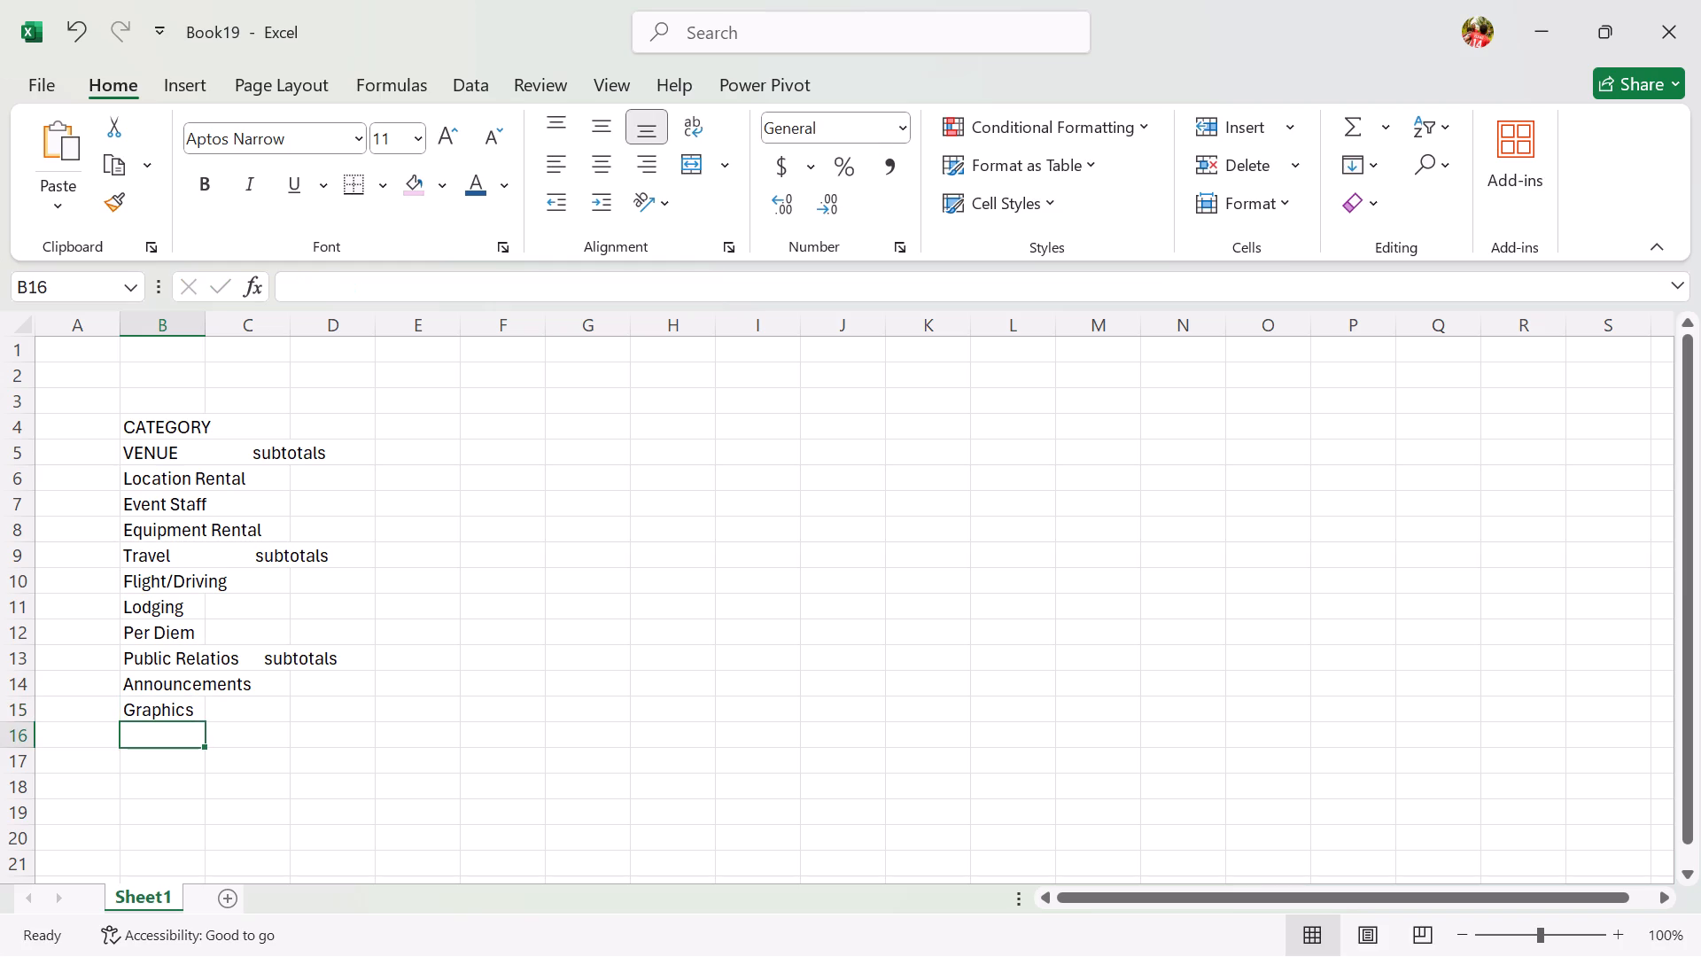
{"action": "type", "text": "Press"}
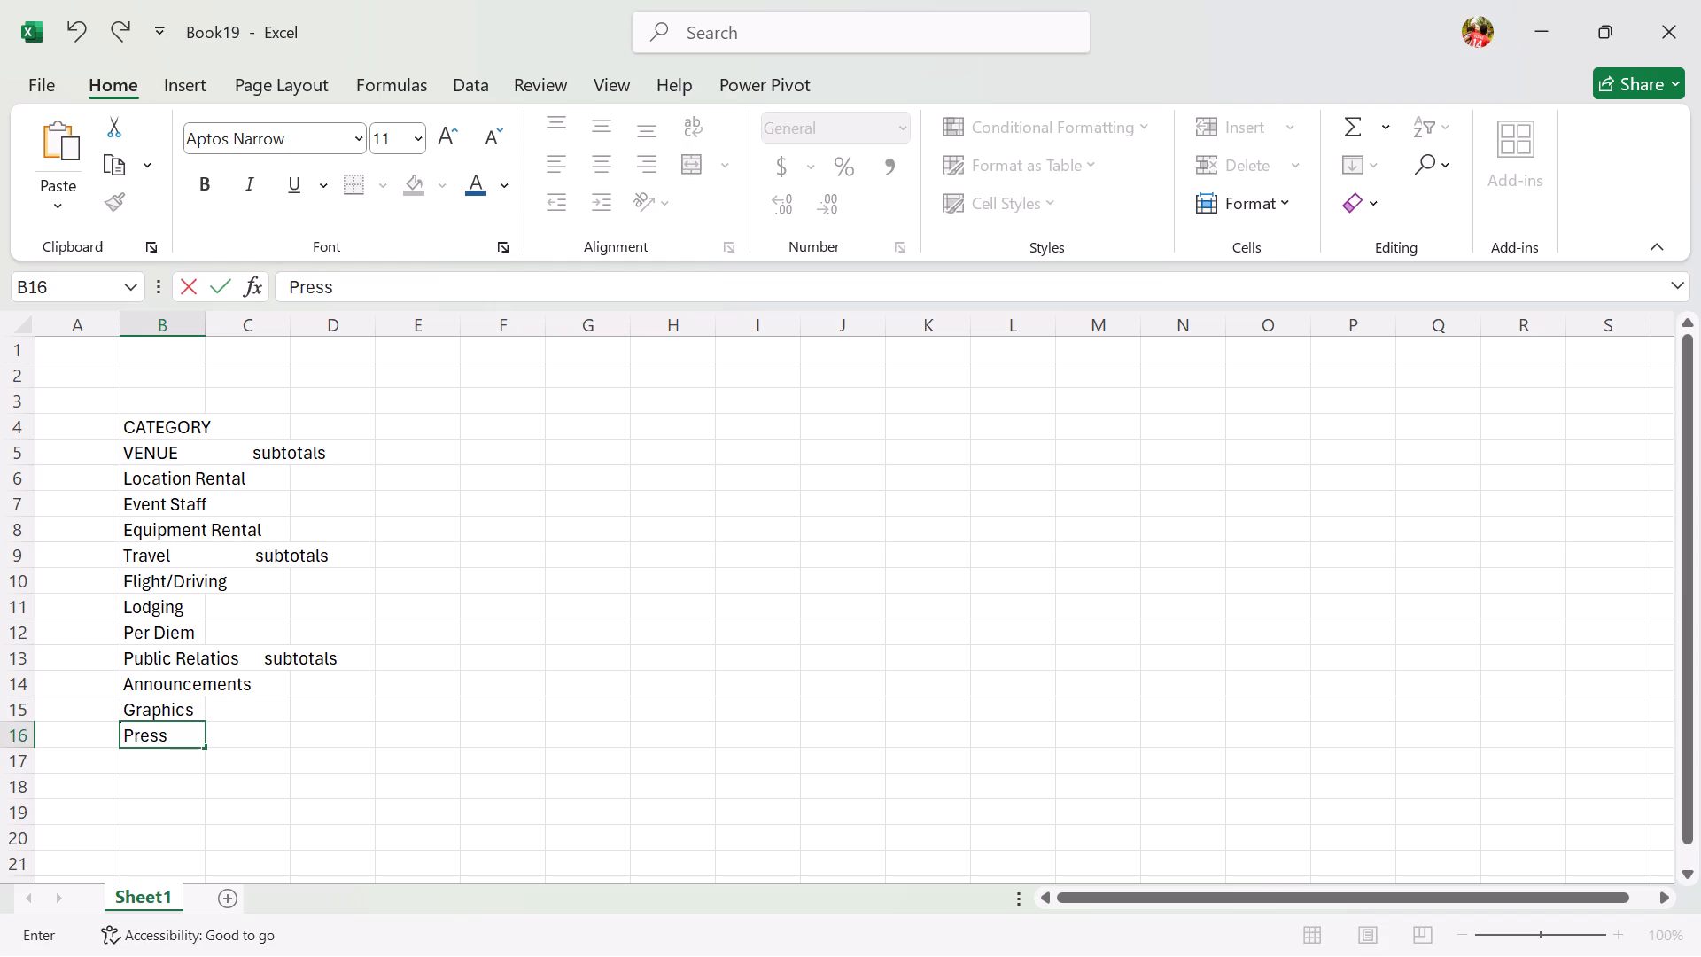
{"action": "key", "text": "space"}
{"action": "type", "text": "Reles"}
{"action": "key", "text": "BackSpace"}
{"action": "type", "text": "as"}
{"action": "type", "text": "es"}
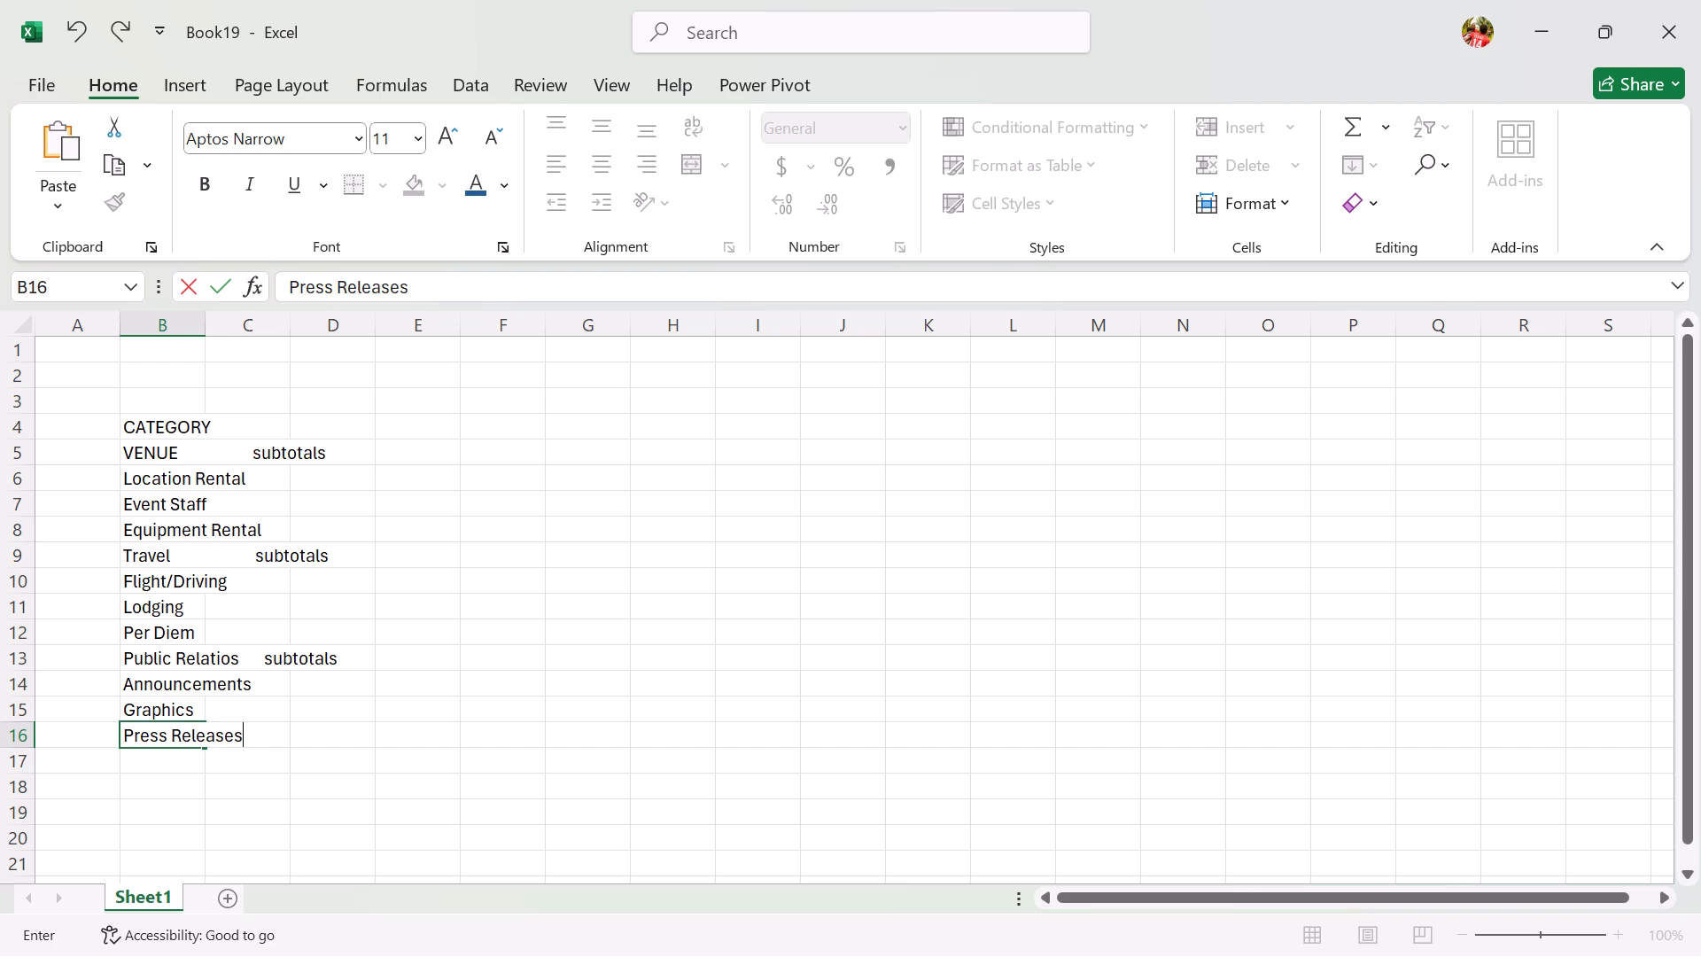
{"action": "left_click", "coordinate": [317, 424]}
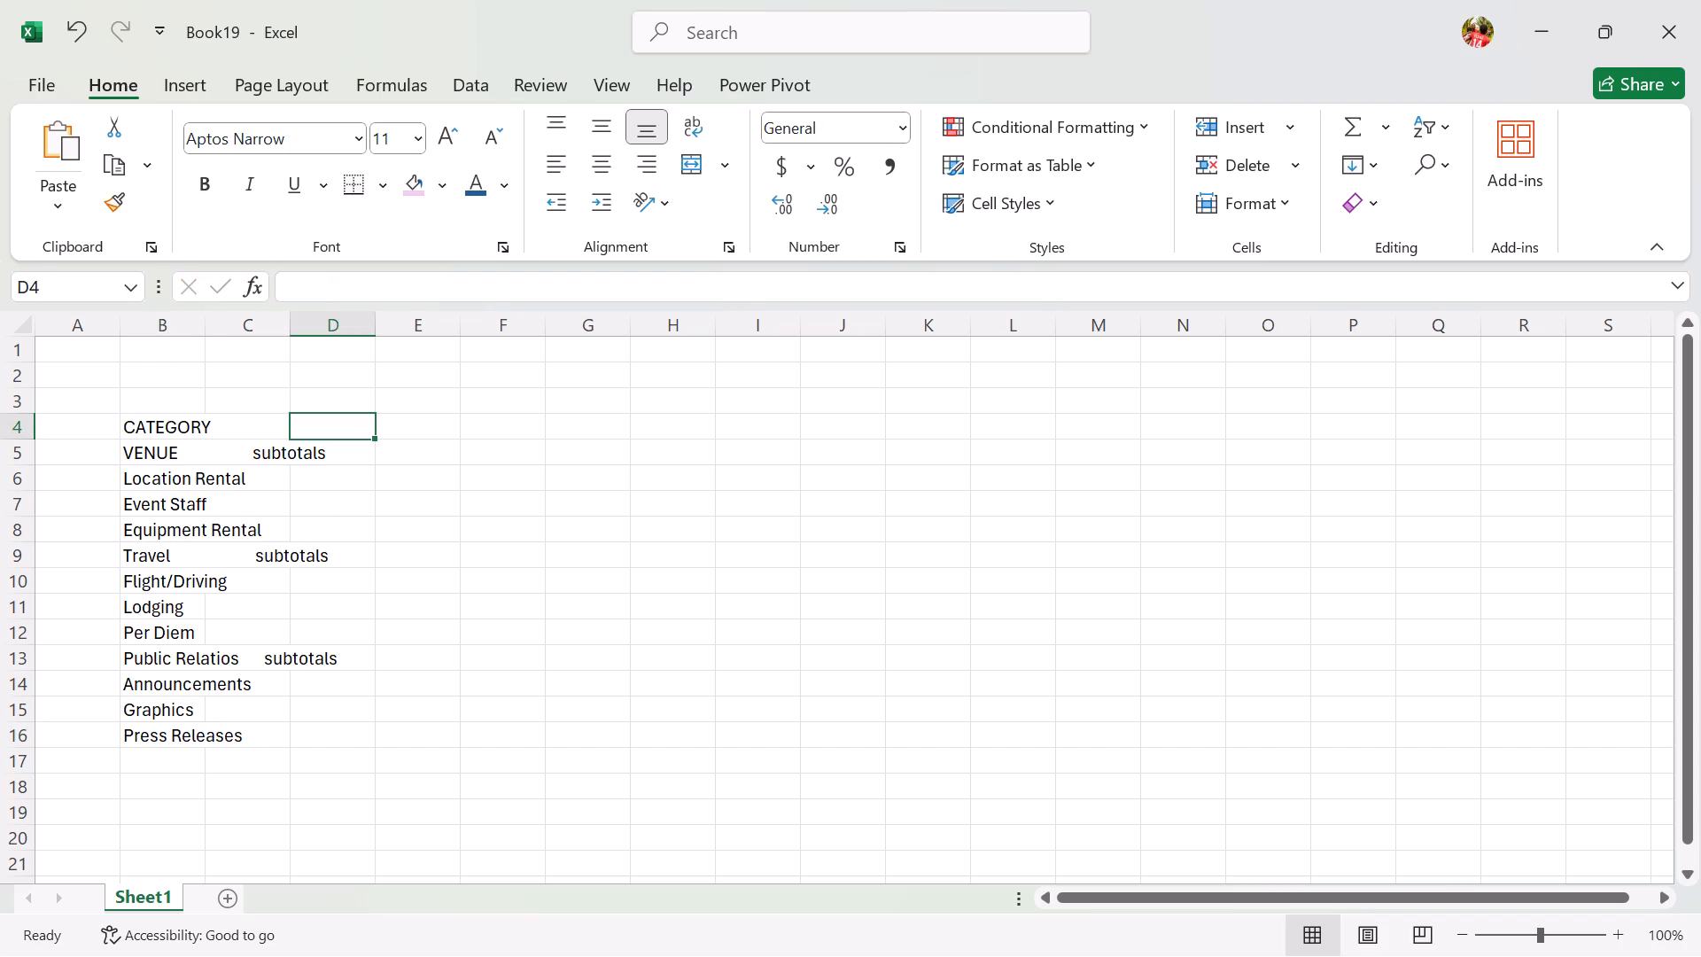
Widen column B to about the end of the subtotals text in the VENUE row.
{"action": "left_click_drag", "start_coordinate": [206, 317], "coordinate": [283, 326]}
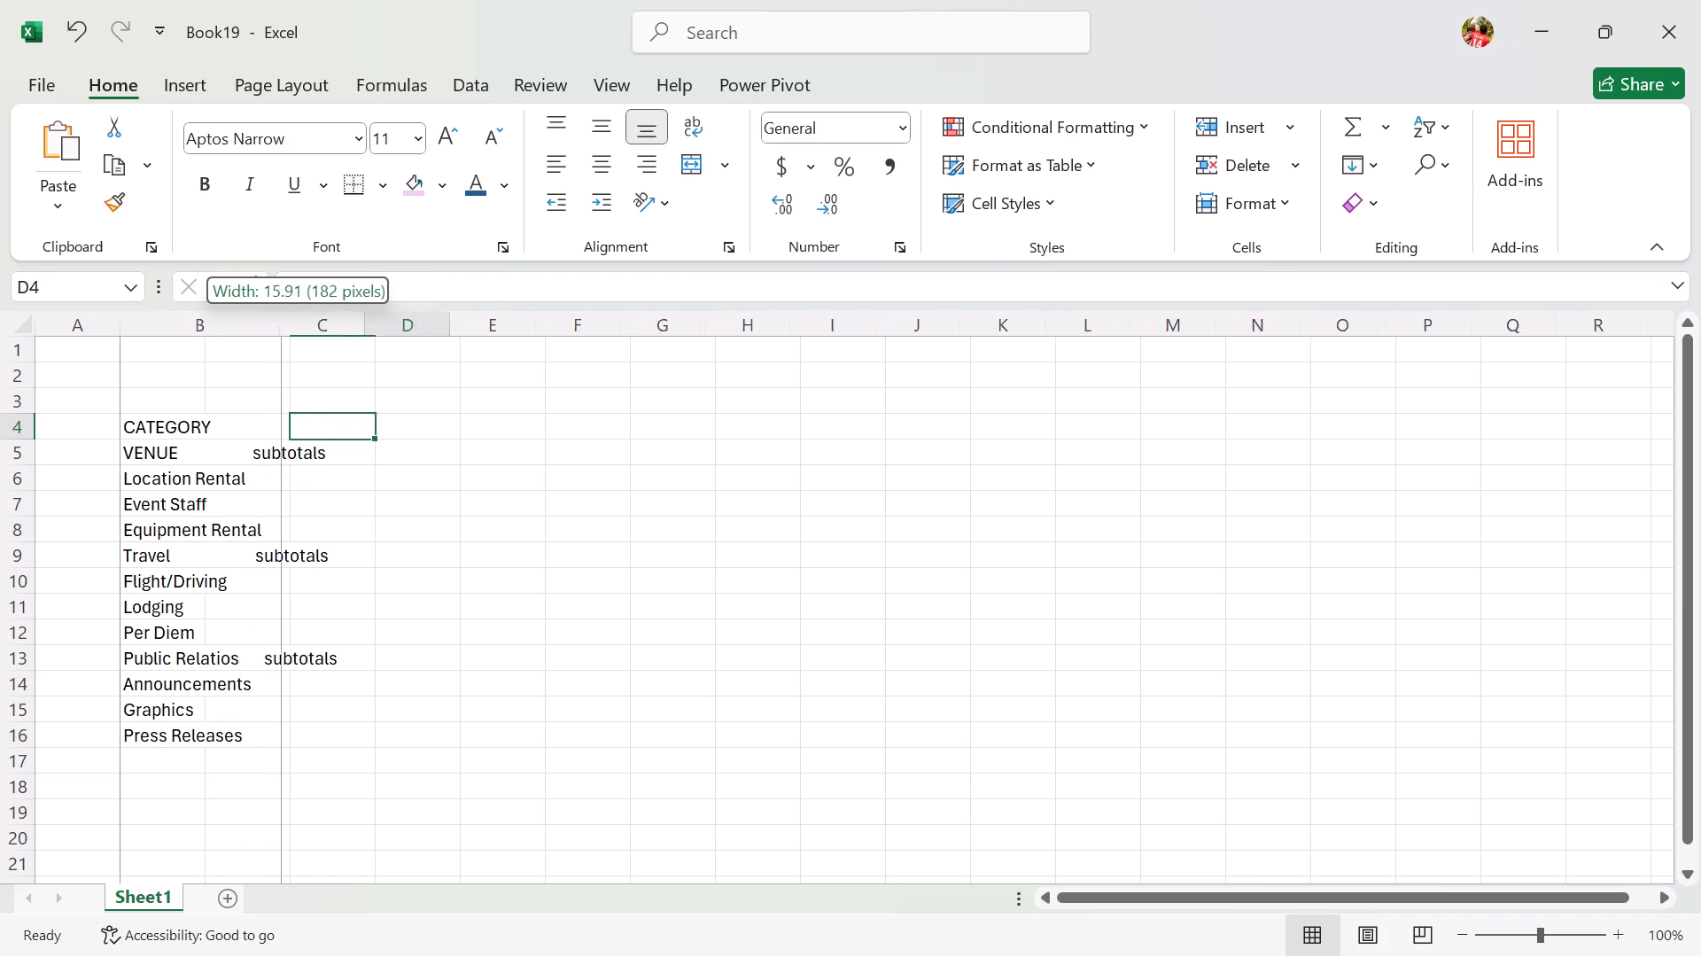
{"action": "left_click_drag", "start_coordinate": [283, 326], "coordinate": [332, 331]}
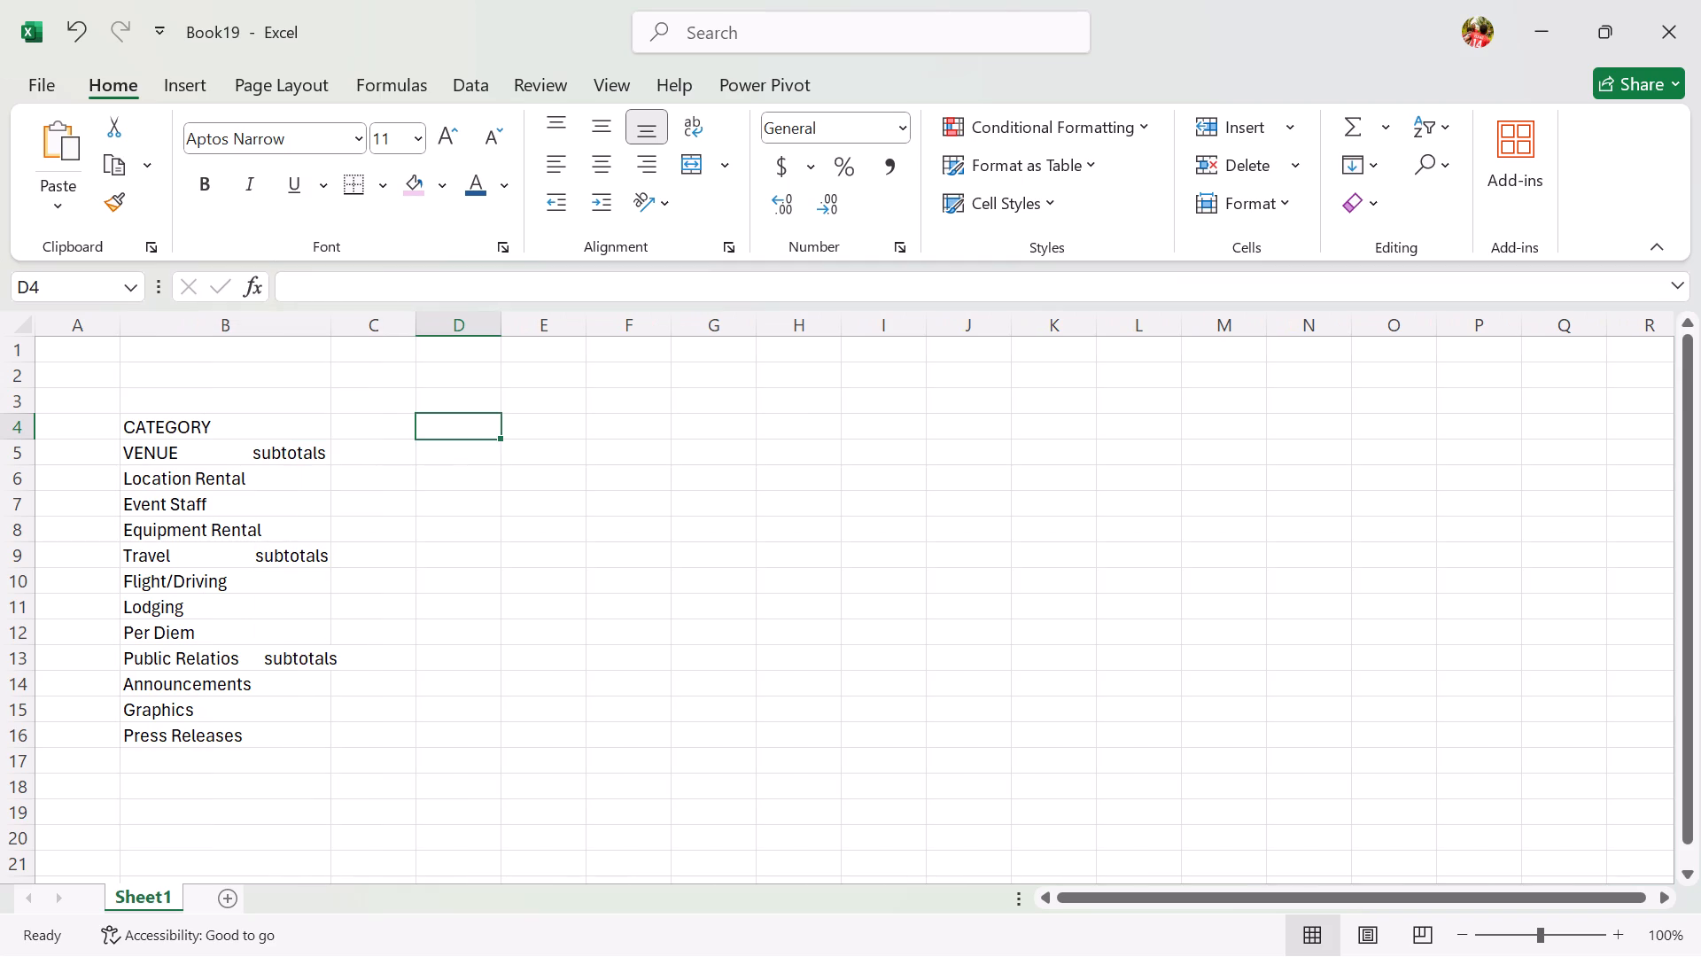
Fill the CATEGORY header cell B4 with a medium blue theme colour.
{"action": "left_click", "coordinate": [245, 439]}
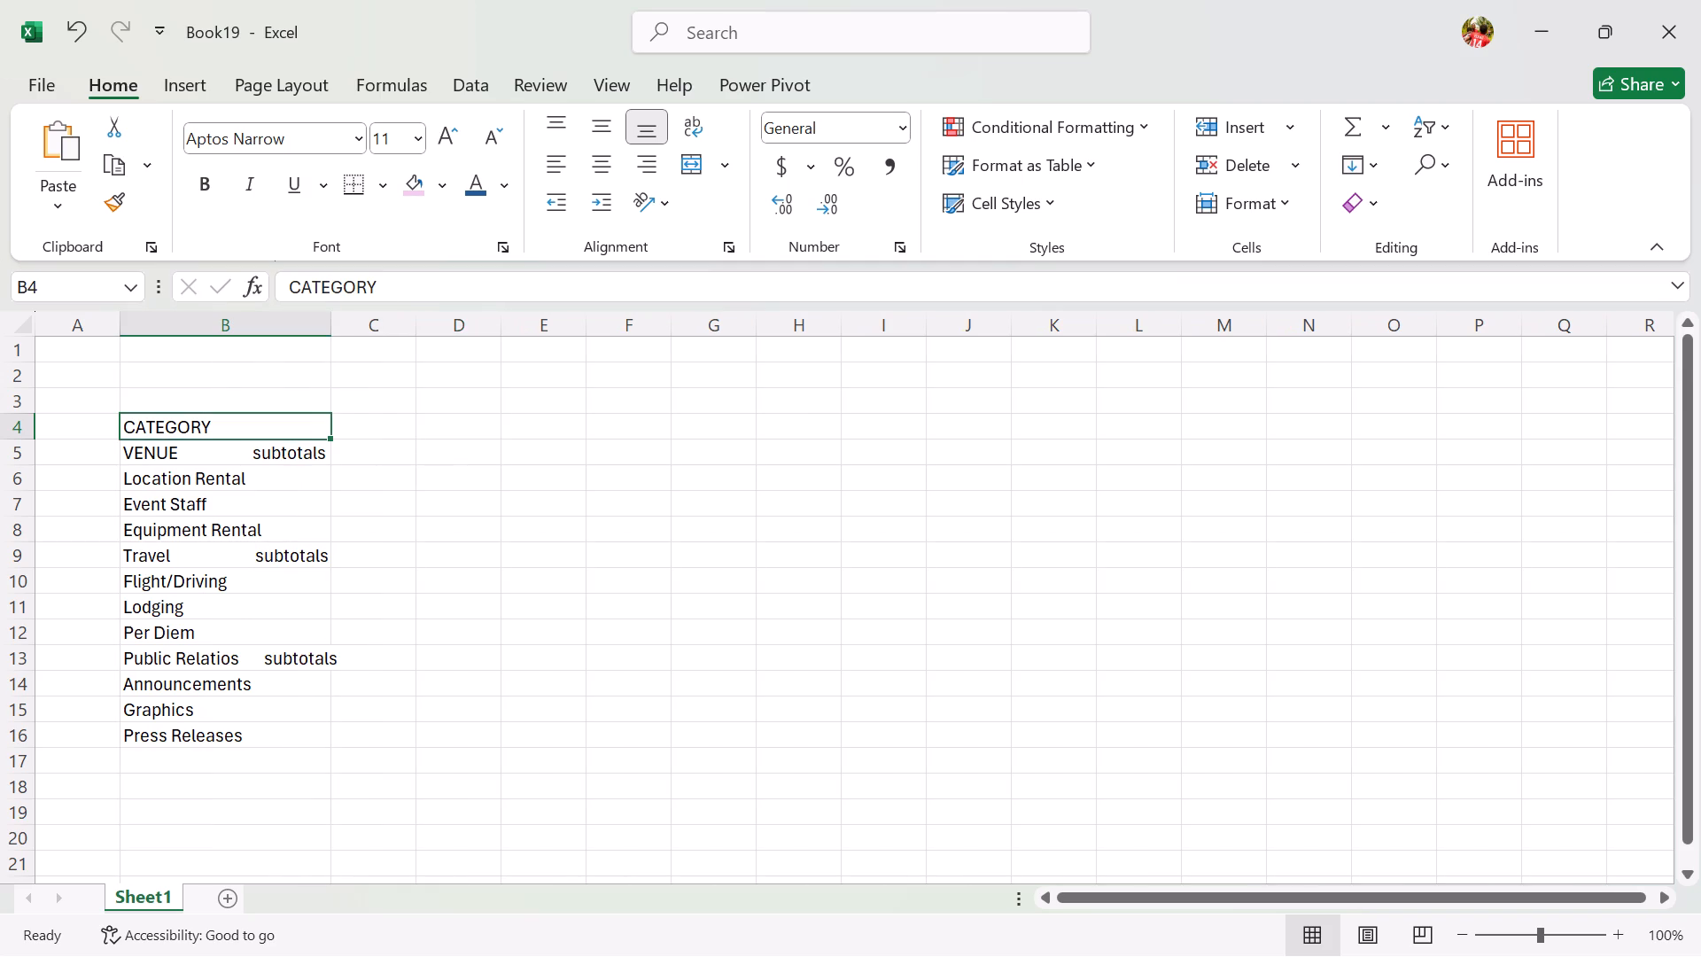
{"action": "left_click", "coordinate": [442, 187]}
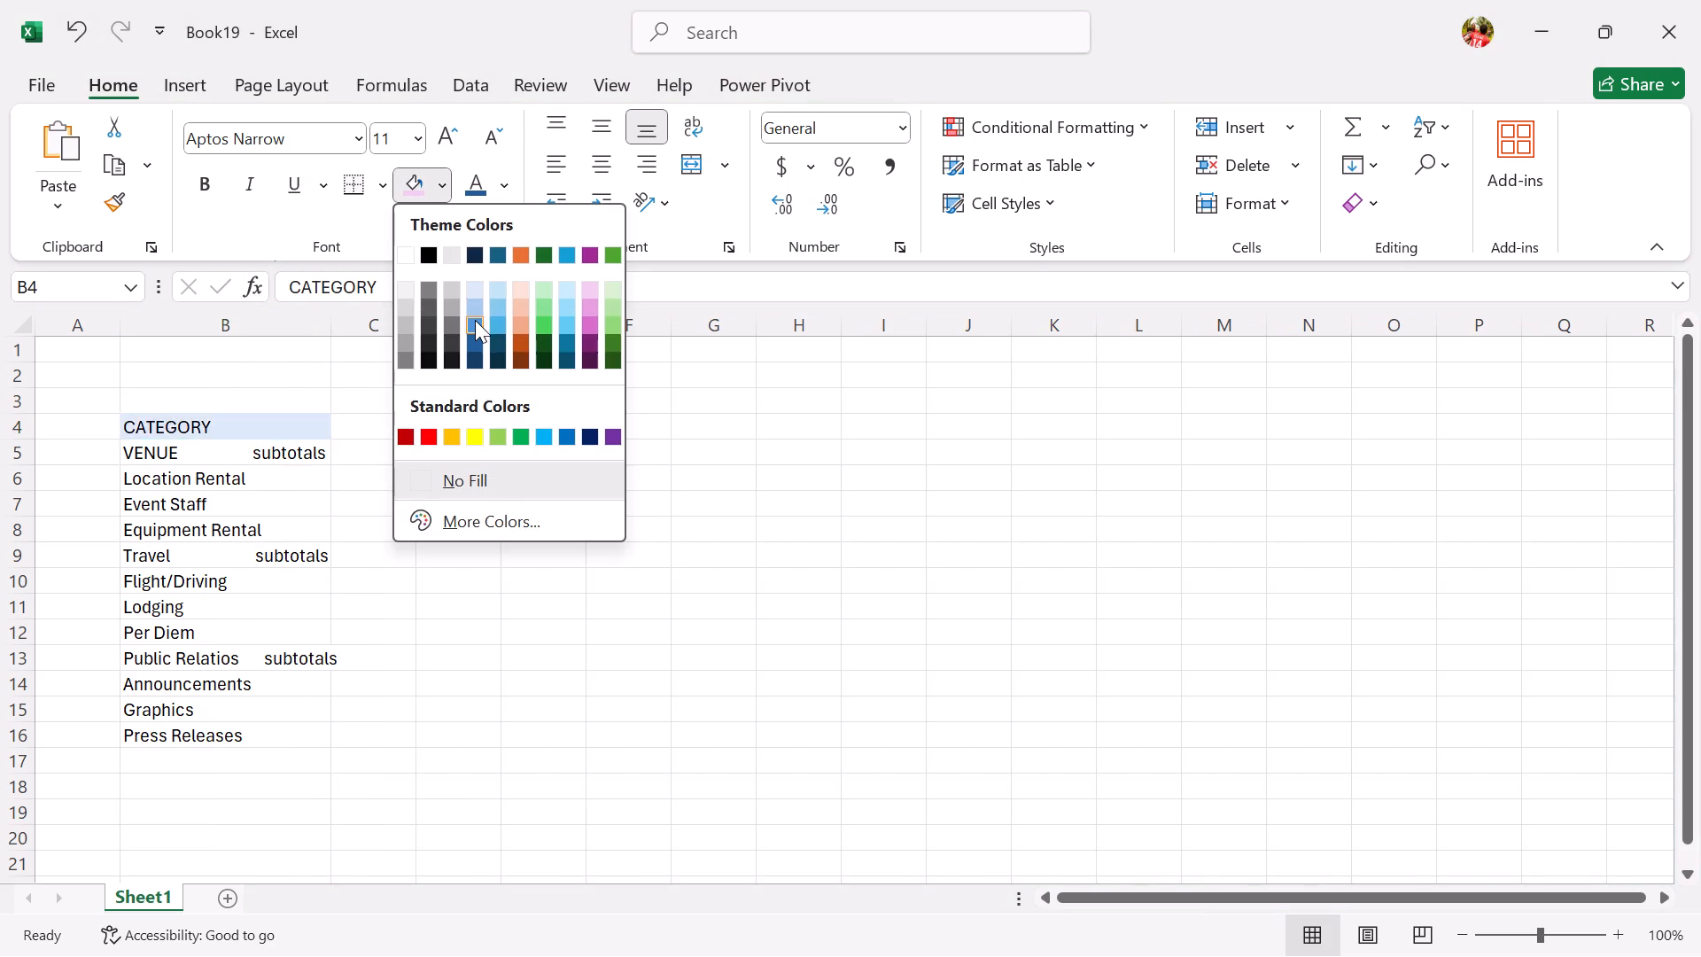
{"action": "left_click", "coordinate": [475, 320]}
Fill the VENUE subtotals cell B5 with a lighter blue theme colour from the same shade family as the header.
{"action": "left_click", "coordinate": [317, 454]}
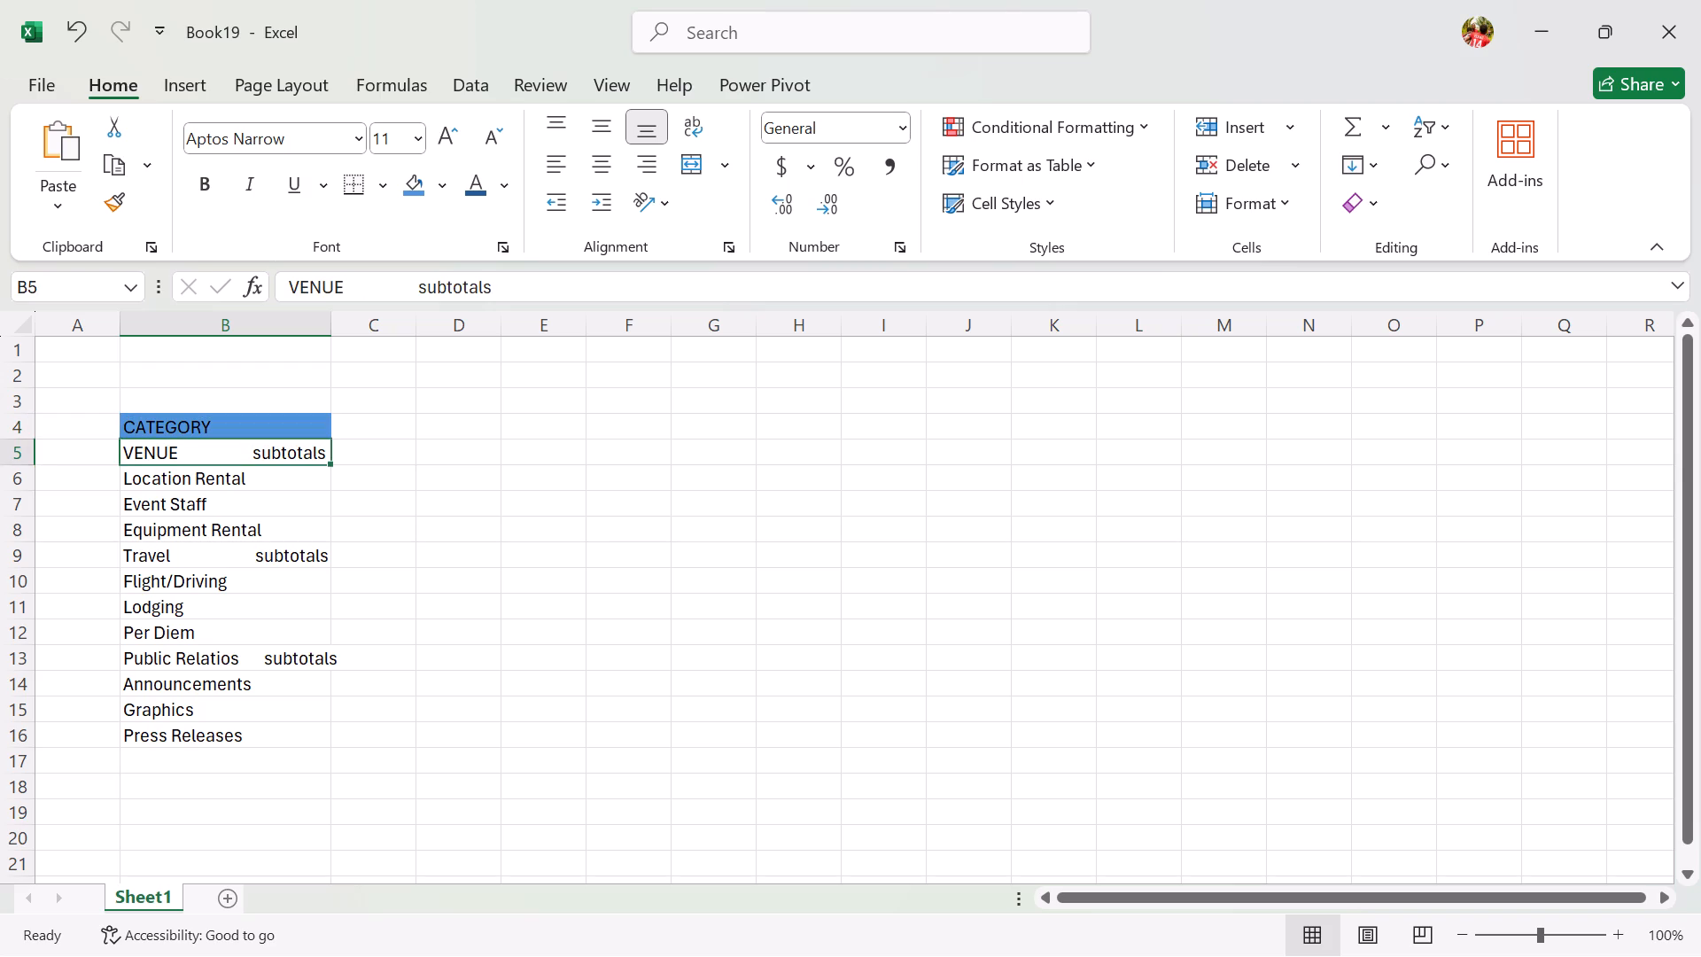
{"action": "left_click", "coordinate": [433, 186]}
{"action": "left_click", "coordinate": [439, 187]}
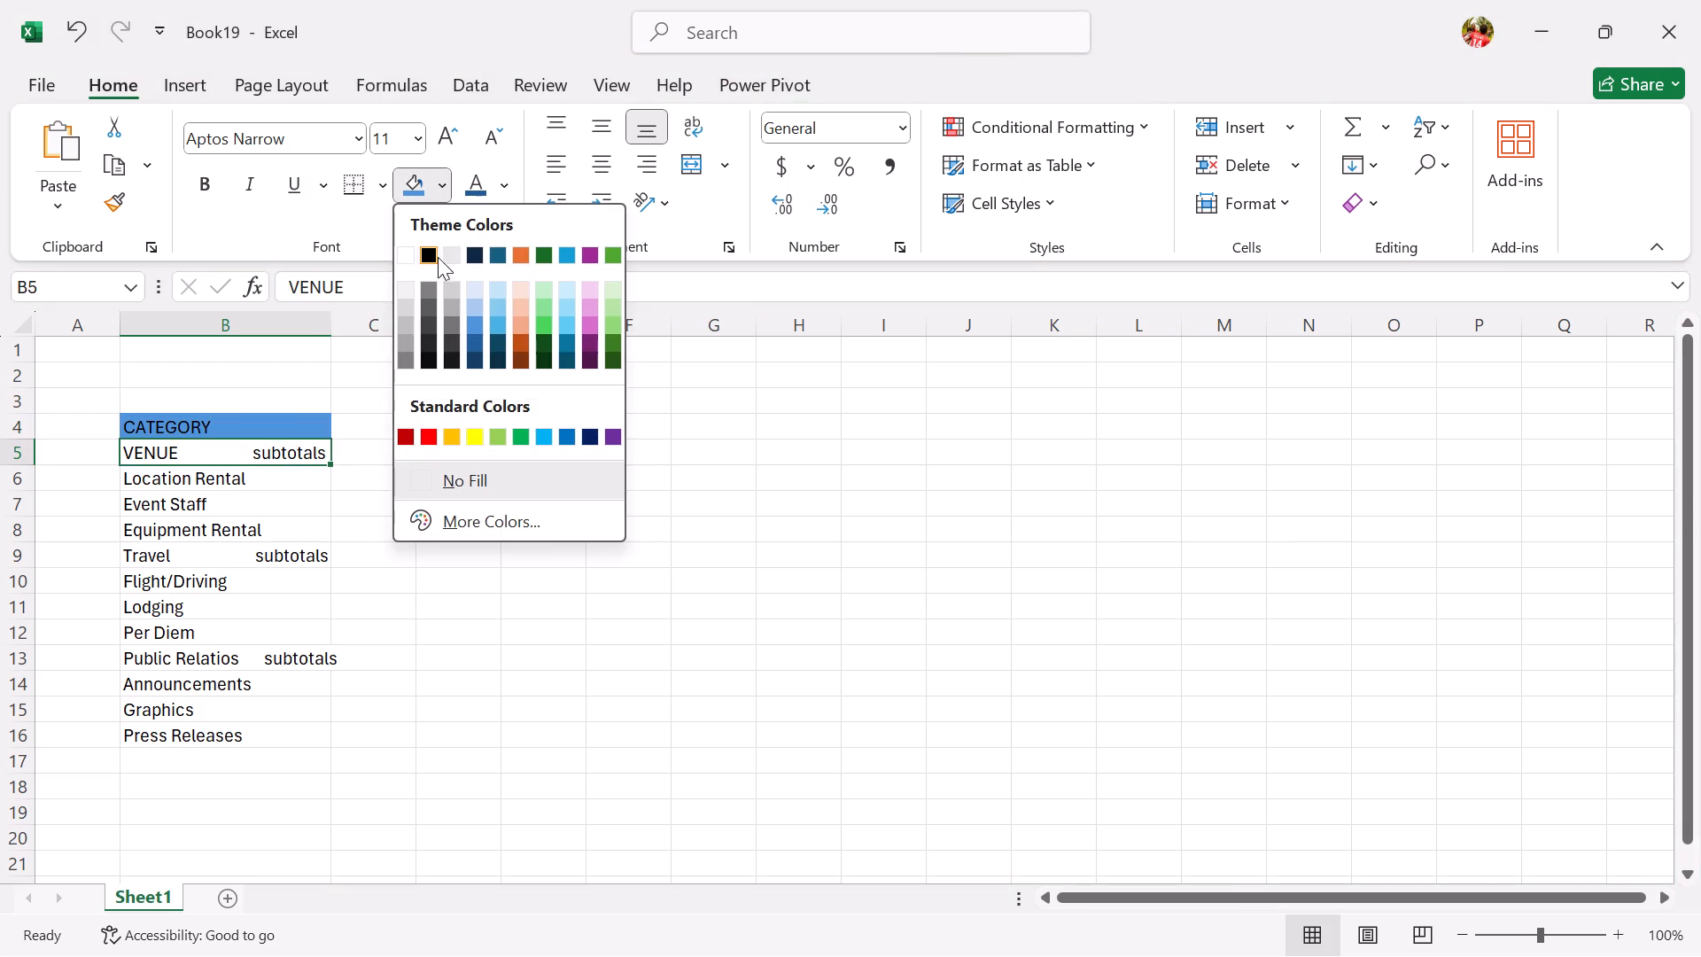
{"action": "left_click", "coordinate": [475, 311]}
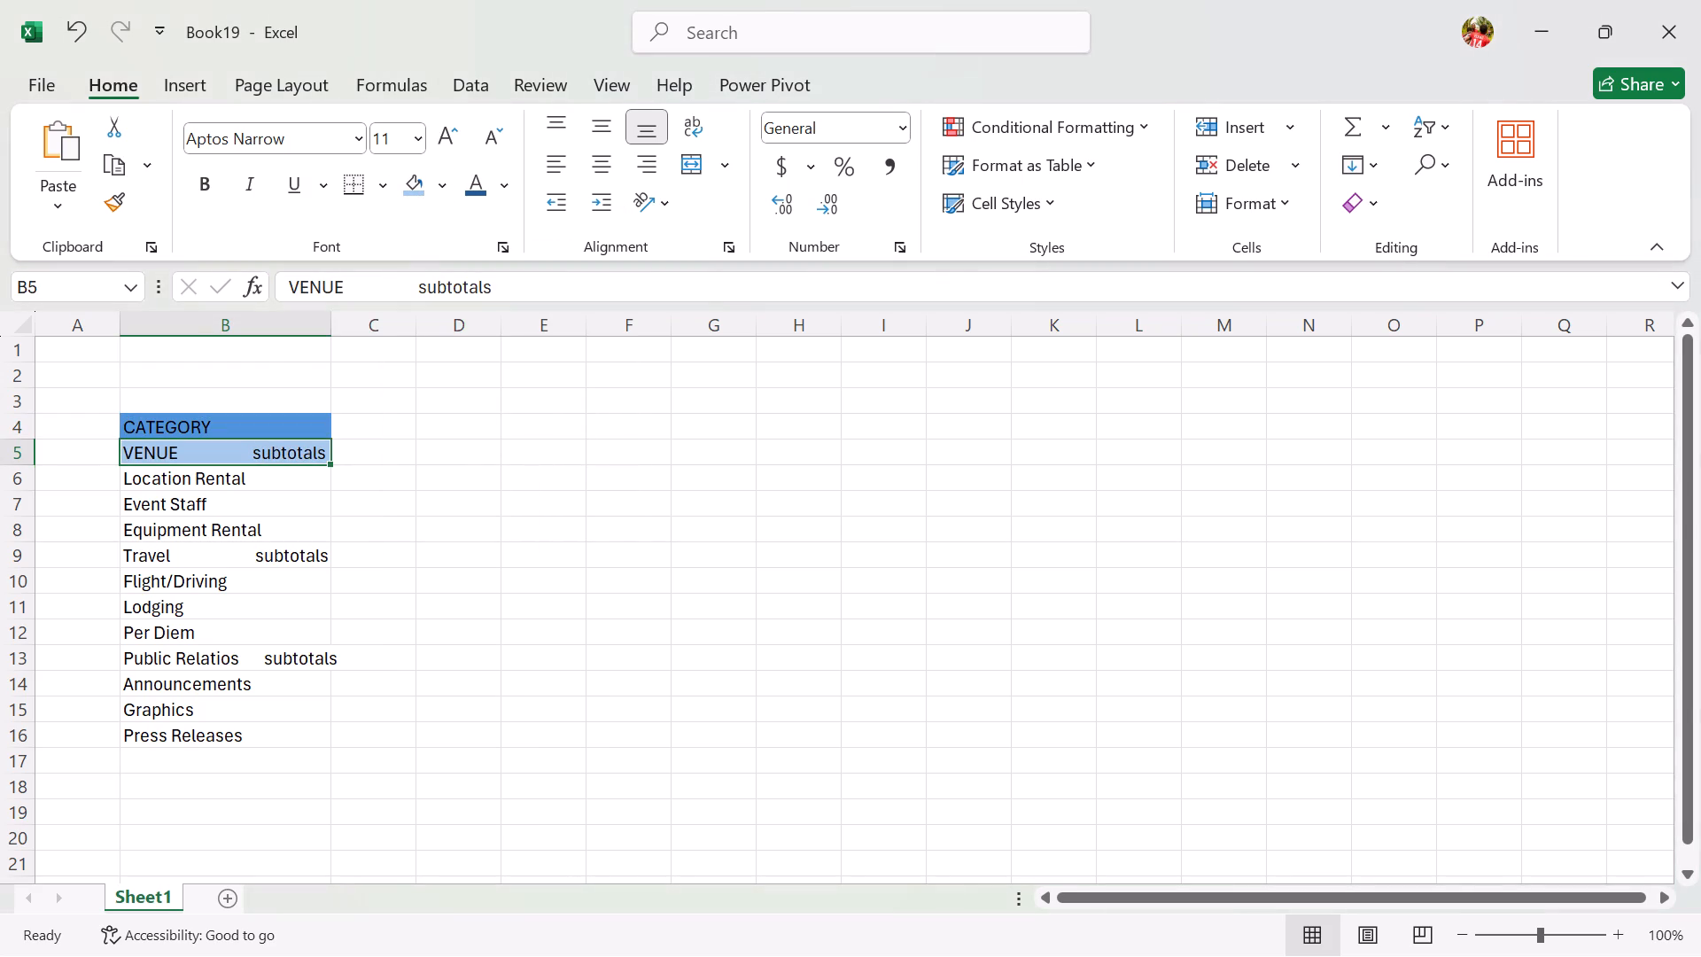
Fill the Travel cell B9 and the Public Relations cell B13 with the same lighter blue as the Venue cell.
{"action": "left_click", "coordinate": [237, 563]}
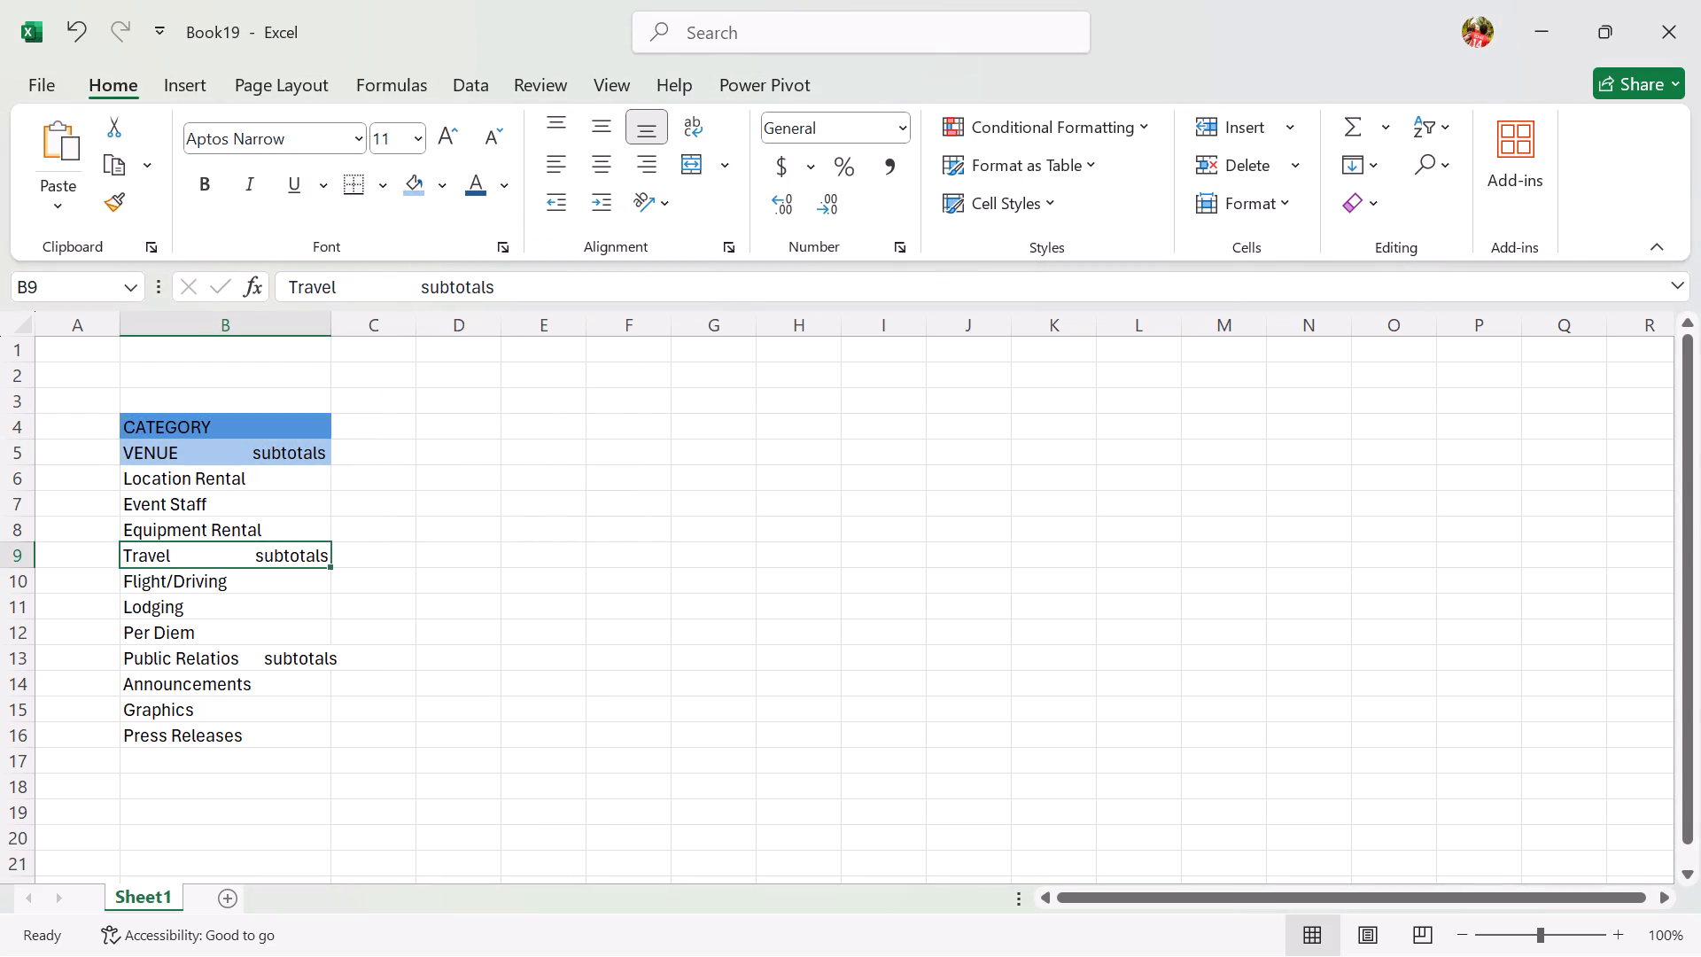
{"action": "left_click", "coordinate": [409, 167]}
{"action": "left_click", "coordinate": [188, 663]}
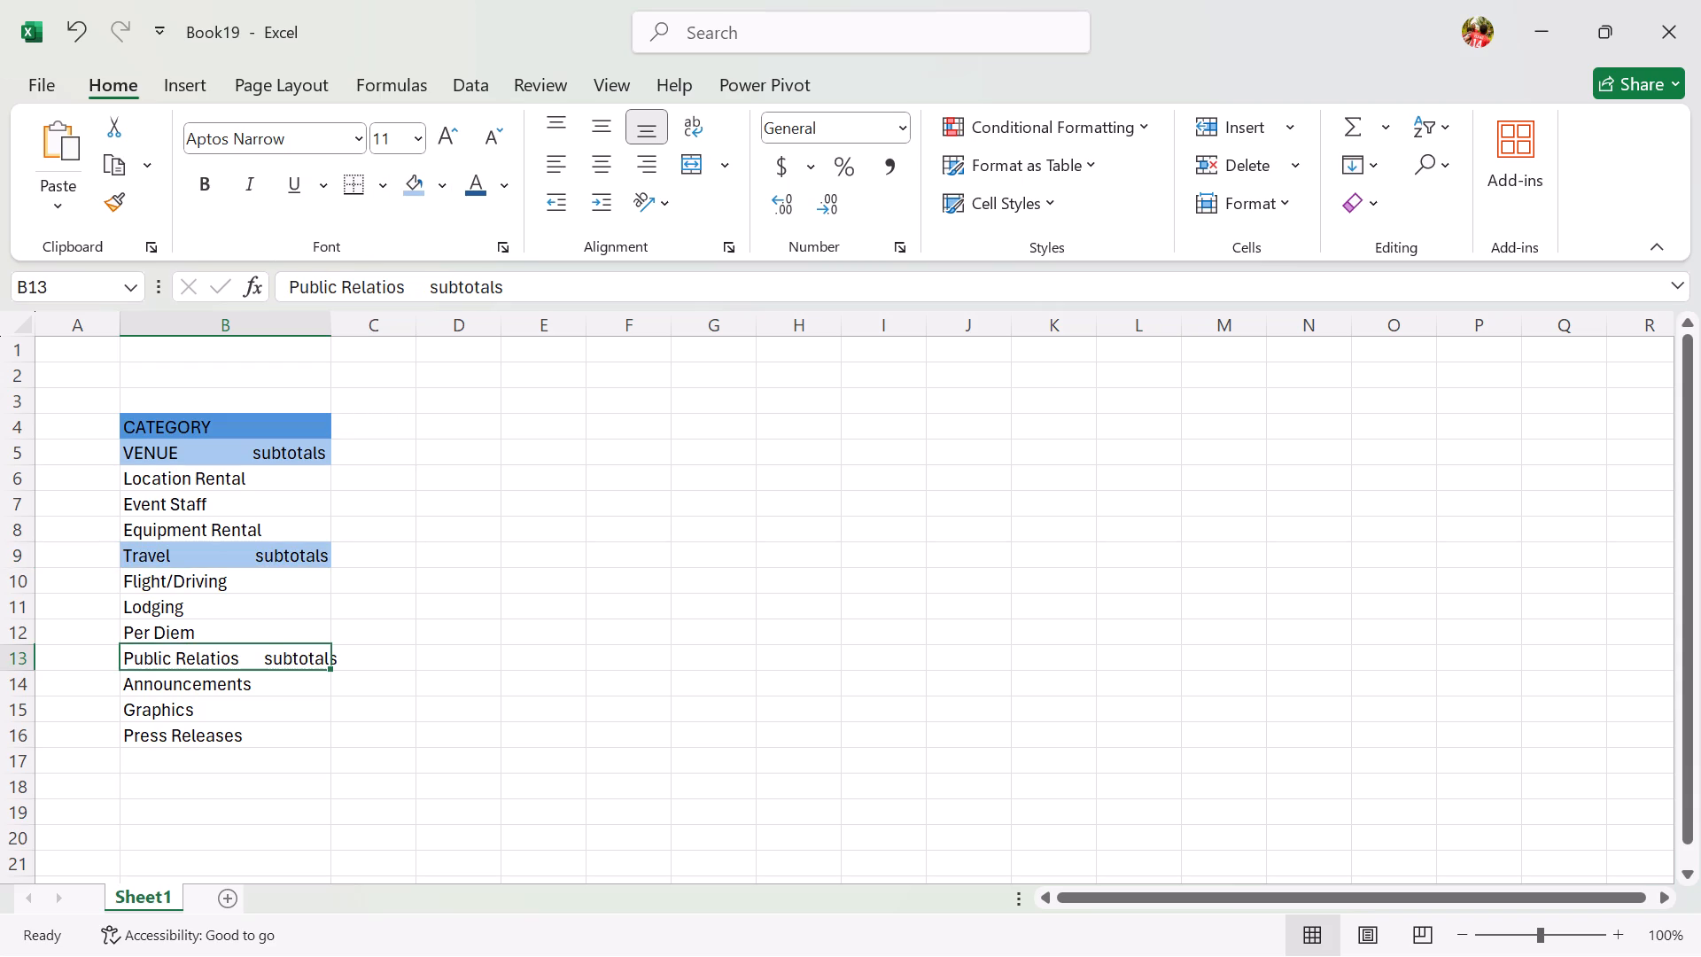
{"action": "left_click", "coordinate": [415, 188]}
Make the CATEGORY header text in B4 bold and white.
{"action": "left_click", "coordinate": [134, 453]}
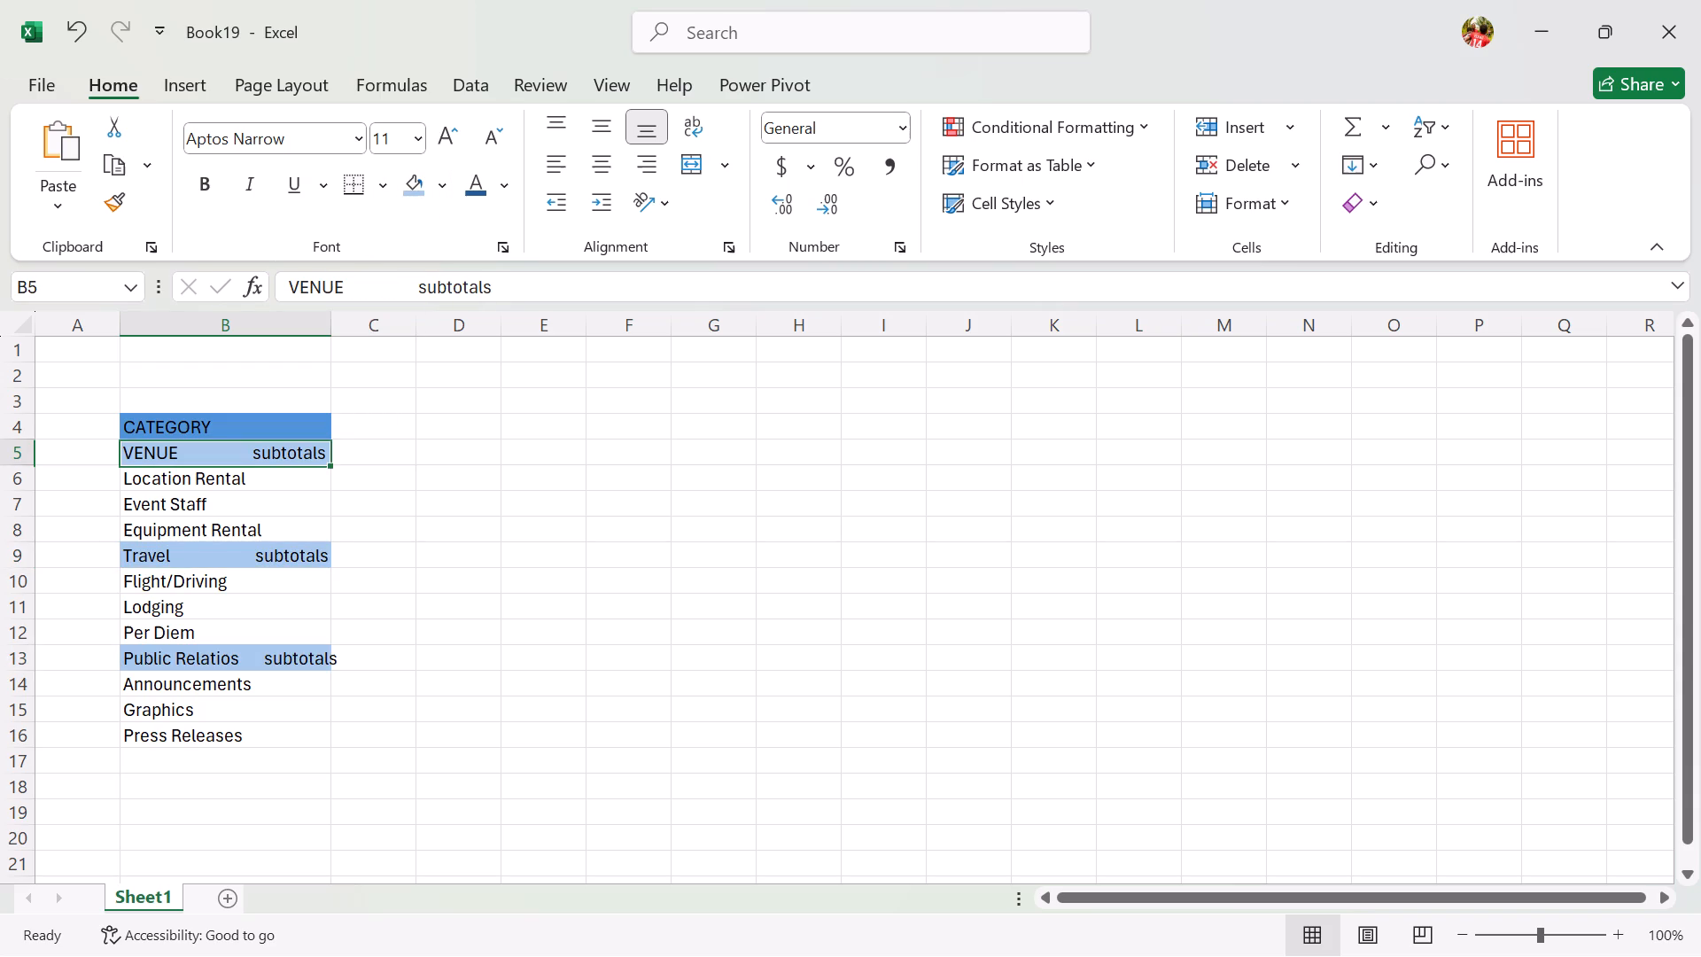
{"action": "triple_click", "coordinate": [151, 429]}
{"action": "left_click", "coordinate": [151, 427]}
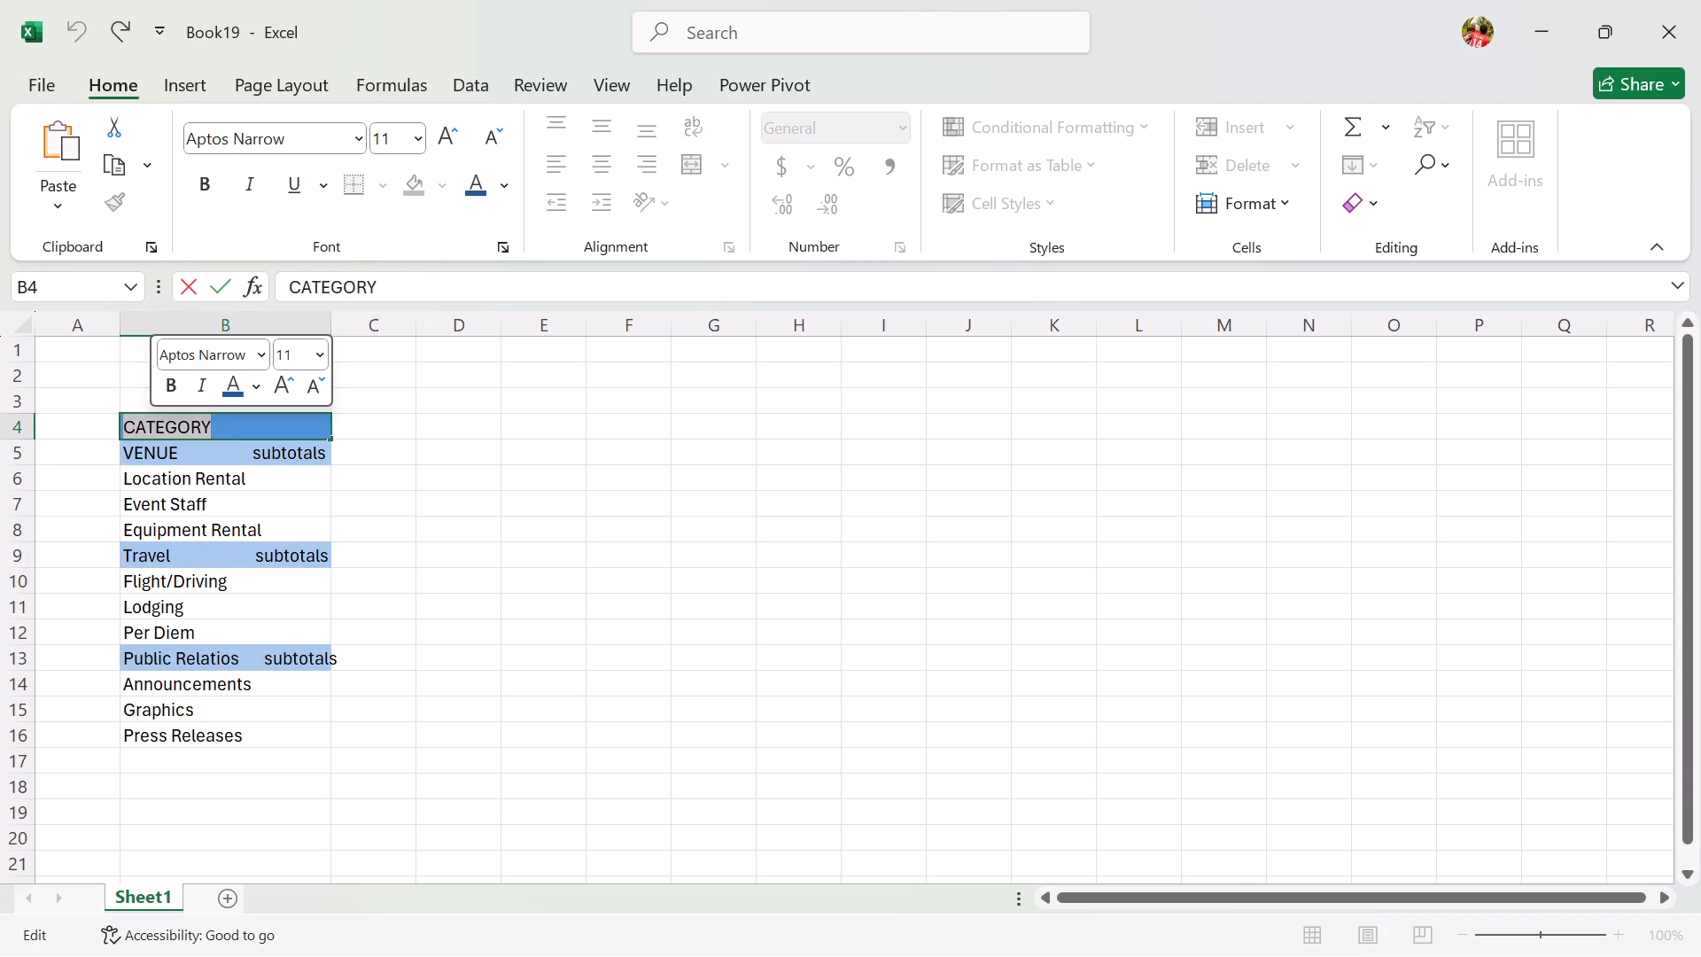
{"action": "left_click", "coordinate": [175, 387]}
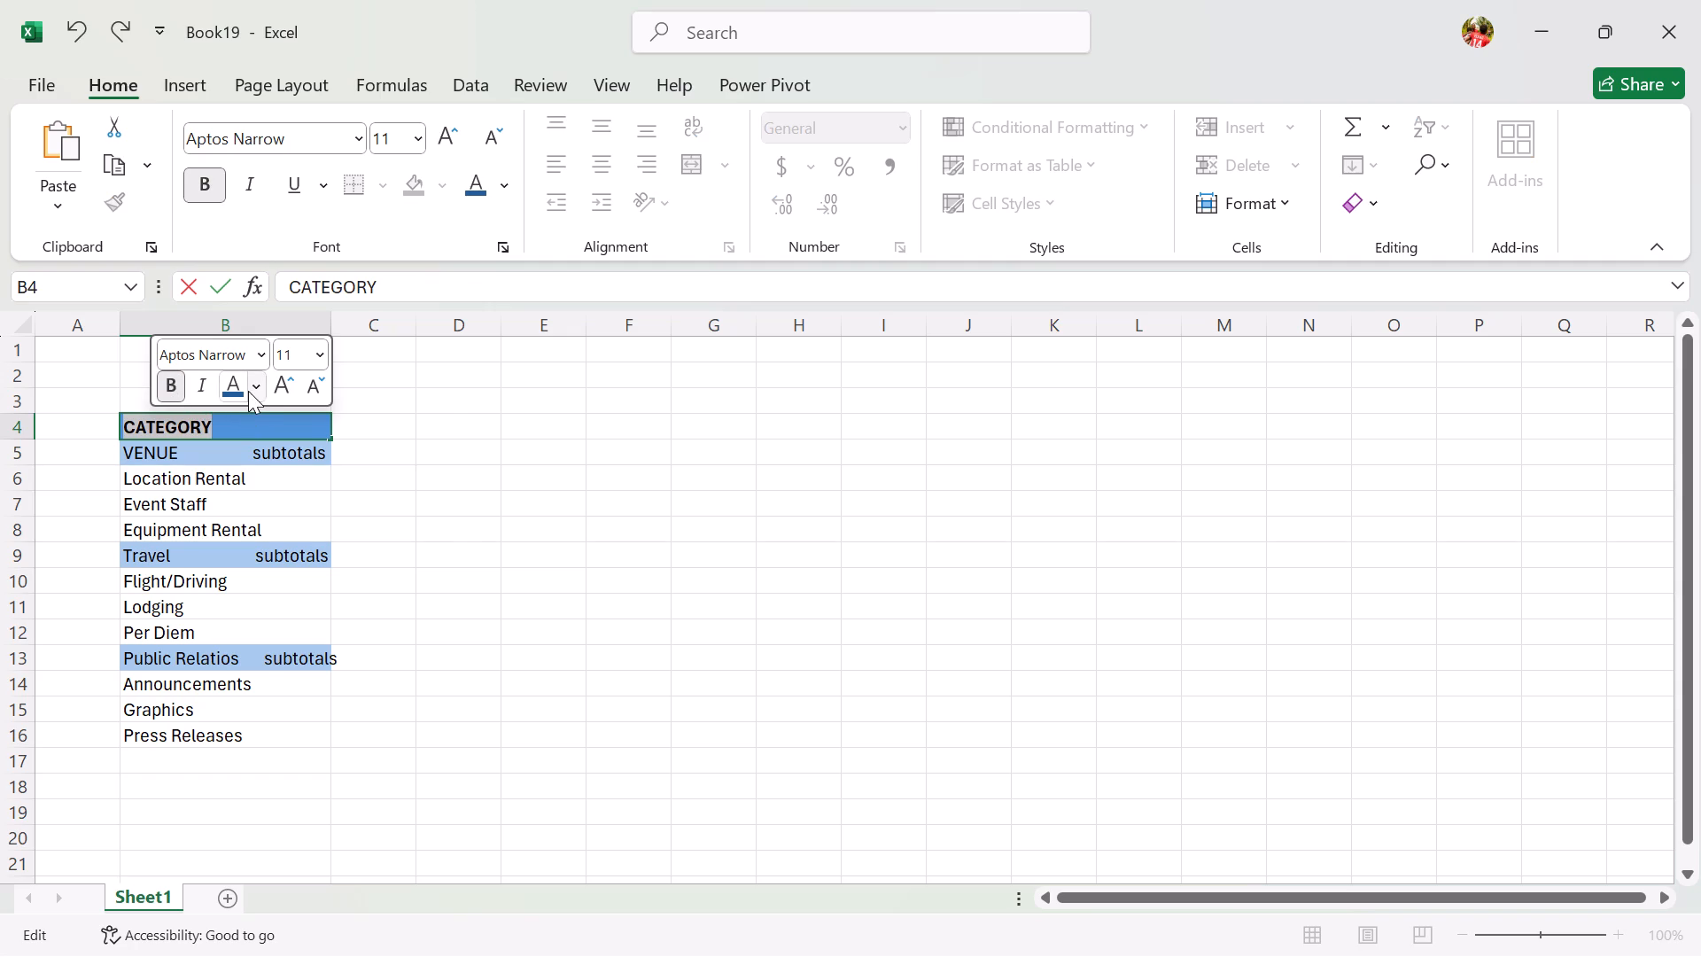
{"action": "left_click", "coordinate": [248, 391]}
{"action": "left_click", "coordinate": [233, 493]}
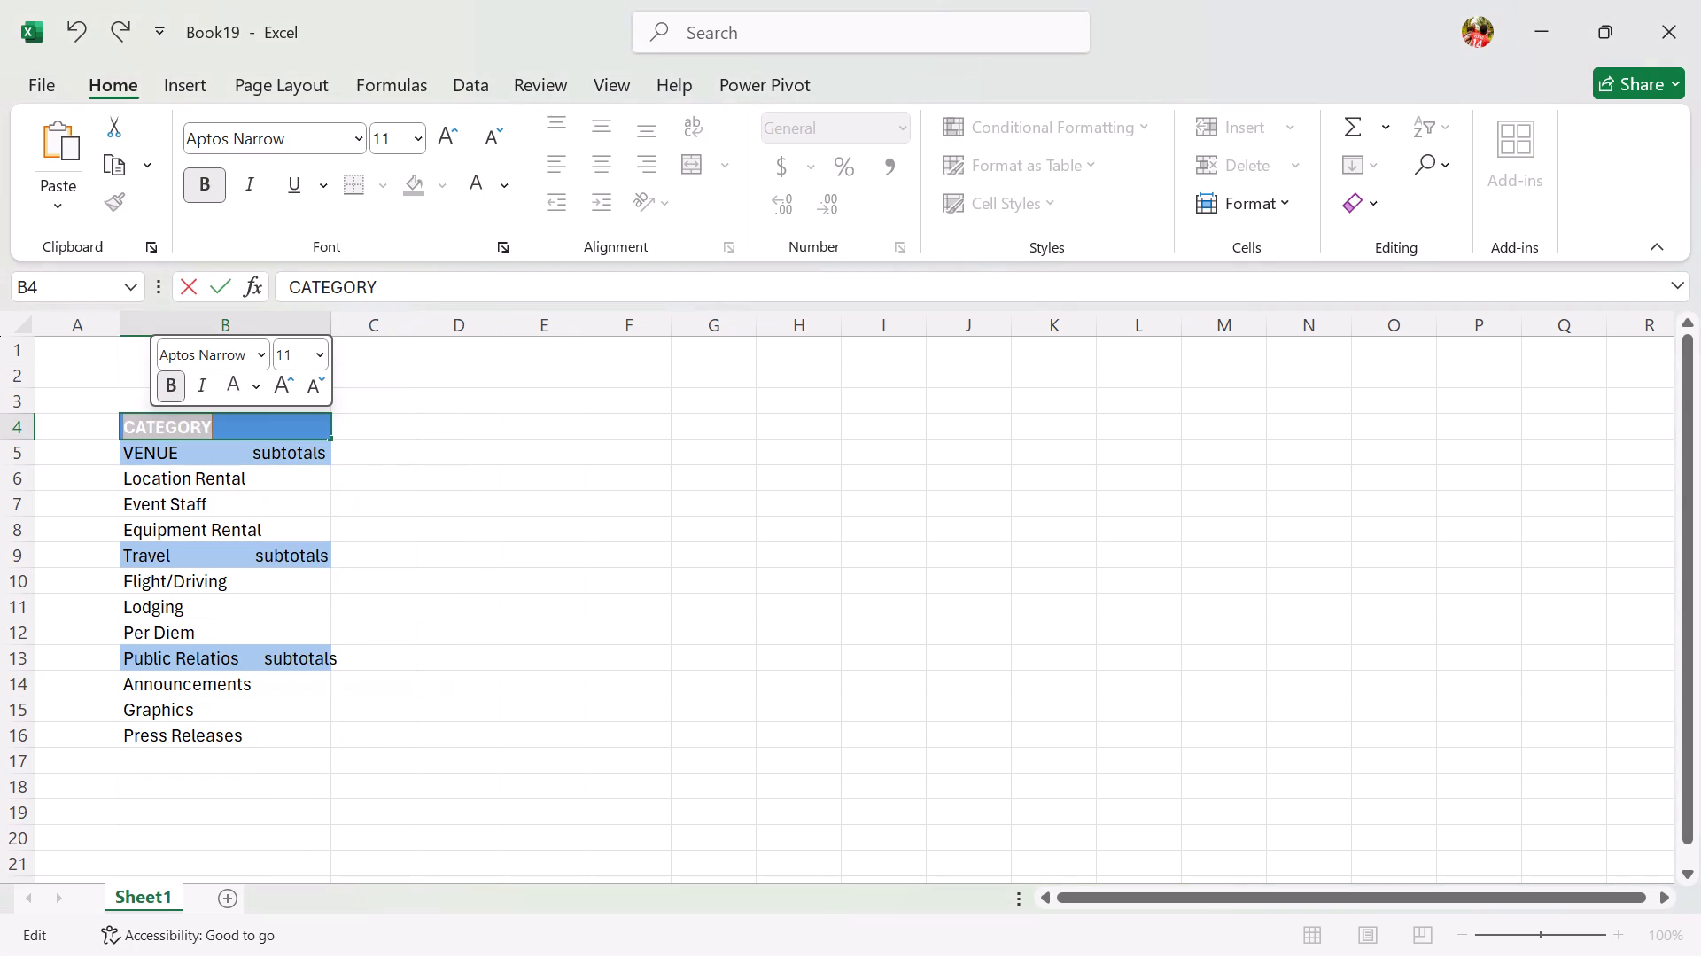
Rewrite VENUE in cell B5 as Venue, keeping the subtotals text after it.
{"action": "left_click", "coordinate": [162, 449]}
{"action": "triple_click", "coordinate": [174, 456]}
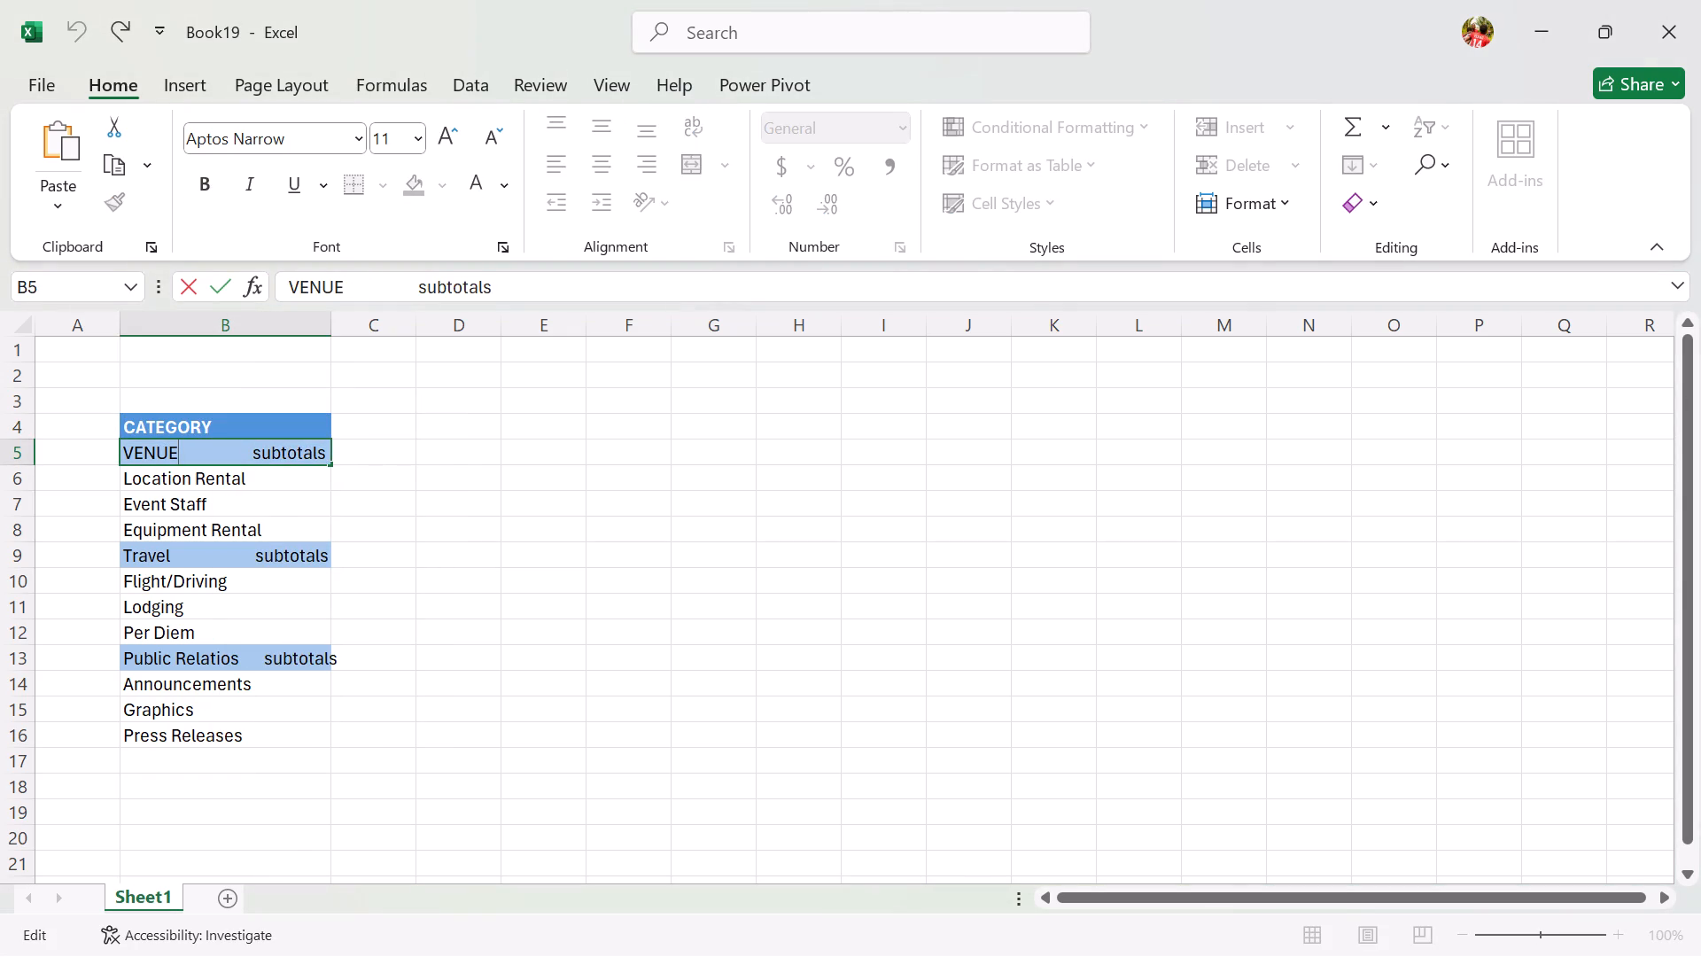
{"action": "key", "text": "BackSpace"}
{"action": "key", "text": "BackSpace"}
{"action": "key", "text": "BackSpace"}
{"action": "key", "text": "BackSpace"}
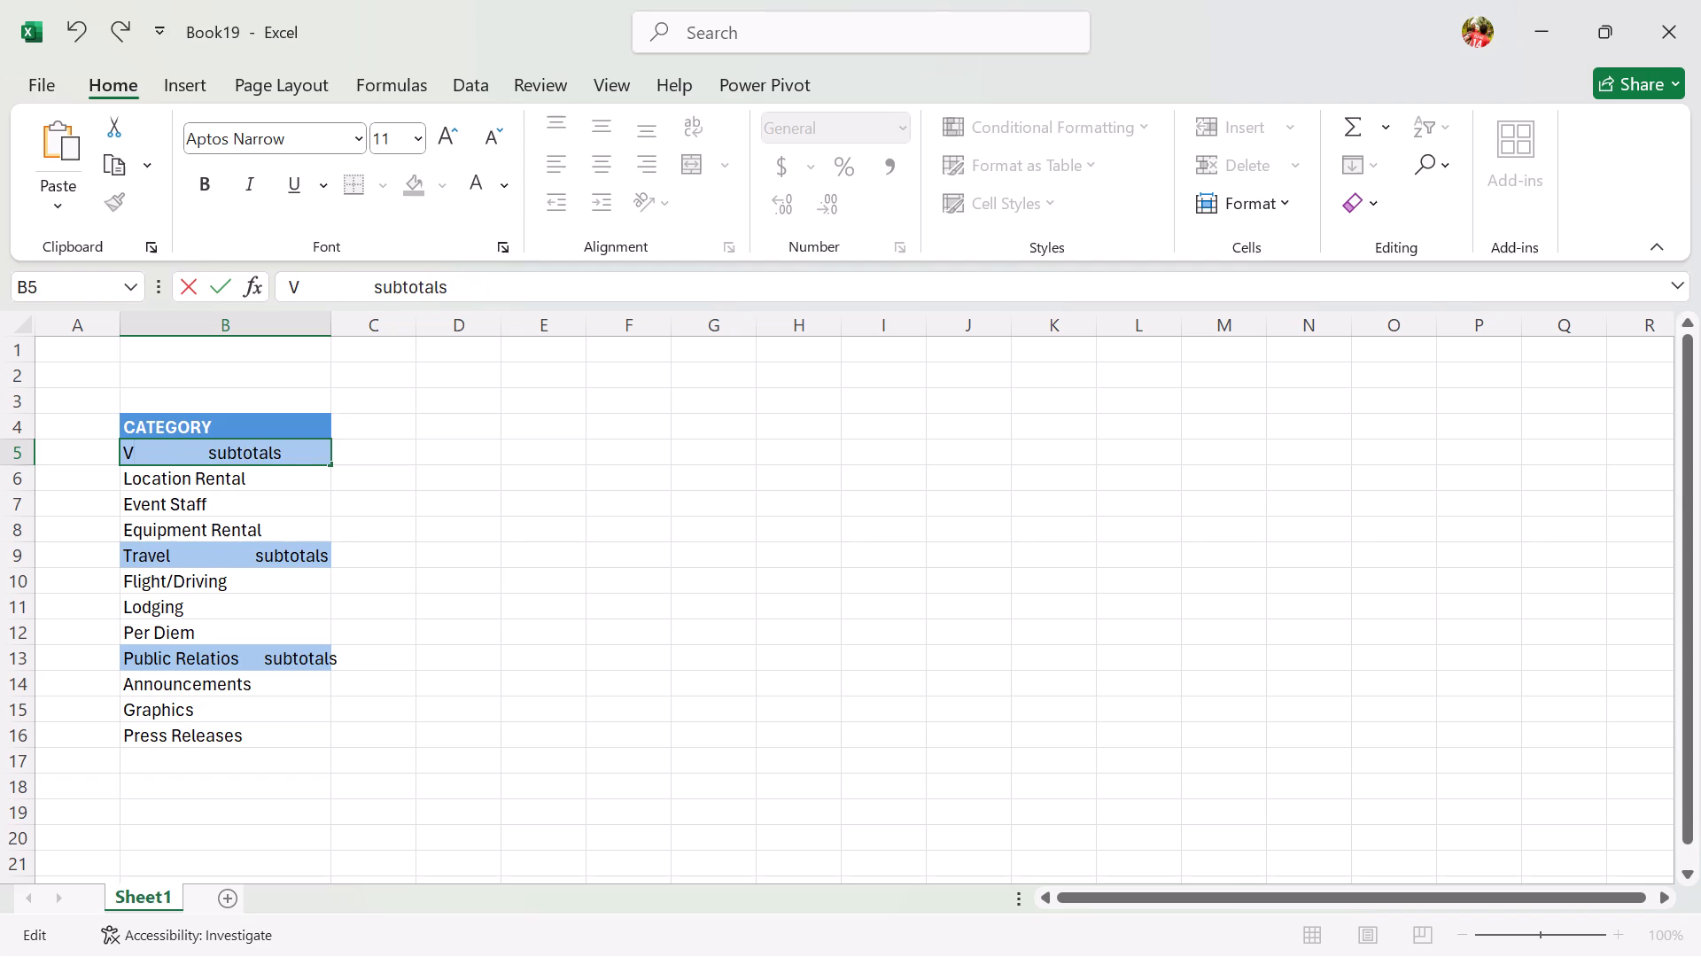
{"action": "type", "text": "enu"}
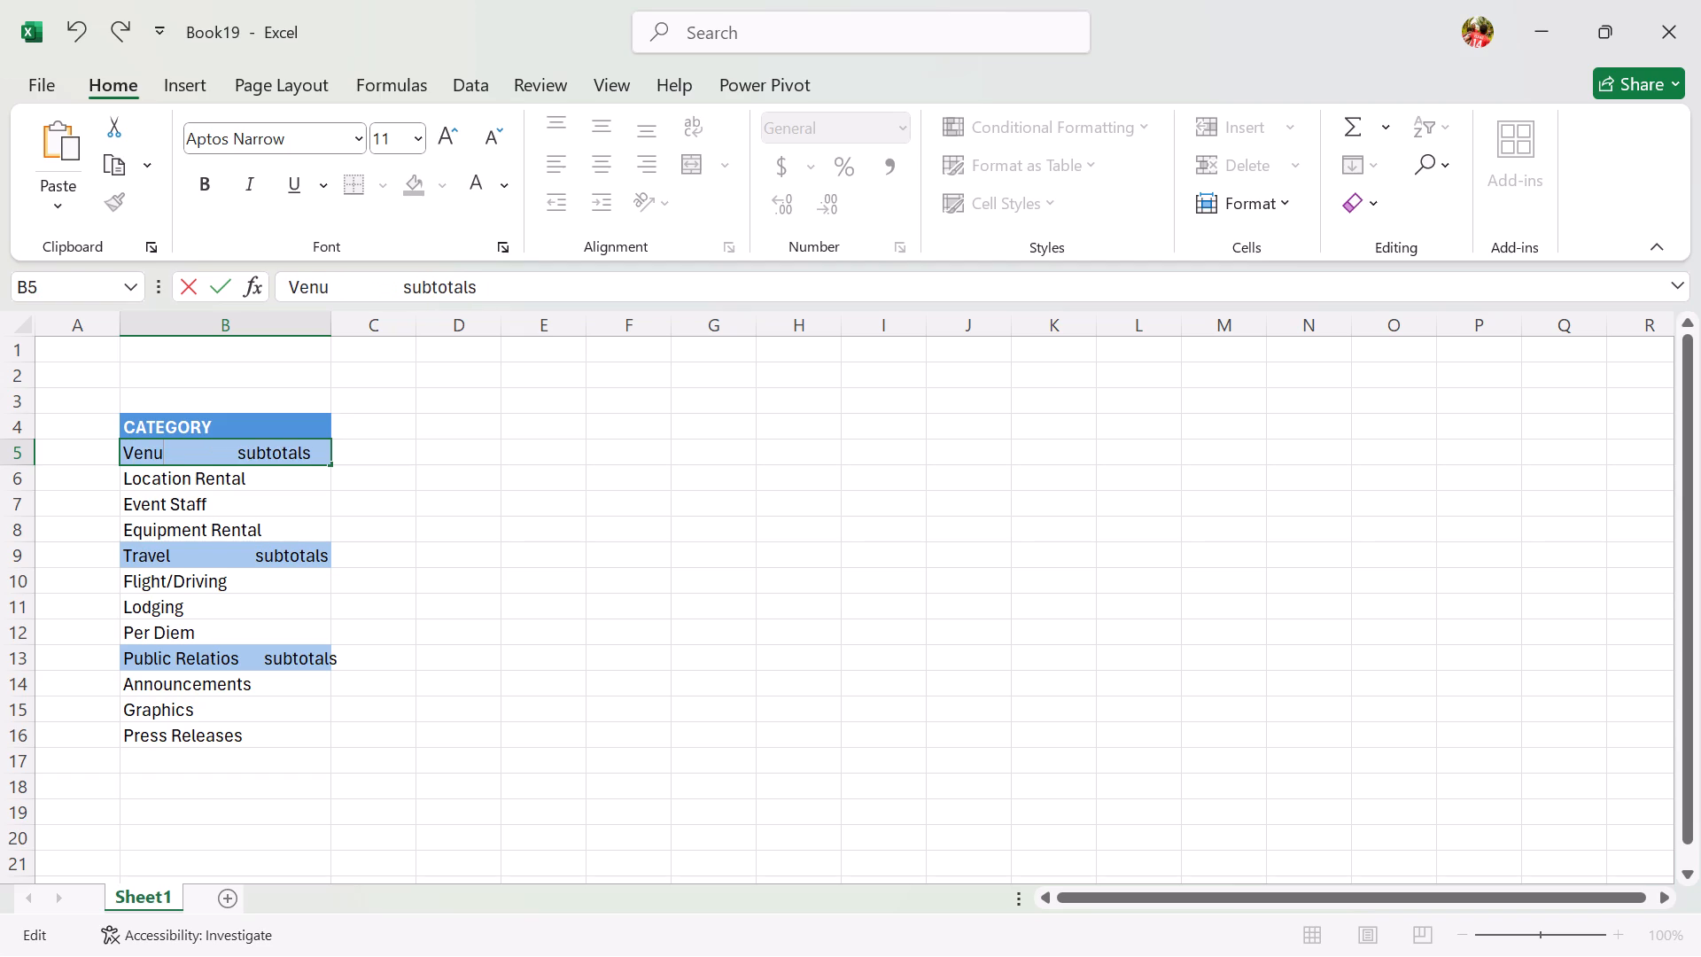
{"action": "key", "text": "e"}
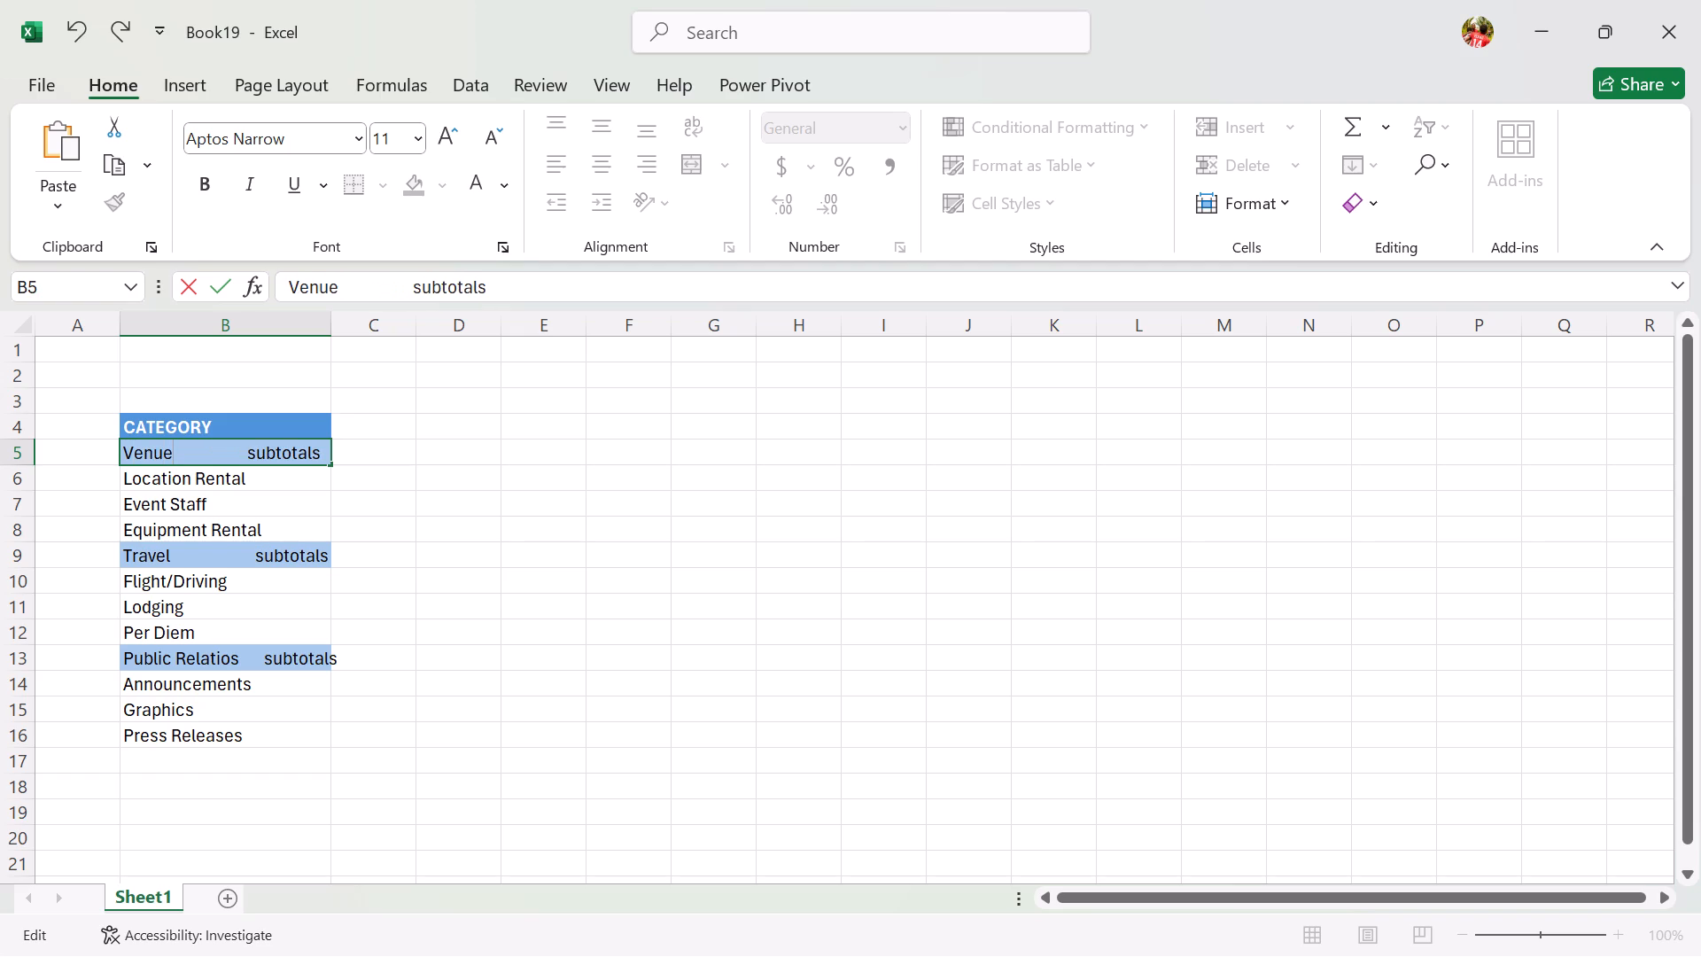
Make the word Venue in cell B5 bold while leaving the word subtotals in regular weight.
{"action": "triple_click", "coordinate": [144, 456]}
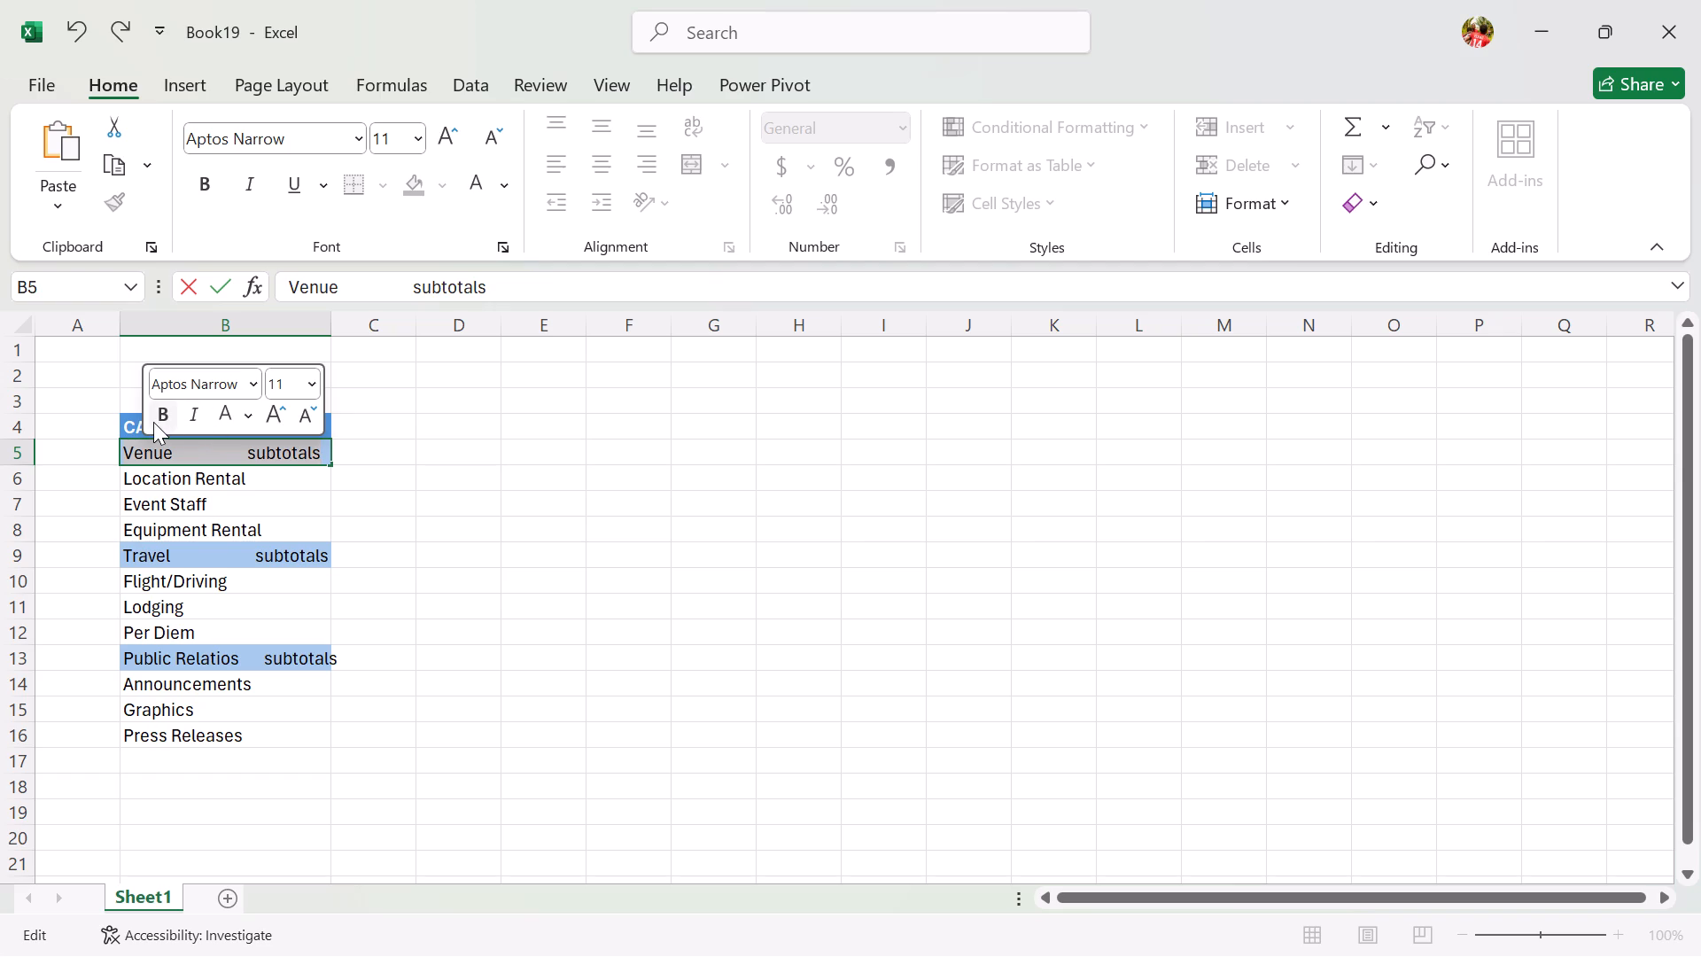
{"action": "left_click", "coordinate": [161, 424]}
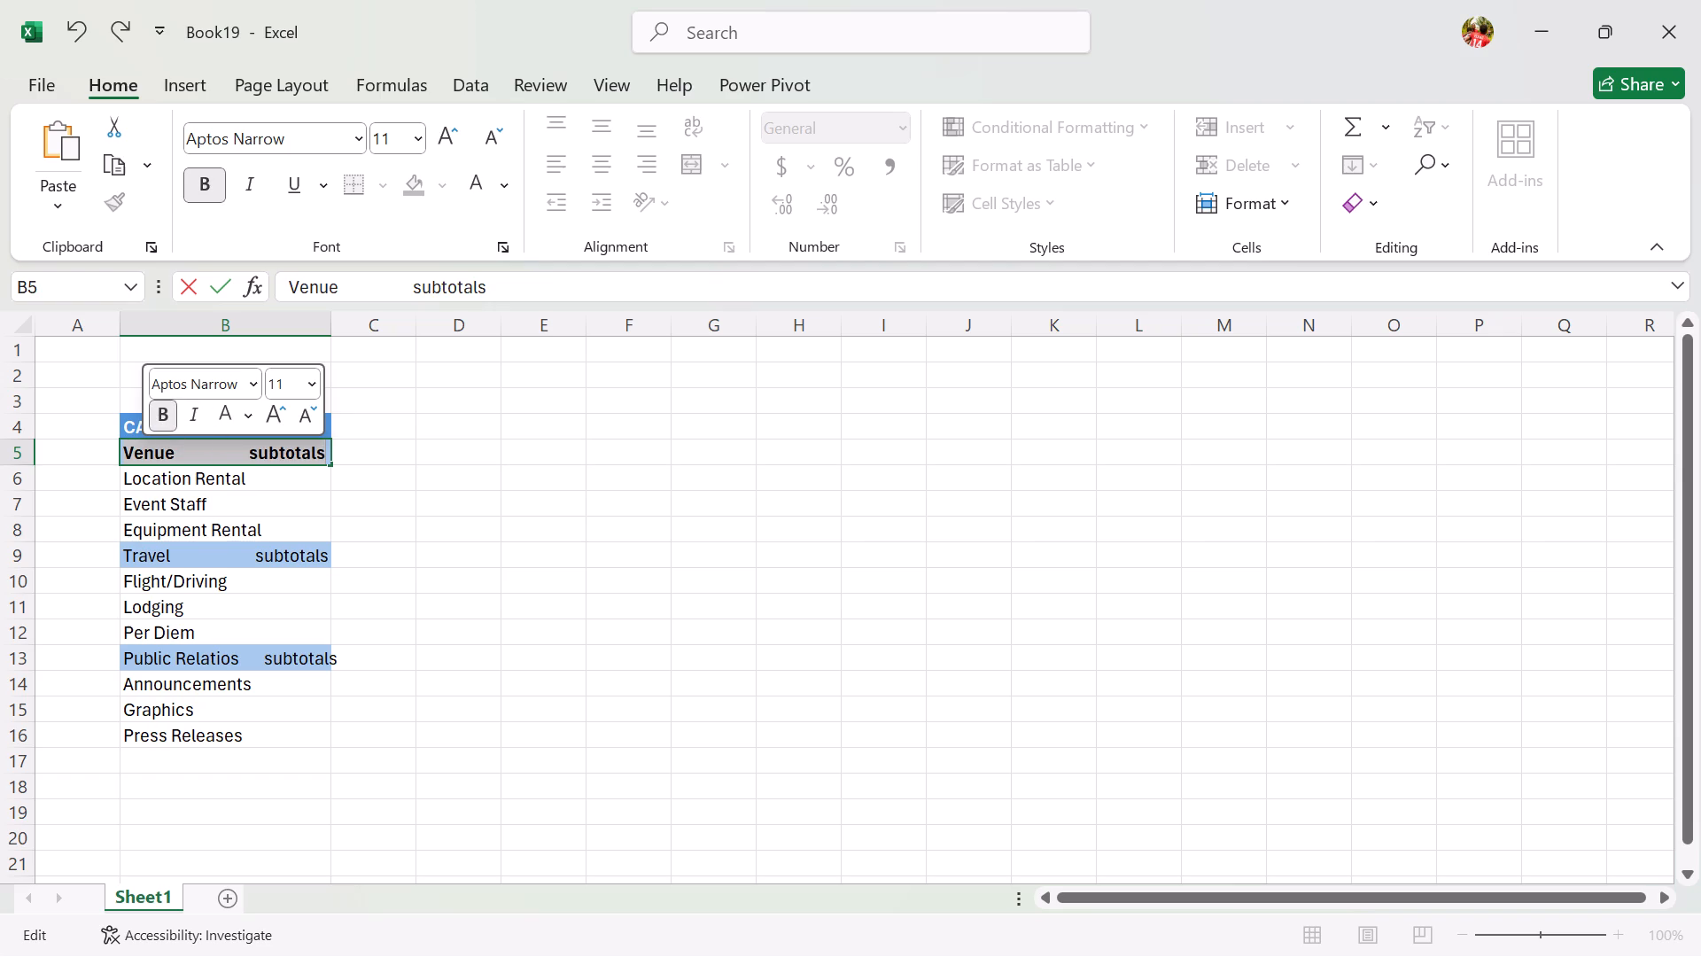
{"action": "left_click", "coordinate": [261, 459]}
{"action": "triple_click", "coordinate": [293, 447]}
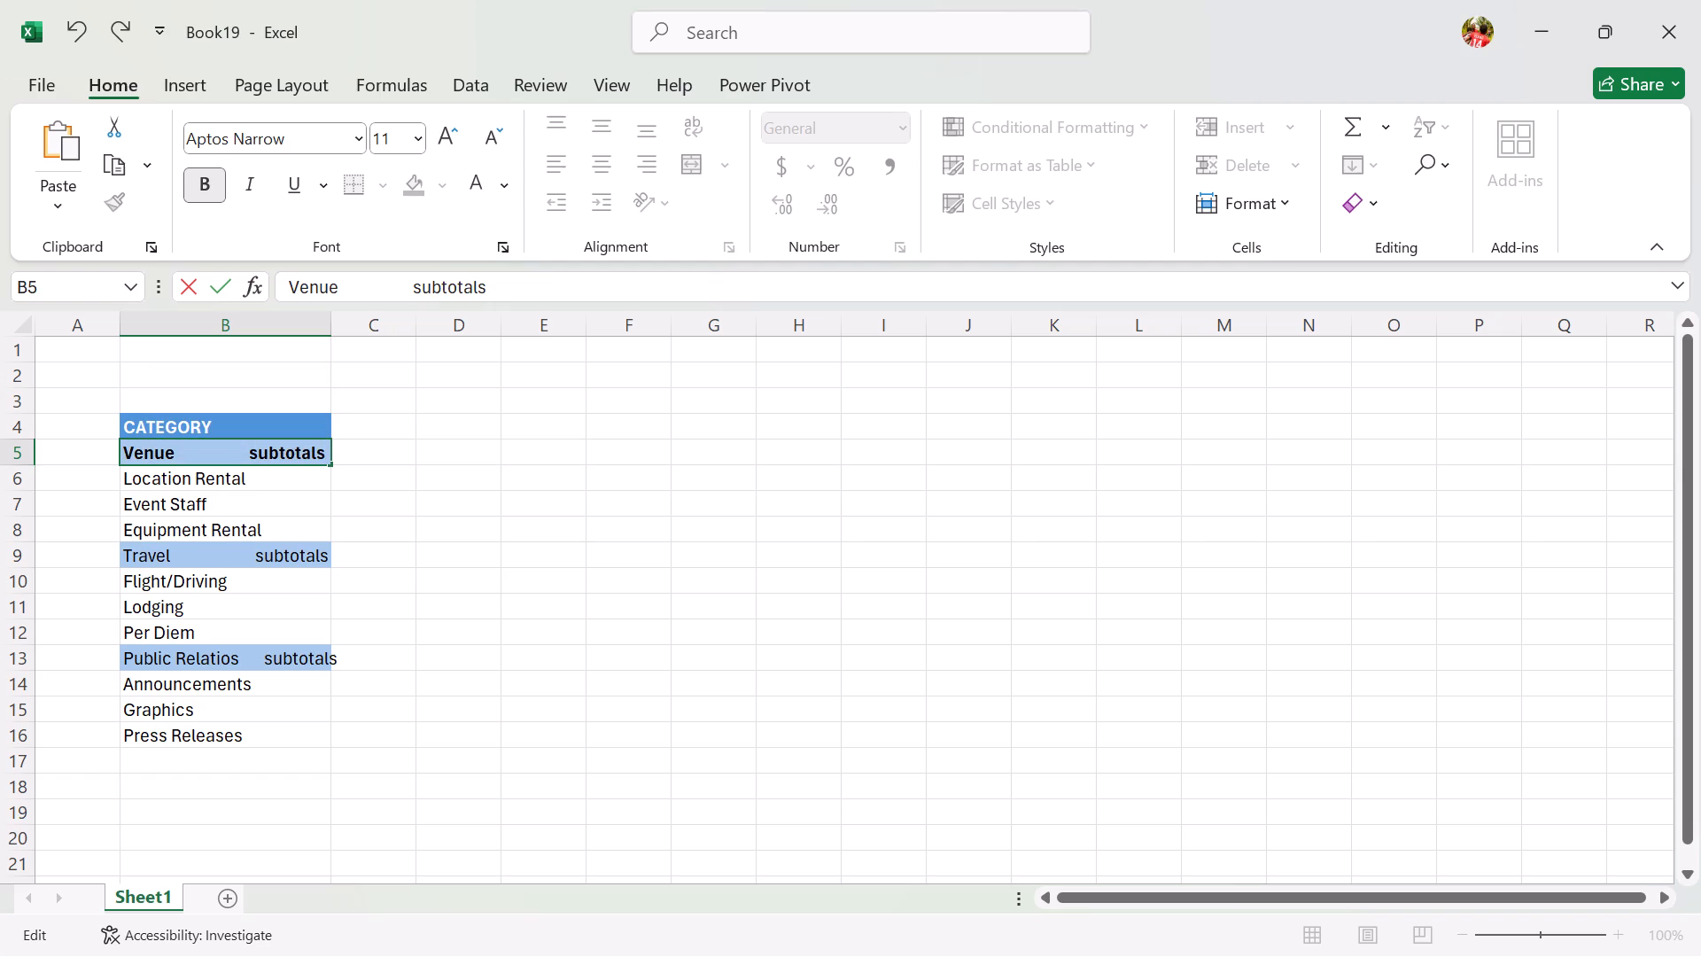
{"action": "left_click", "coordinate": [293, 447]}
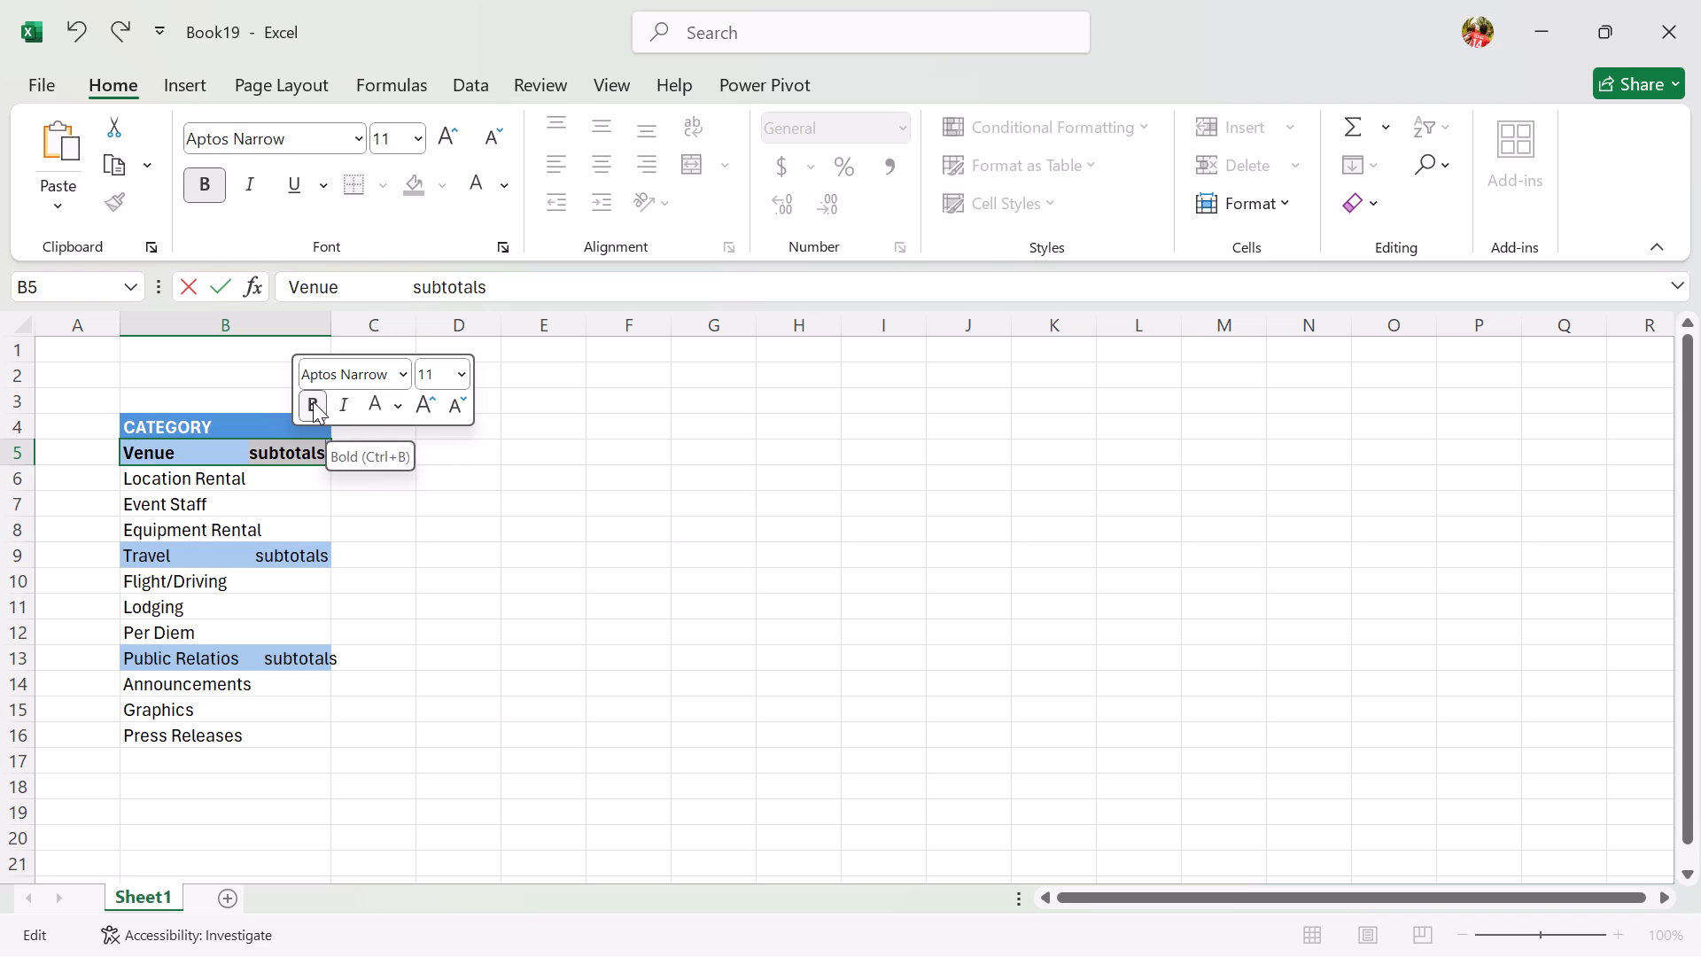
{"action": "left_click", "coordinate": [313, 401]}
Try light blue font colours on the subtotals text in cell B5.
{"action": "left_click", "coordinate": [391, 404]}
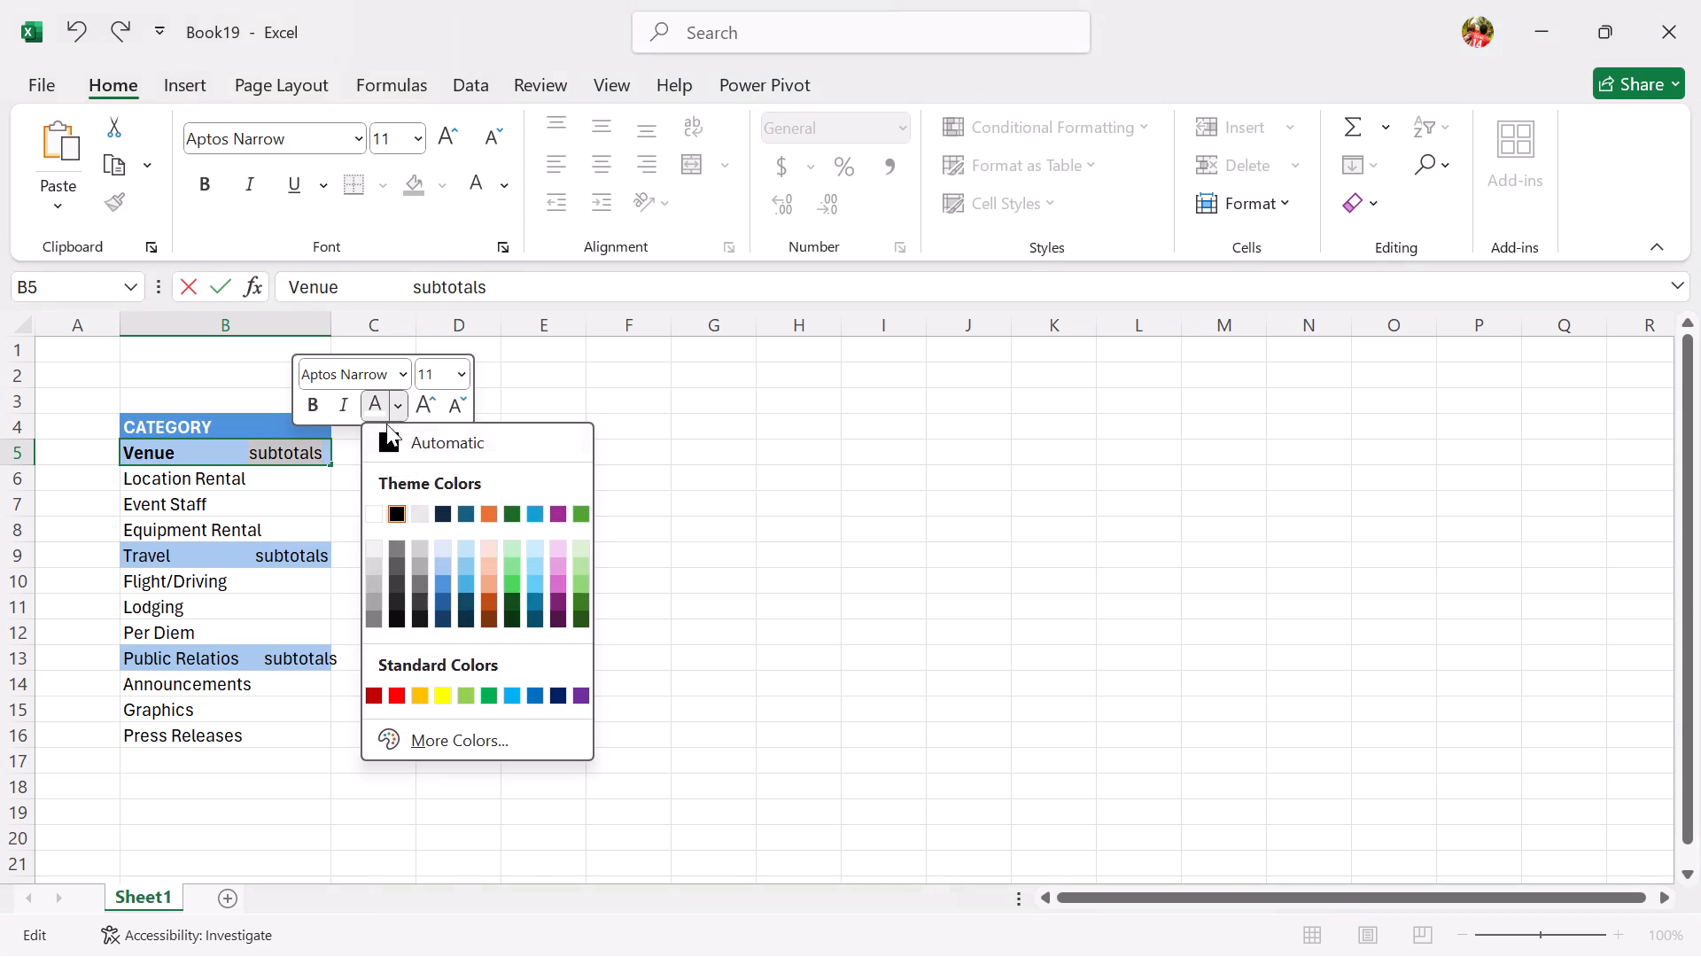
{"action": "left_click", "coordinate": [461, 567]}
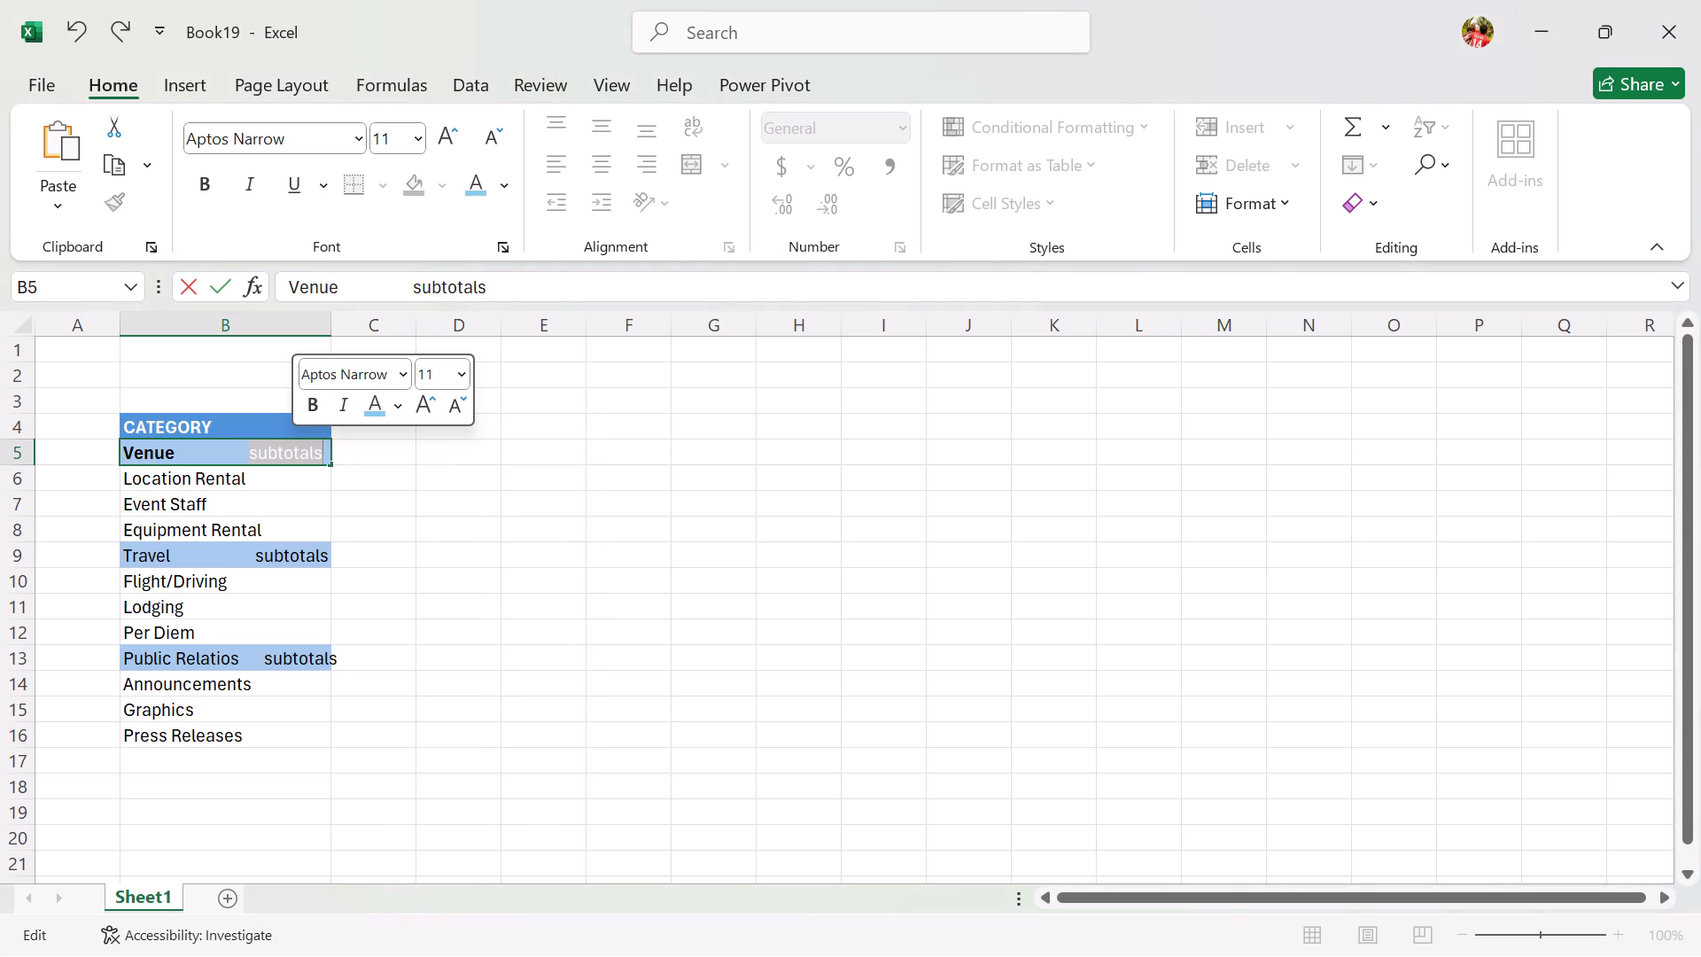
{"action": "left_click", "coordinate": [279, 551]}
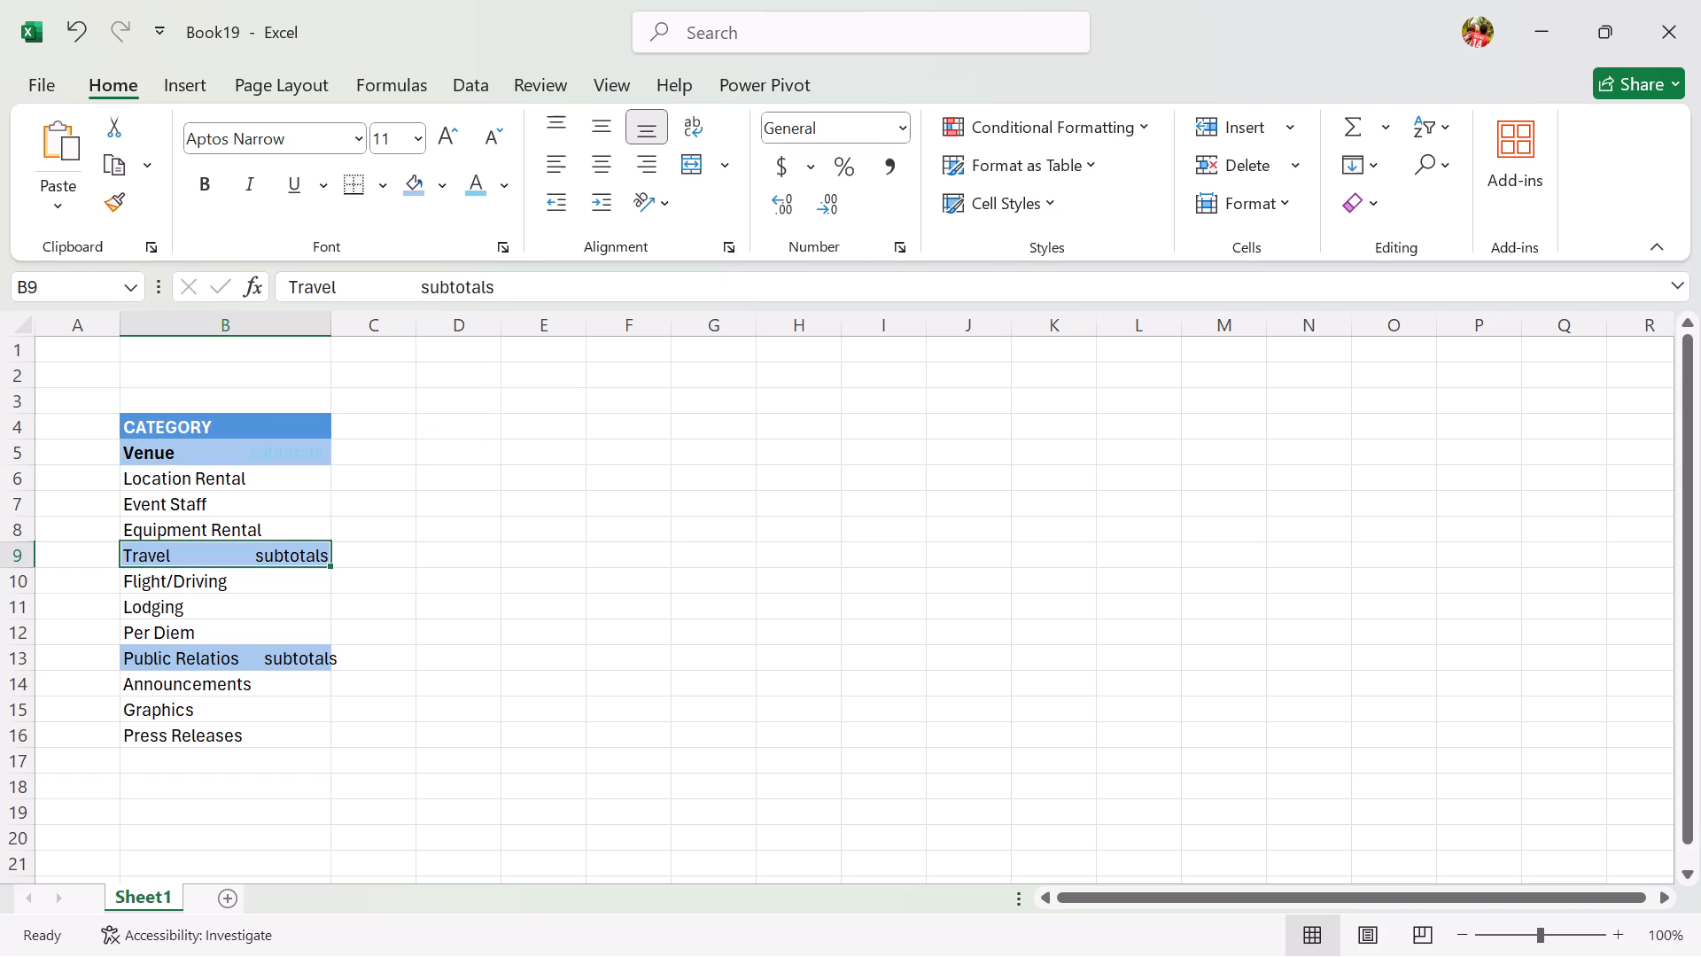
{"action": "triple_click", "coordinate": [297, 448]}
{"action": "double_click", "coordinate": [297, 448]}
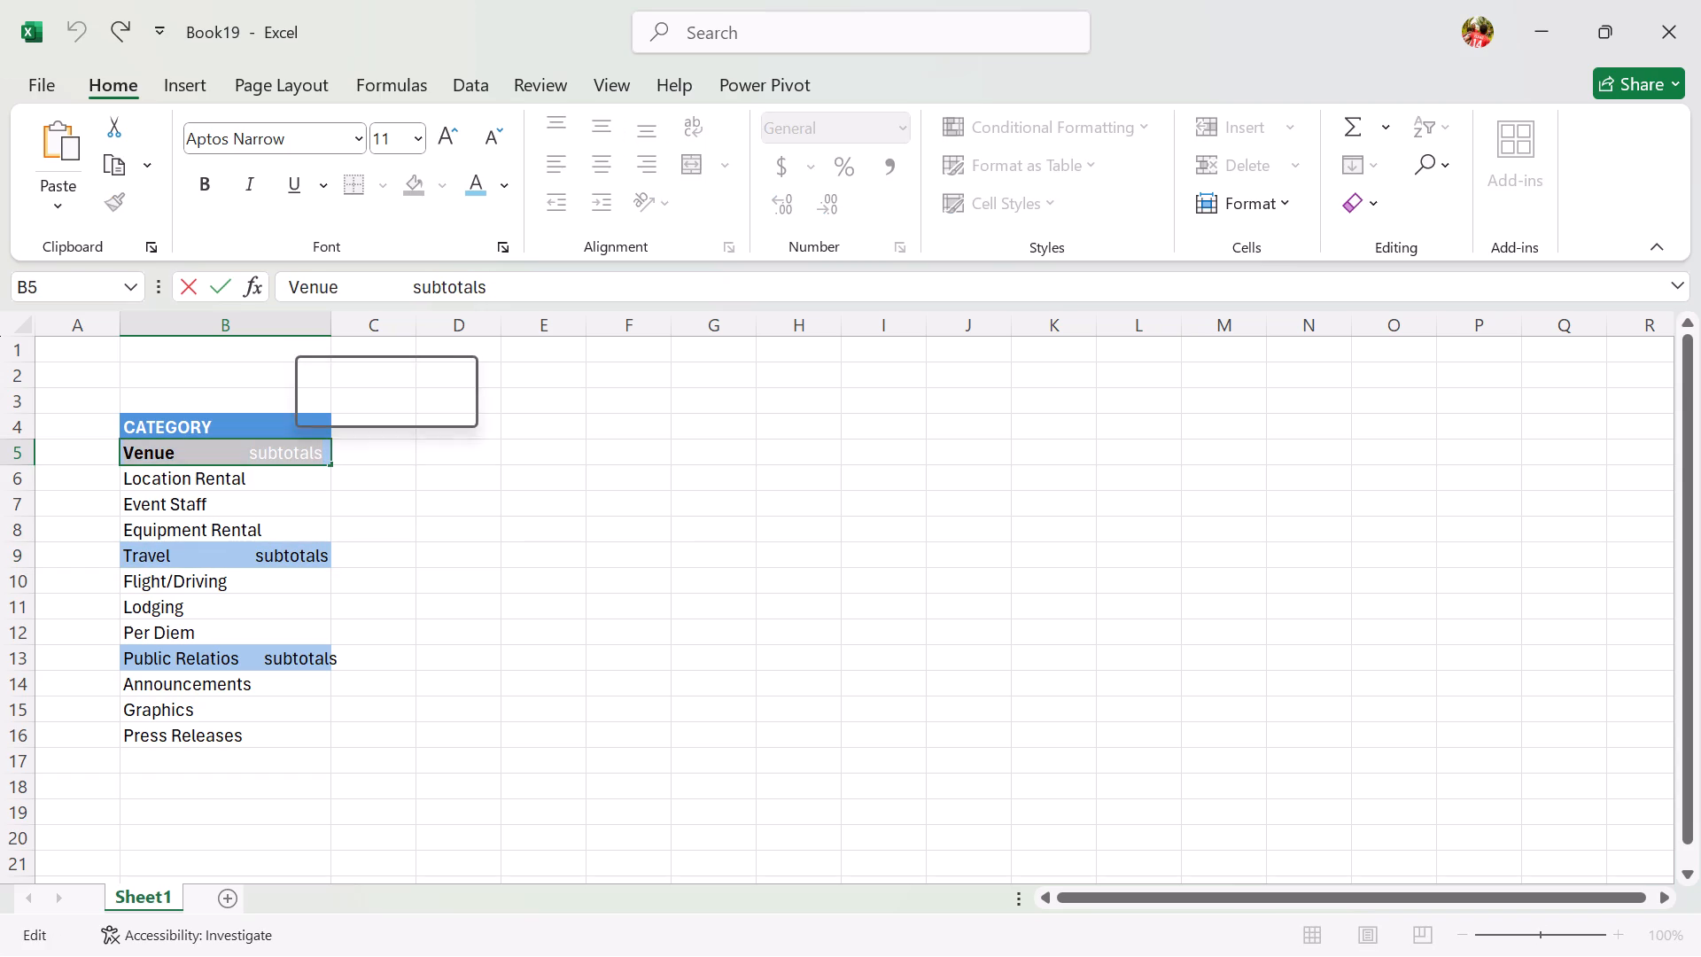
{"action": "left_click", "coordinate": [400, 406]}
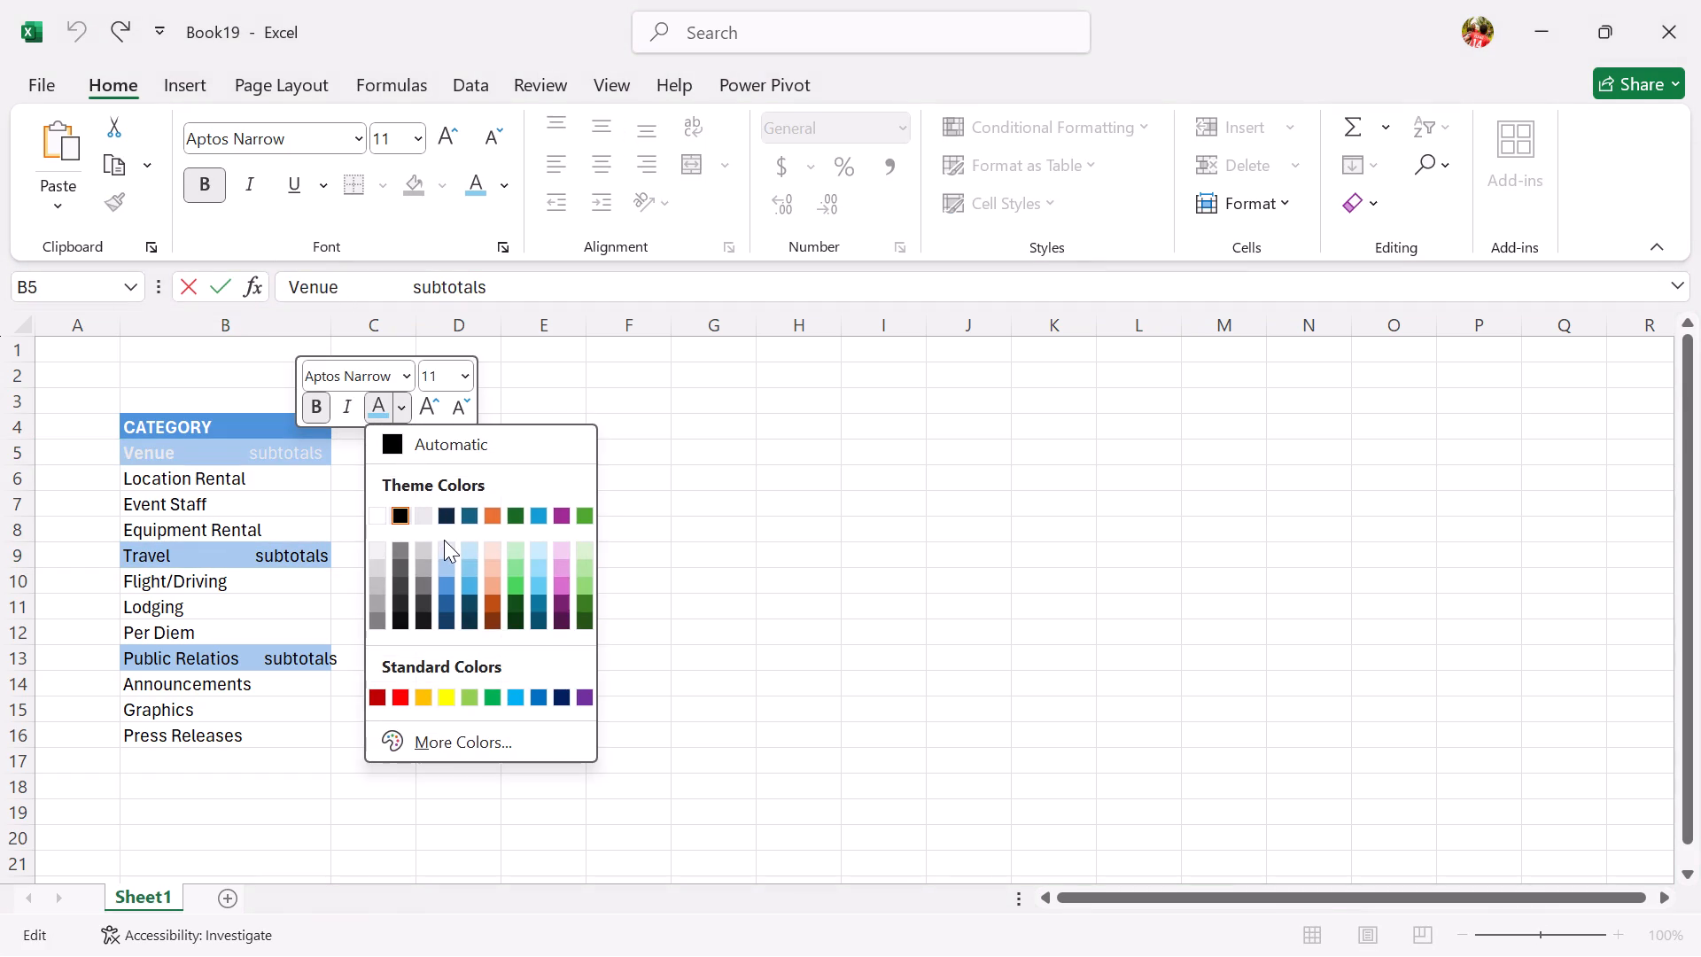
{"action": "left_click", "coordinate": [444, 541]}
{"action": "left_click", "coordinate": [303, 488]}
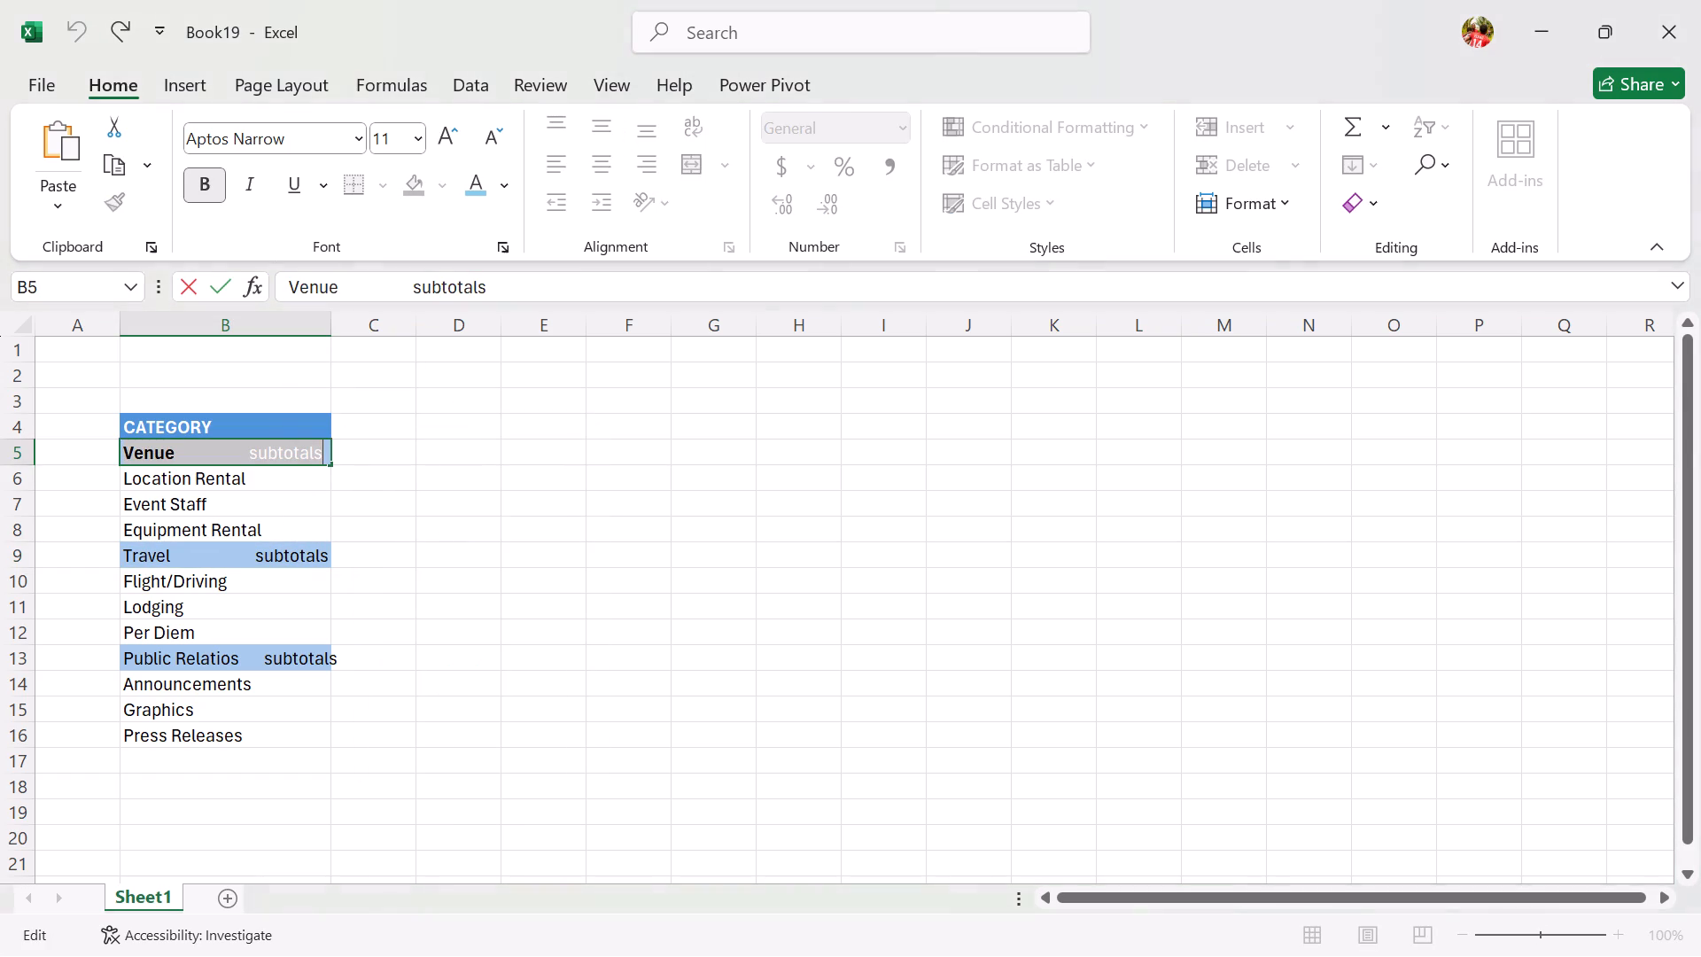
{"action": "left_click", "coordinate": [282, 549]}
Set the entire Venue subtotals text in cell B5 to a dark grey theme font colour.
{"action": "triple_click", "coordinate": [281, 455]}
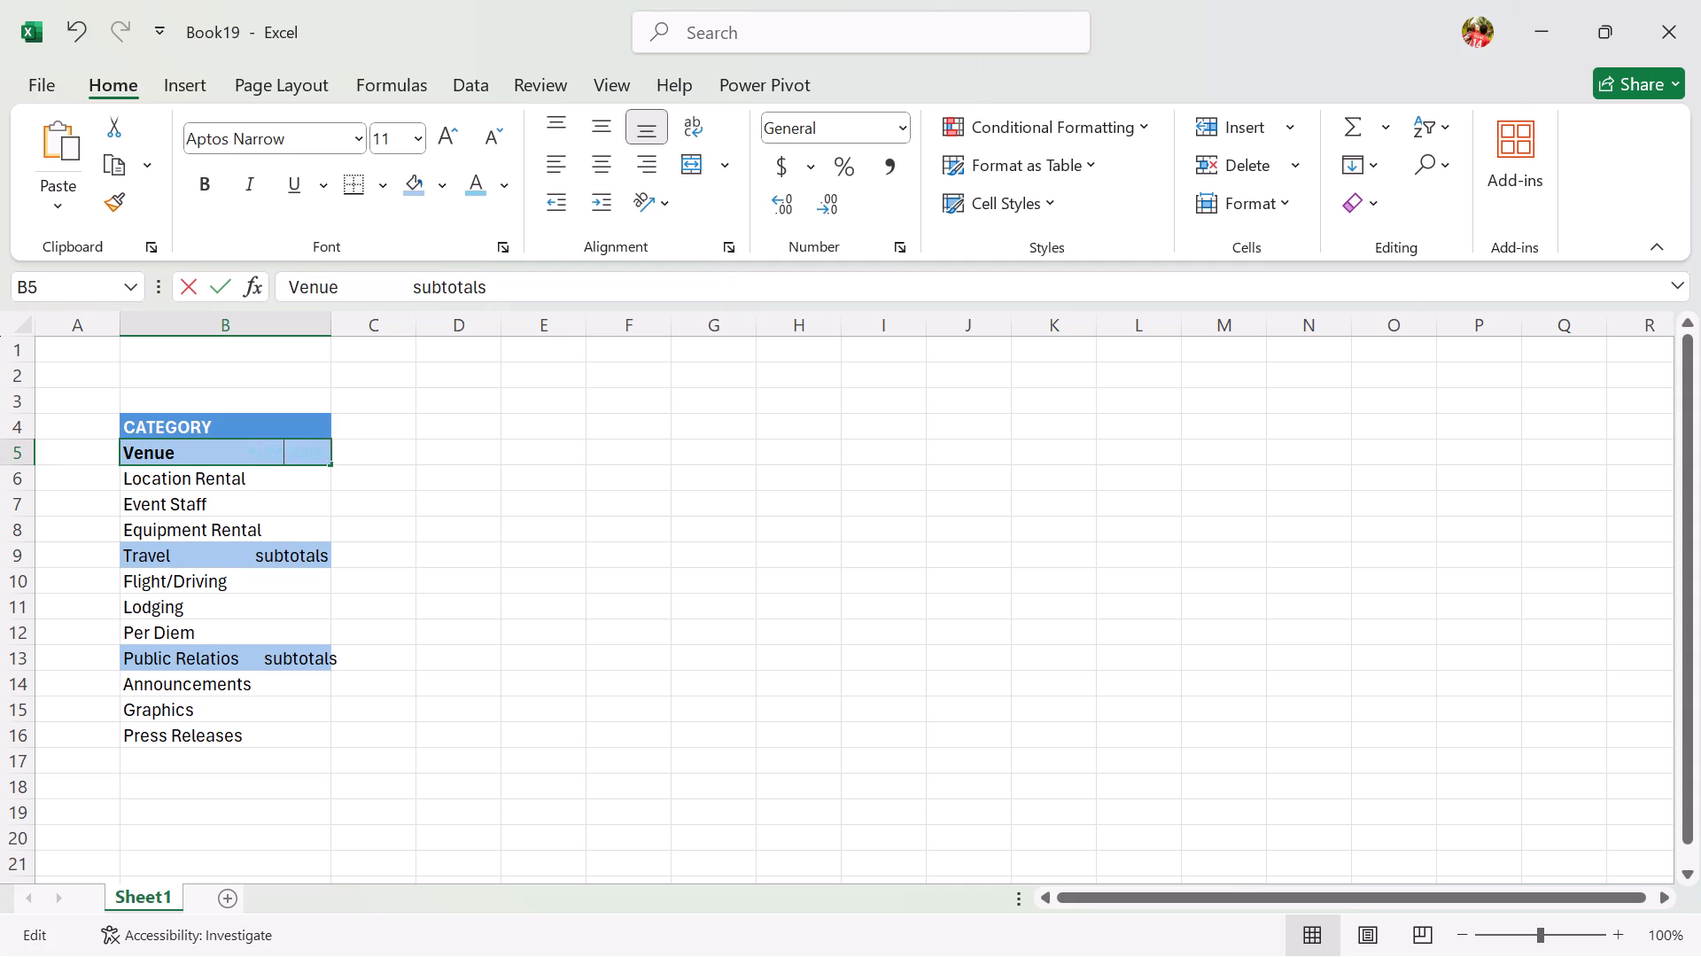
{"action": "double_click", "coordinate": [281, 455]}
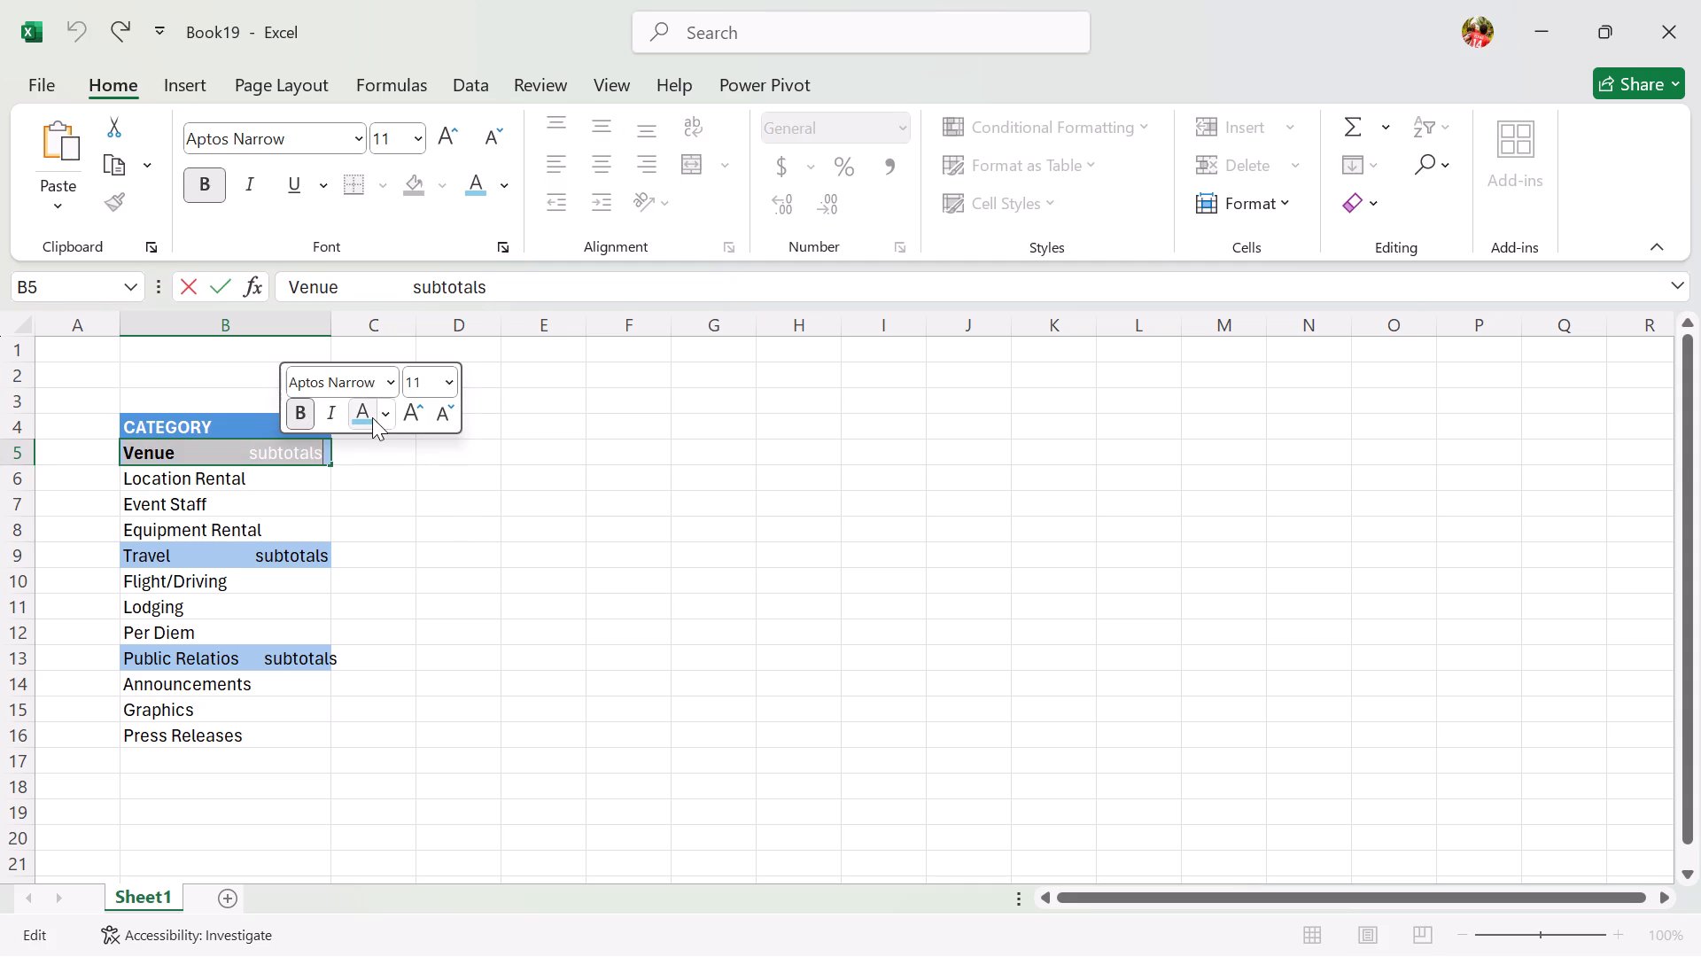
{"action": "left_click", "coordinate": [392, 411]}
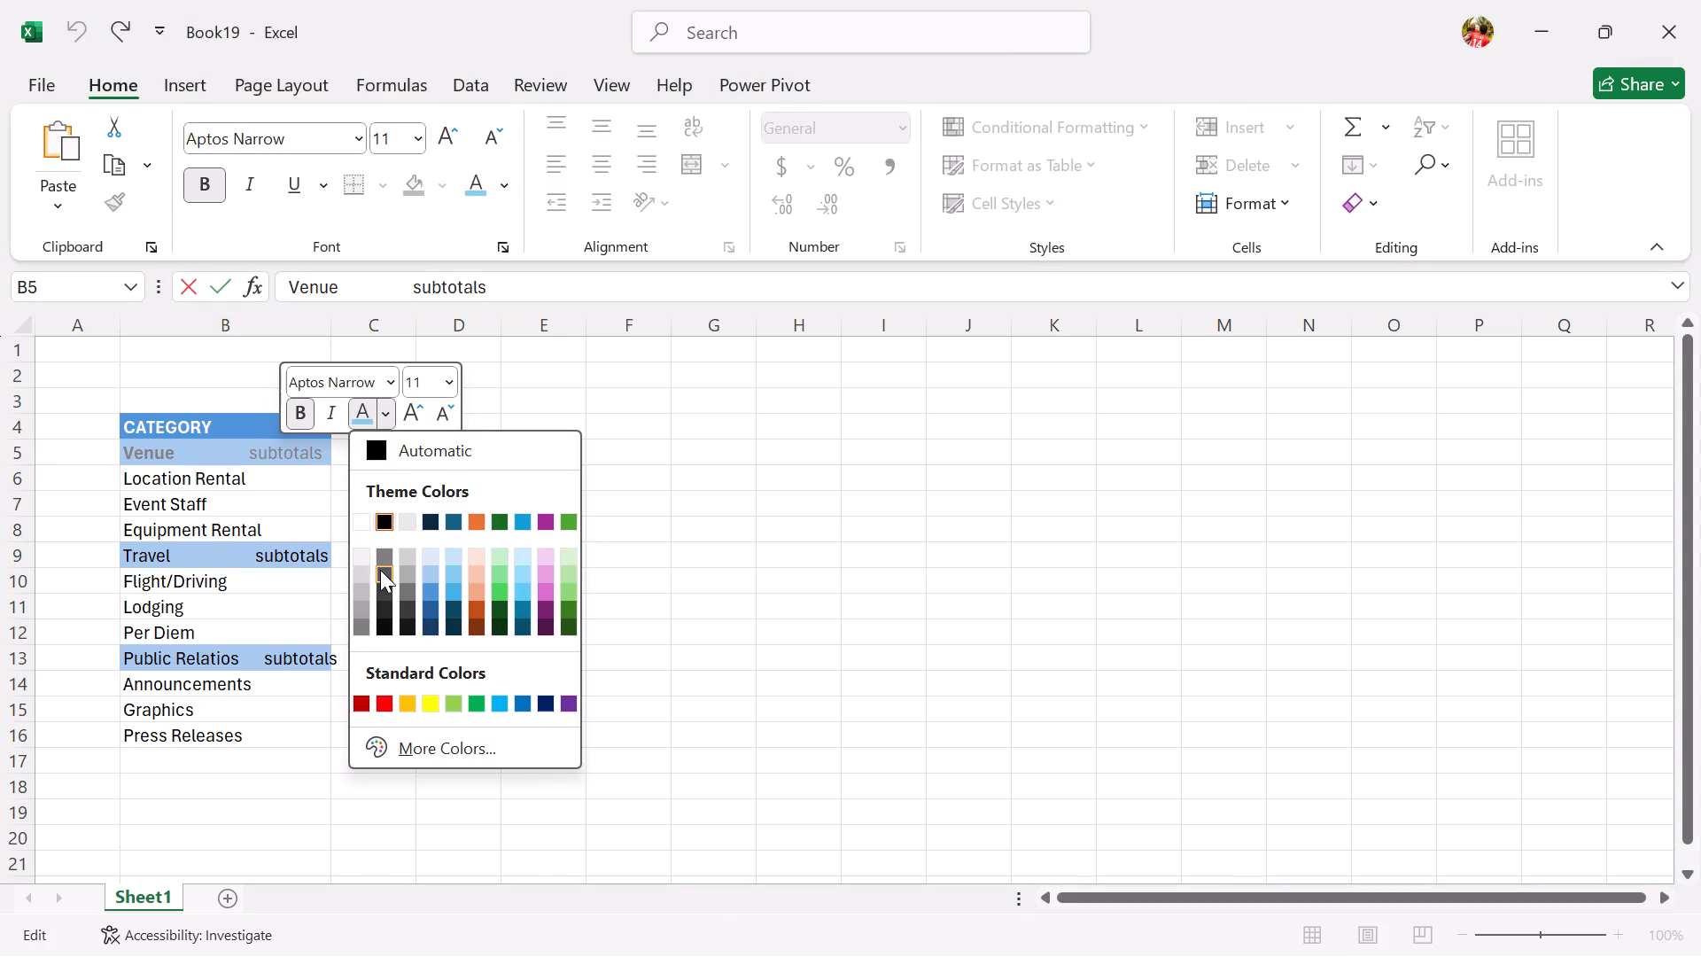
{"action": "left_click", "coordinate": [380, 570]}
{"action": "left_click", "coordinate": [369, 515]}
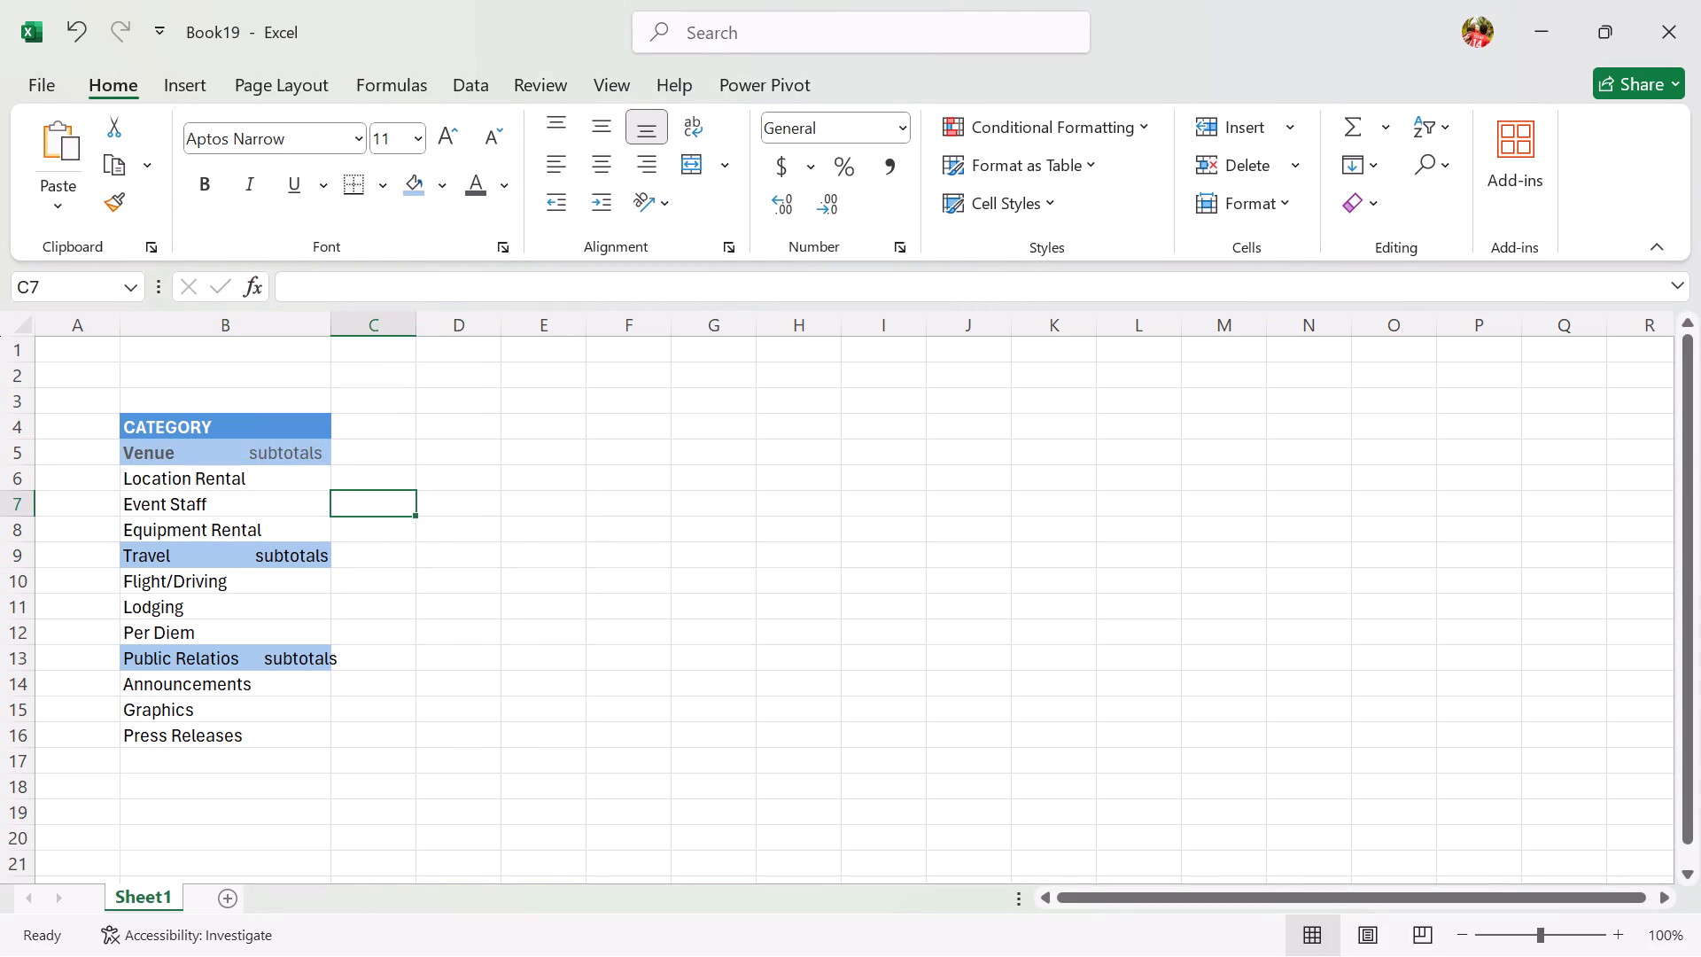
Apply the same dark grey font colour to only the word subtotals in the Travel cell B9 and the Public Relations cell B13.
{"action": "left_click", "coordinate": [240, 383]}
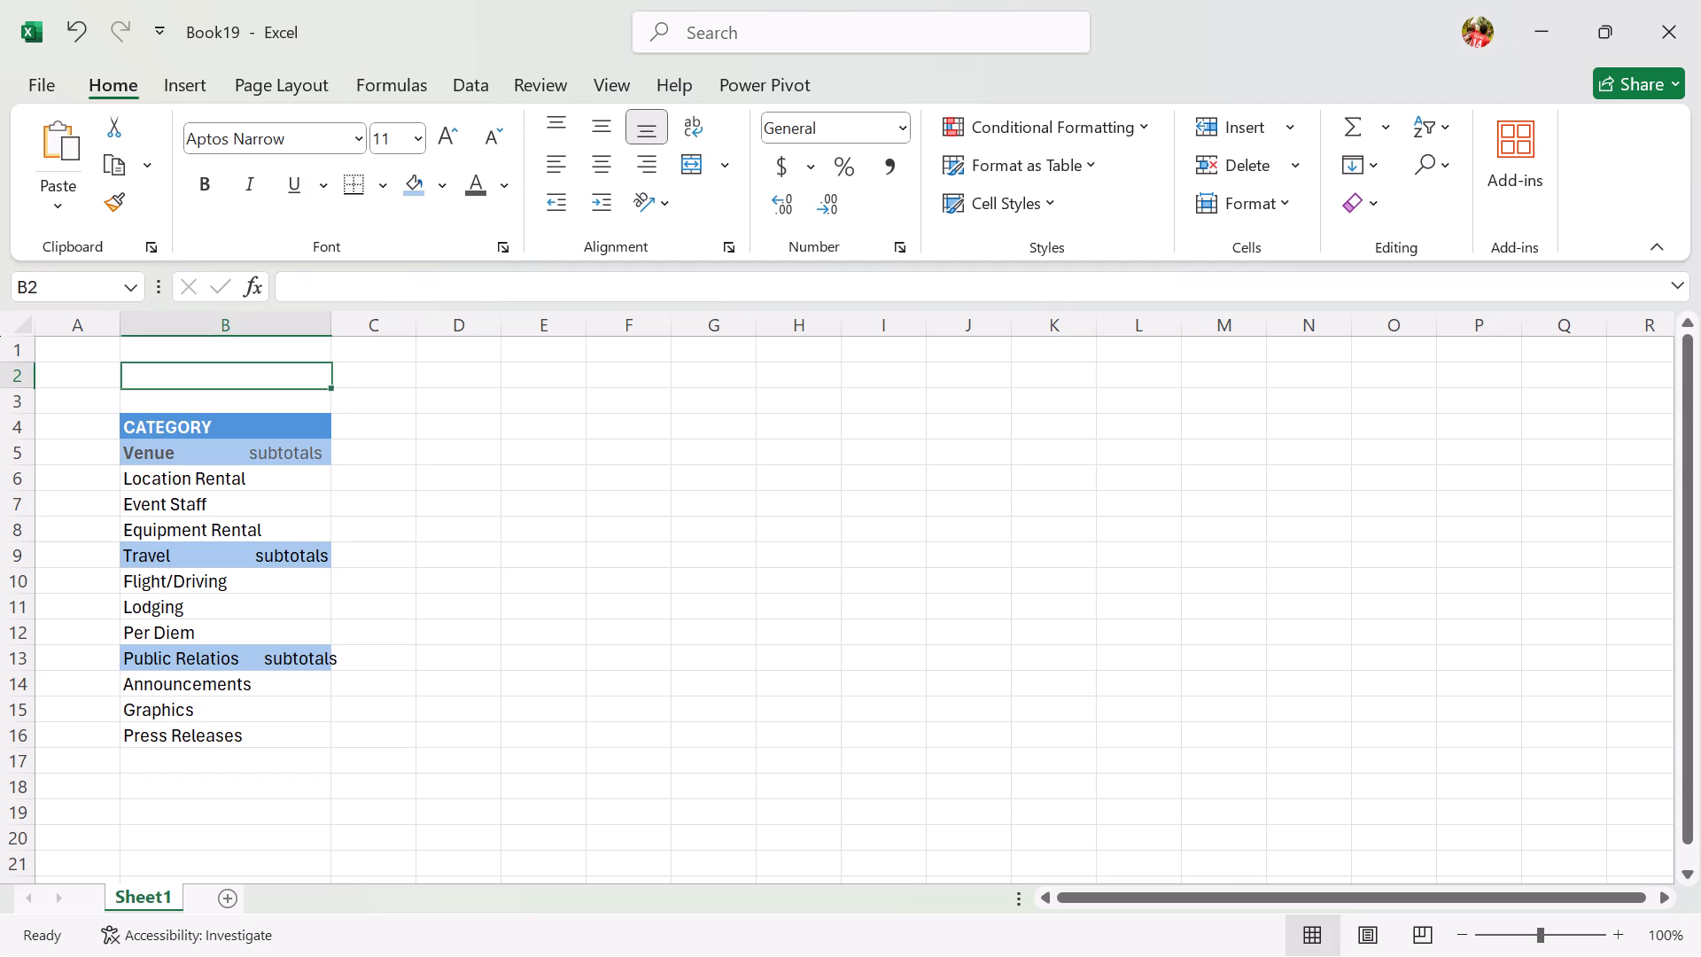
{"action": "left_click", "coordinate": [240, 529]}
{"action": "left_click", "coordinate": [262, 559]}
{"action": "triple_click", "coordinate": [276, 554]}
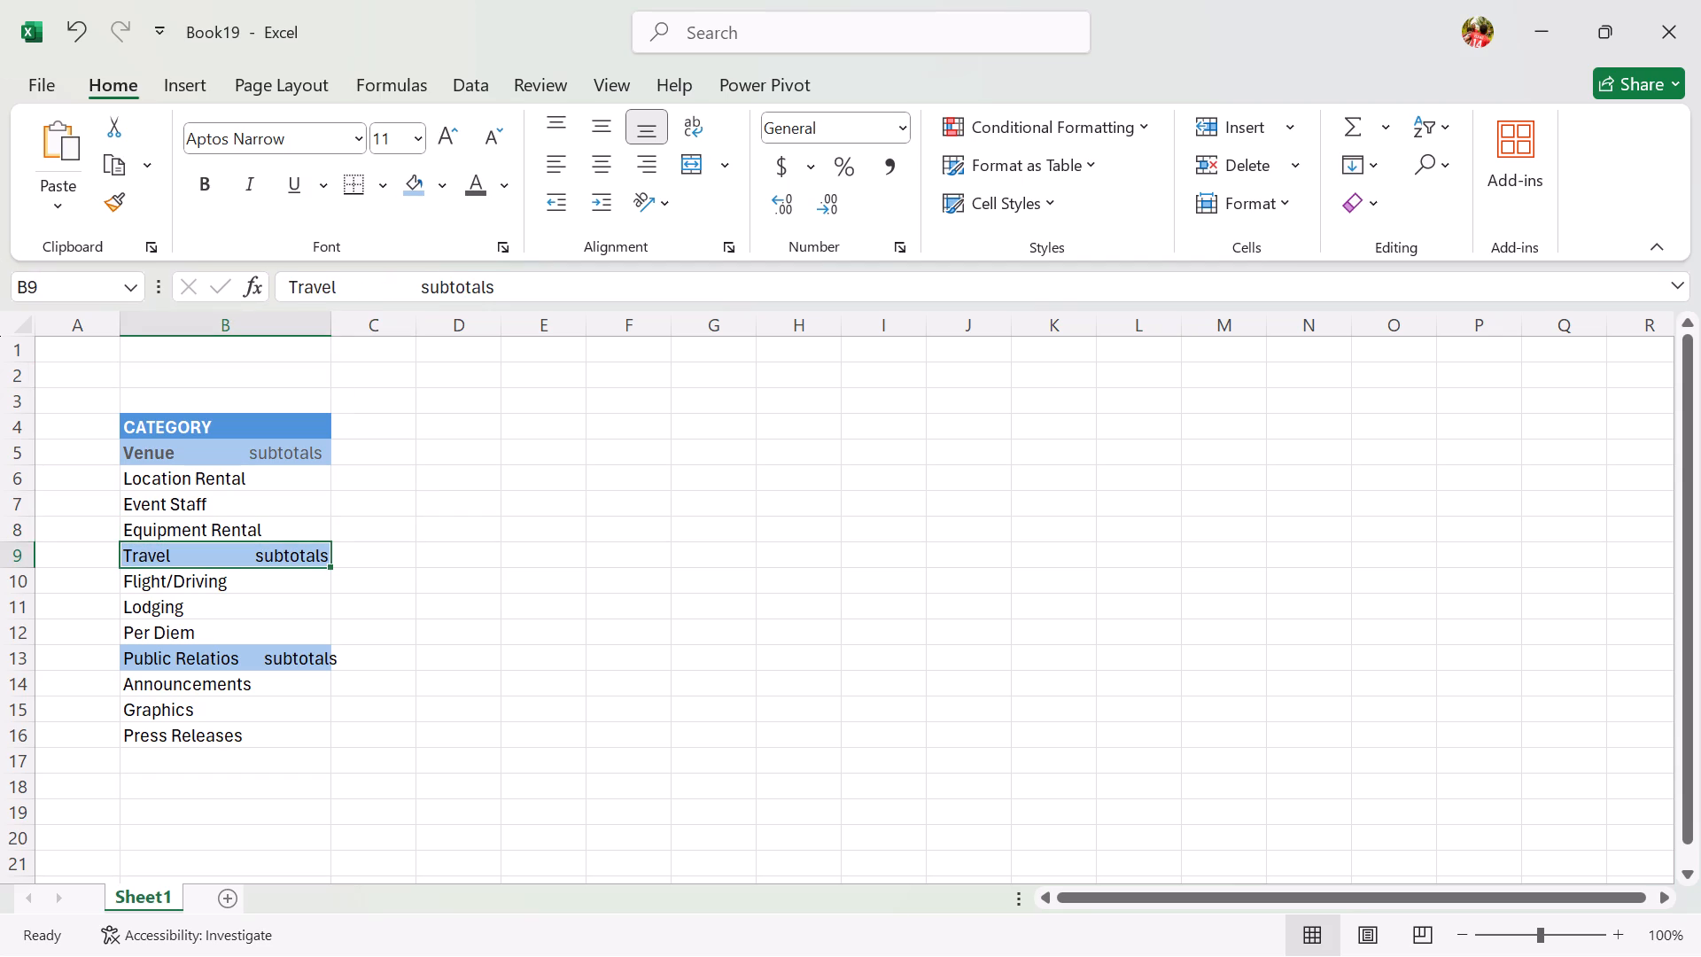
{"action": "triple_click", "coordinate": [291, 553]}
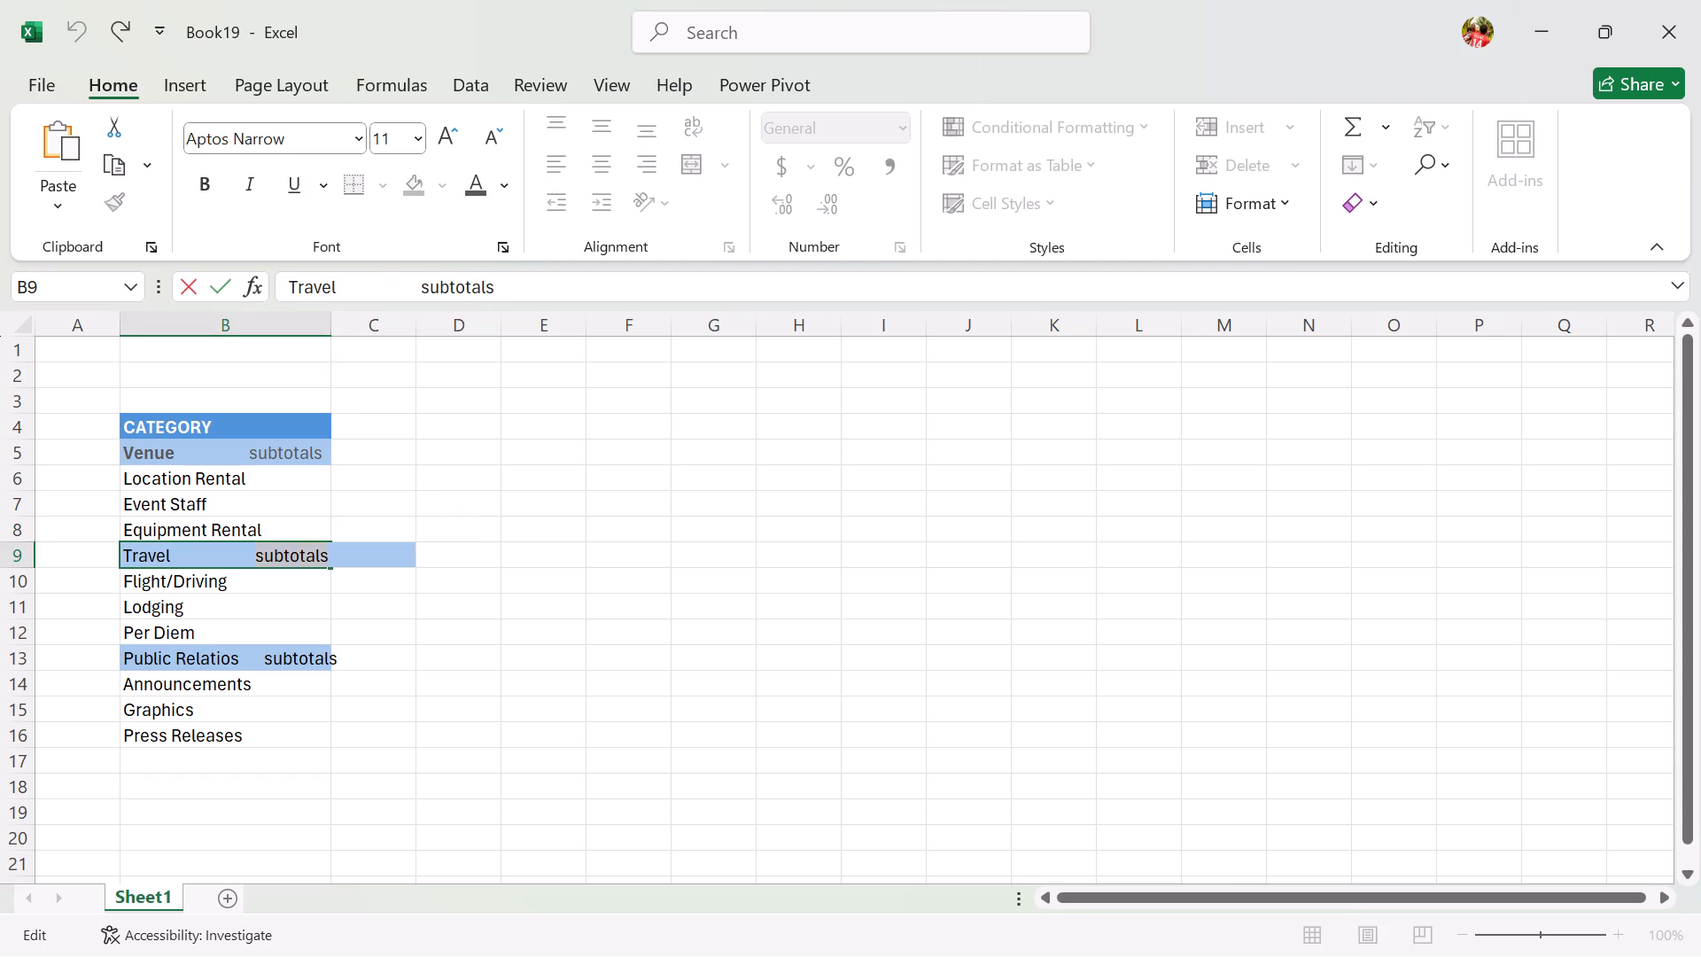
{"action": "left_click", "coordinate": [291, 553]}
{"action": "left_click", "coordinate": [291, 553]}
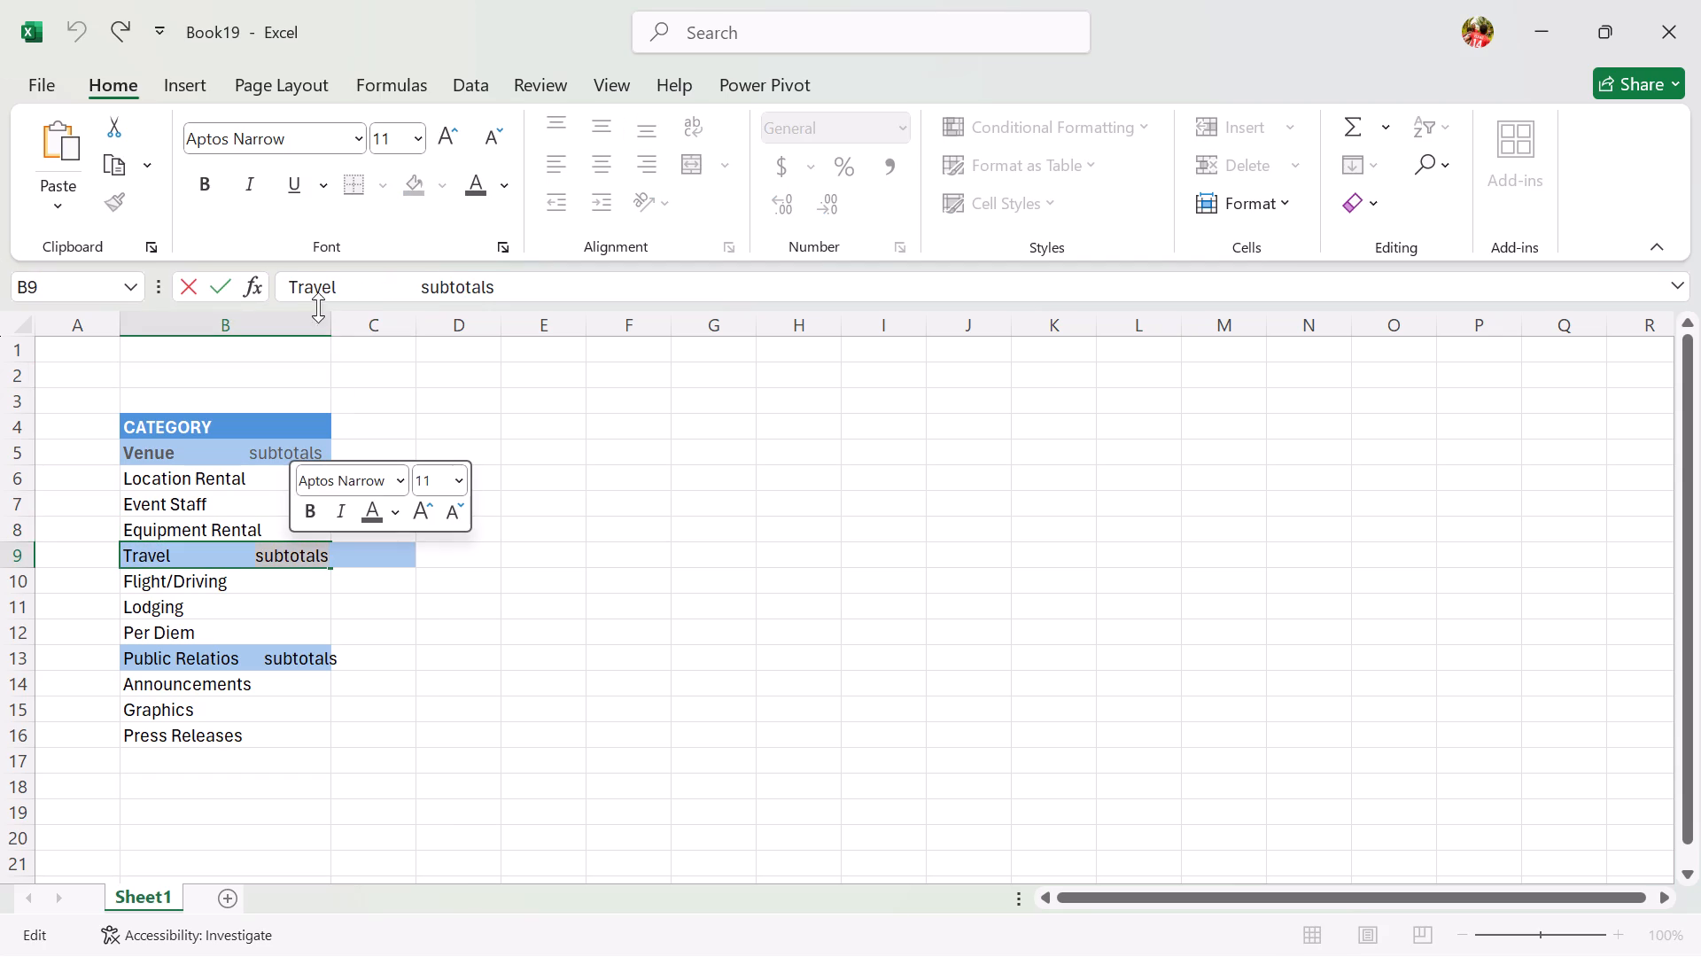
{"action": "left_click", "coordinate": [366, 511]}
{"action": "left_click", "coordinate": [285, 654]}
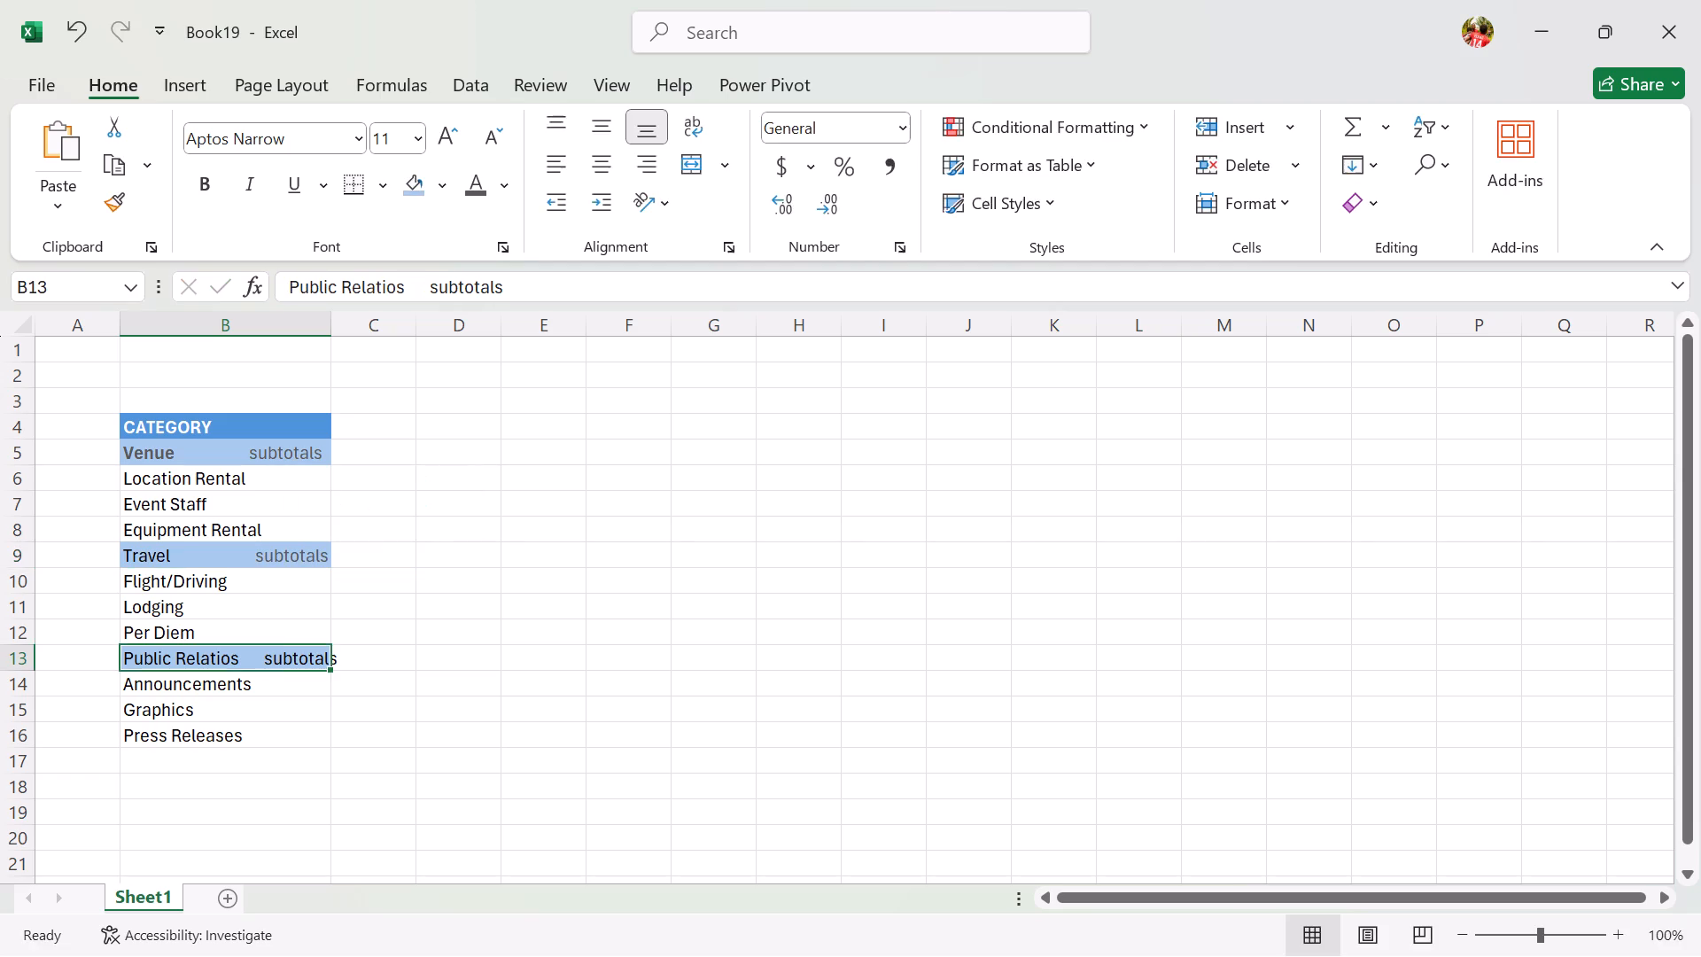
{"action": "triple_click", "coordinate": [285, 654]}
{"action": "left_click", "coordinate": [369, 603]}
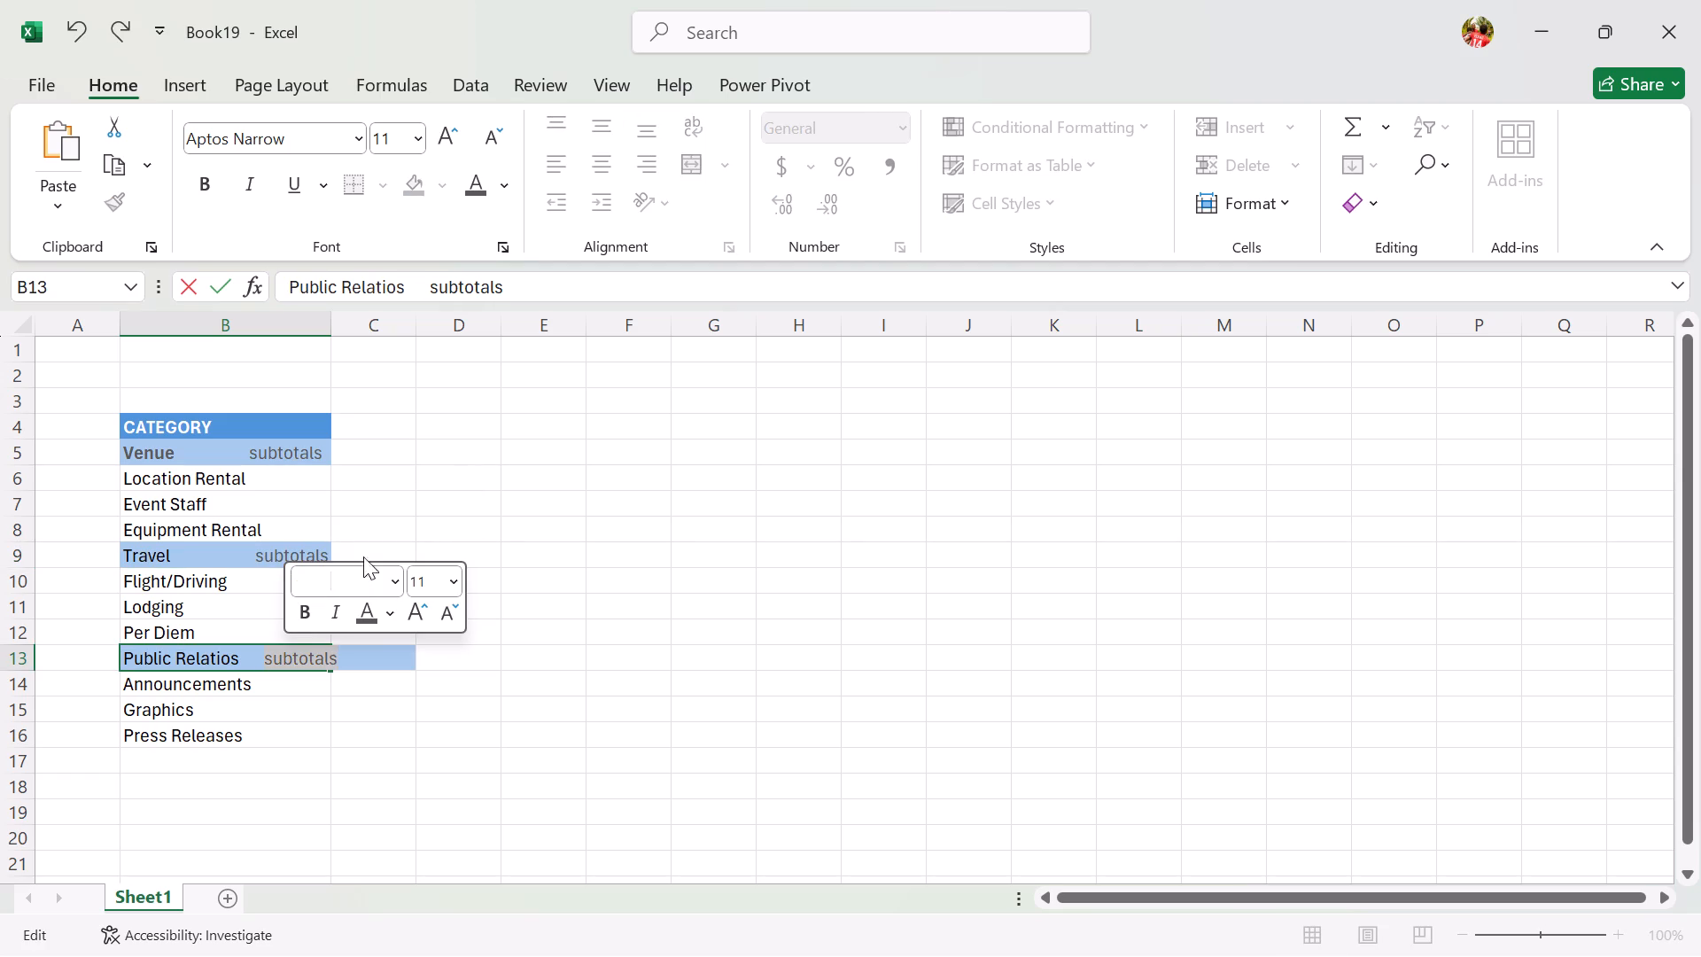
{"action": "left_click", "coordinate": [344, 373]}
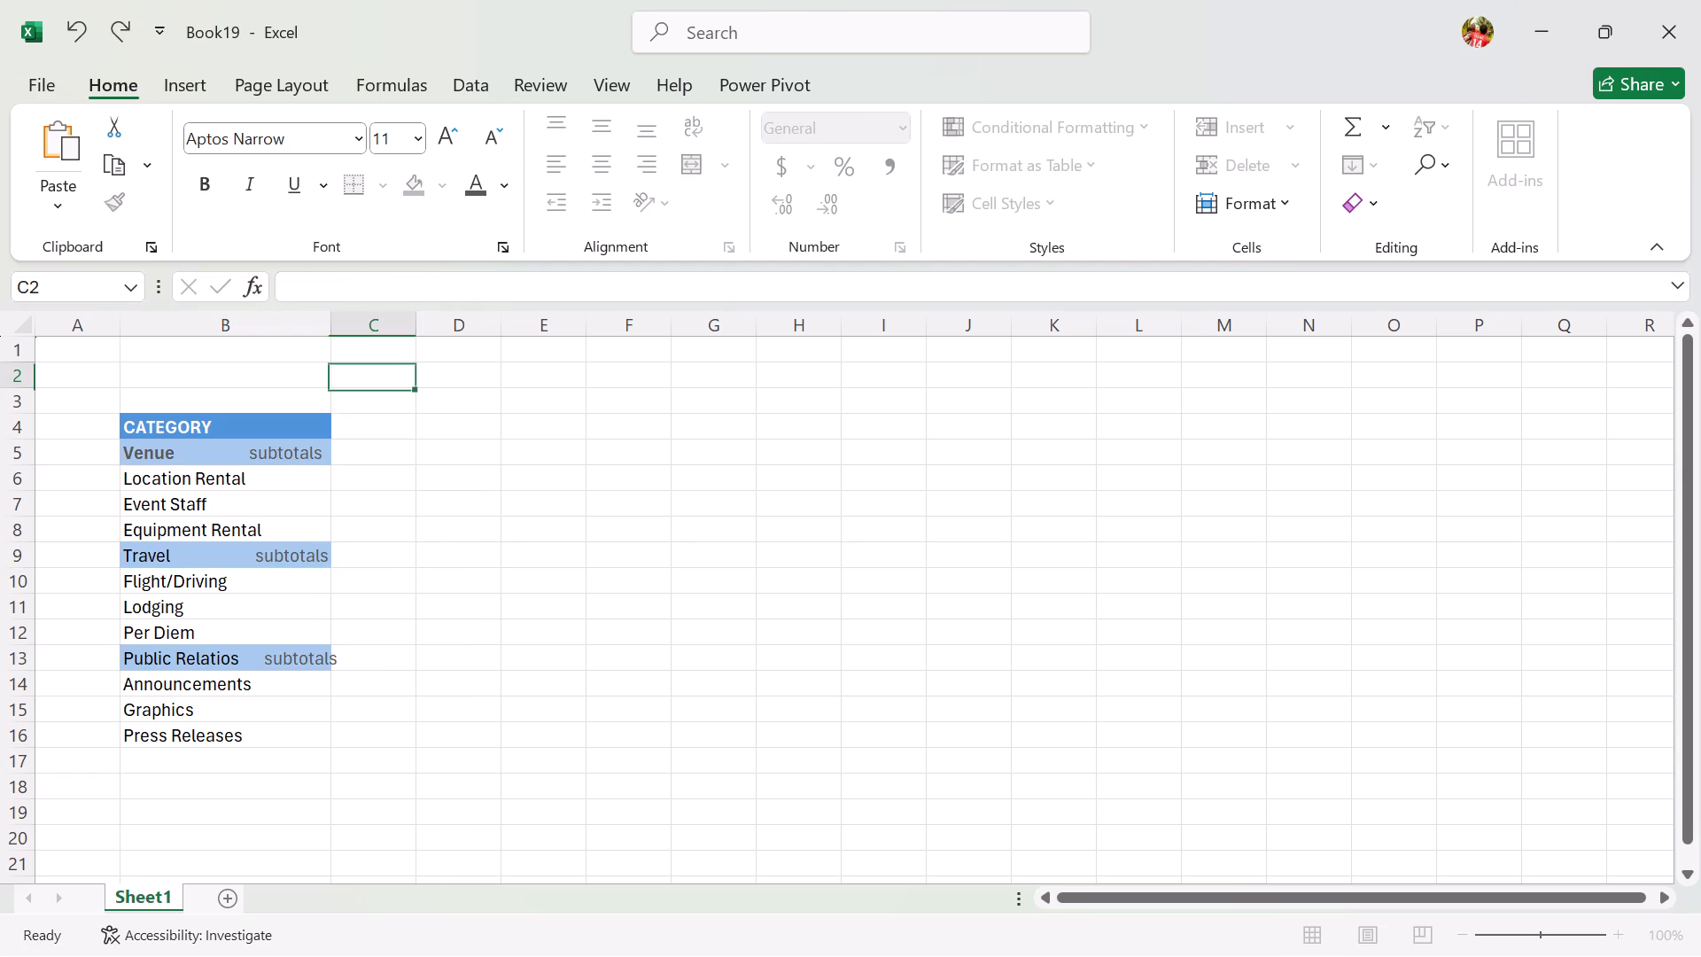
Widen column B slightly so the Public Relations subtotals text fits inside its shaded cell.
{"action": "left_click_drag", "start_coordinate": [329, 327], "coordinate": [344, 323]}
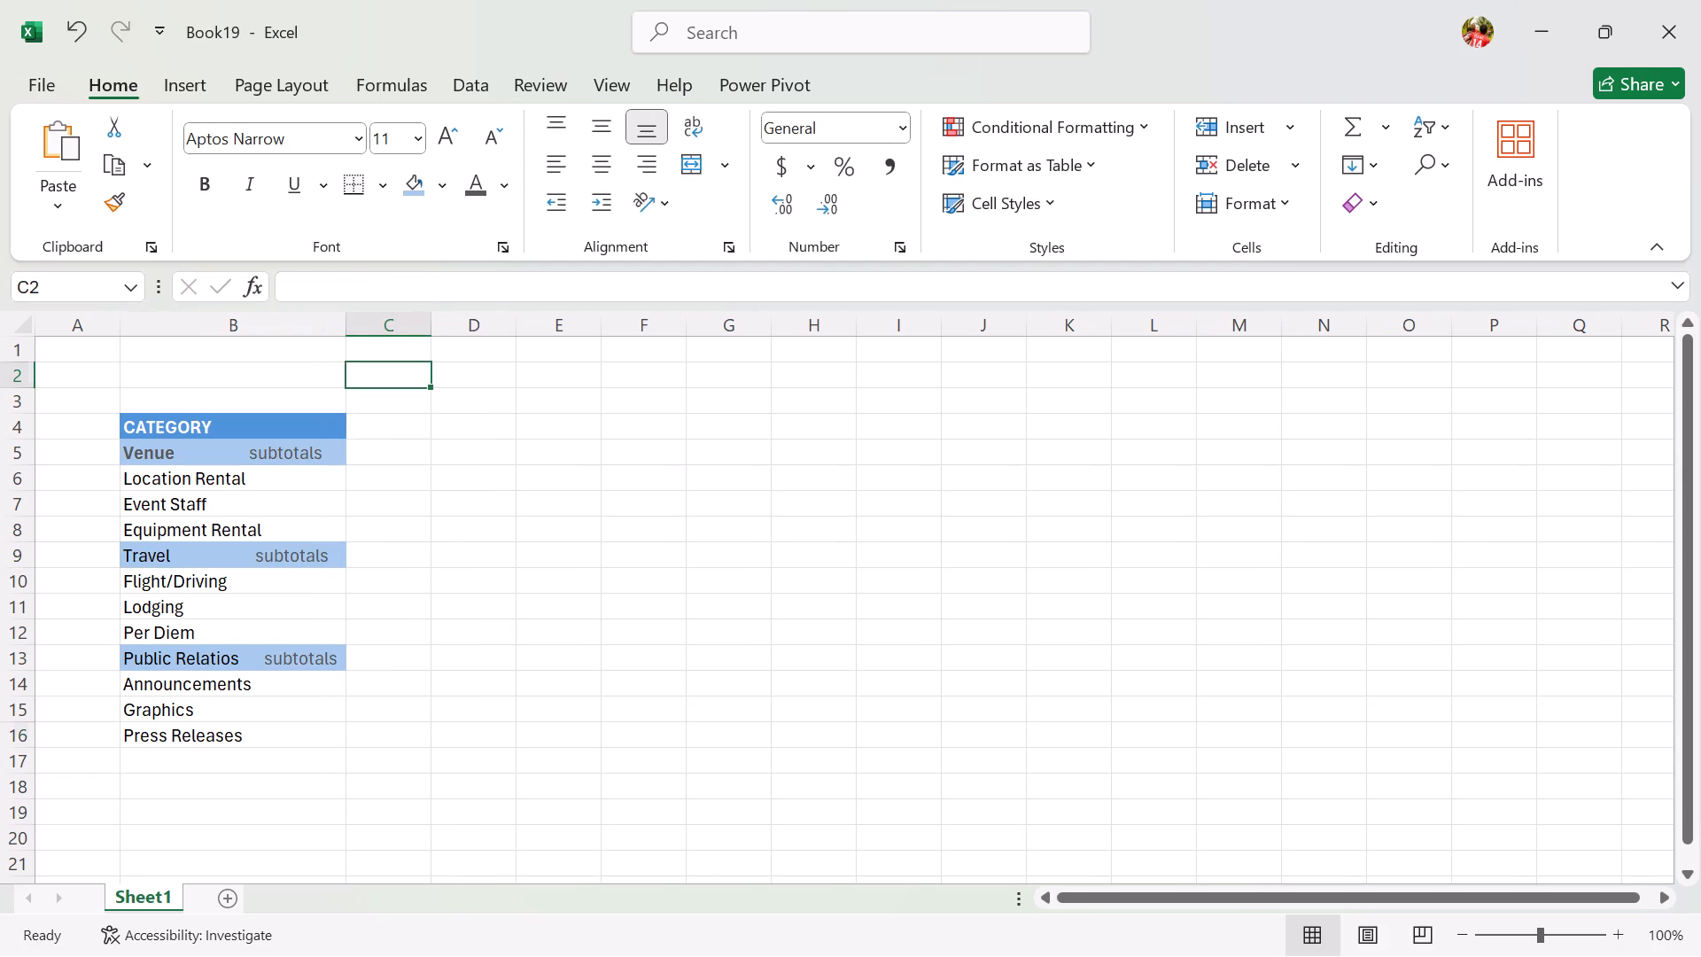
Indent the Venue items Location Rental, Event Staff and Equipment Rental in B6 to B8 by two levels each.
{"action": "left_click", "coordinate": [308, 733]}
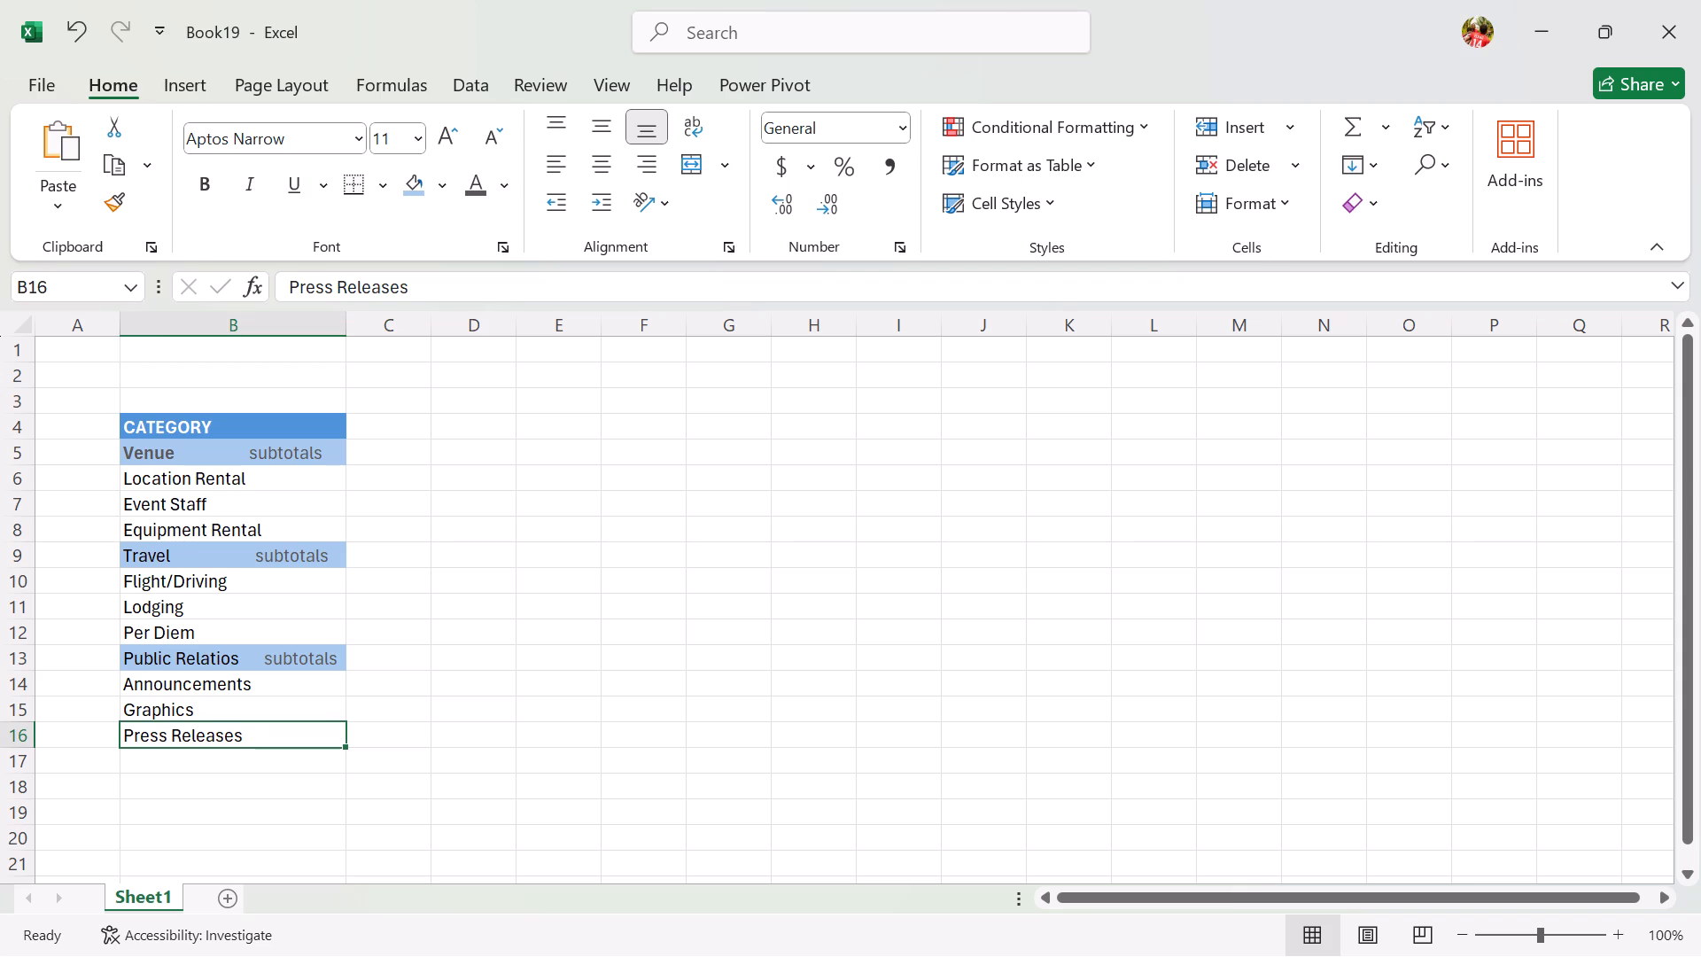
{"action": "left_click", "coordinate": [222, 709]}
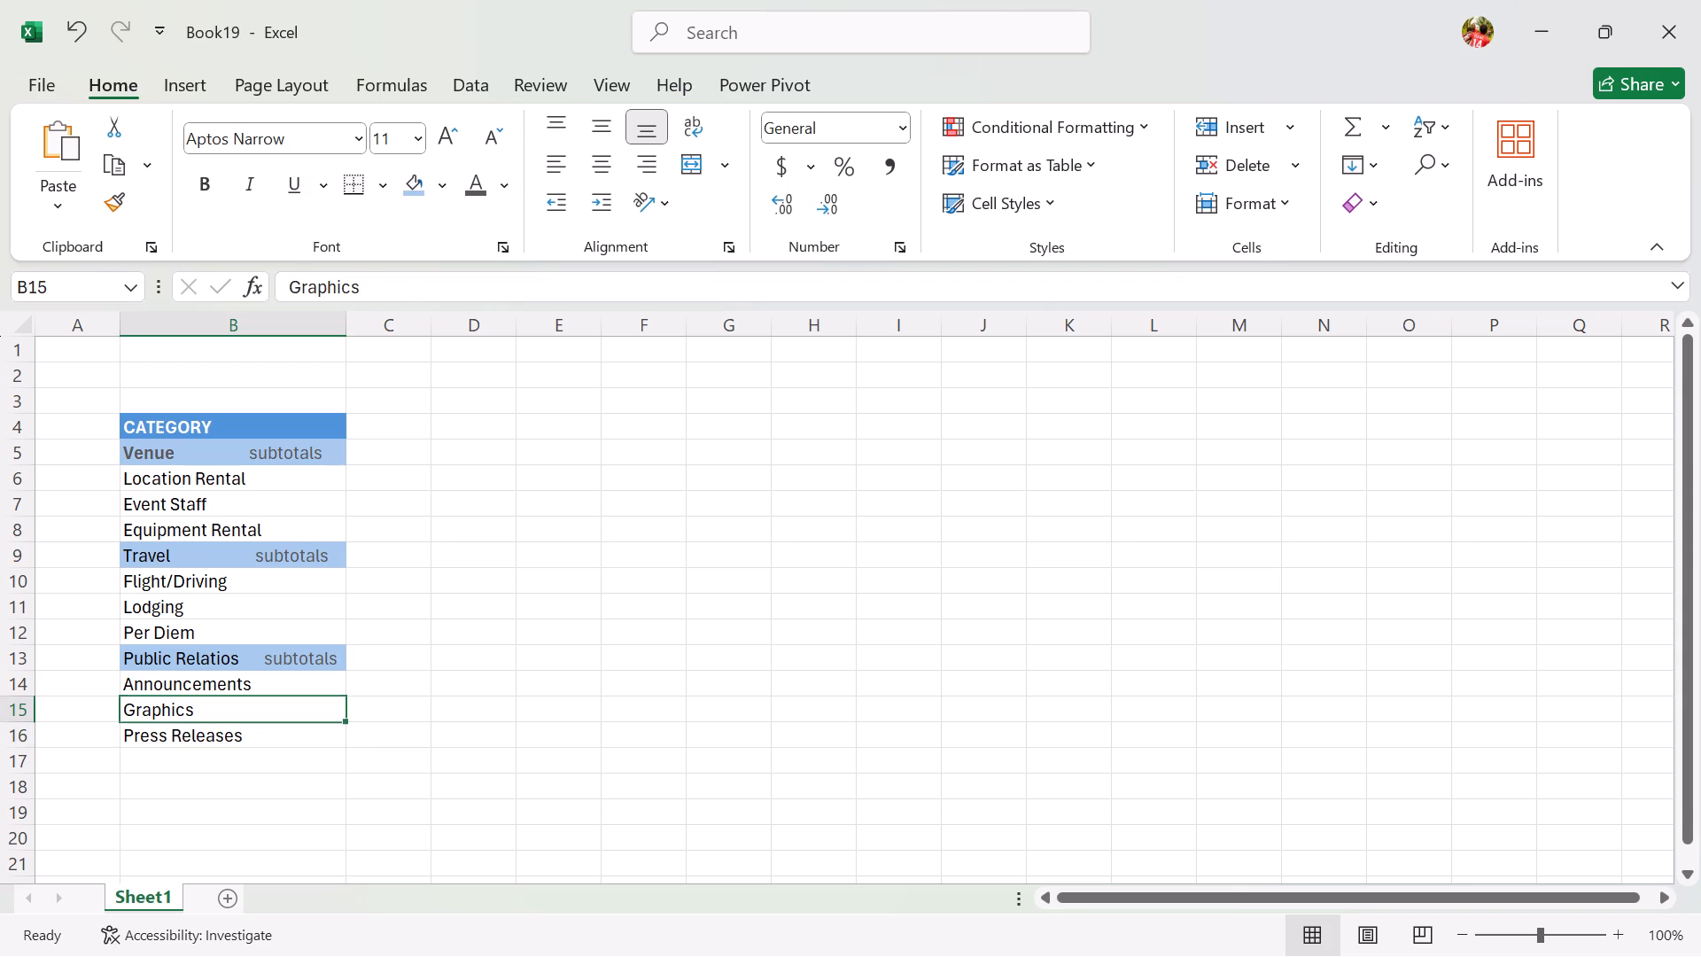
{"action": "left_click", "coordinate": [226, 479]}
{"action": "double_click", "coordinate": [581, 199]}
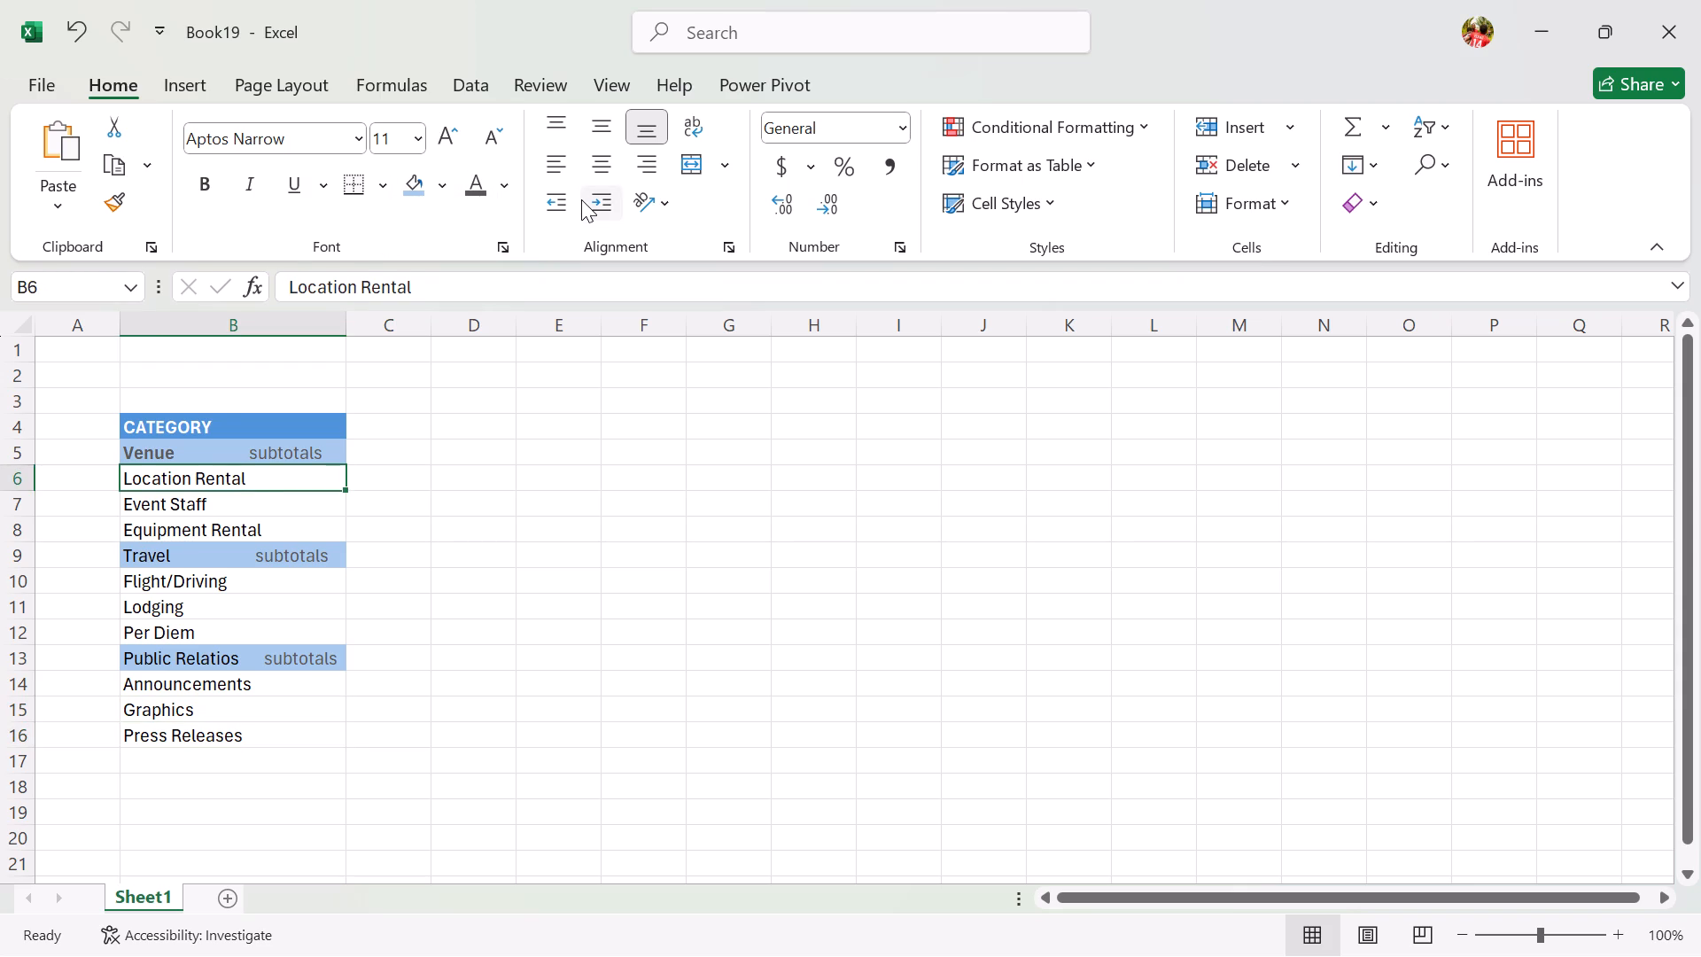
{"action": "left_click", "coordinate": [233, 508]}
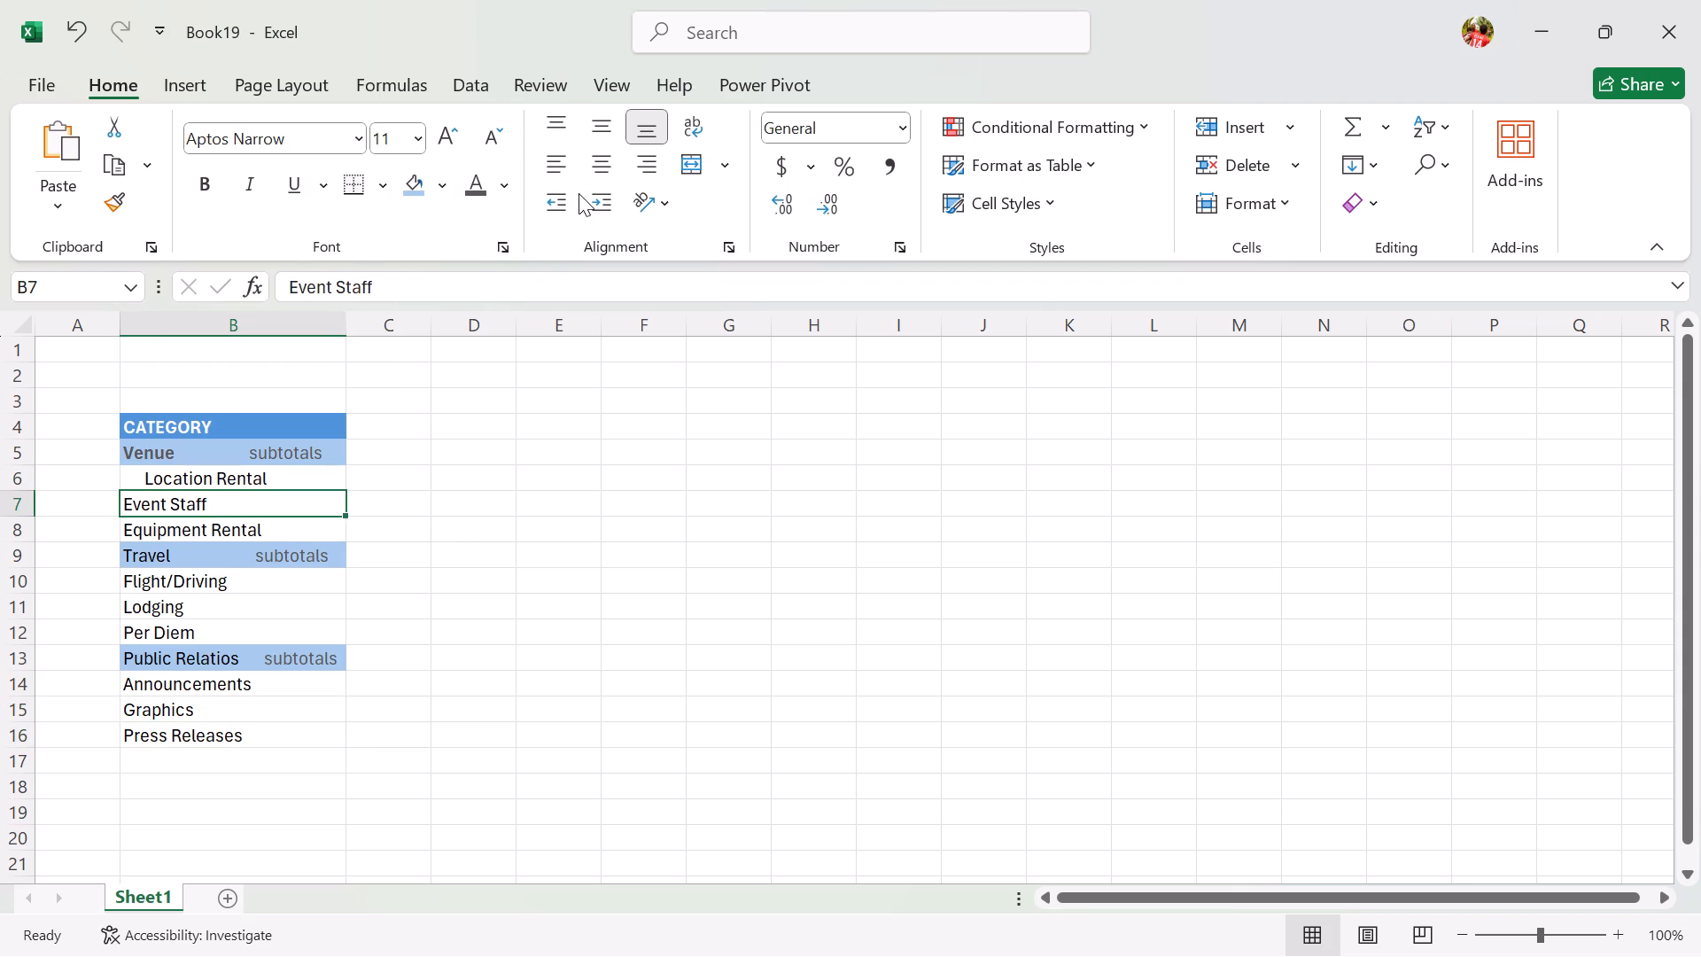
{"action": "double_click", "coordinate": [591, 194]}
{"action": "left_click", "coordinate": [232, 525]}
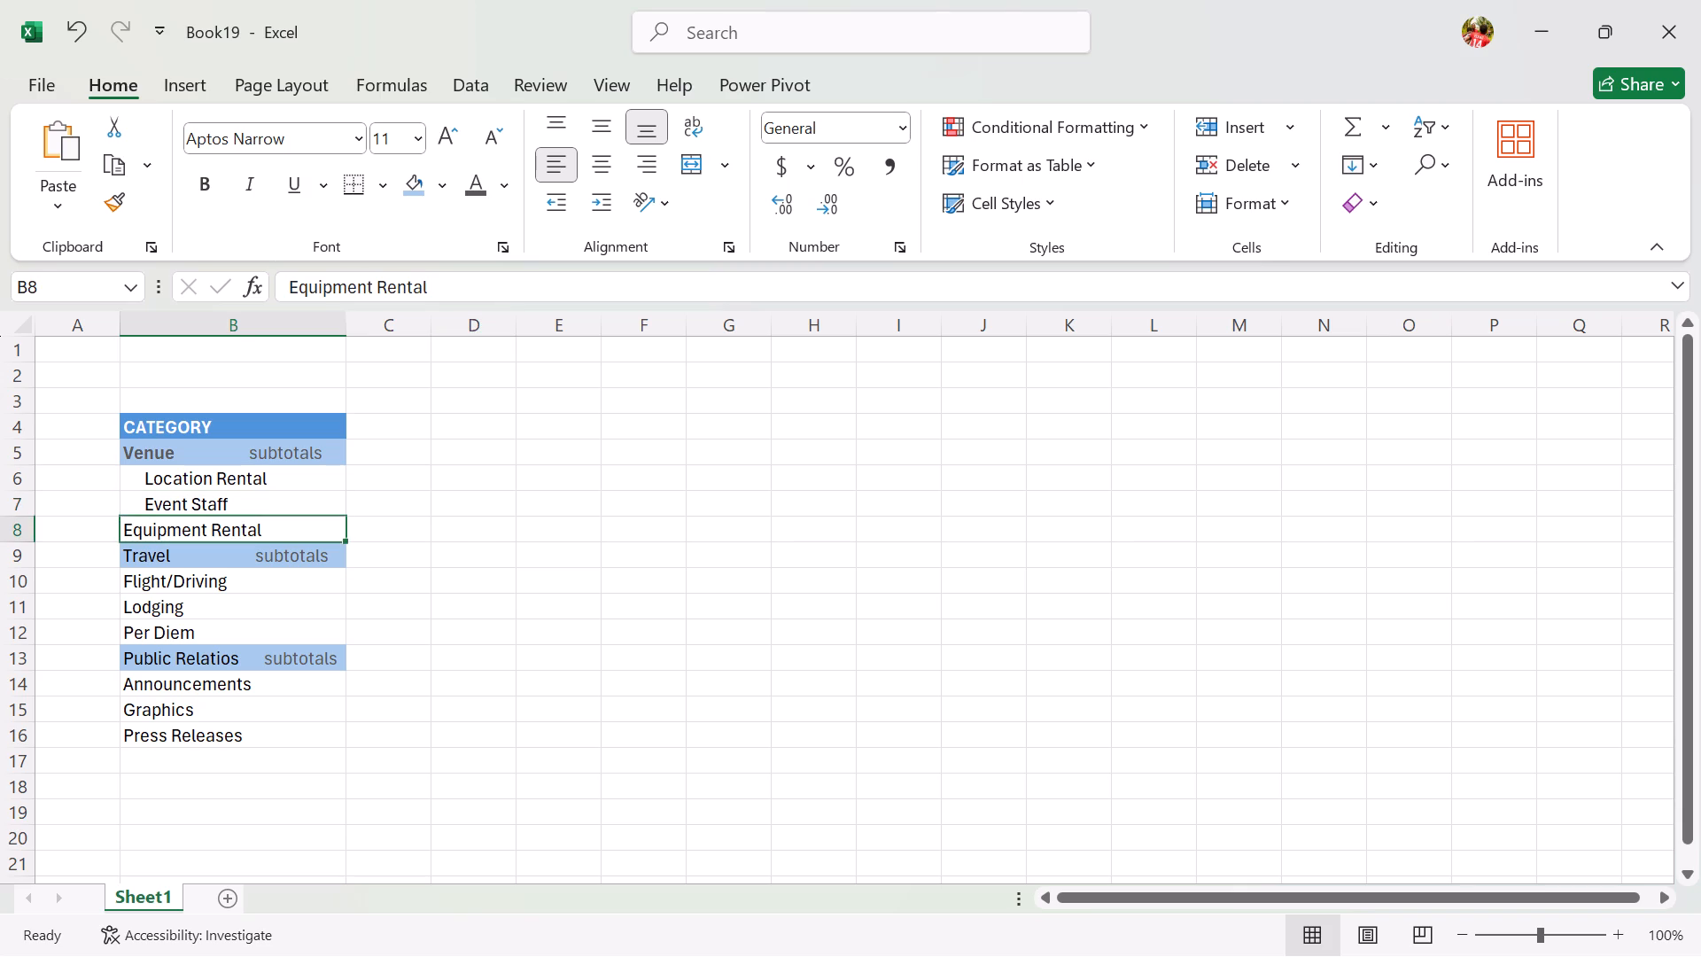
{"action": "double_click", "coordinate": [595, 201]}
Indent the Travel items Flight/Driving, Lodging and Per Diem in B10 to B12 by two levels each.
{"action": "left_click", "coordinate": [293, 582]}
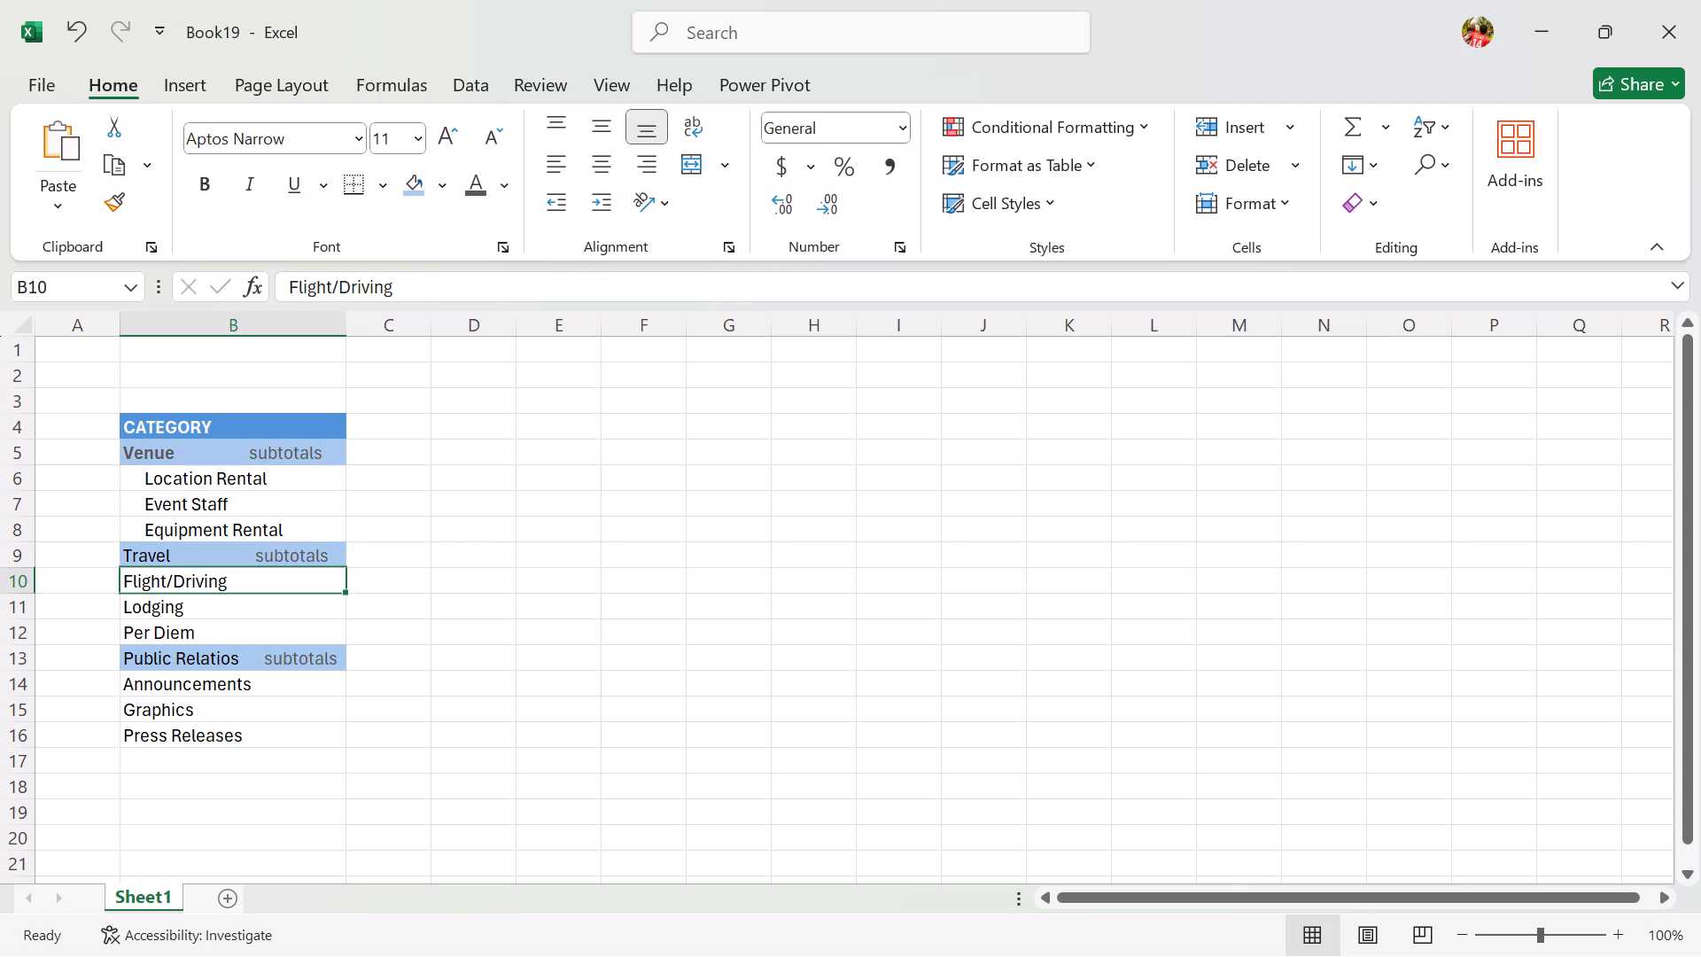
{"action": "double_click", "coordinate": [594, 203]}
{"action": "left_click", "coordinate": [205, 619]}
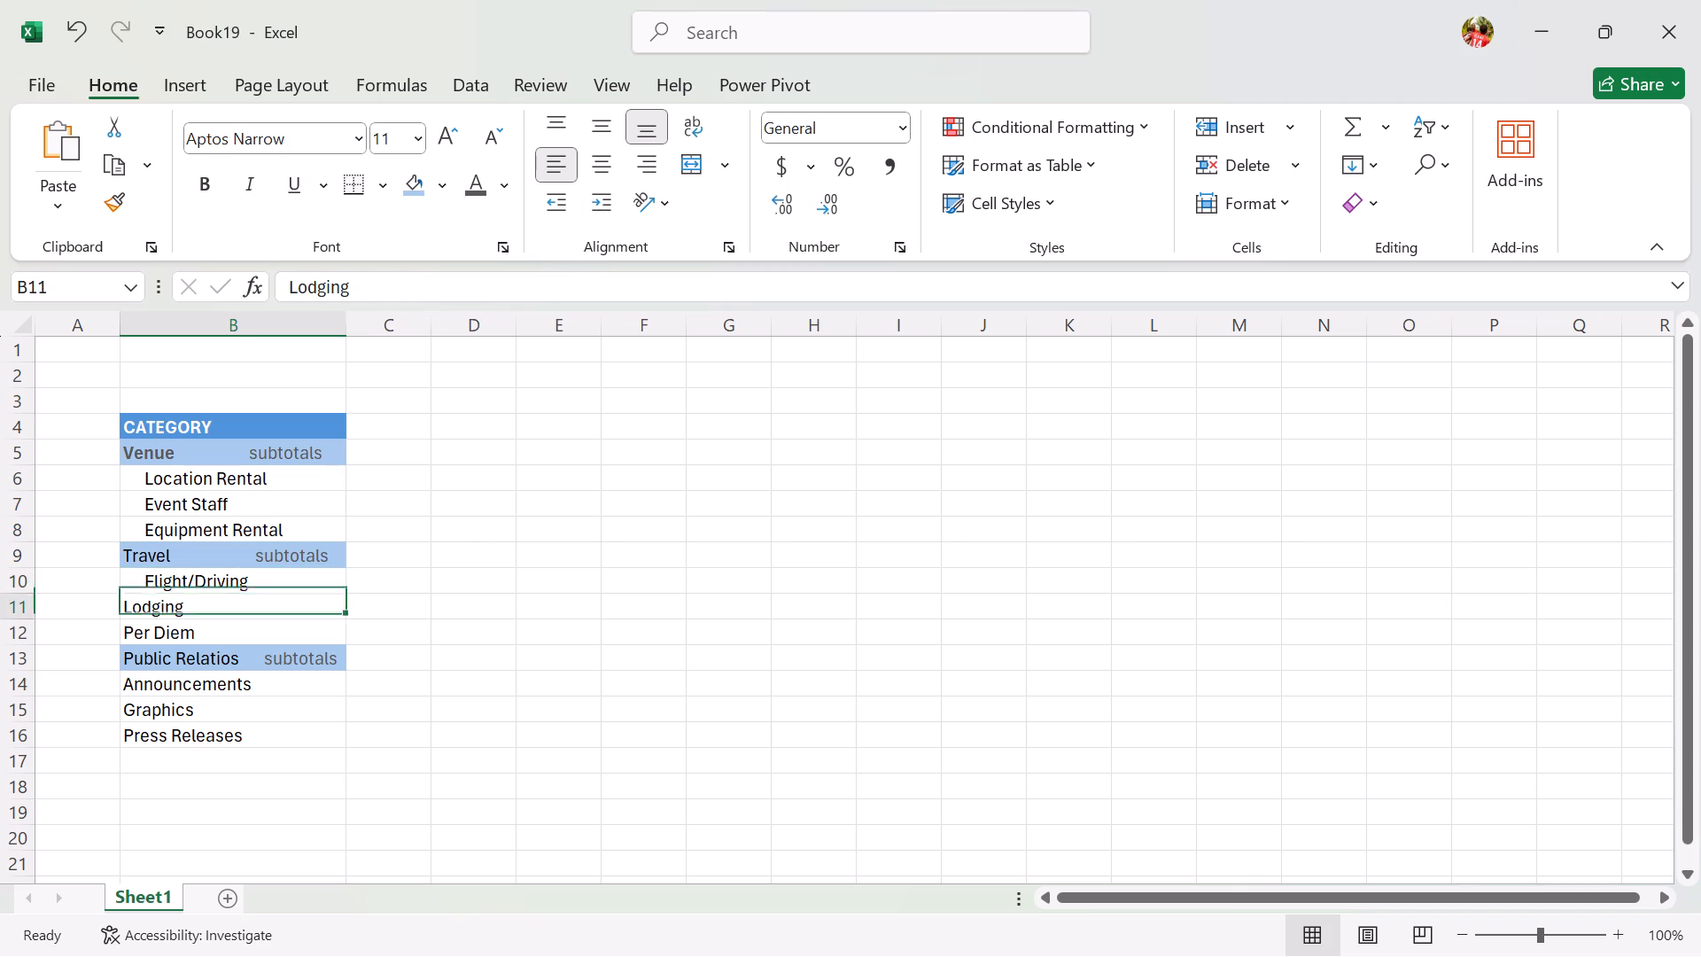
{"action": "double_click", "coordinate": [595, 203]}
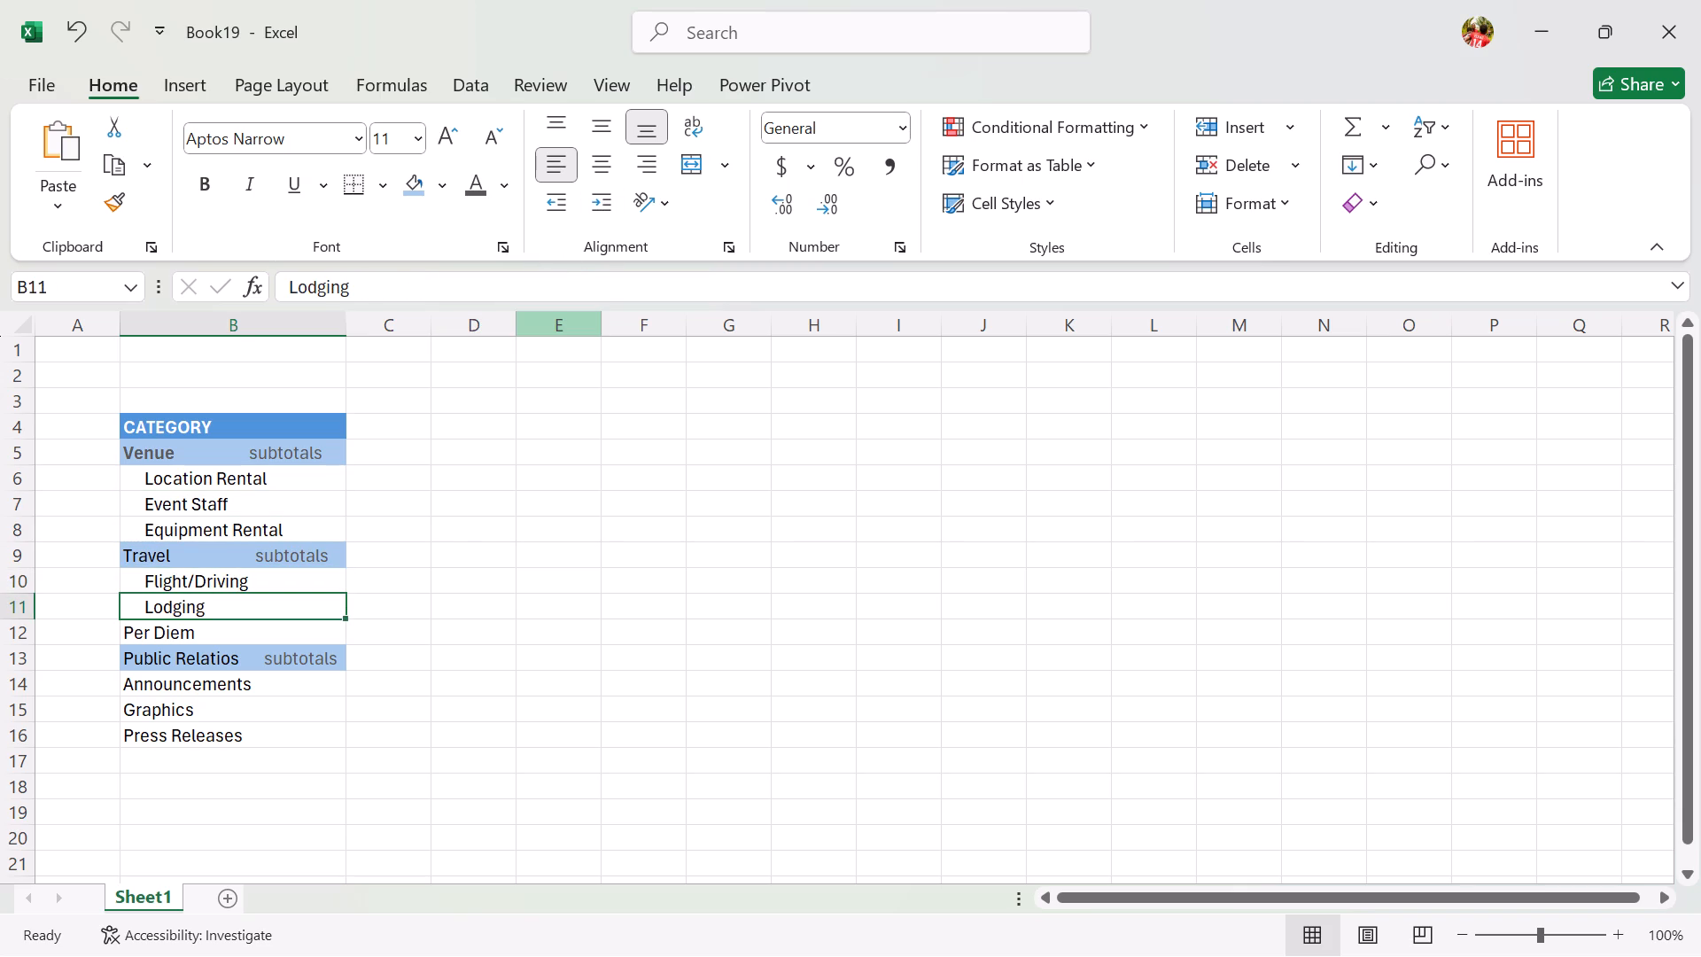
{"action": "left_click", "coordinate": [299, 629]}
{"action": "double_click", "coordinate": [605, 204]}
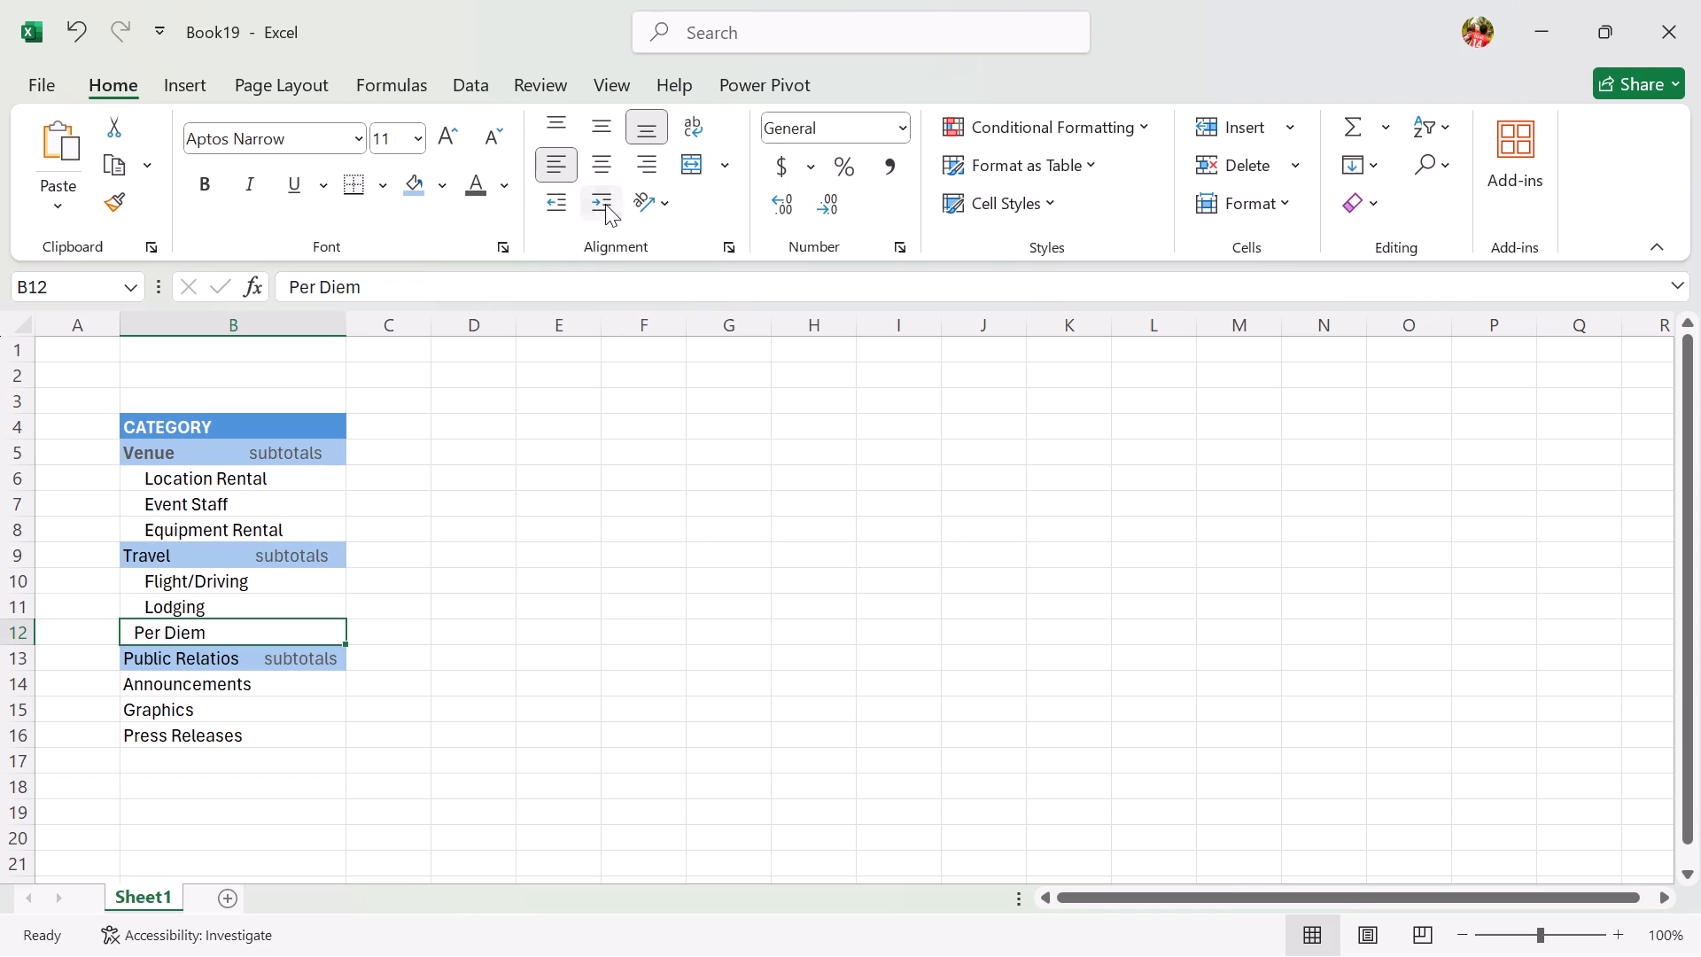
Indent the Public Relations items Announcements, Graphics and Press Releases in B14 to B16 by two levels each.
{"action": "left_click", "coordinate": [310, 688]}
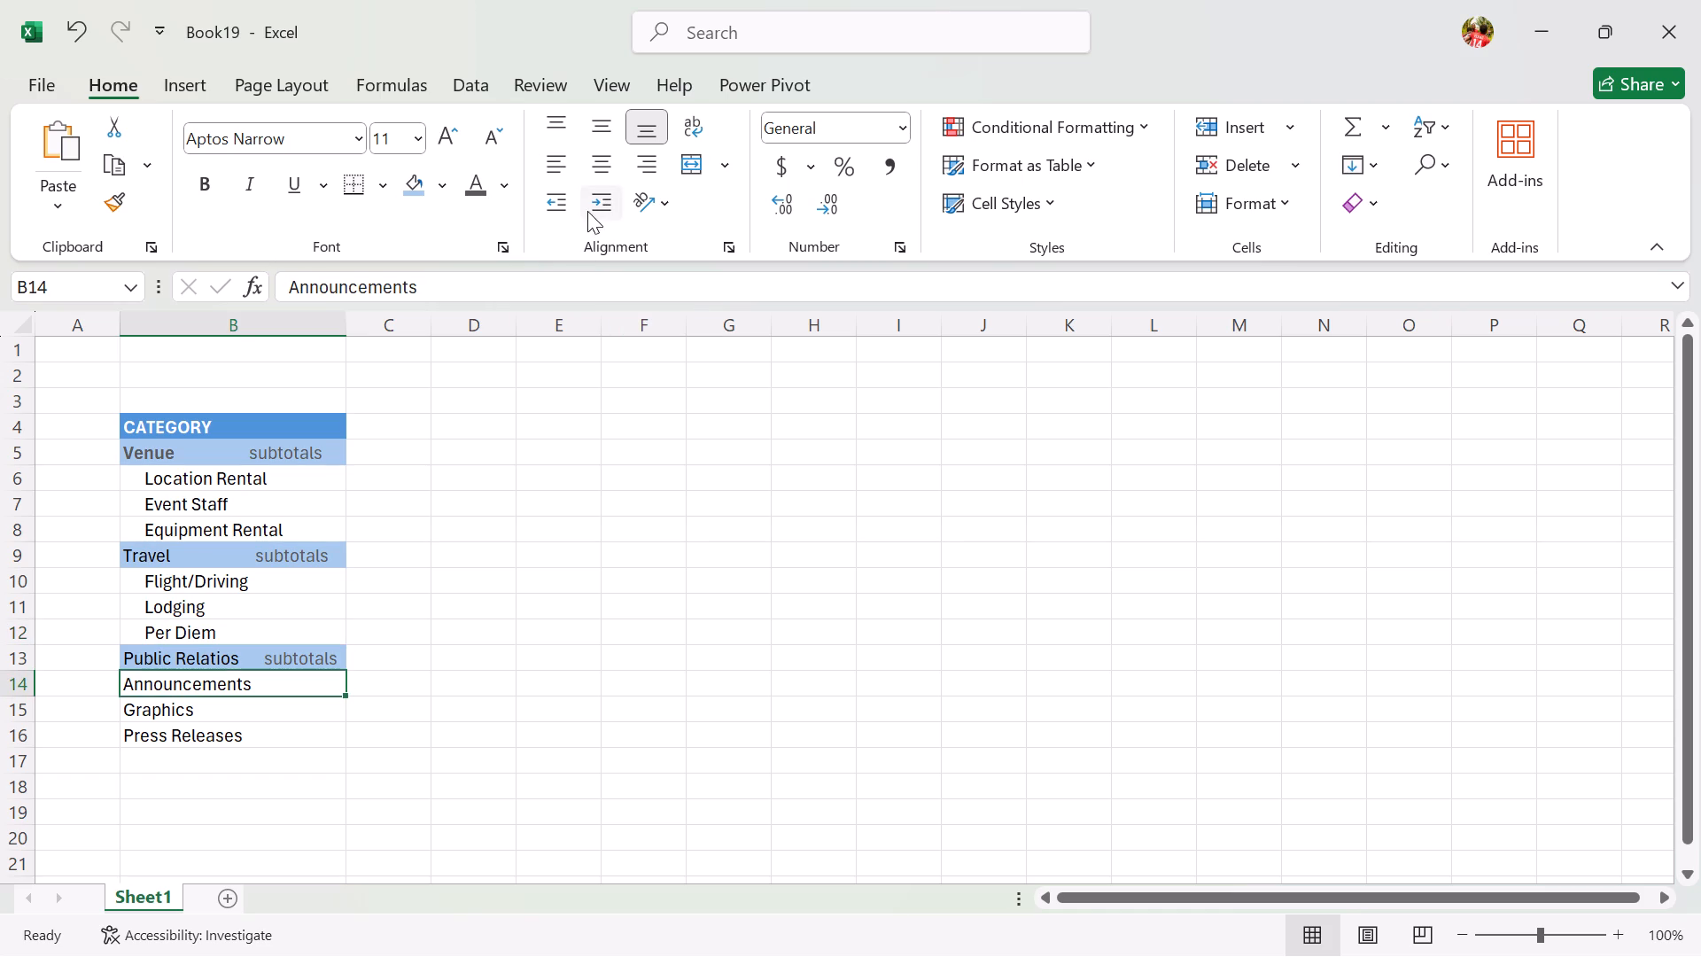
{"action": "double_click", "coordinate": [590, 205]}
{"action": "left_click", "coordinate": [203, 694]}
{"action": "left_click", "coordinate": [203, 701]}
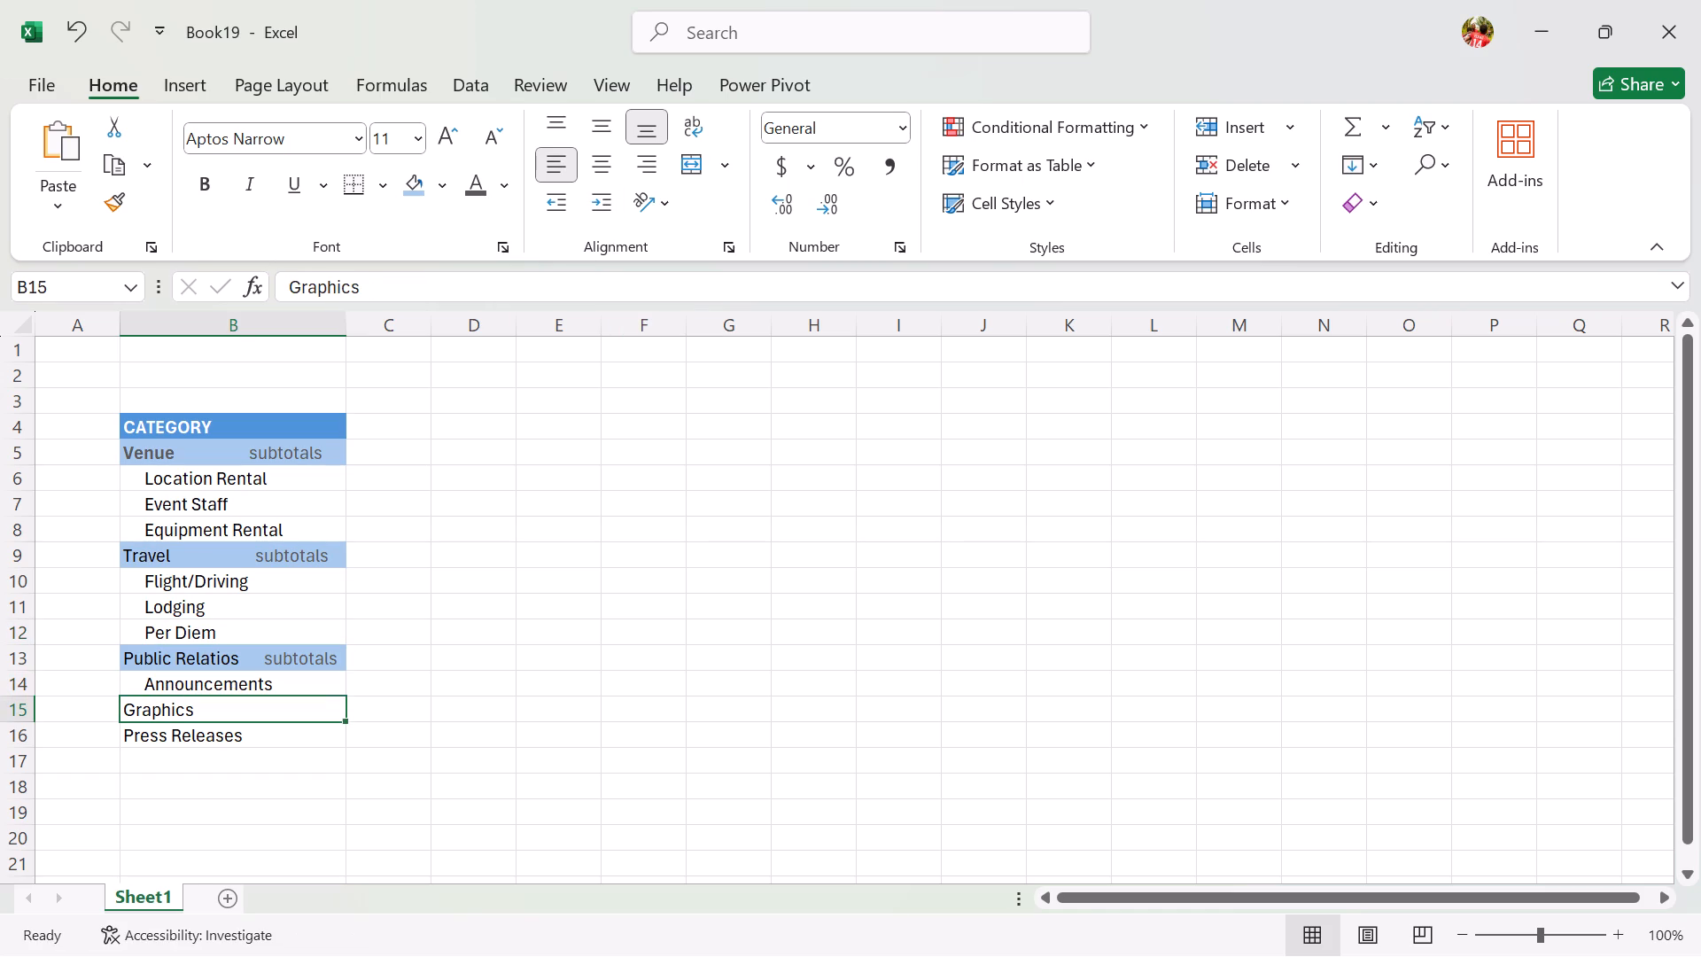
{"action": "double_click", "coordinate": [602, 183]}
{"action": "double_click", "coordinate": [610, 203]}
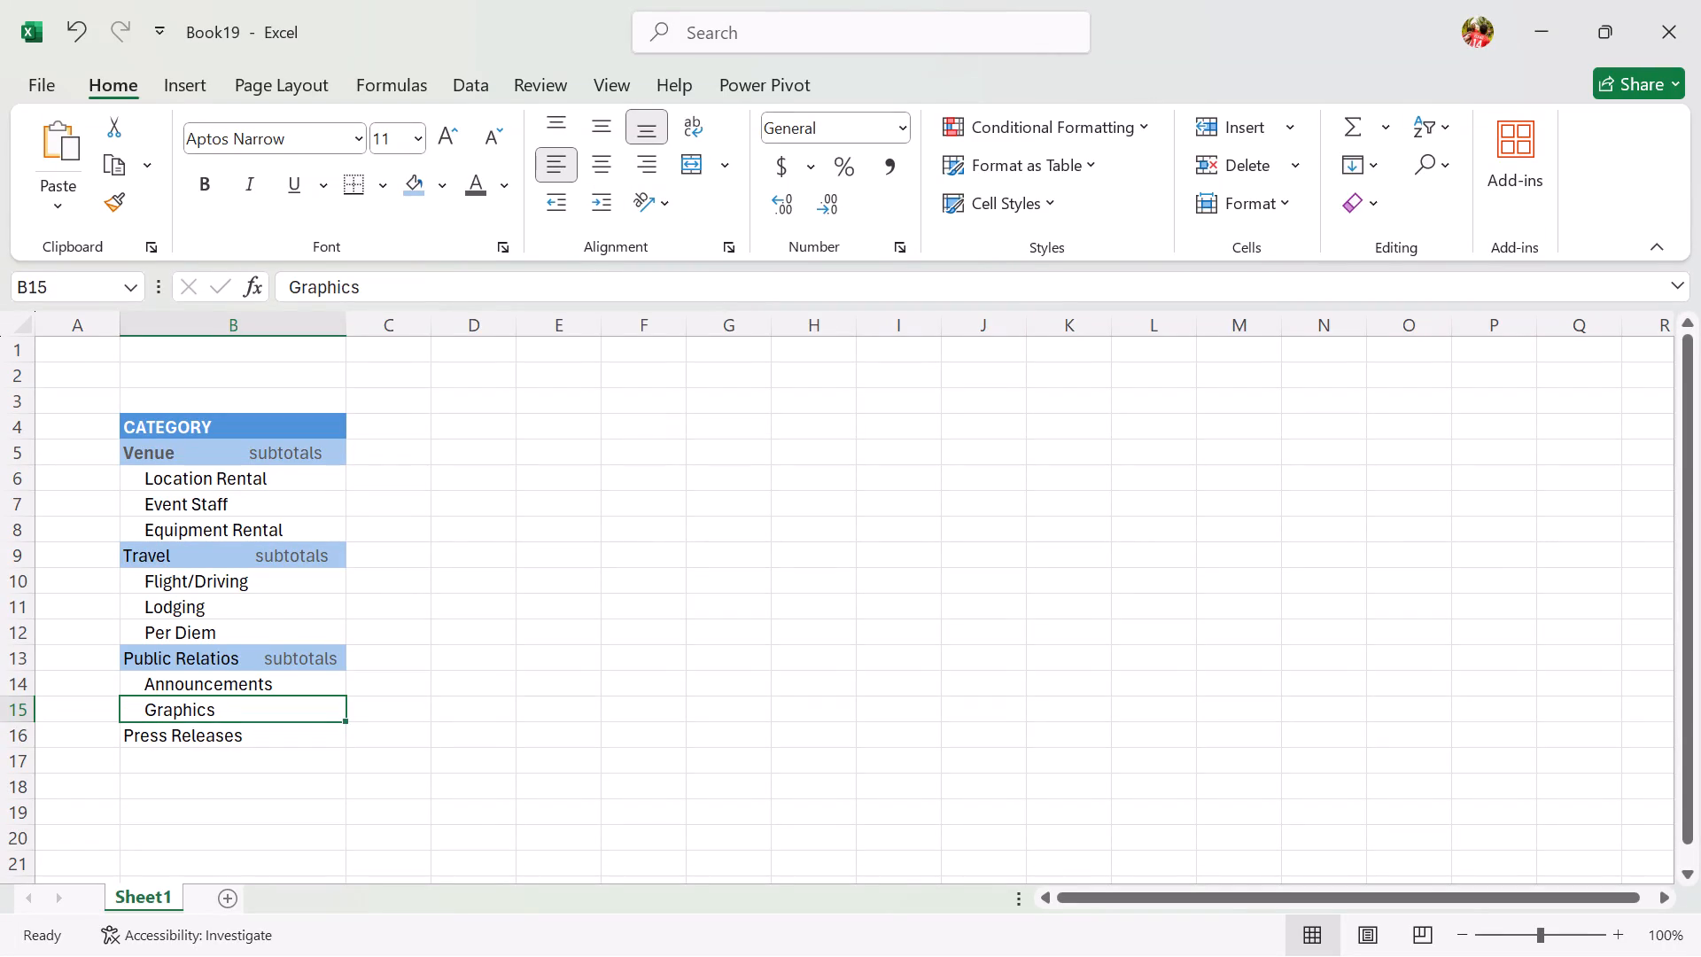
{"action": "left_click", "coordinate": [551, 197]}
{"action": "left_click", "coordinate": [606, 191]}
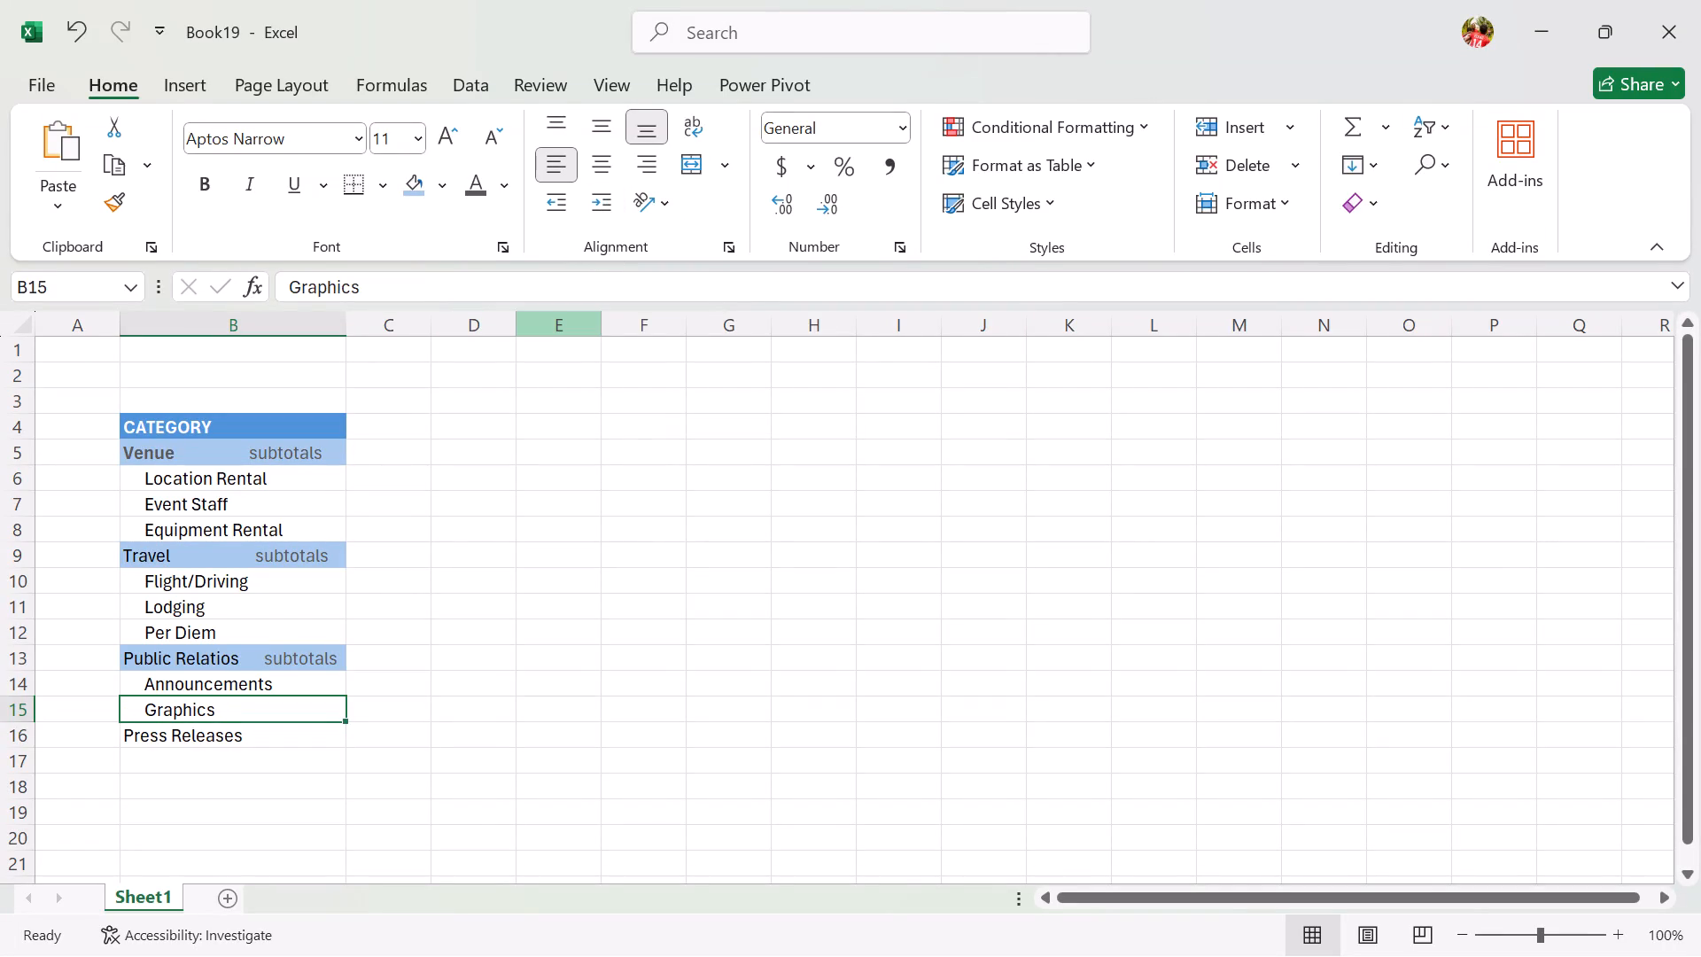
{"action": "left_click", "coordinate": [264, 726]}
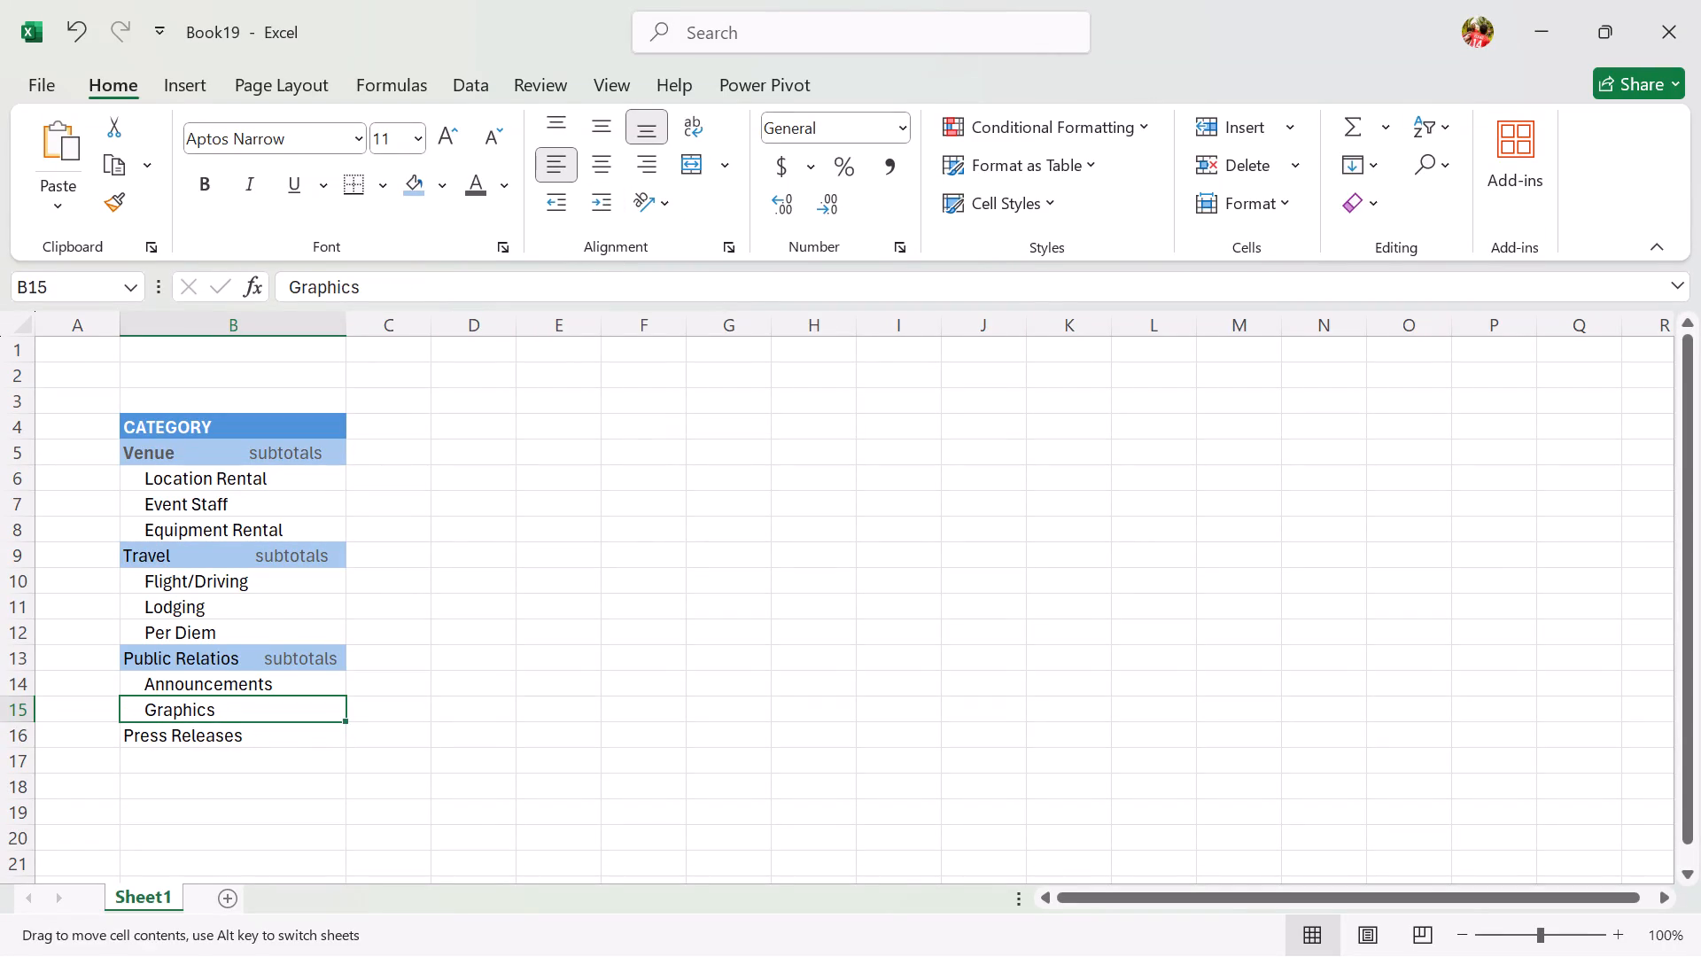
{"action": "left_click", "coordinate": [263, 735]}
{"action": "double_click", "coordinate": [607, 200]}
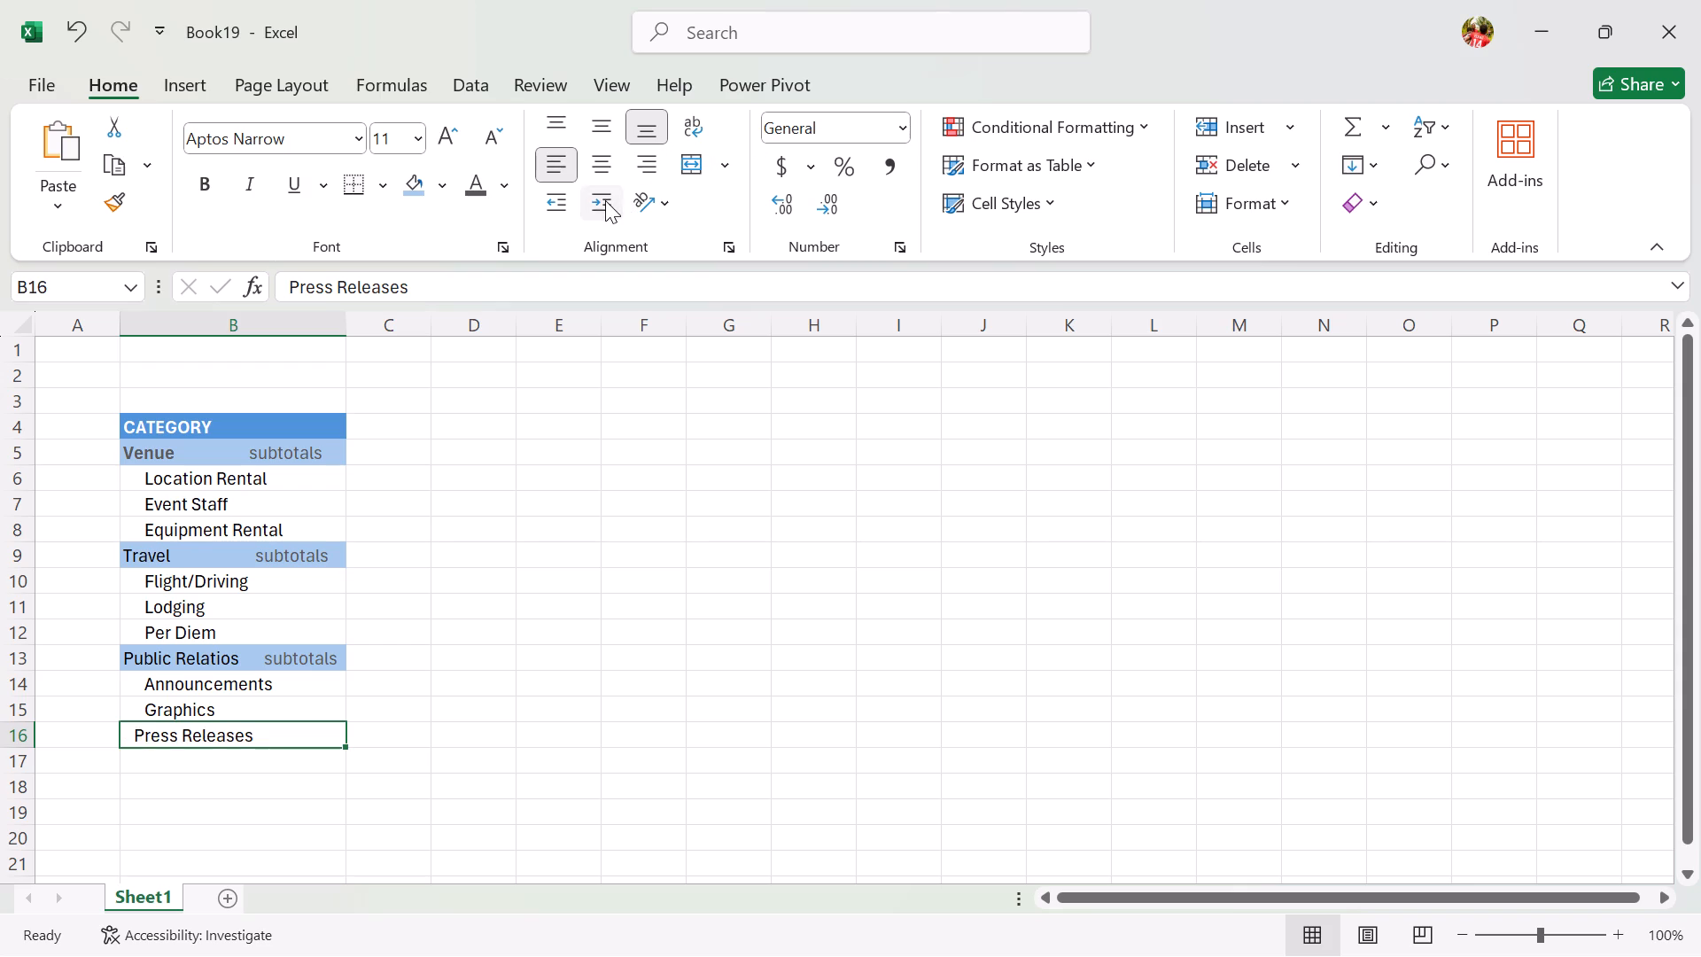
Enter the heading Projected Subtotal in cell C4, beside CATEGORY.
{"action": "left_click", "coordinate": [406, 416]}
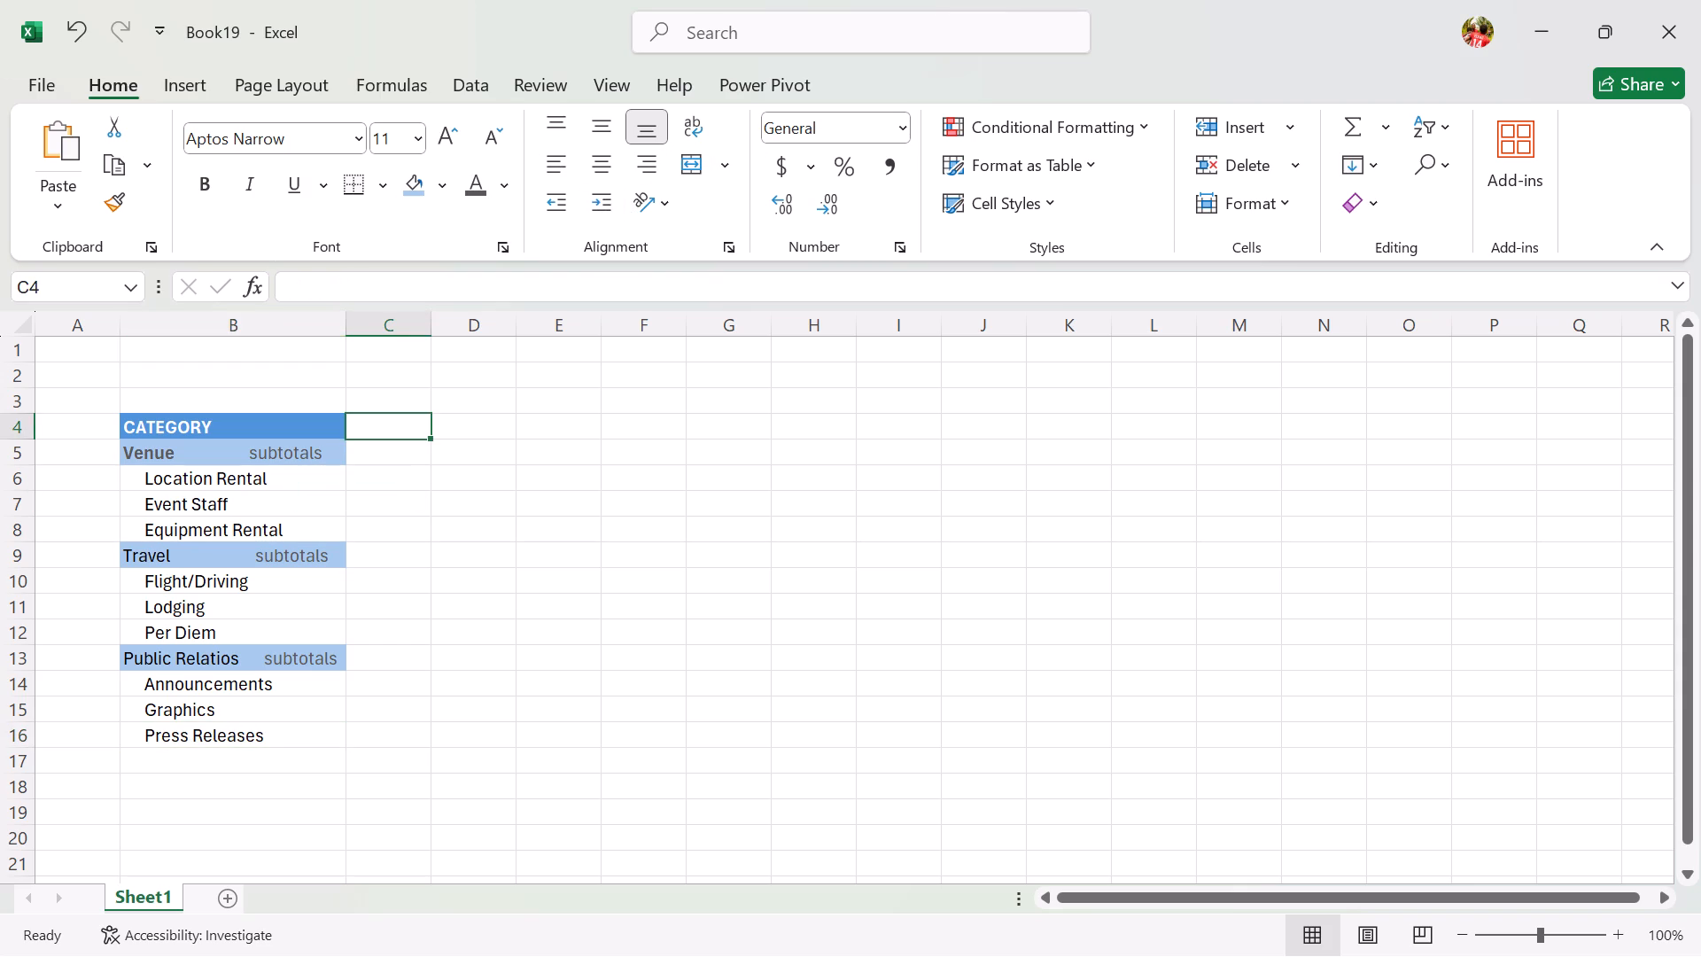
{"action": "key", "text": "shift+p"}
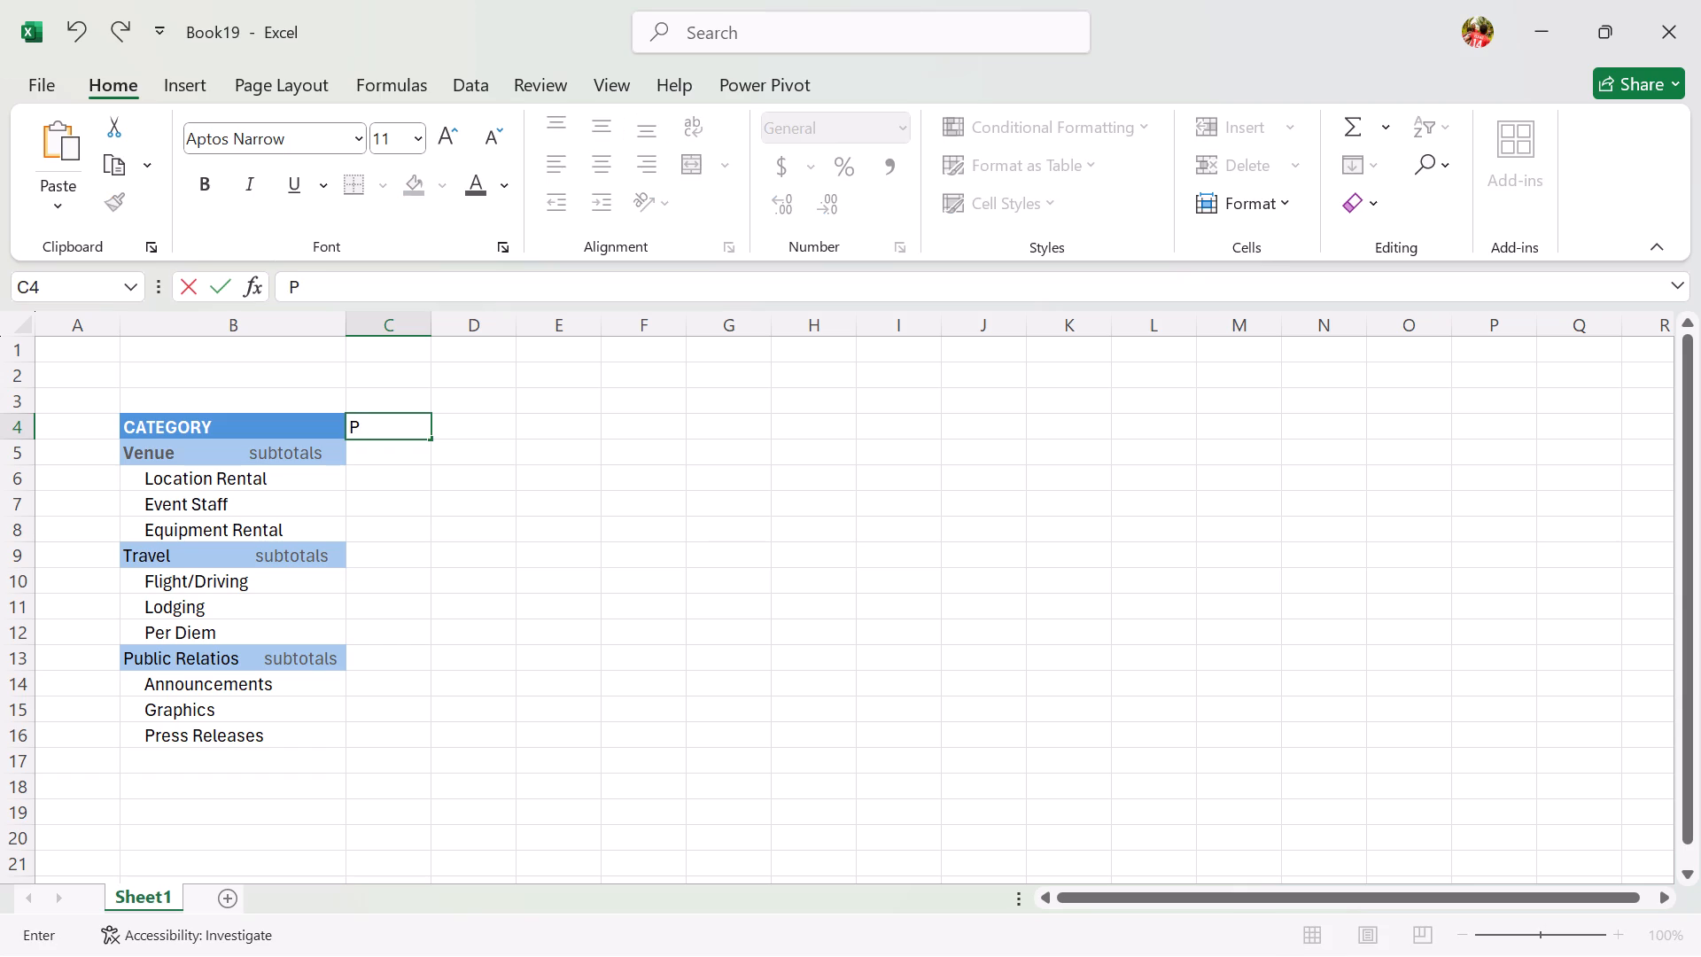
{"action": "type", "text": "ro"}
{"action": "type", "text": "jected"}
{"action": "key", "text": "space"}
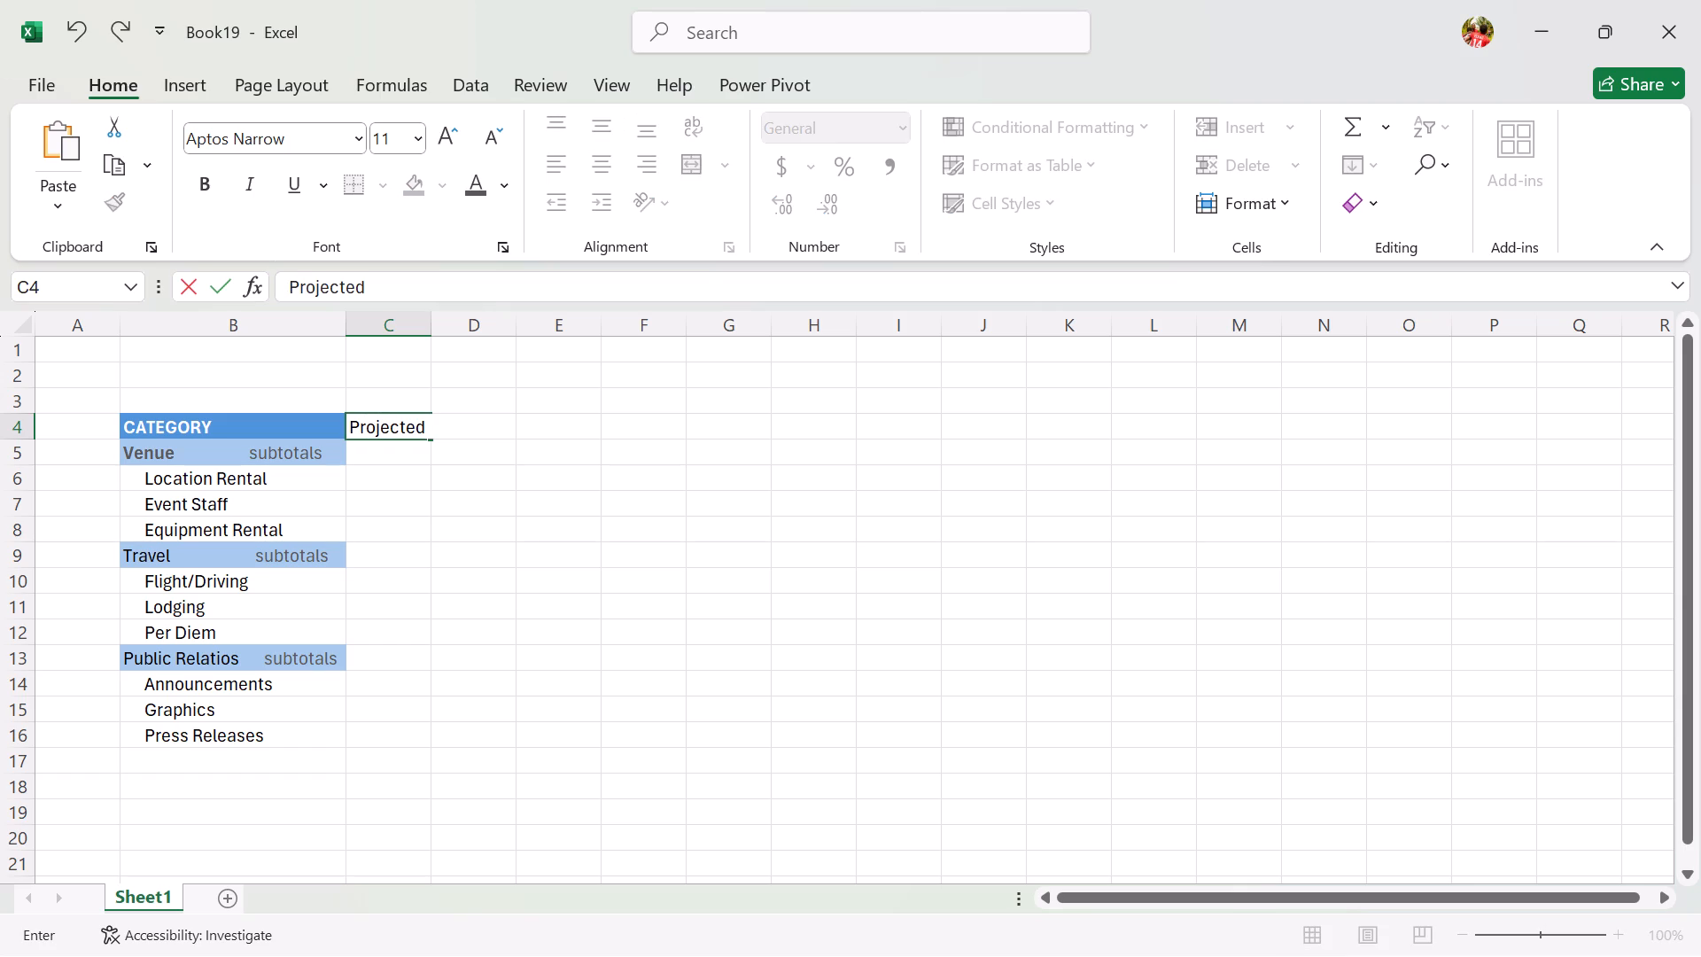
{"action": "key", "text": "shift+s"}
{"action": "type", "text": "ubto"}
{"action": "type", "text": "ta"}
{"action": "key", "text": "l"}
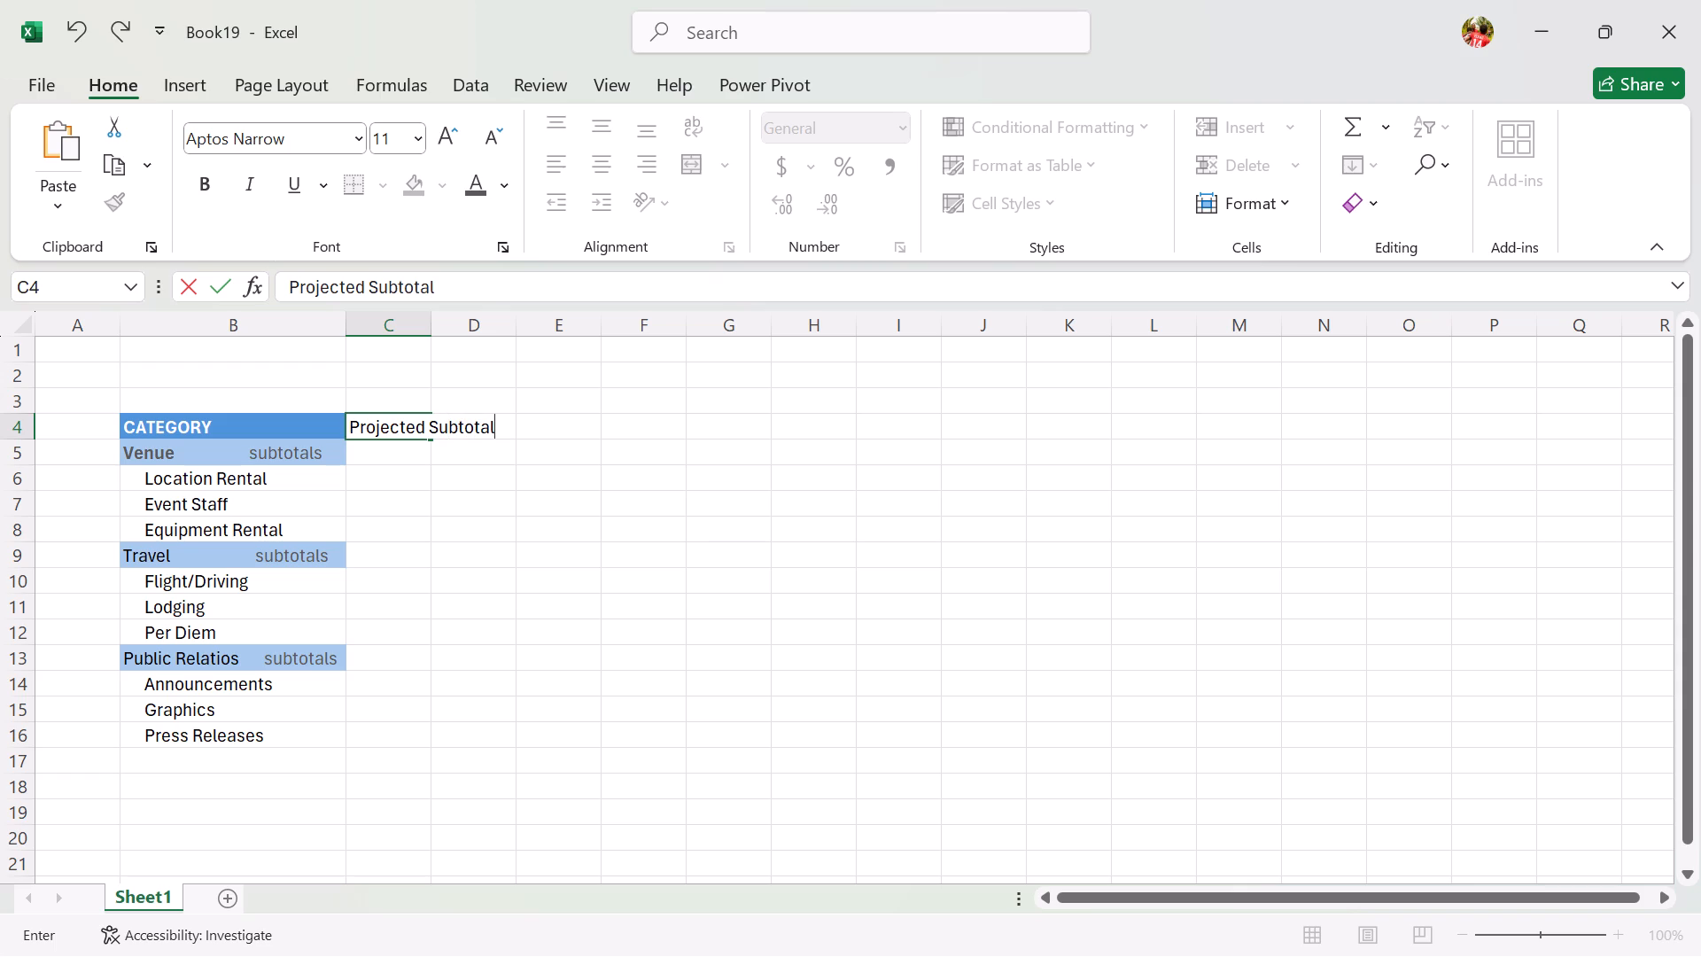
{"action": "key", "text": "Right"}
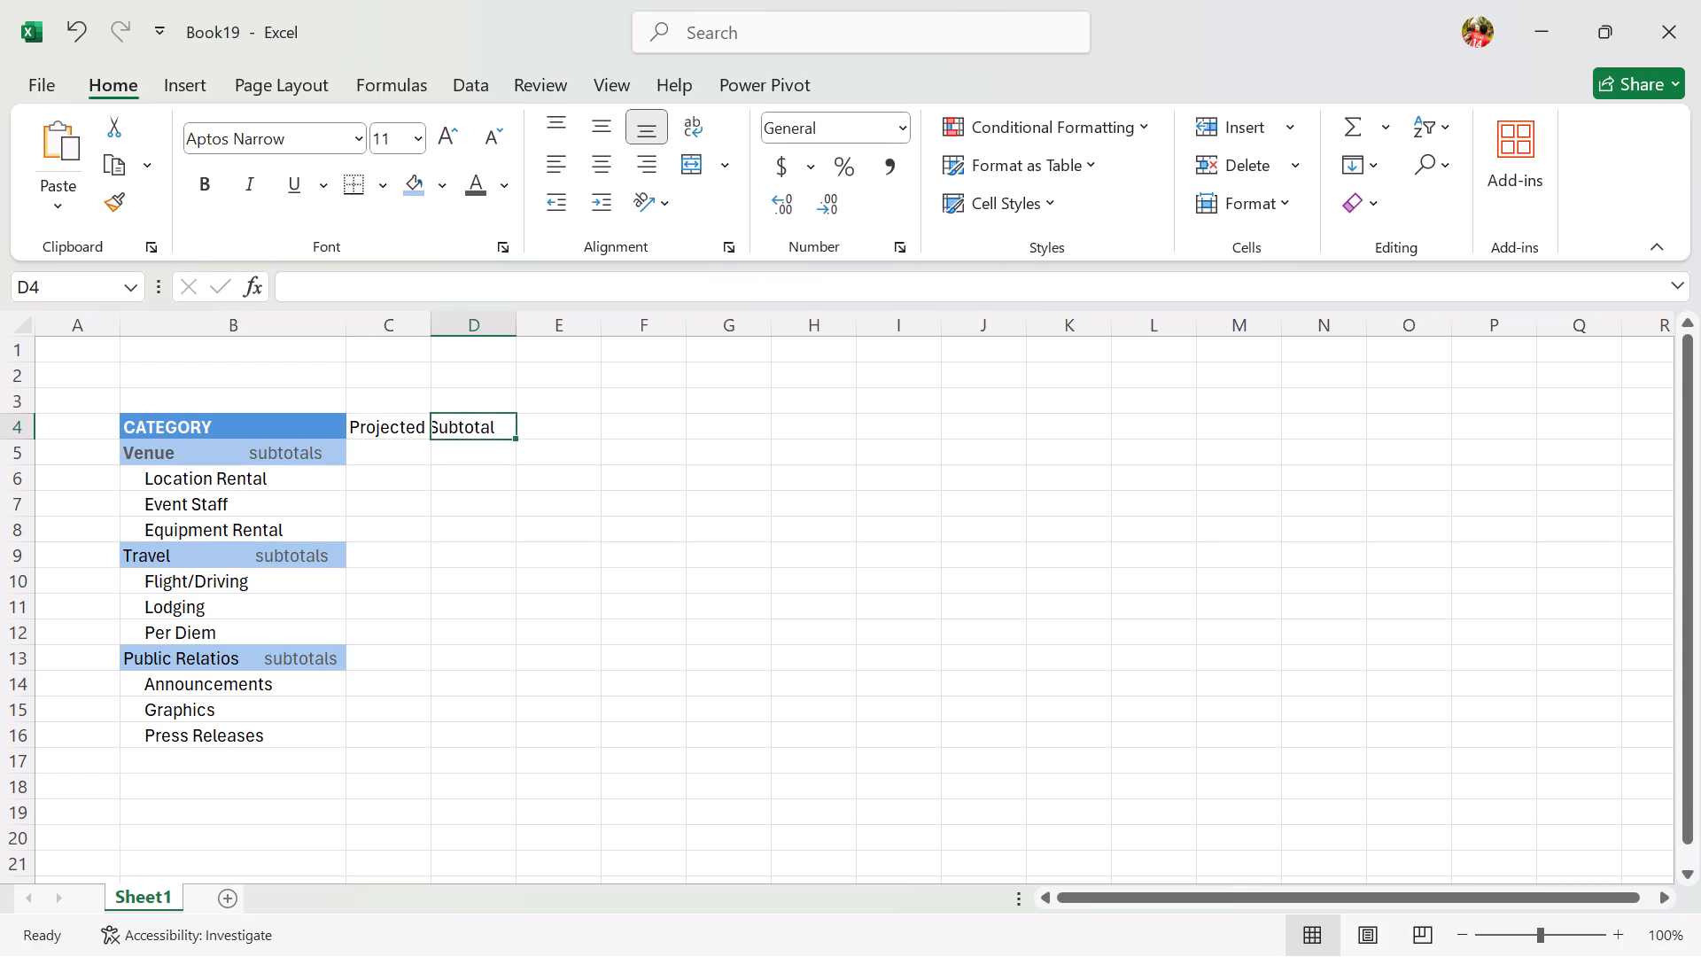
Enter the heading Actual Subtotal in cell D4.
{"action": "type", "text": "Act"}
{"action": "type", "text": "ual"}
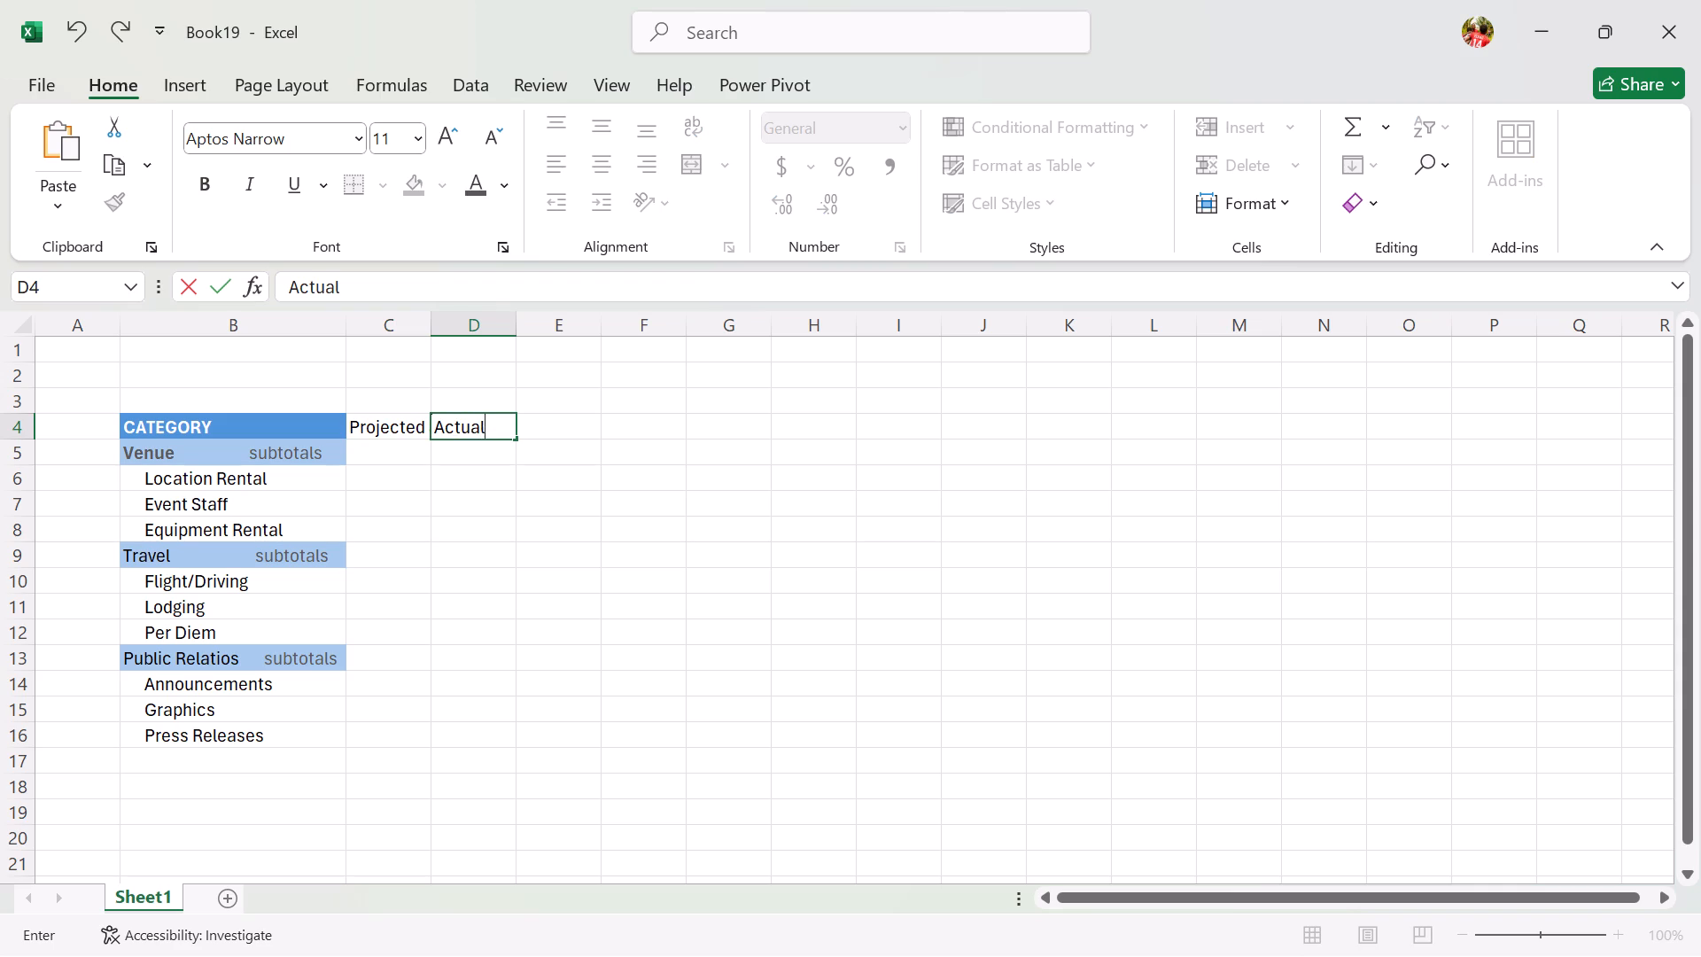
{"action": "key", "text": "space"}
{"action": "type", "text": "Subtota"}
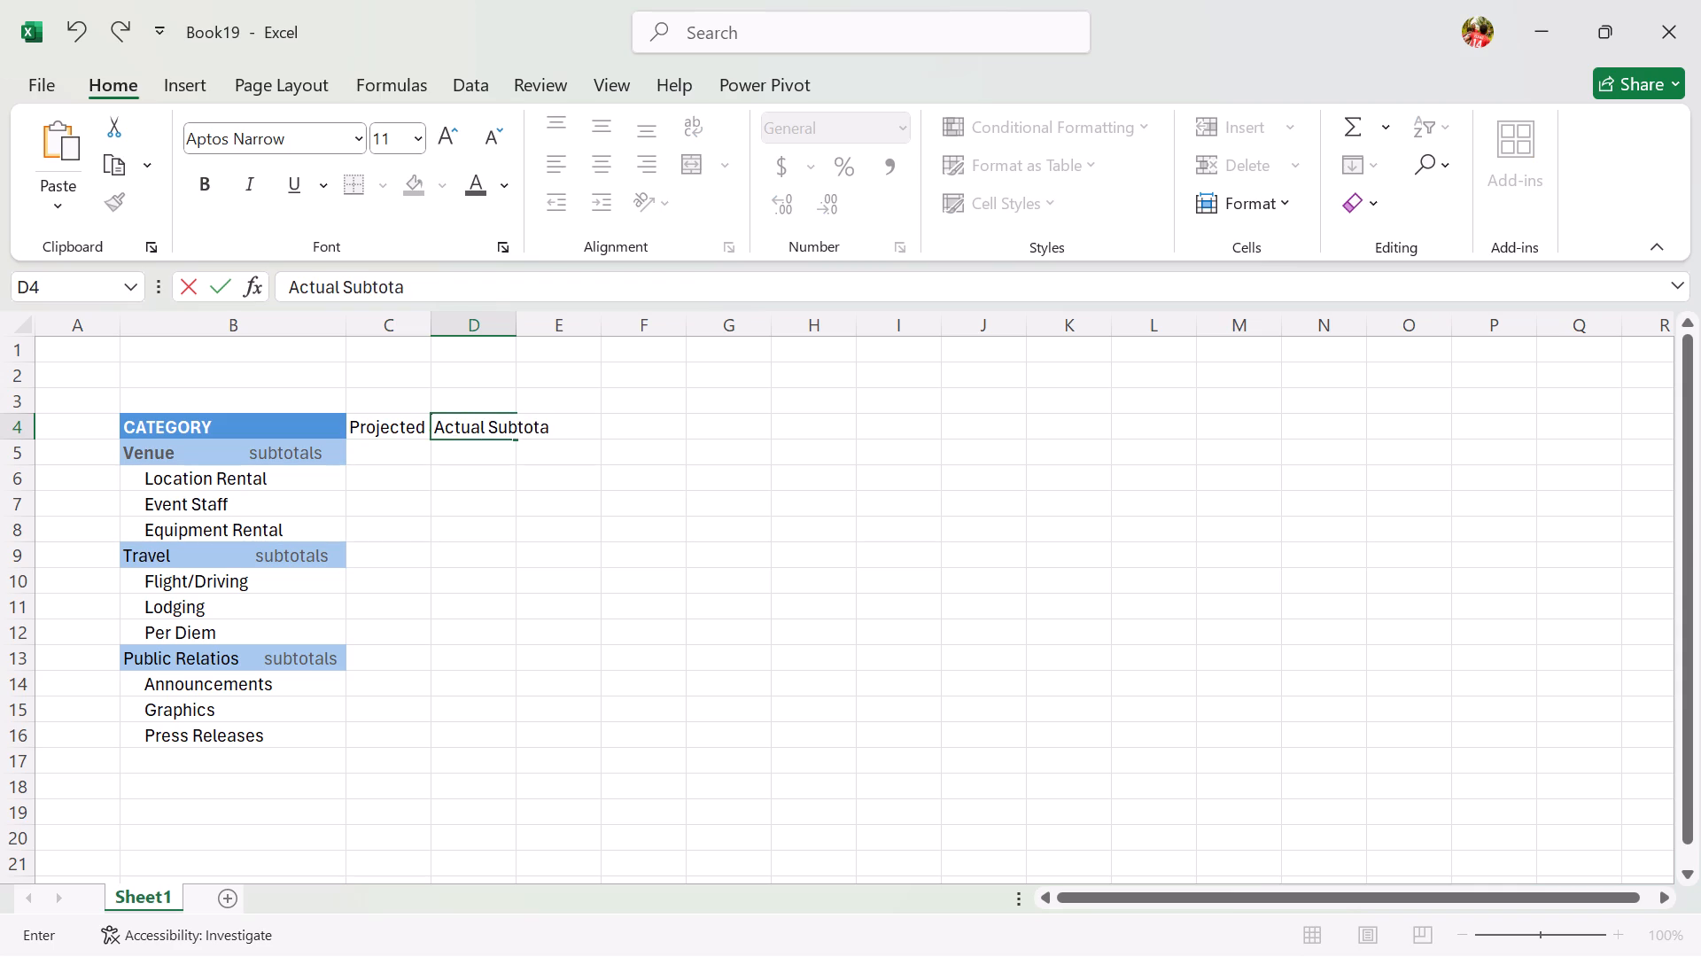
{"action": "key", "text": "l"}
{"action": "left_click", "coordinate": [420, 361]}
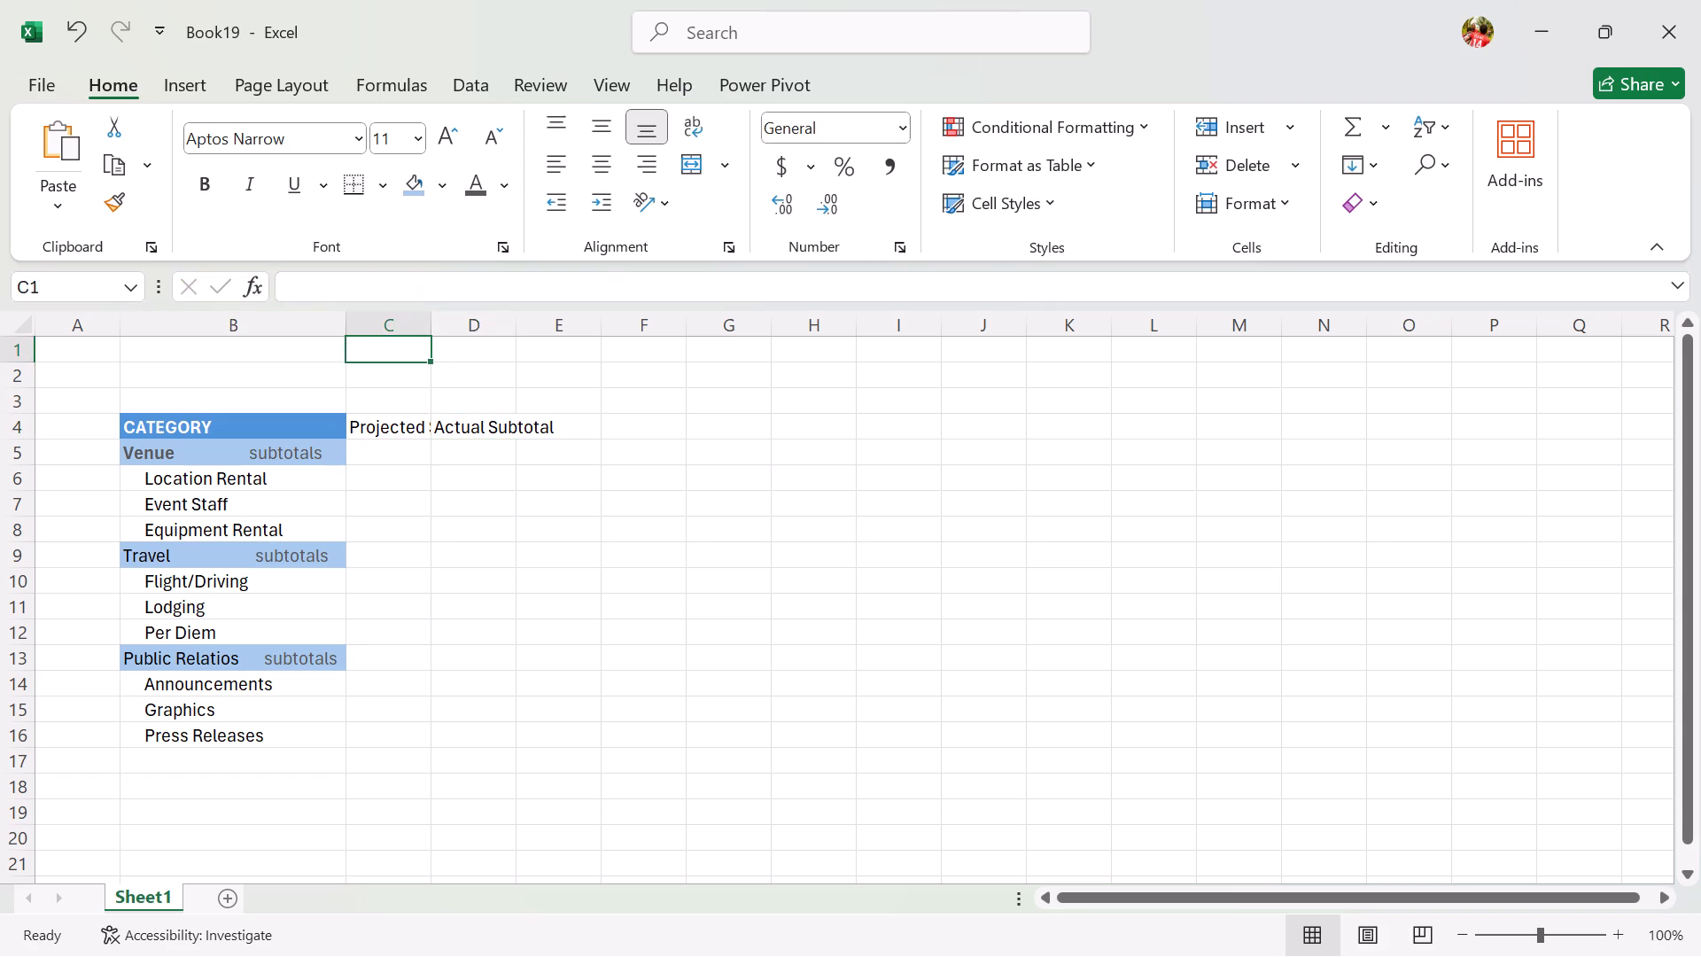
Widen columns C and D so the Projected Subtotal and Actual Subtotal headings fit within their cells.
{"action": "left_click_drag", "start_coordinate": [437, 320], "coordinate": [511, 305]}
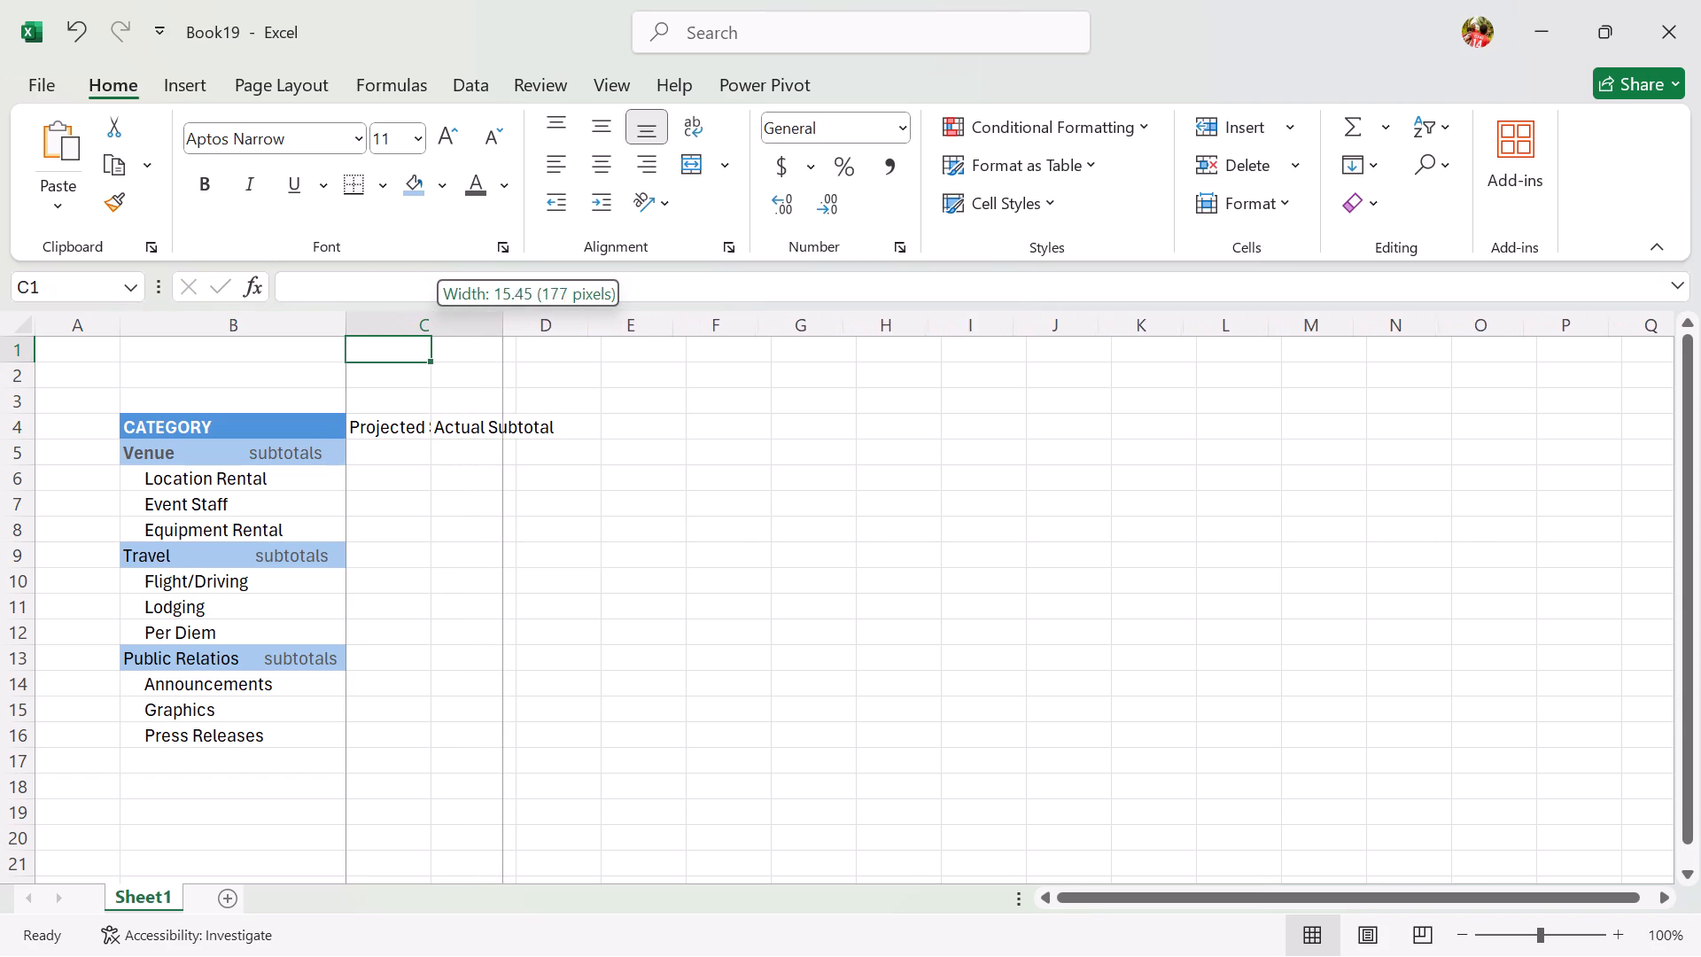
{"action": "left_click_drag", "start_coordinate": [511, 305], "coordinate": [520, 302]}
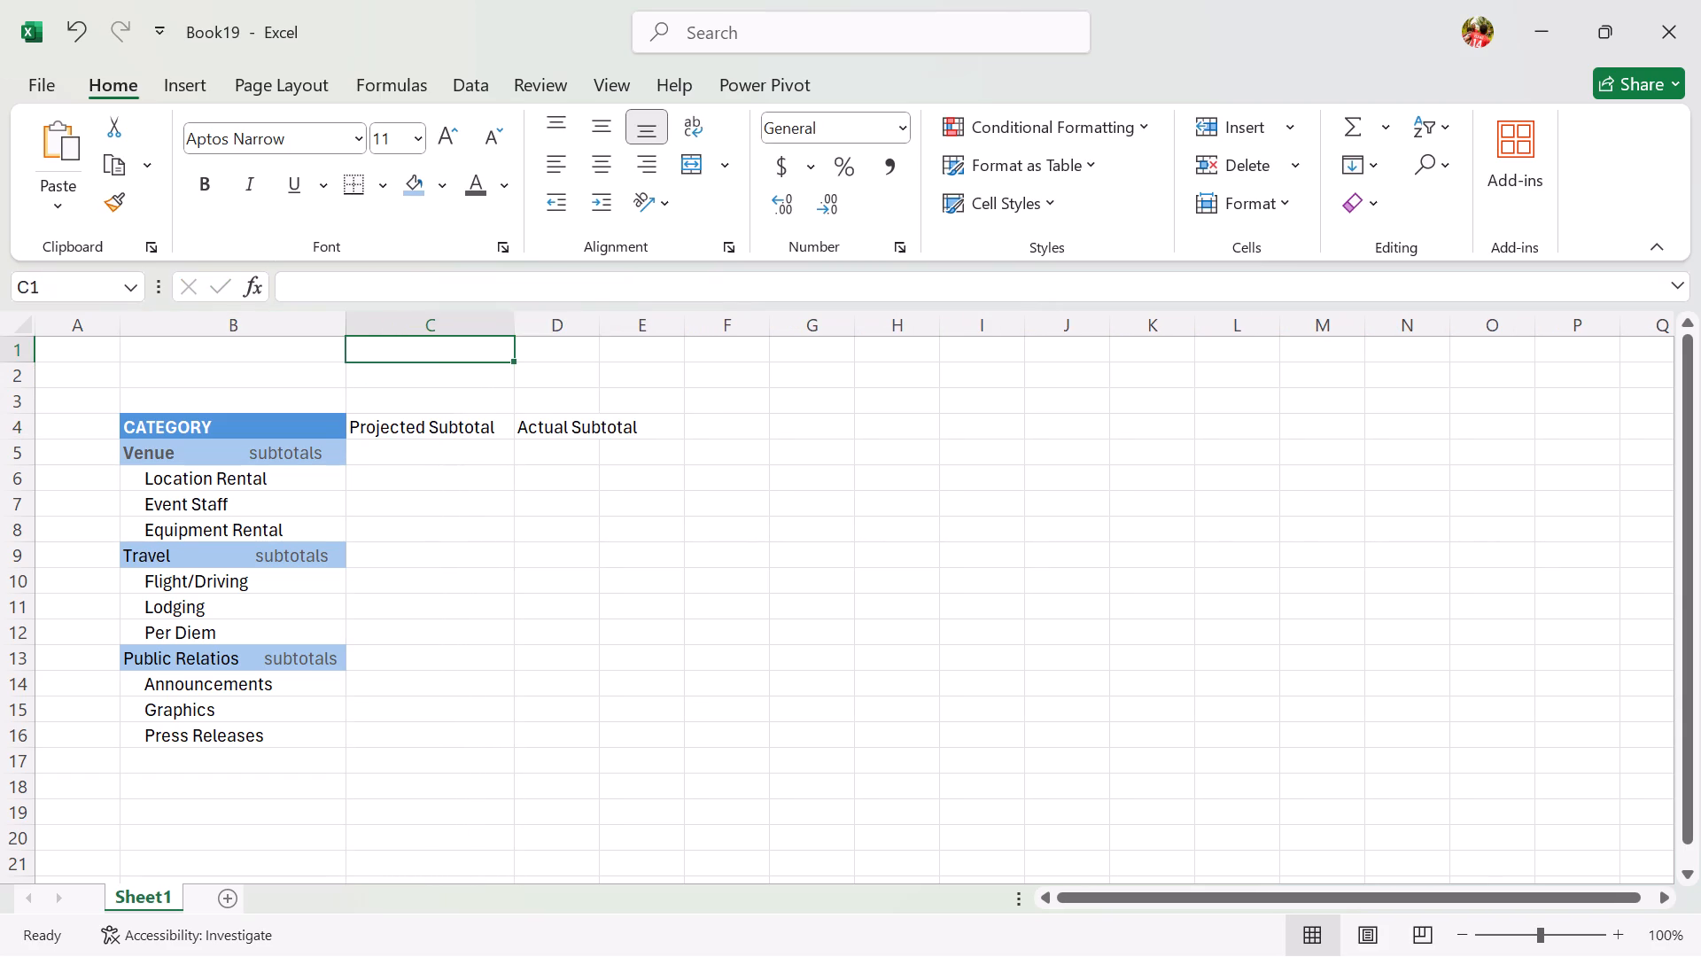
{"action": "left_click_drag", "start_coordinate": [601, 325], "coordinate": [680, 319]}
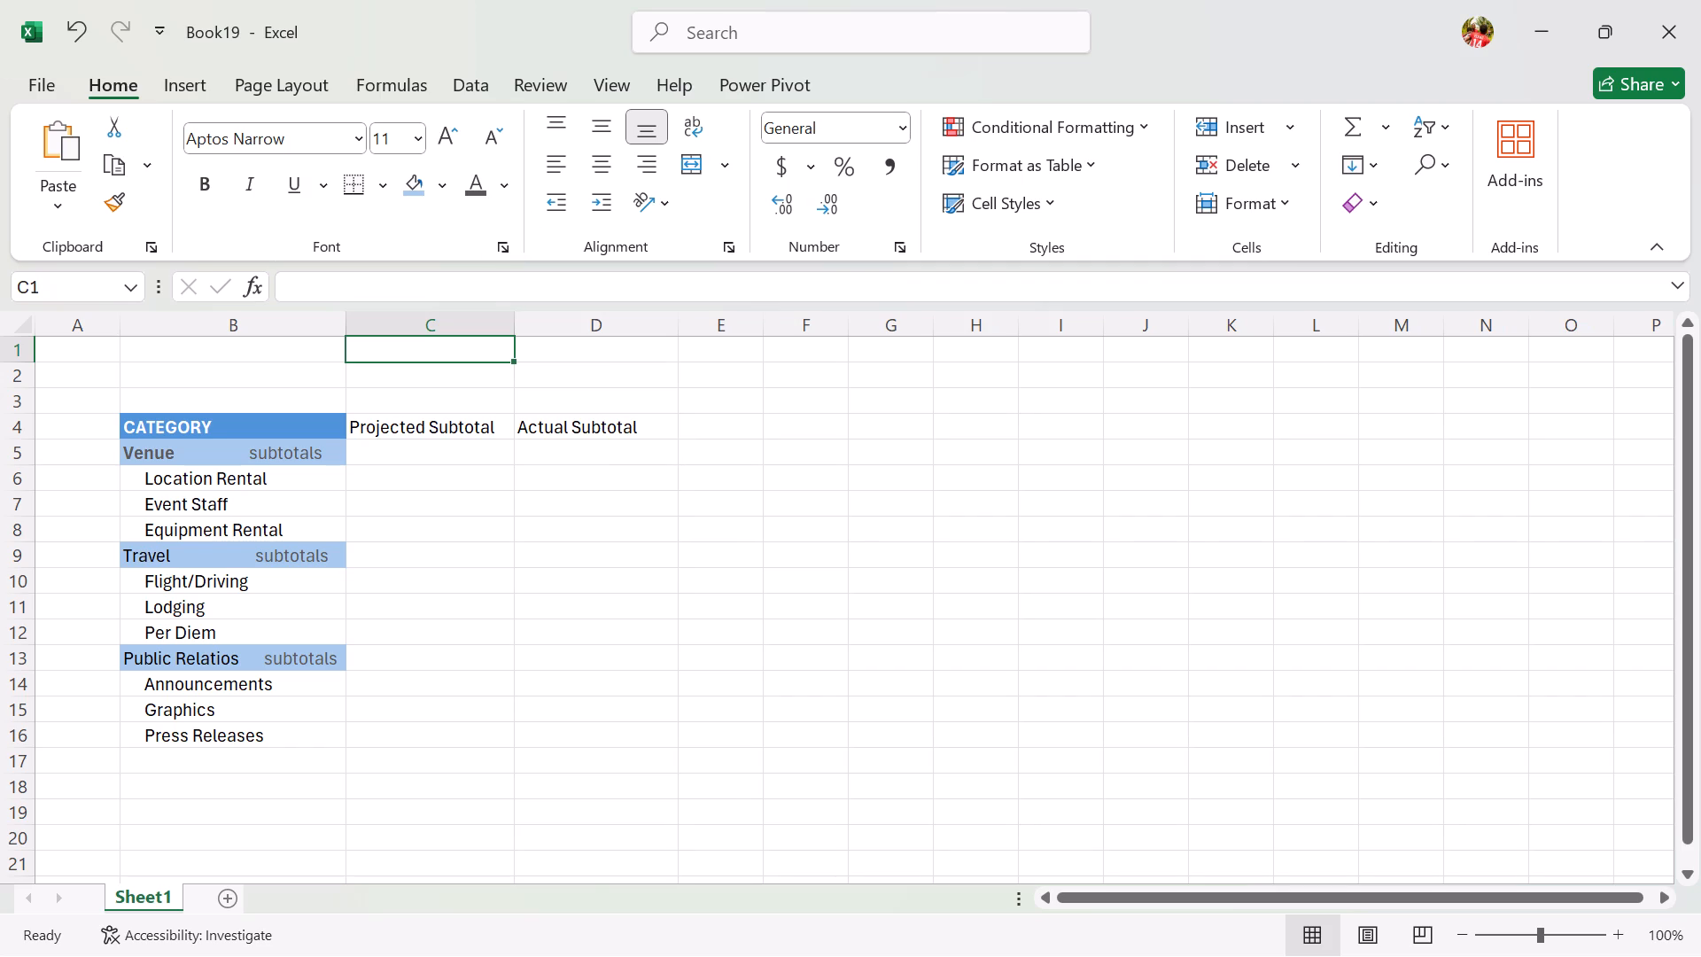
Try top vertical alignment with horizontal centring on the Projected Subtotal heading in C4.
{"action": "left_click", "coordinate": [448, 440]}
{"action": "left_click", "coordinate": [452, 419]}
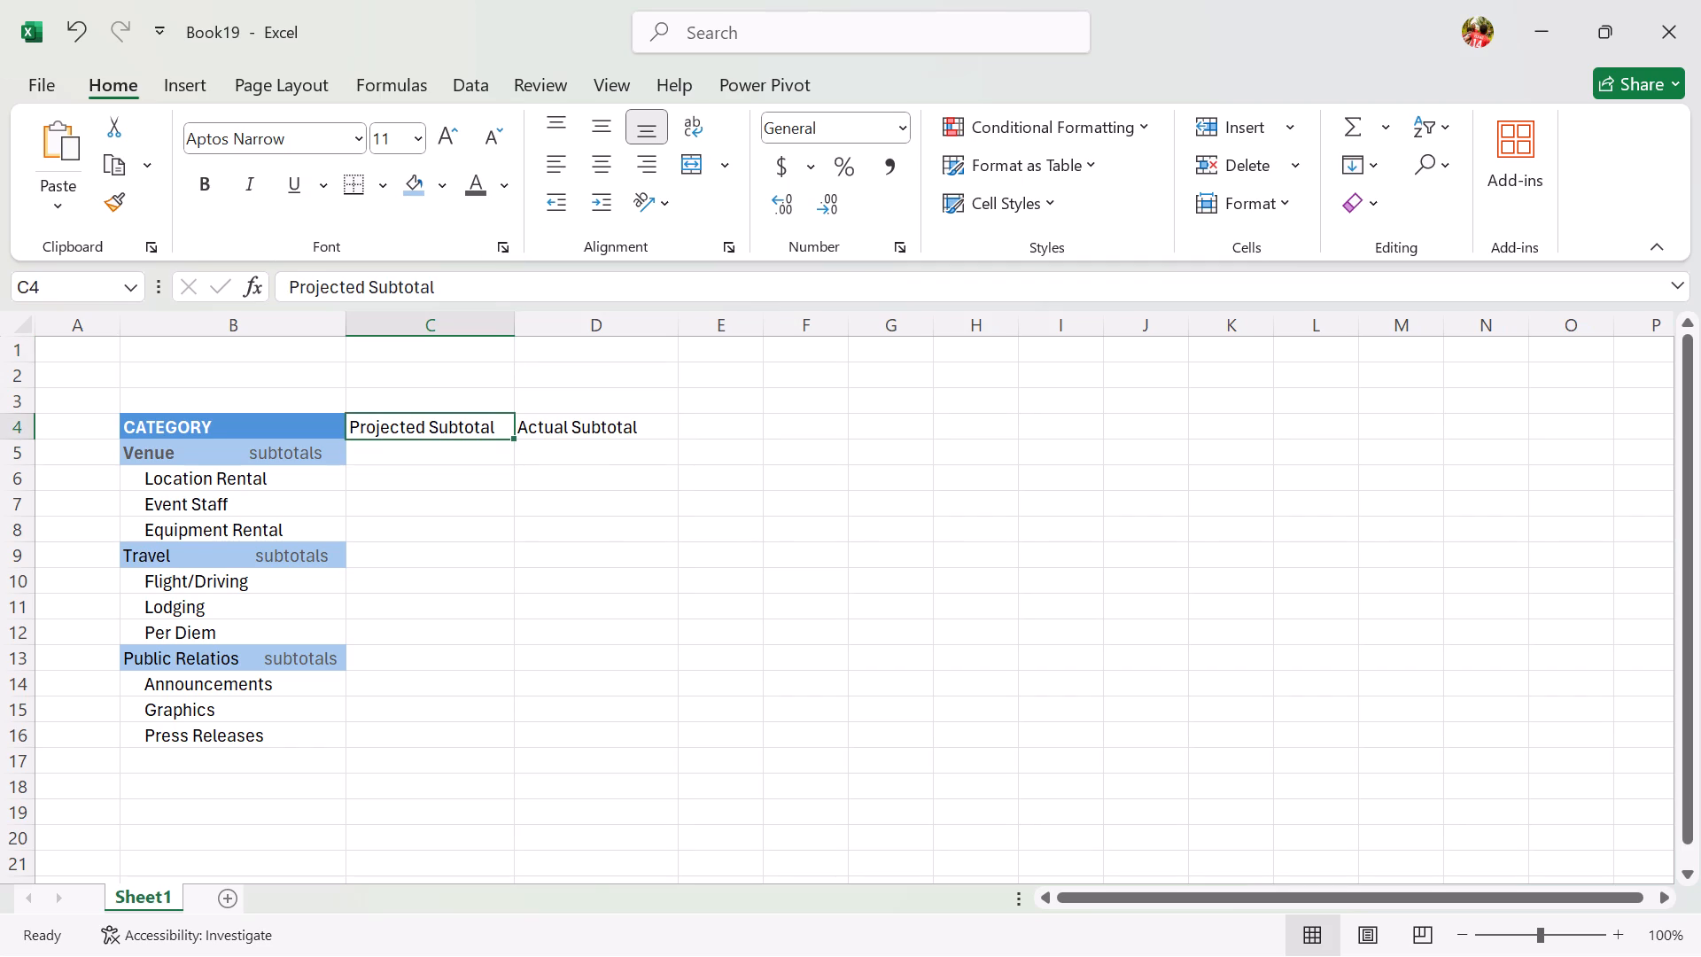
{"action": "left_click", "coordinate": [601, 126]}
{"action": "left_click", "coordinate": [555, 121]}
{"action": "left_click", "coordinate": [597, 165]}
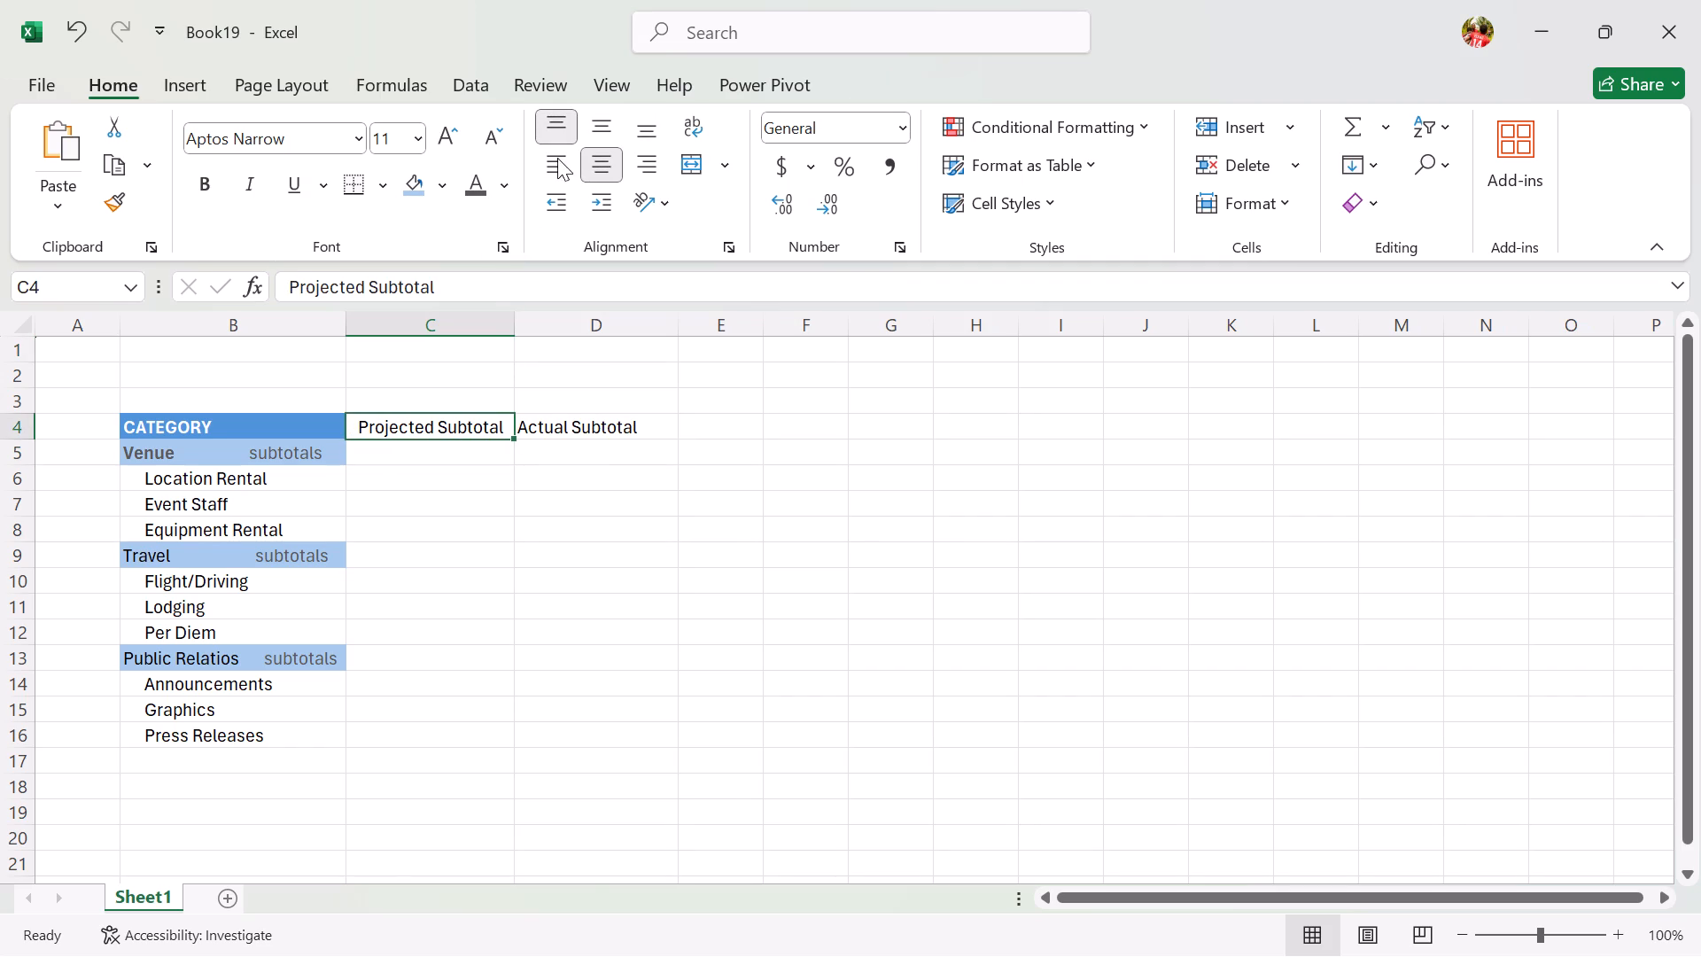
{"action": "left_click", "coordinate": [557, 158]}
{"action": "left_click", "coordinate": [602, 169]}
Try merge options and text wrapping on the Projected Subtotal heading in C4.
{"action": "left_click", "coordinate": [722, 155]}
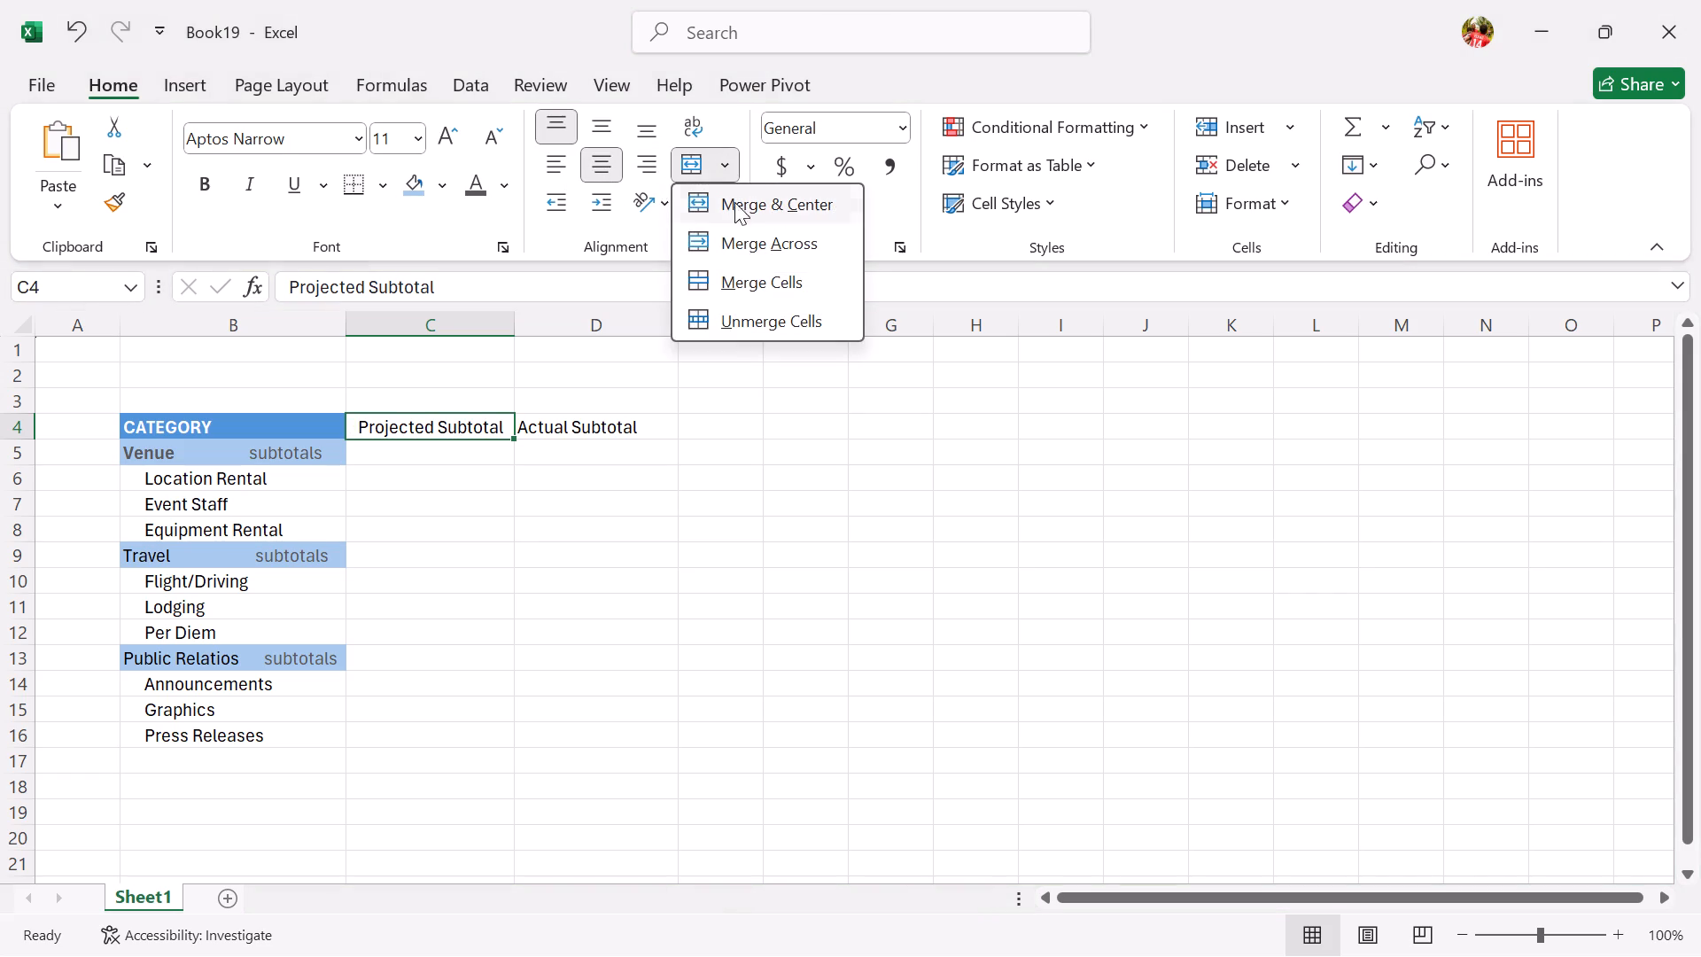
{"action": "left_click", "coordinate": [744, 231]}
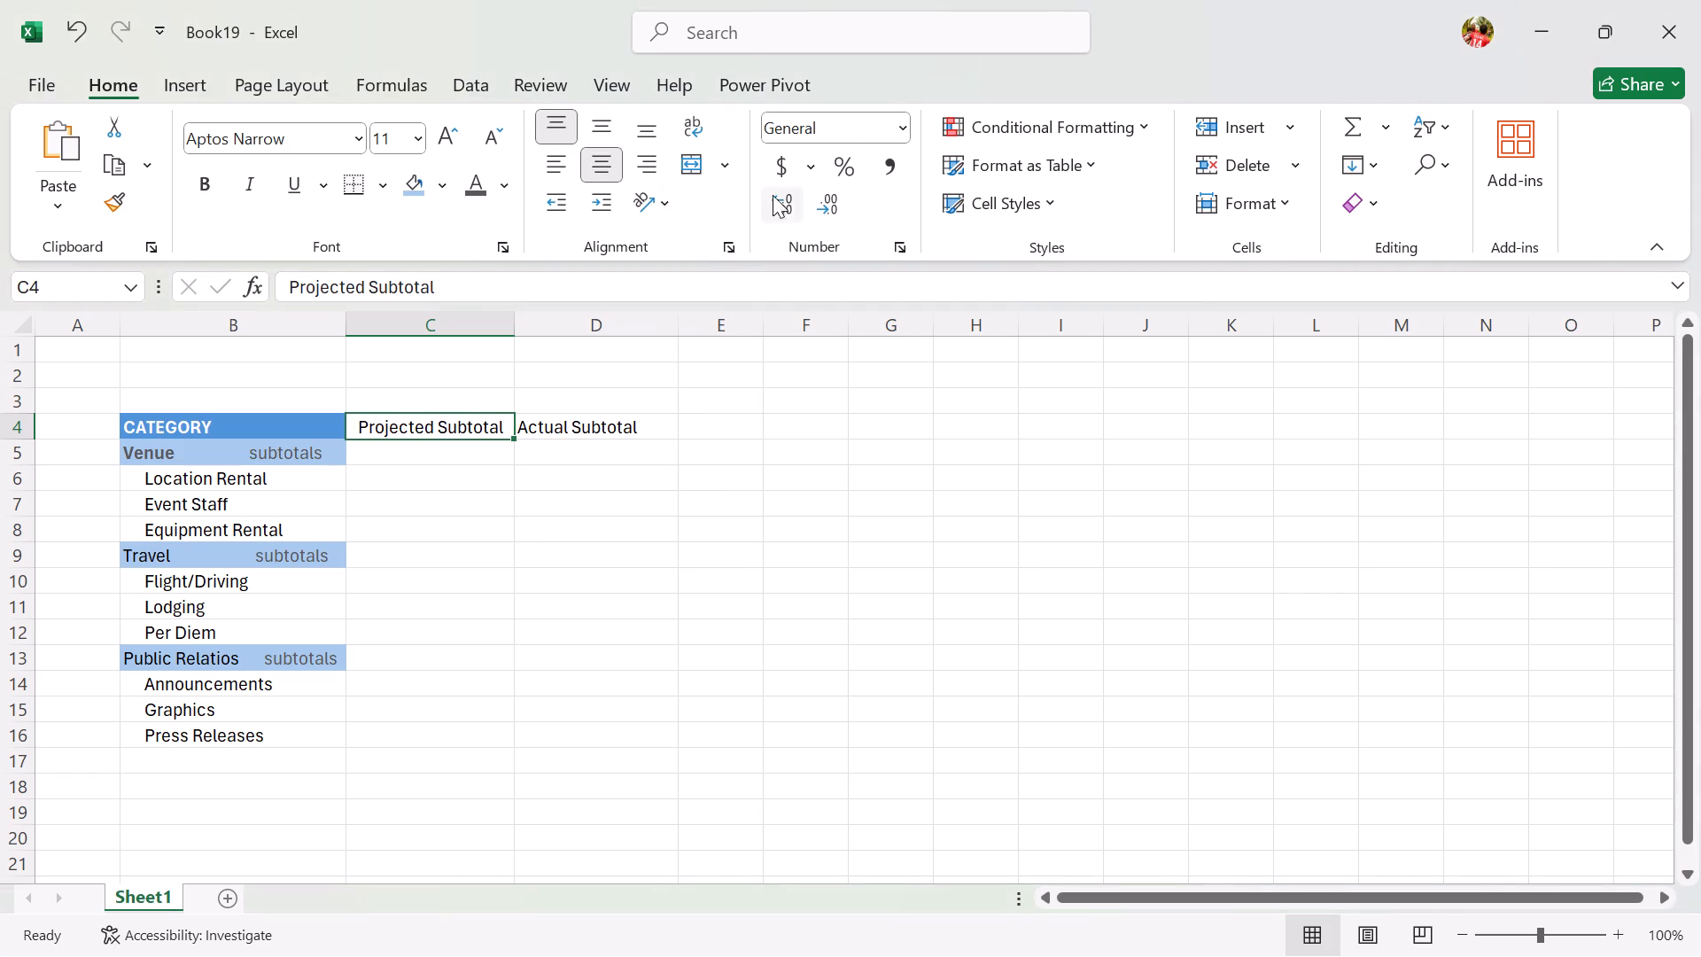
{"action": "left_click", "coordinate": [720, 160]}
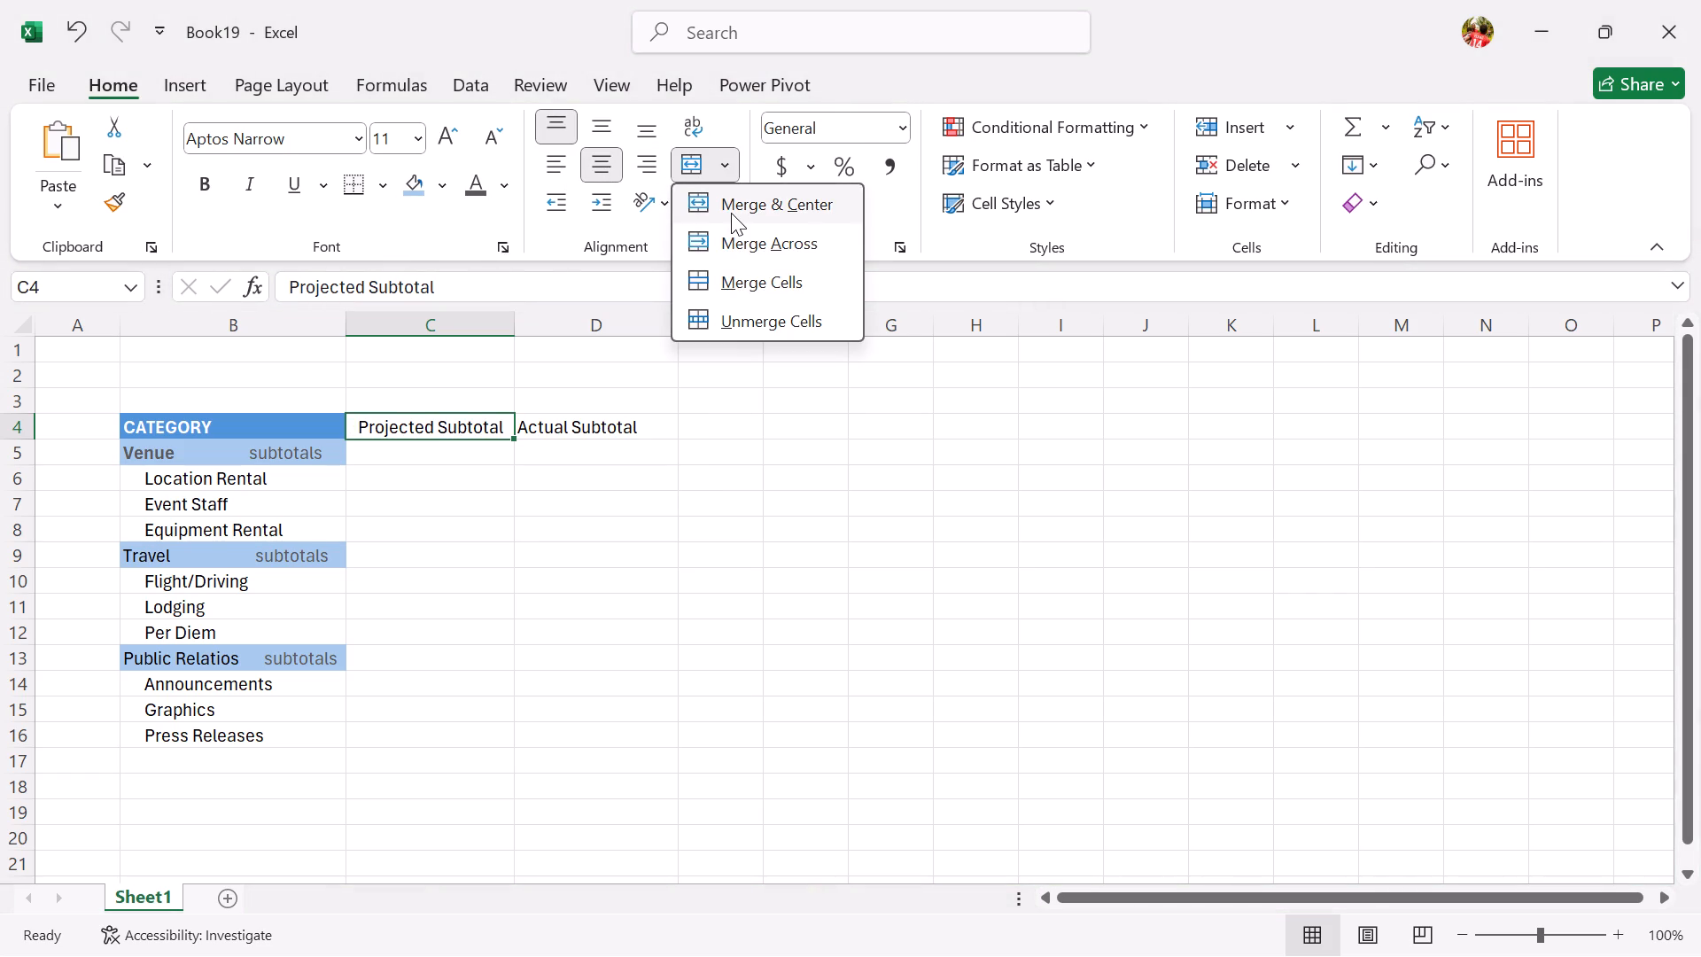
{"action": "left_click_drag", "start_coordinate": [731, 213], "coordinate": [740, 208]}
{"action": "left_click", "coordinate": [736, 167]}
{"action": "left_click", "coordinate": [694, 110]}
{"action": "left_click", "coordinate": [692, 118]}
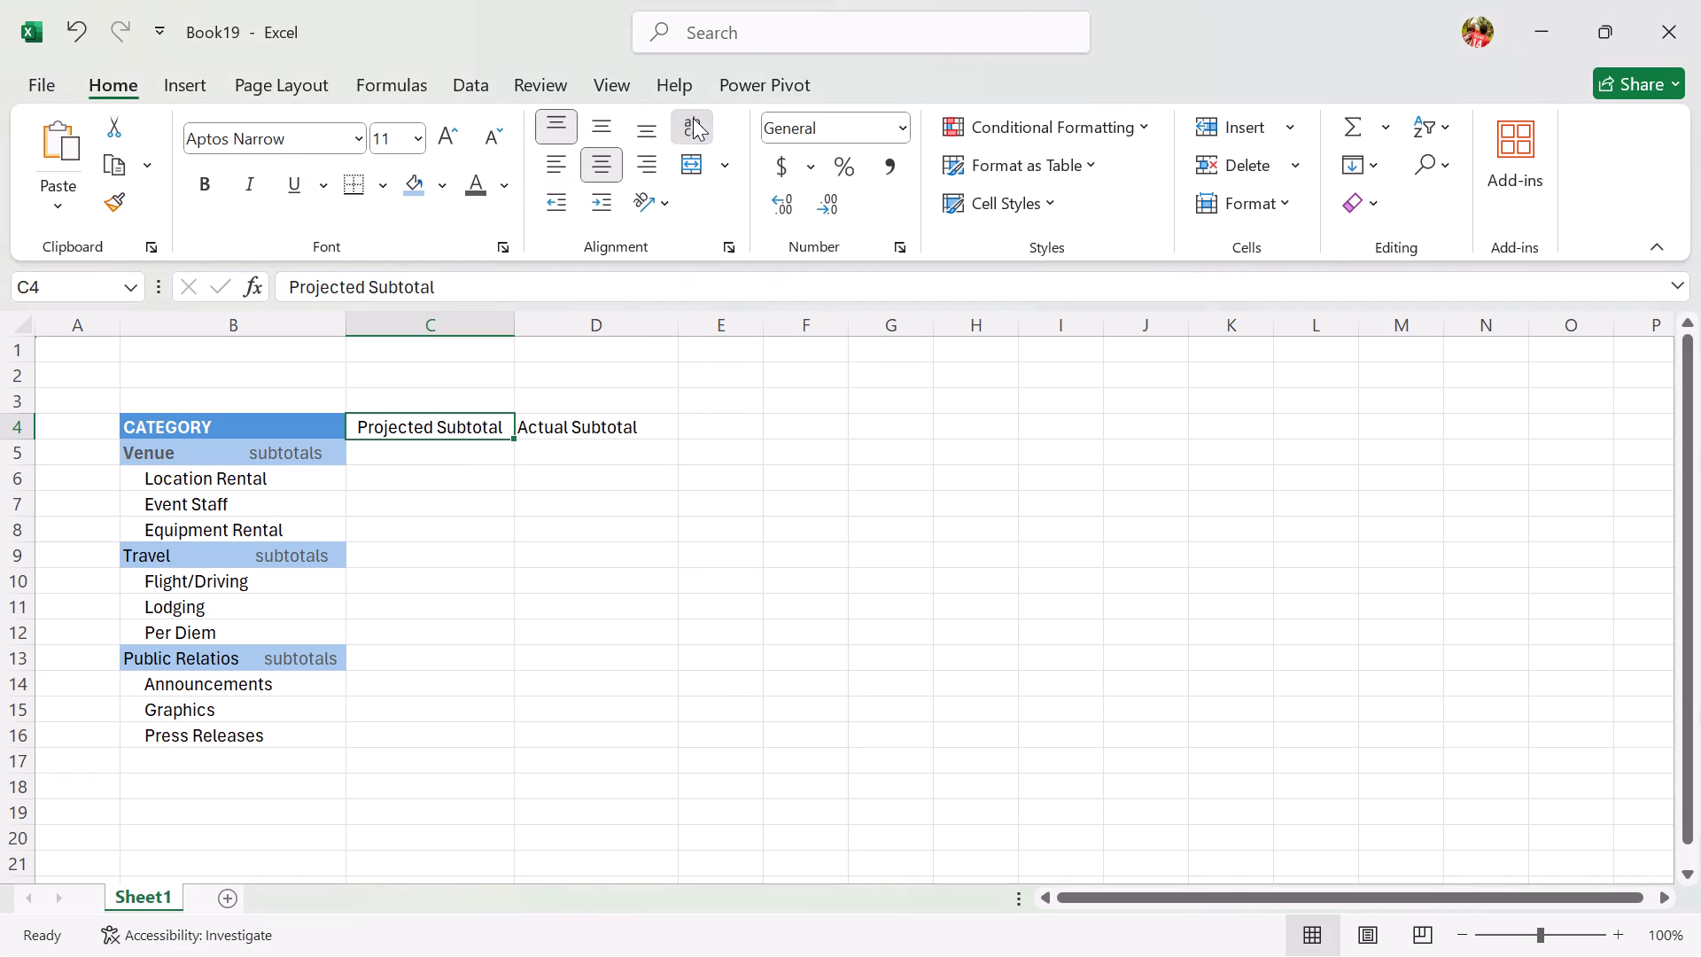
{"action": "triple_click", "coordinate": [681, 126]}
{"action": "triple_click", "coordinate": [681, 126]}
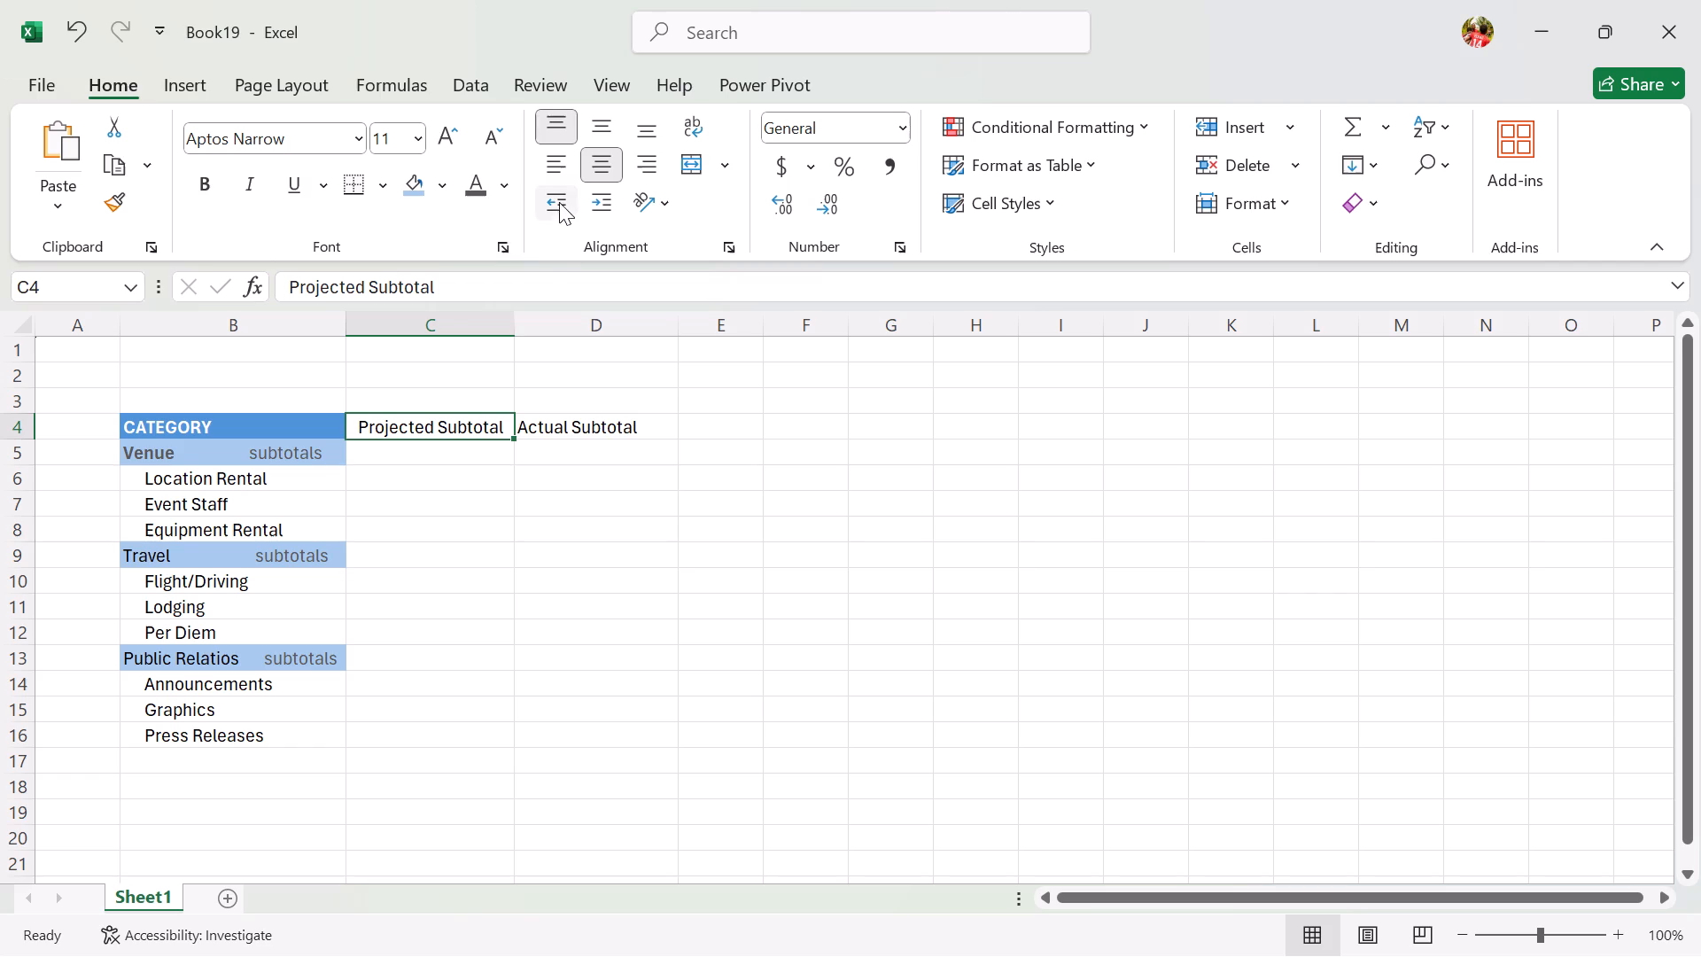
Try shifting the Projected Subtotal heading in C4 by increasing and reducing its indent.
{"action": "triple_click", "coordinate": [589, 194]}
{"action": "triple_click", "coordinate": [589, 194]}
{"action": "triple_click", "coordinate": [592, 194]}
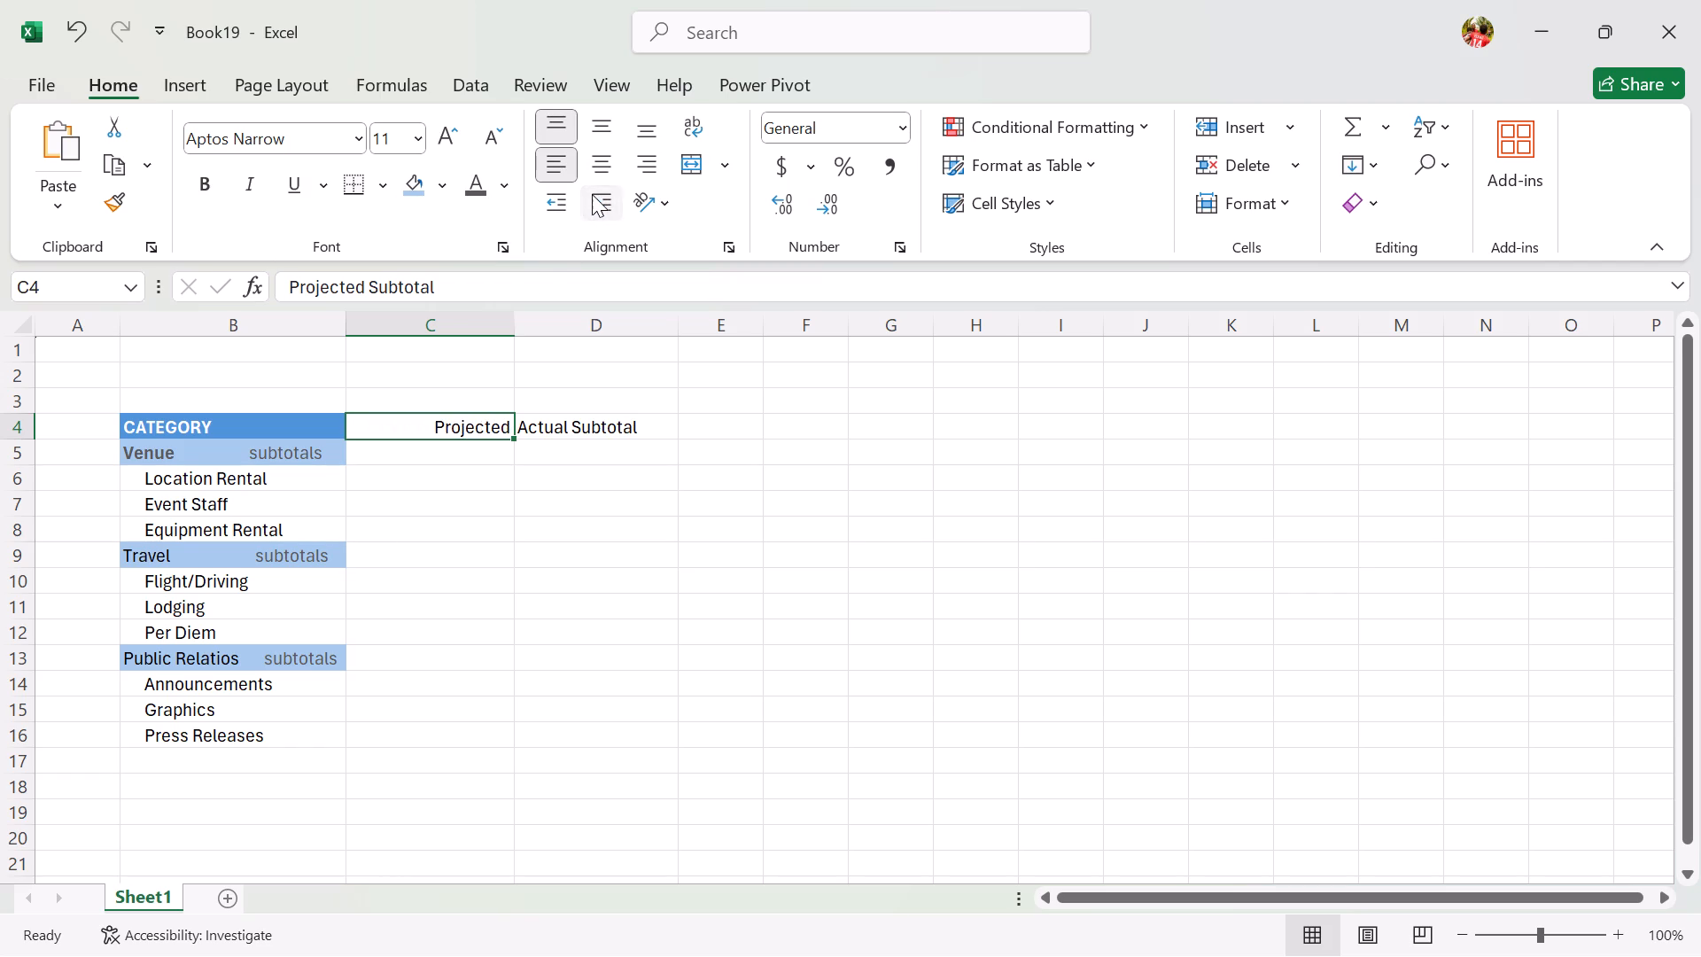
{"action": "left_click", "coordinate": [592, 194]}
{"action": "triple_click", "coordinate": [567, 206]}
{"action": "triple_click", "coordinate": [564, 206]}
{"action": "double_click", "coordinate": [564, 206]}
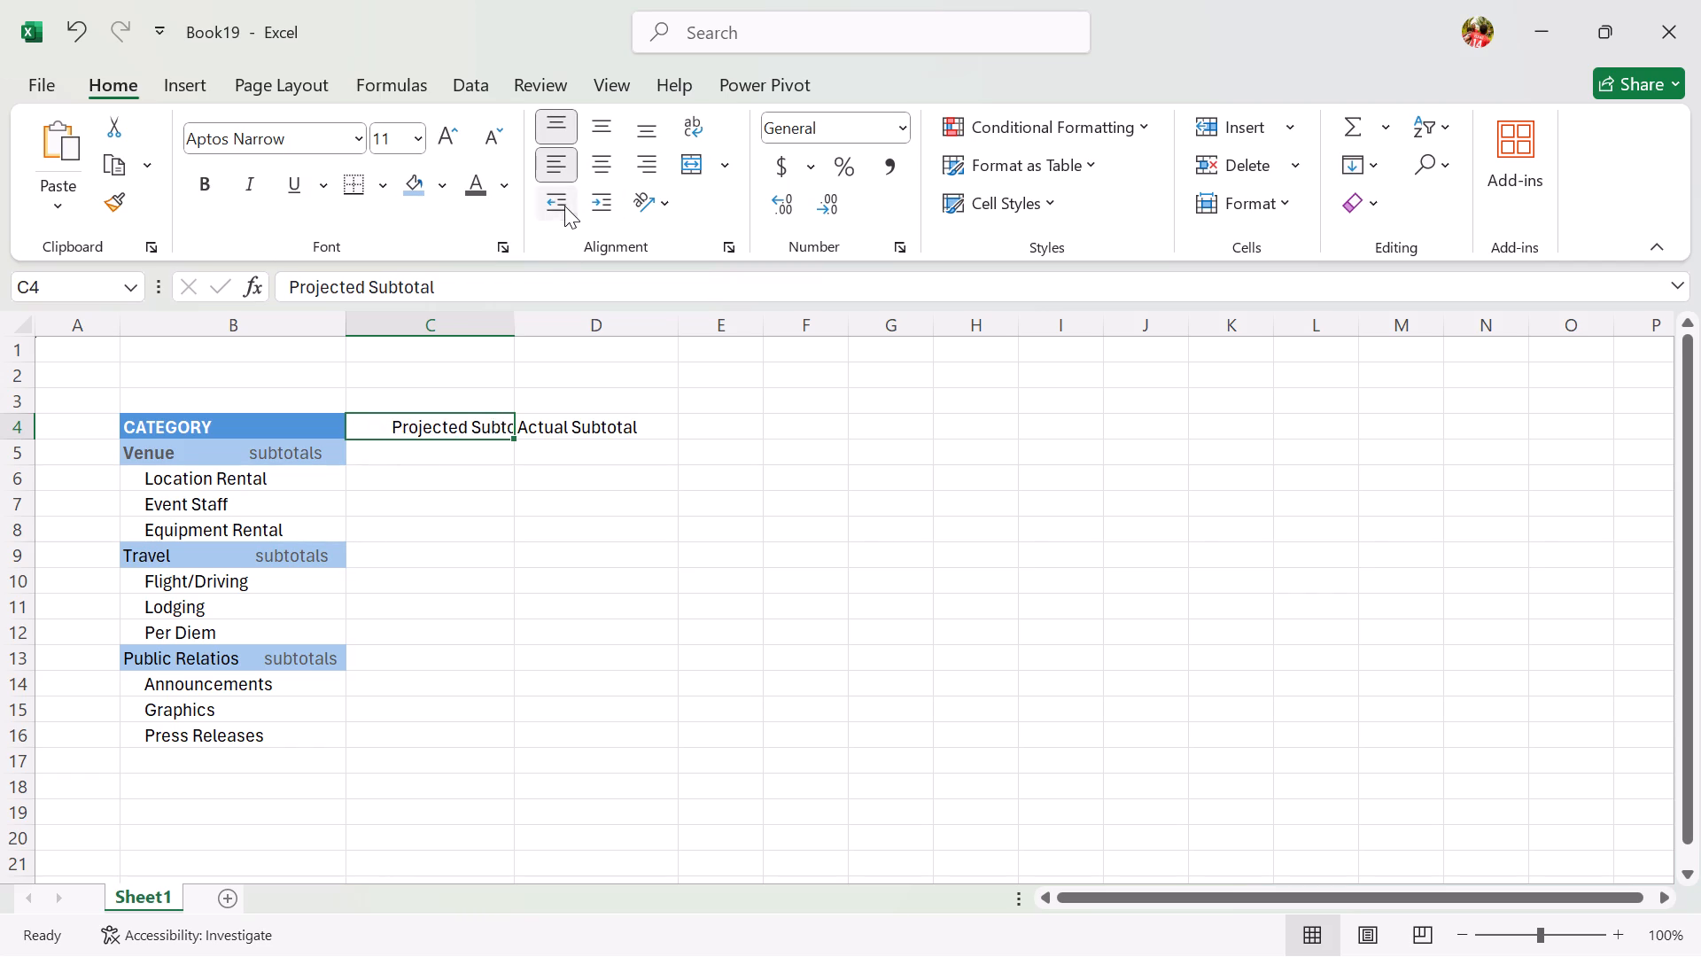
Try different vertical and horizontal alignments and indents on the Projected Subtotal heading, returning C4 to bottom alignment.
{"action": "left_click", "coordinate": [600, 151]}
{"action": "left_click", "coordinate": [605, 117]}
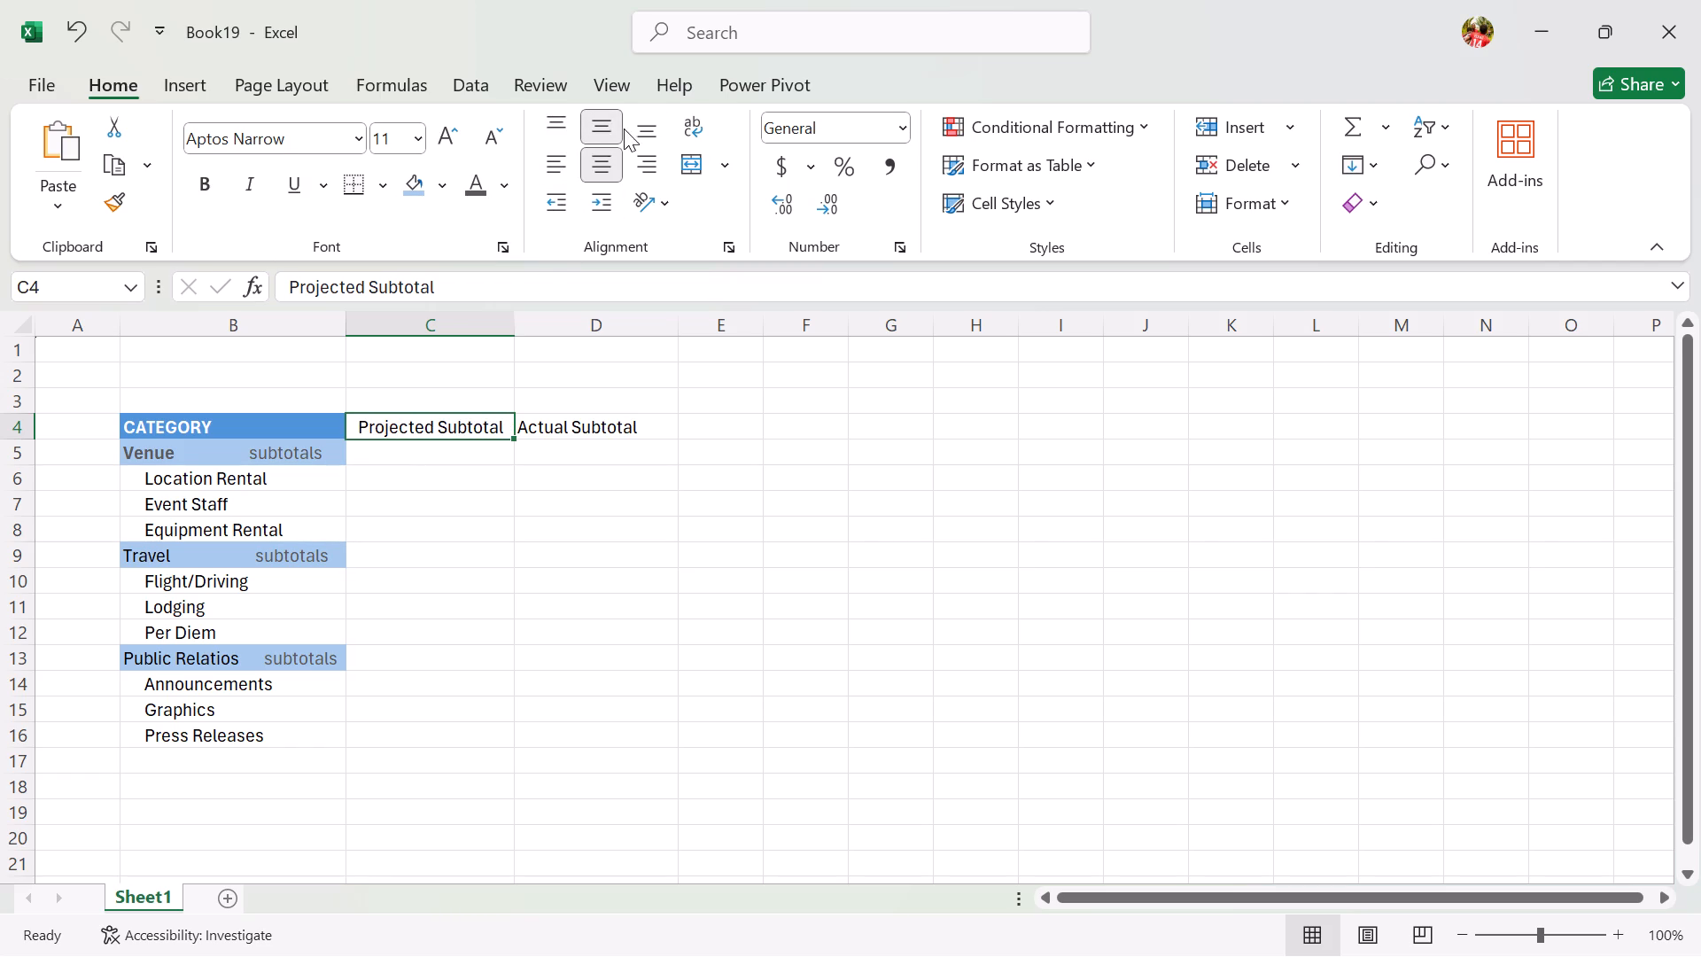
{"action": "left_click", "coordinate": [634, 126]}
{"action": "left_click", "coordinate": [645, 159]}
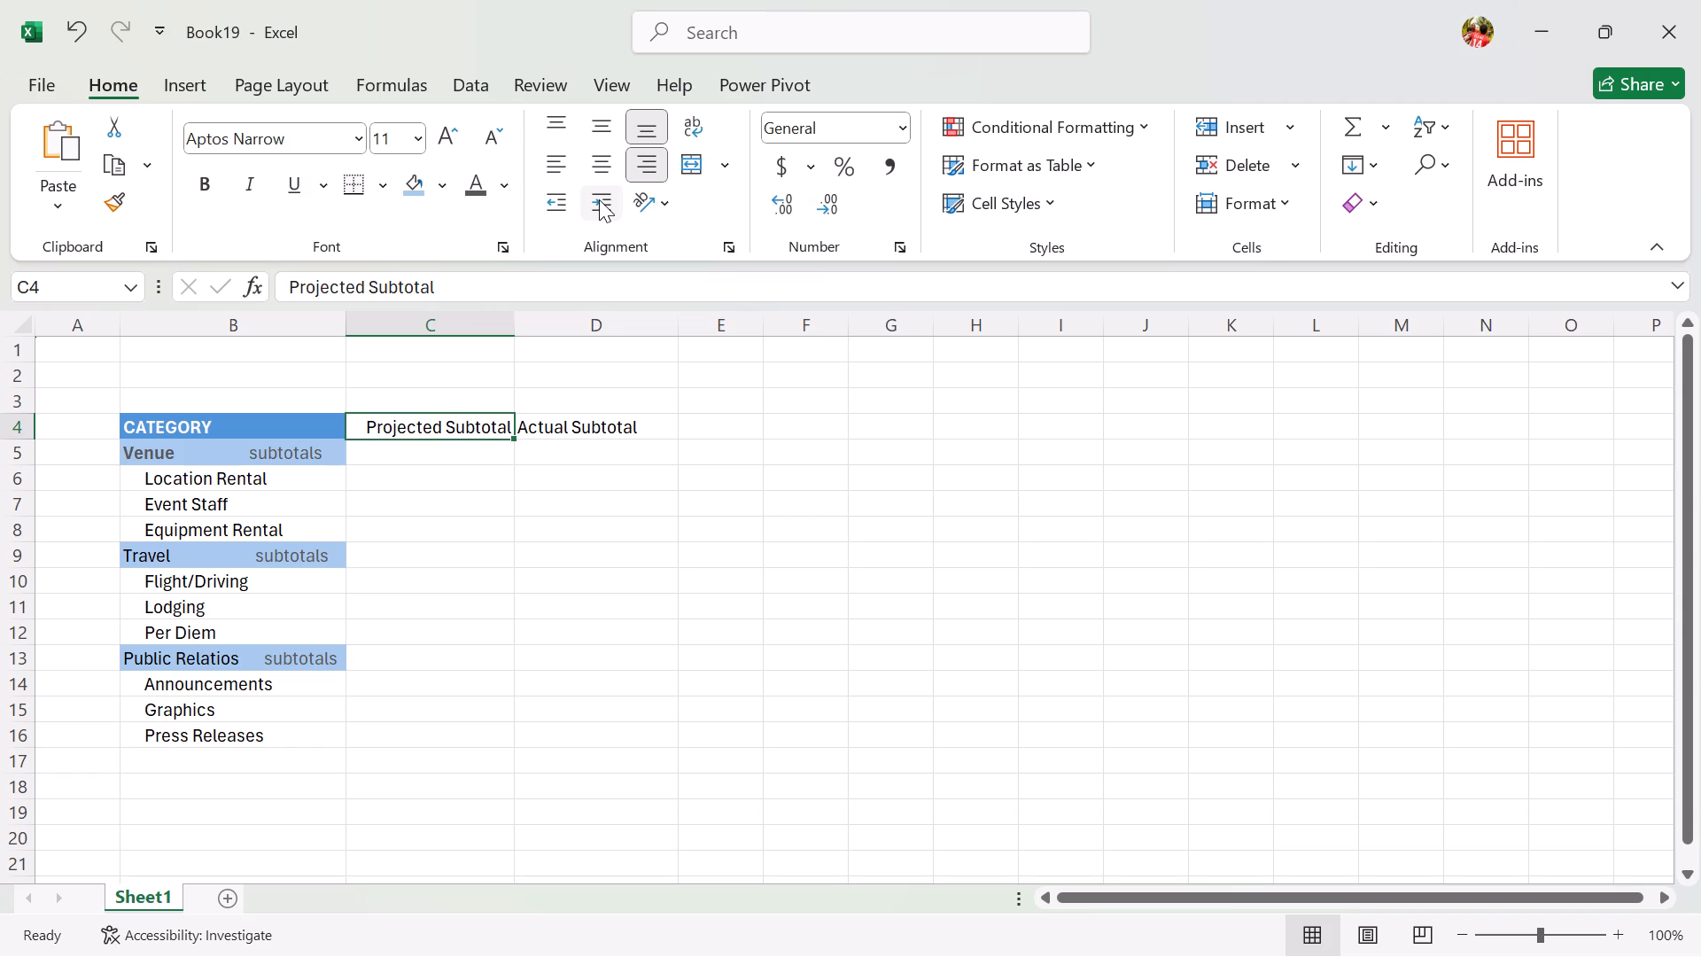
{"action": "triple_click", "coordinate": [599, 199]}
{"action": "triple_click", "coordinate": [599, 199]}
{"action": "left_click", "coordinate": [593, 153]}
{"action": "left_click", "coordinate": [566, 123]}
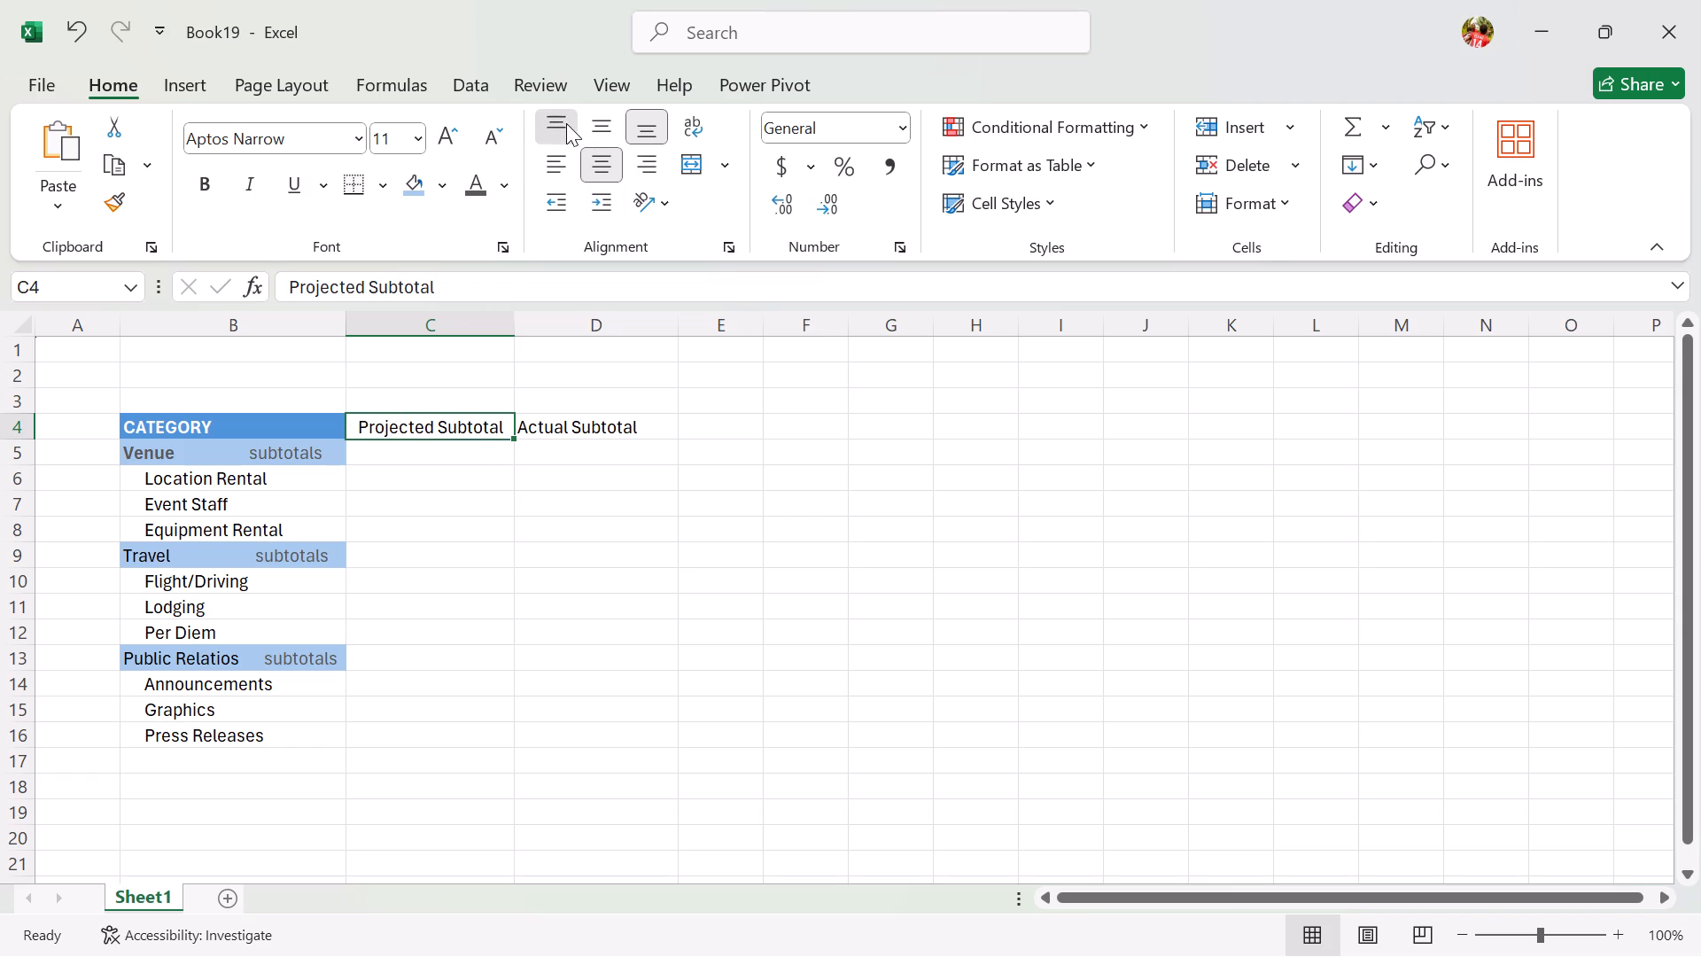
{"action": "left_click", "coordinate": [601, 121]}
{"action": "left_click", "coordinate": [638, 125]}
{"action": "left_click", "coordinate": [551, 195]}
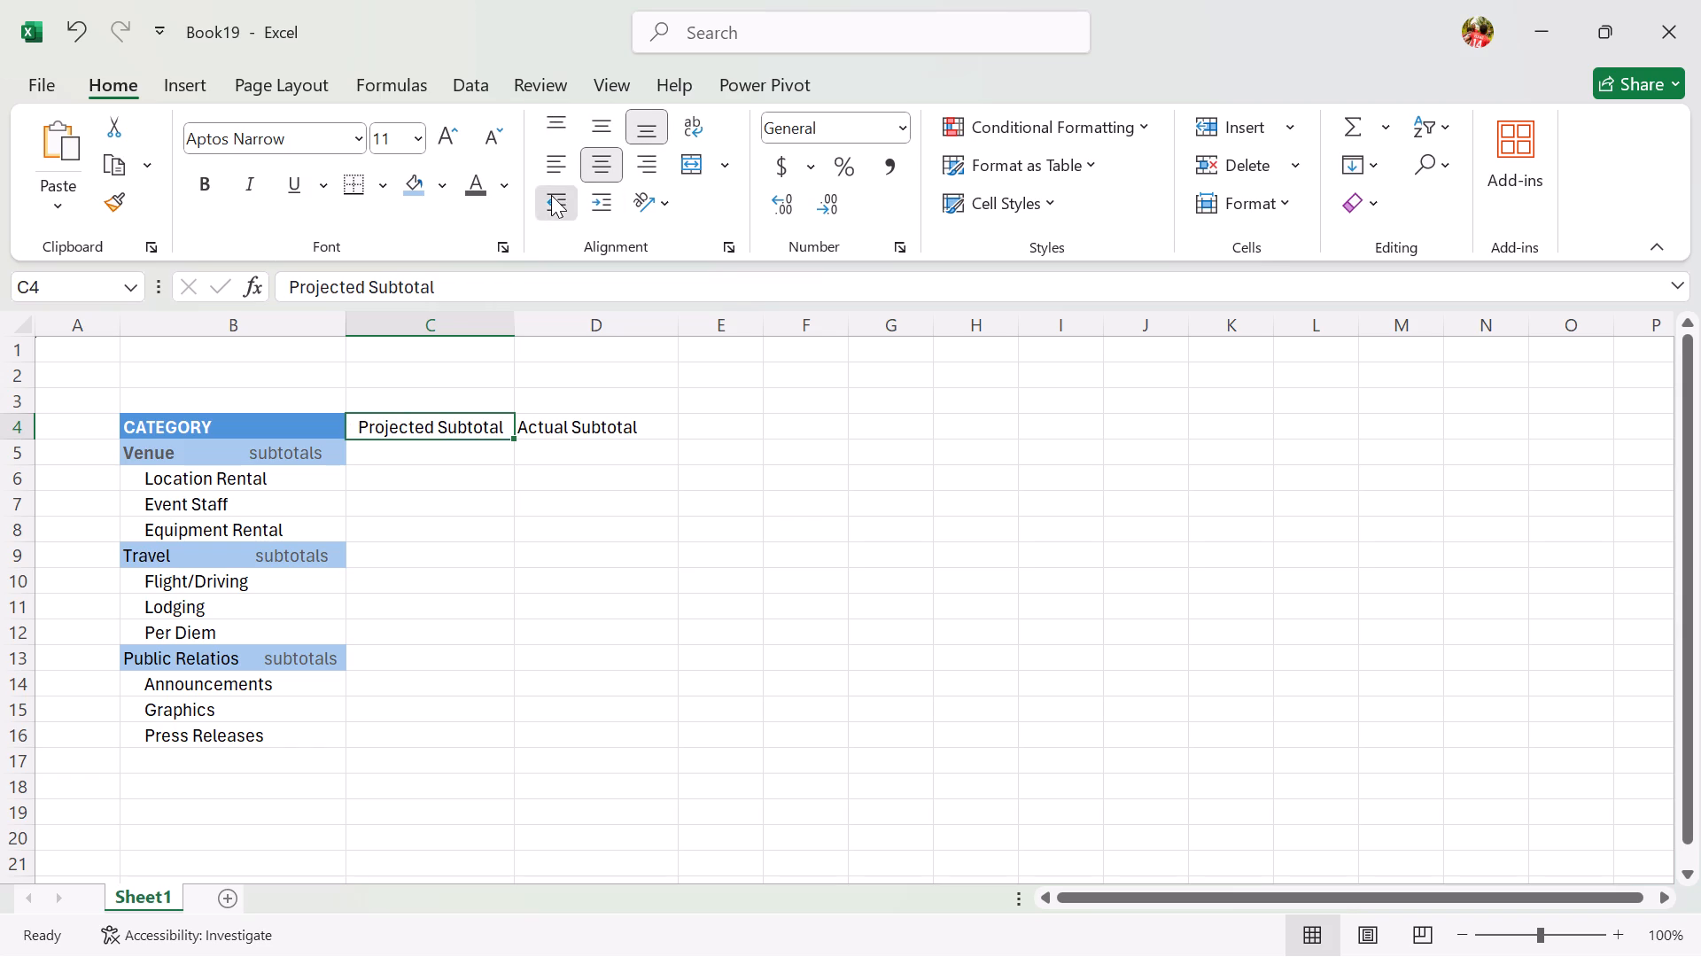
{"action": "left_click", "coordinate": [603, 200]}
Turn on text wrapping for the Projected Subtotal heading in C4 and centre it with Merge & Center.
{"action": "left_click", "coordinate": [673, 204]}
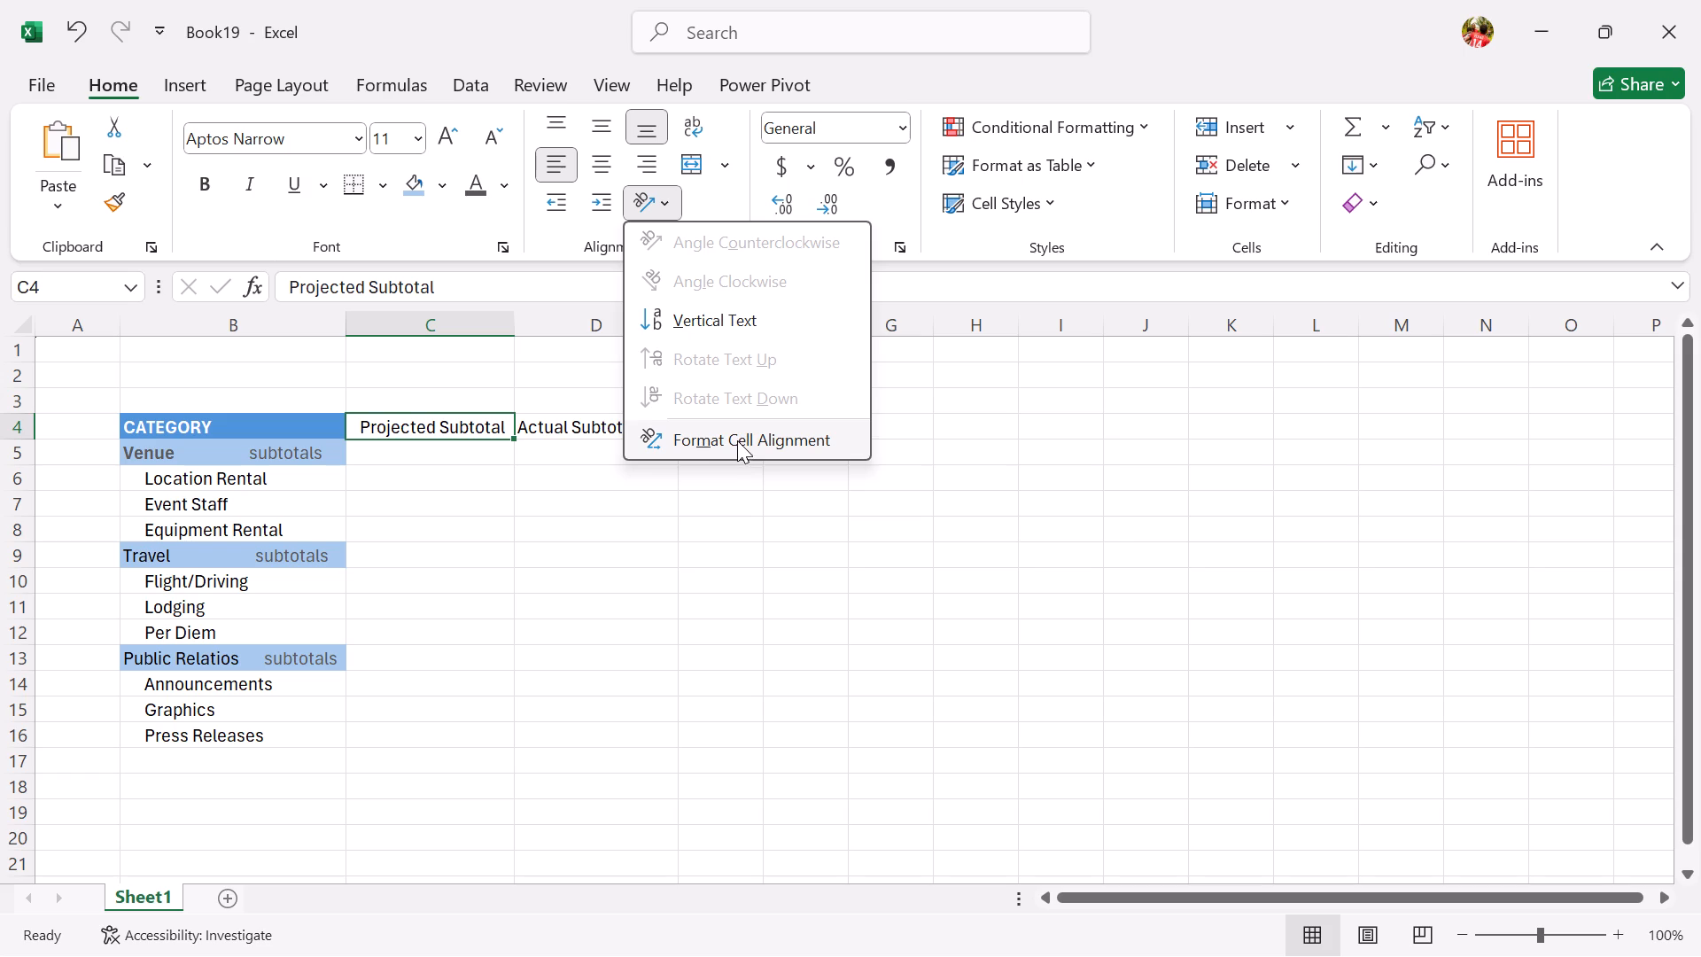
{"action": "left_click", "coordinate": [686, 130]}
{"action": "left_click", "coordinate": [718, 167]}
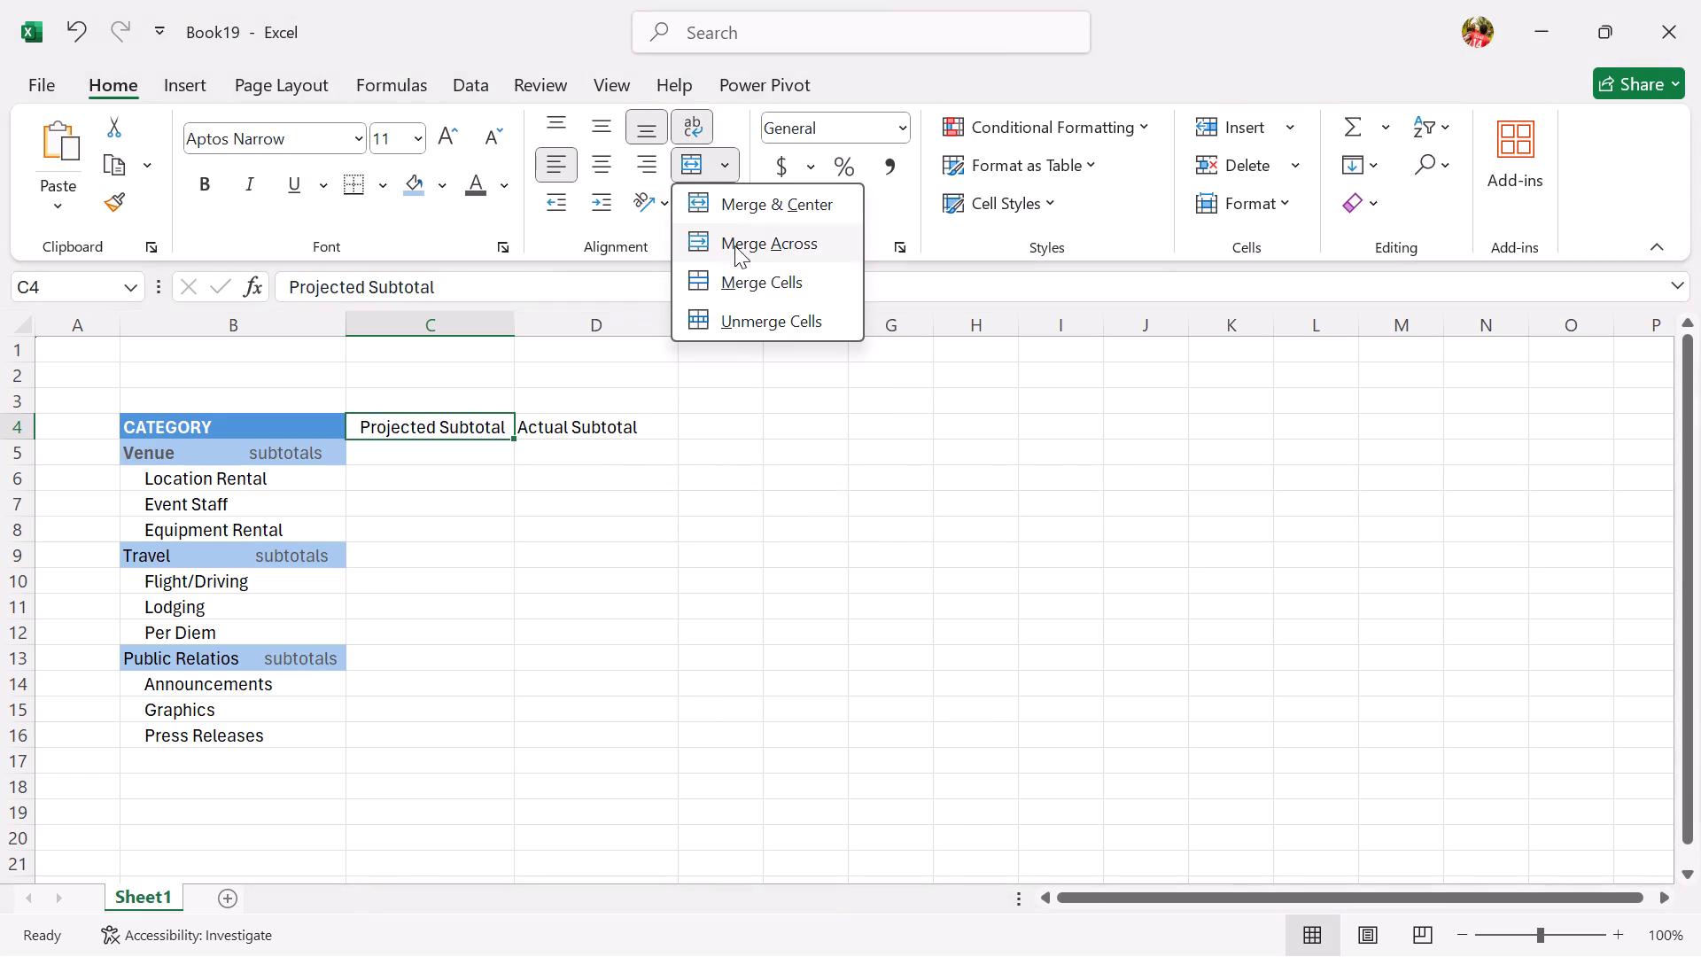
{"action": "left_click", "coordinate": [749, 213]}
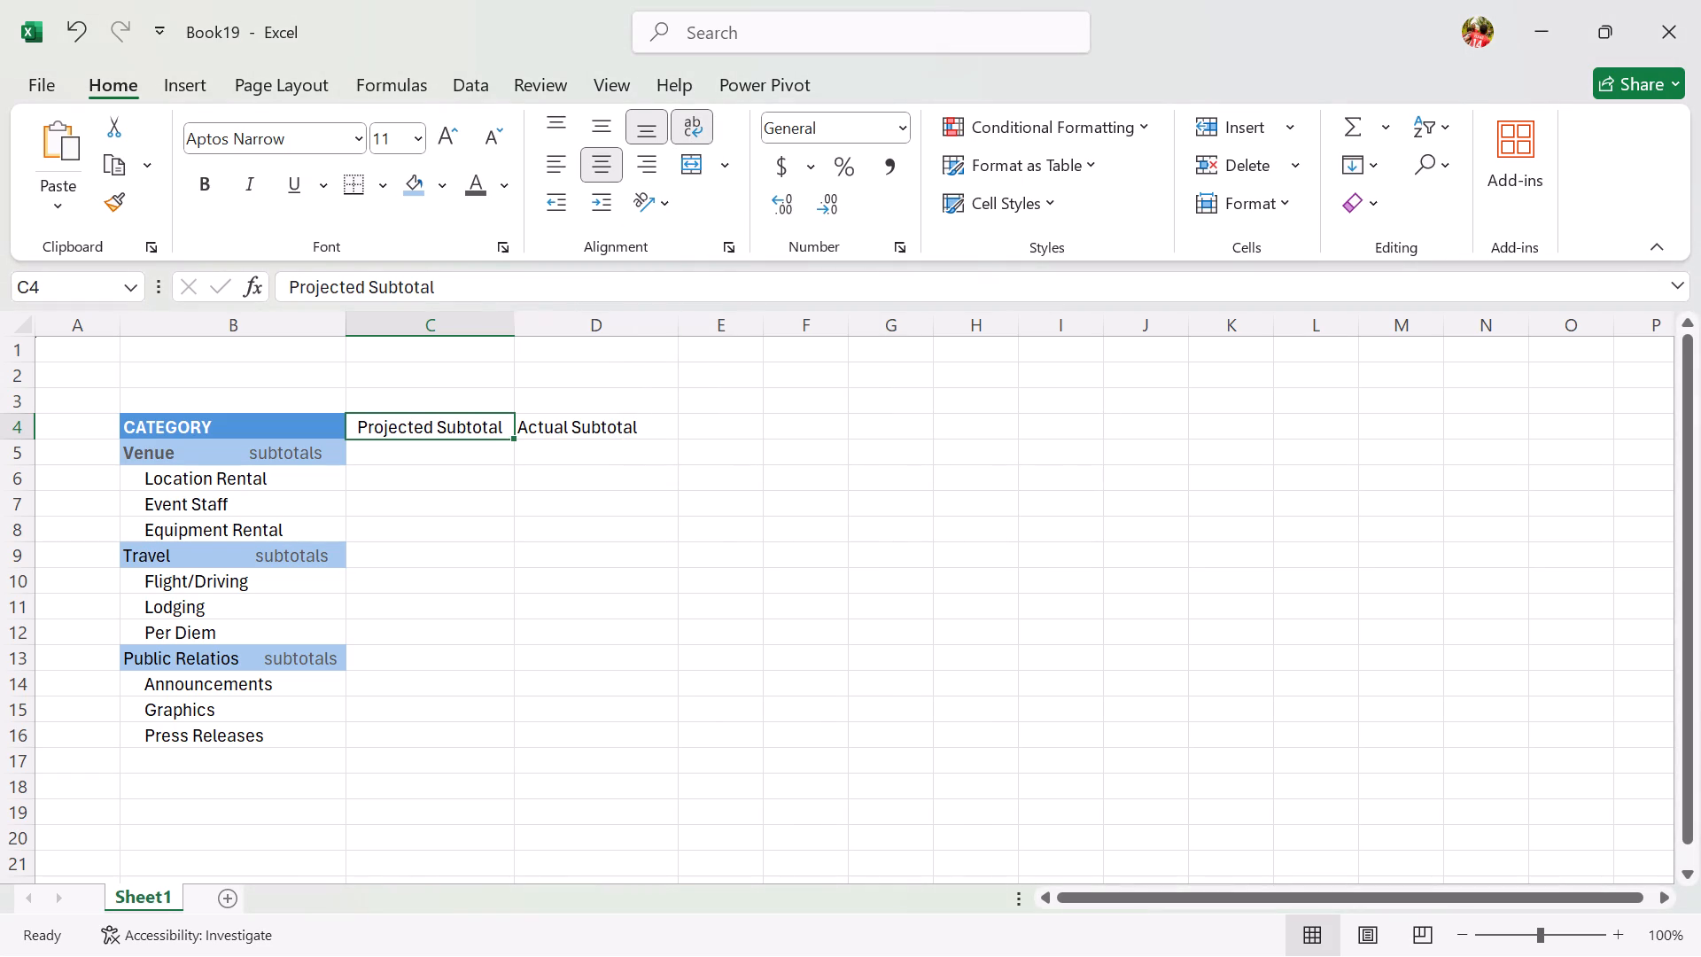
{"action": "left_click", "coordinate": [441, 421]}
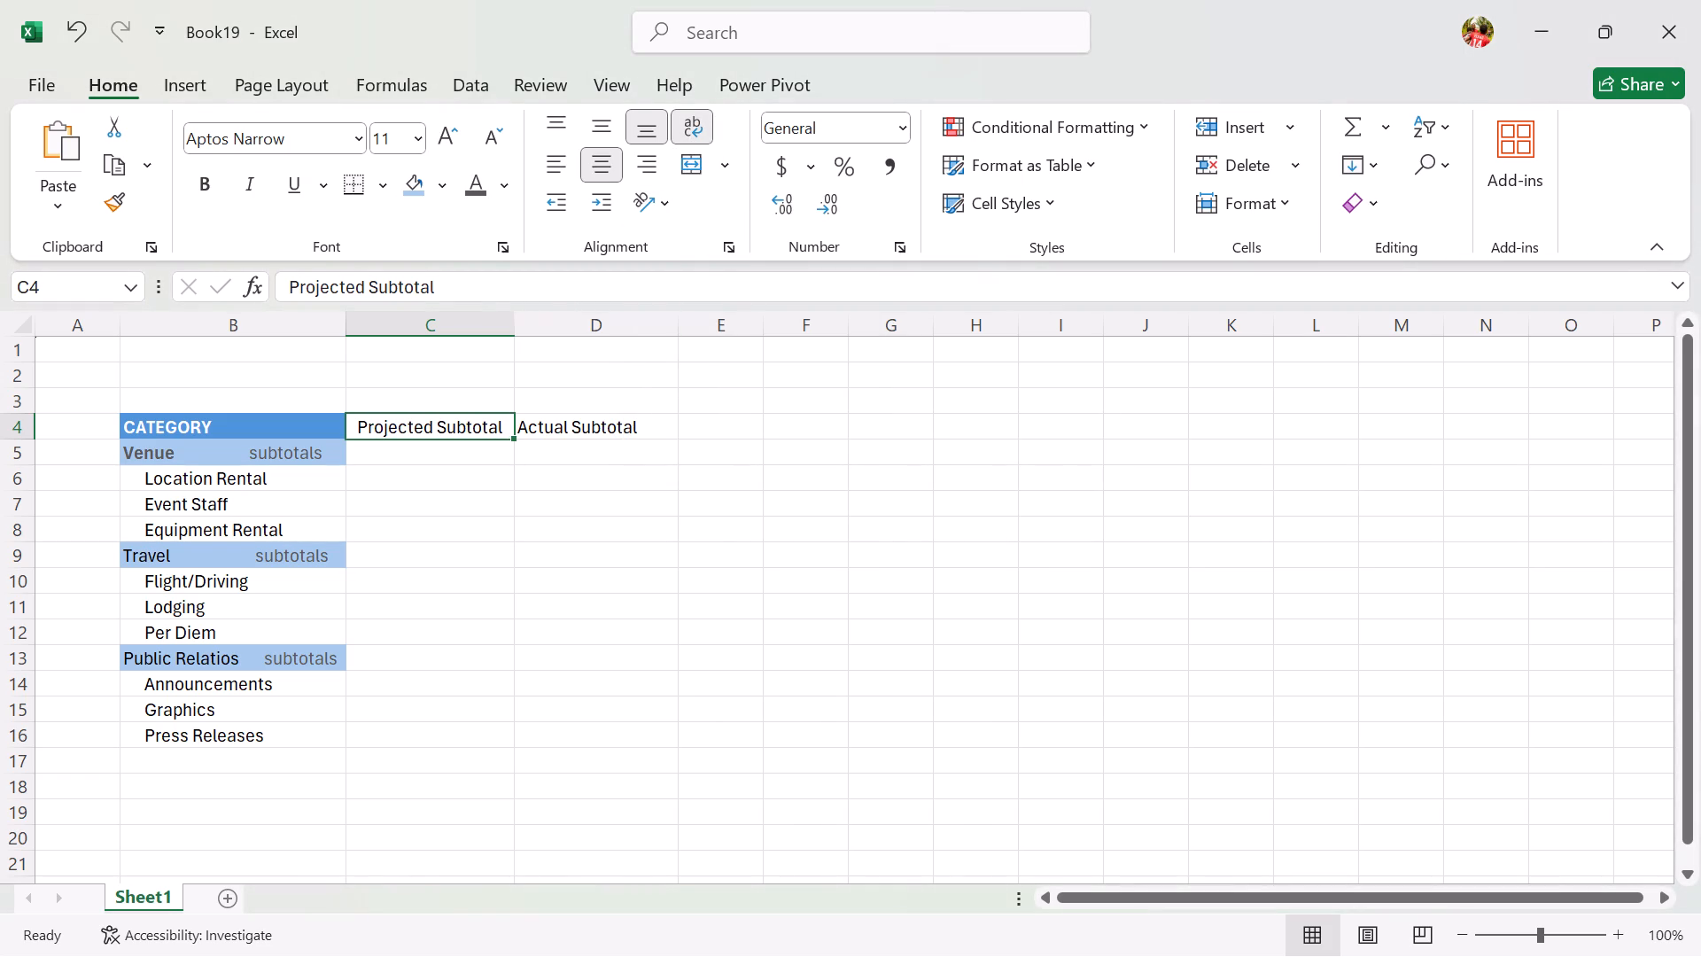
{"action": "left_click", "coordinate": [438, 430]}
{"action": "double_click", "coordinate": [437, 424]}
{"action": "left_click", "coordinate": [437, 424]}
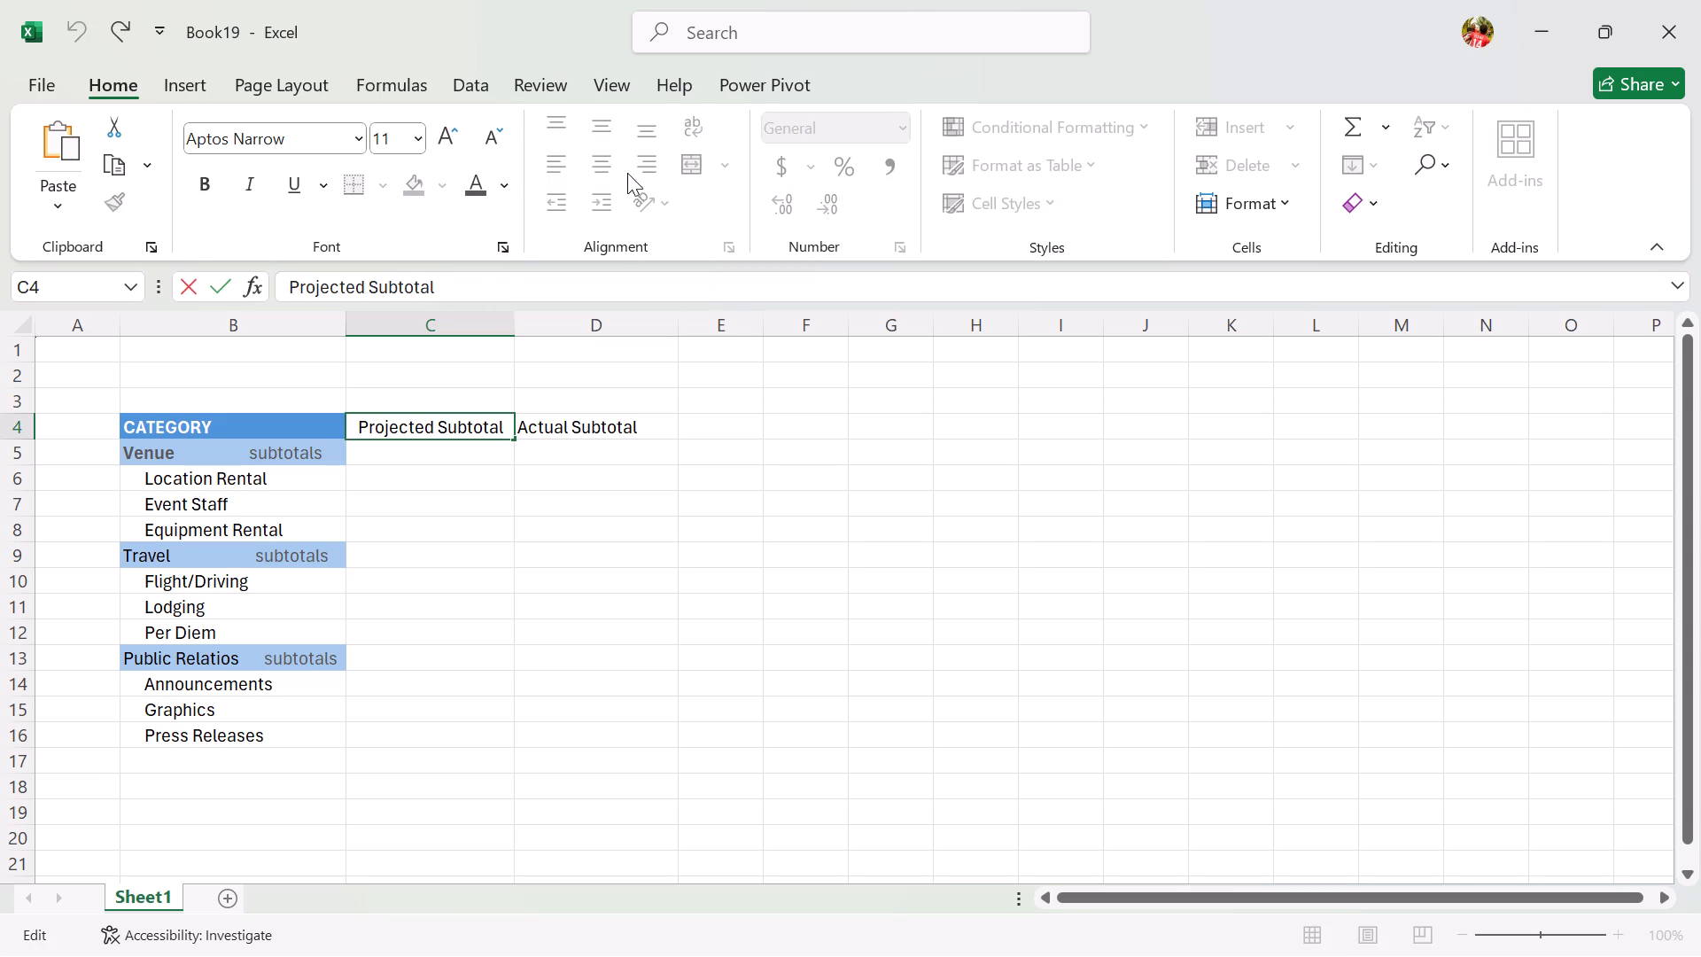
{"action": "left_click", "coordinate": [502, 468]}
{"action": "left_click", "coordinate": [578, 419]}
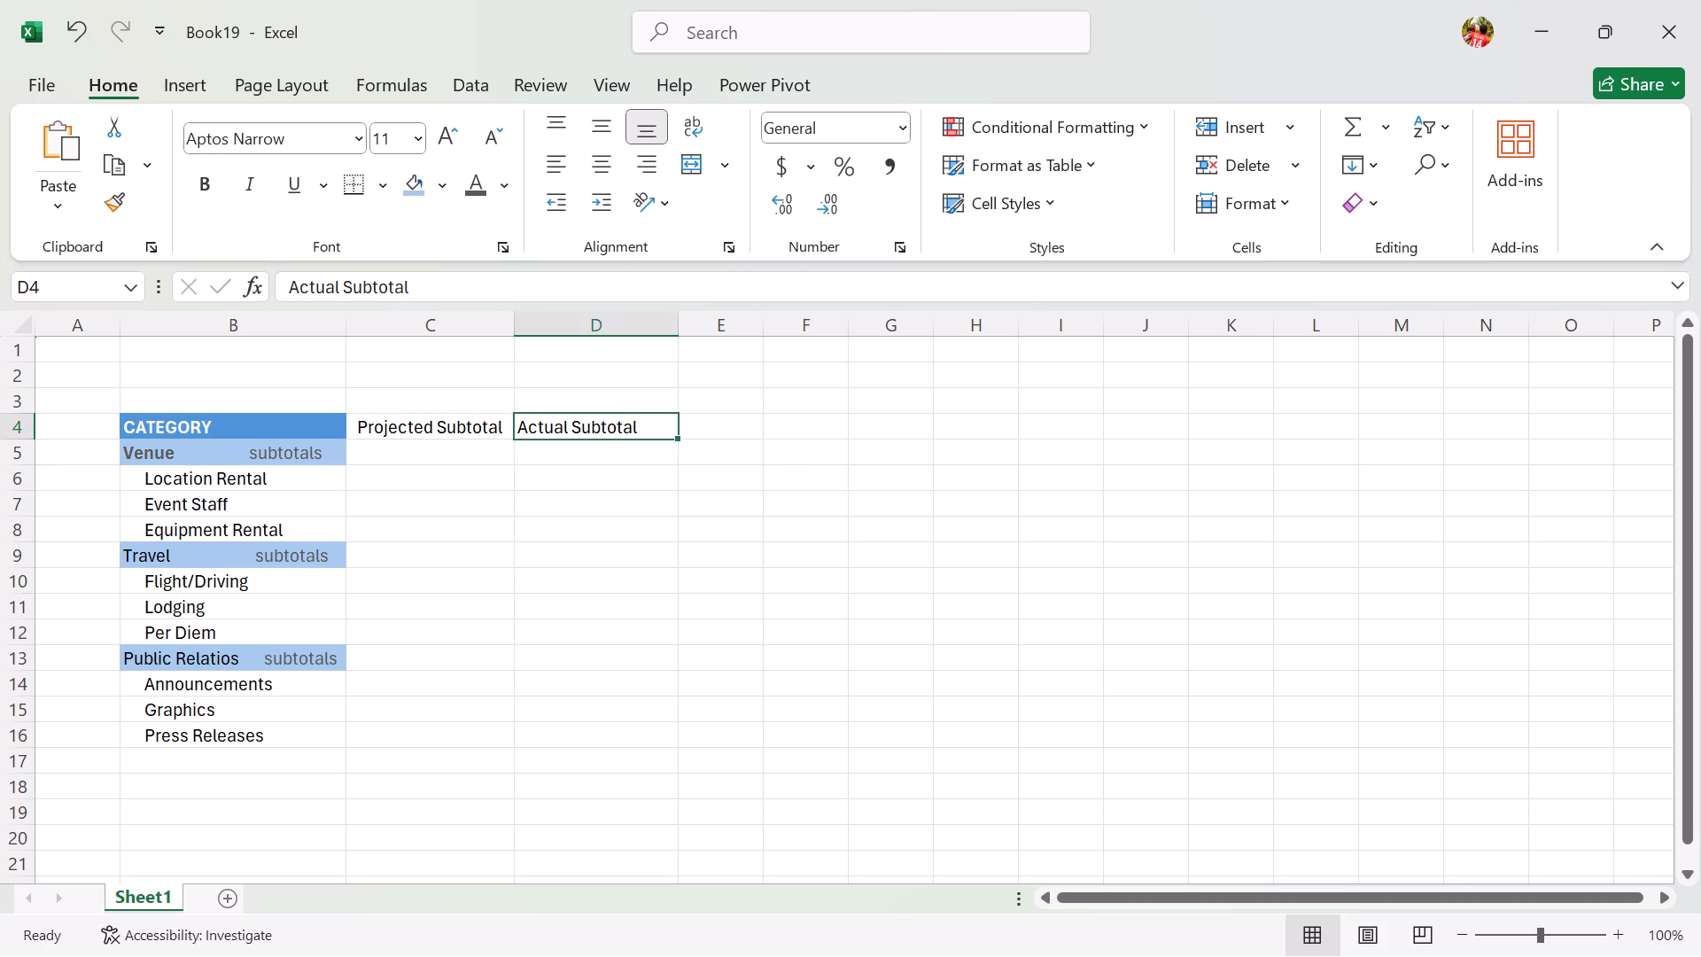
Fill the Projected Subtotal heading cell C4 with a medium grey theme colour.
{"action": "left_click", "coordinate": [466, 421]}
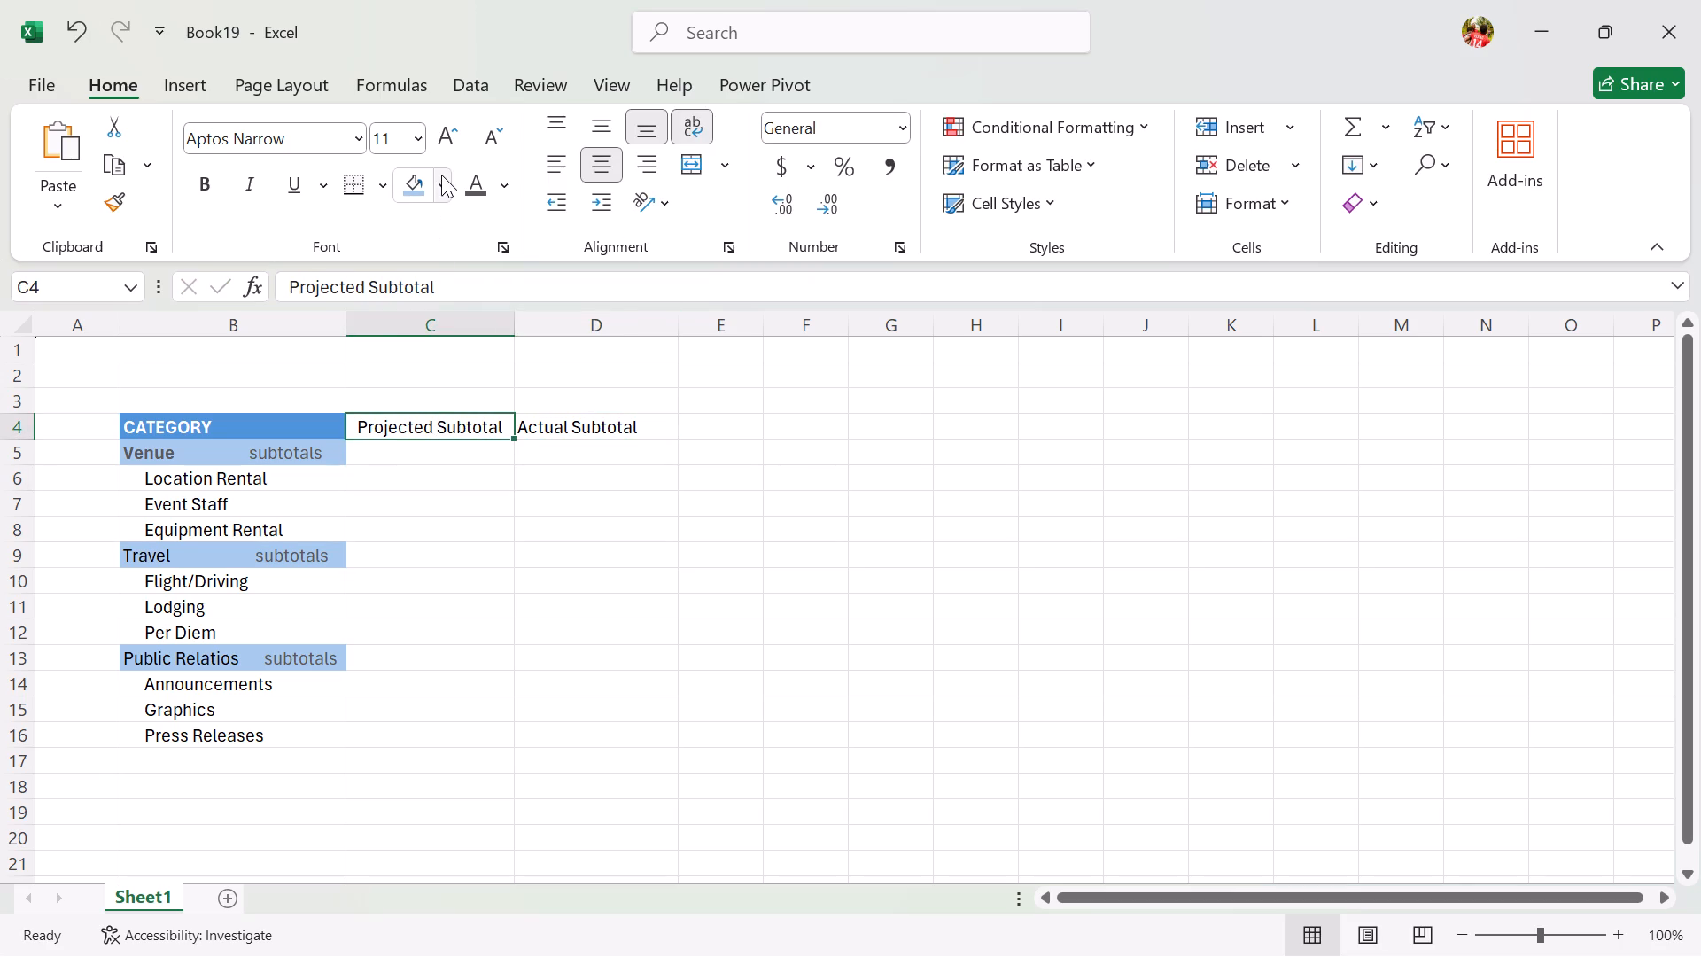
{"action": "left_click", "coordinate": [441, 175]}
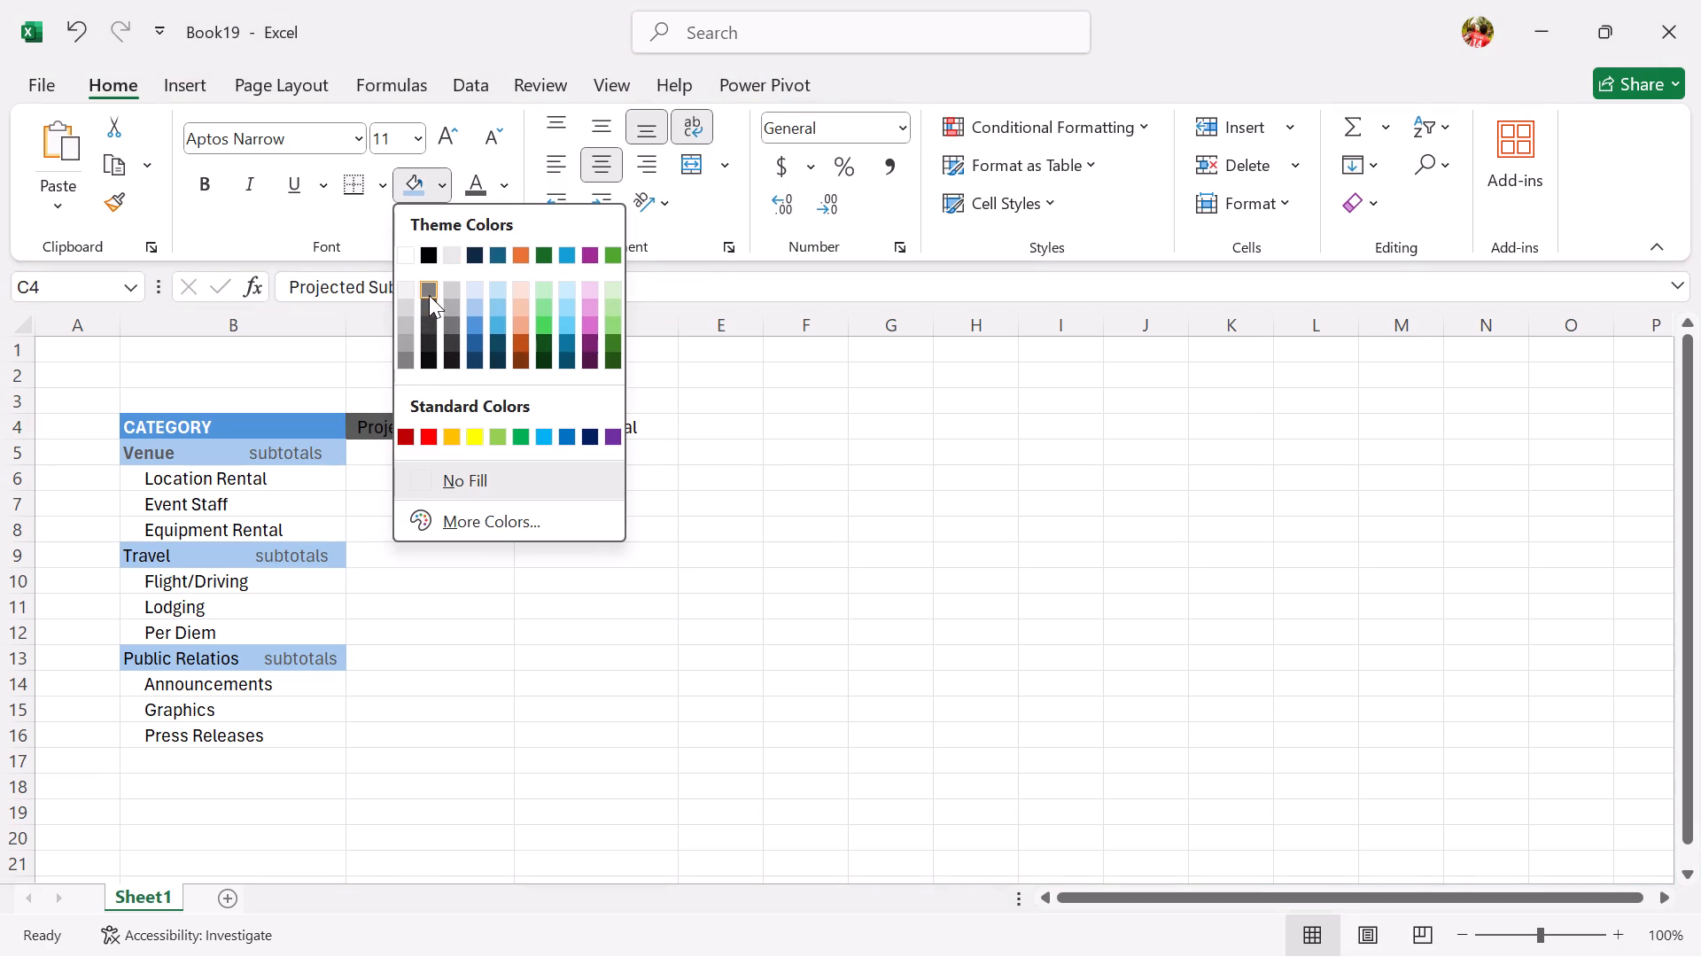
{"action": "left_click", "coordinate": [408, 339]}
Fill the Actual Subtotal heading cell D4 with a light green theme colour.
{"action": "left_click", "coordinate": [547, 432]}
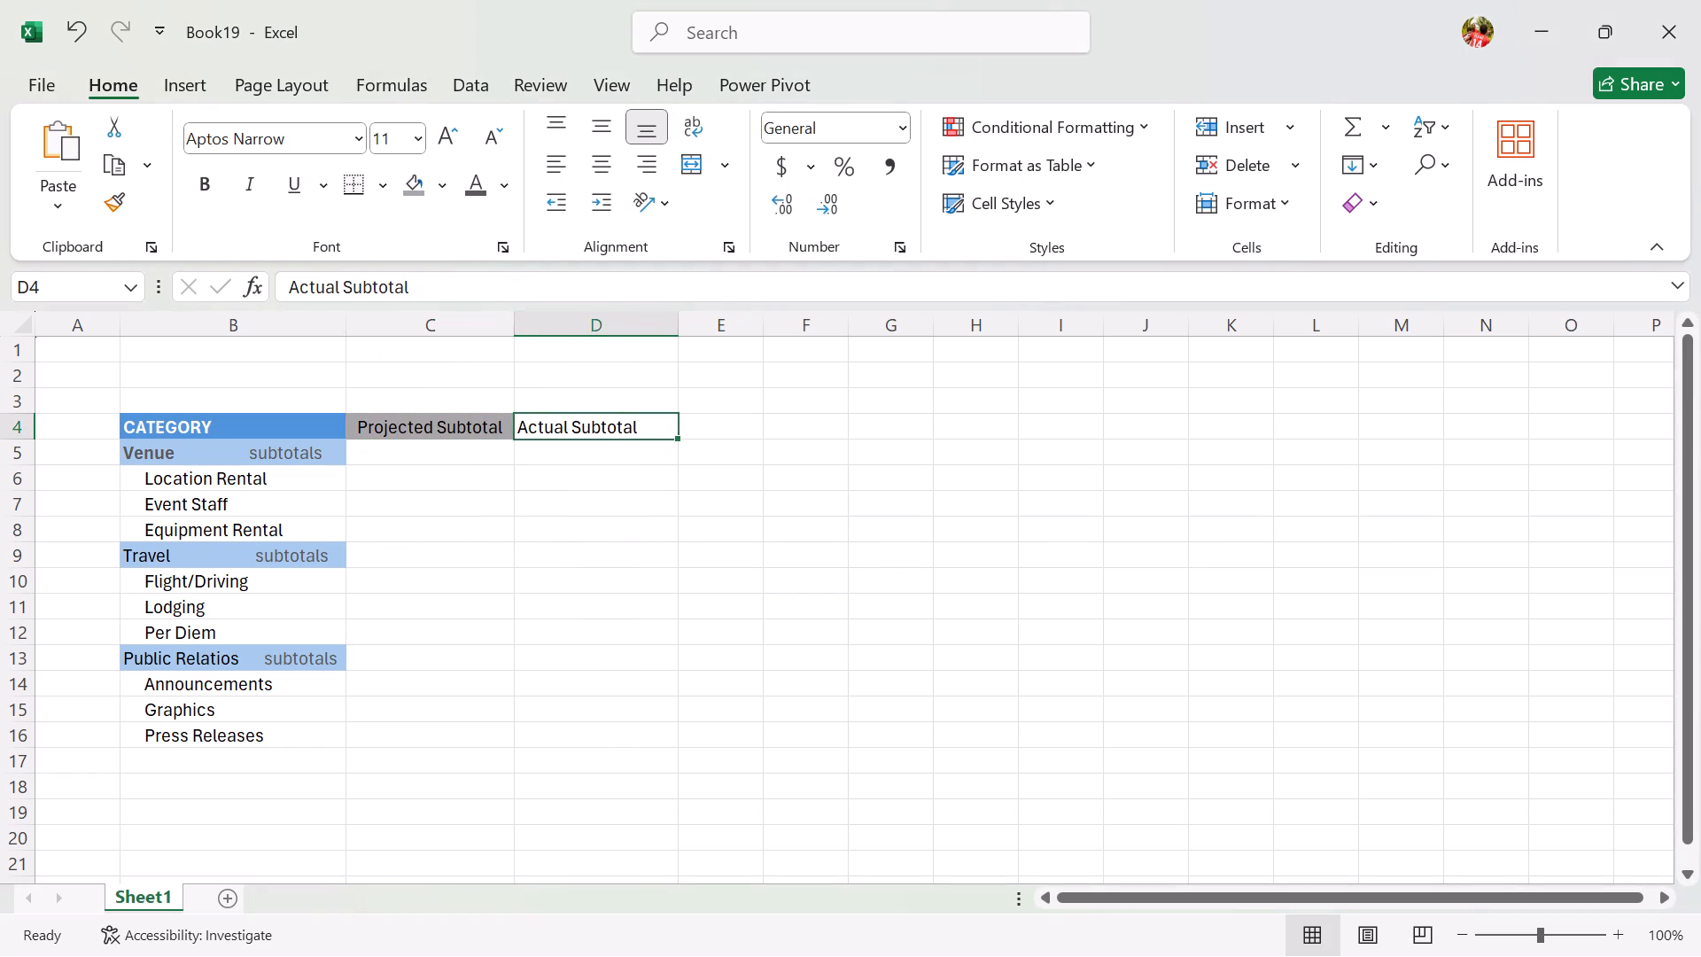
{"action": "left_click", "coordinate": [446, 175]}
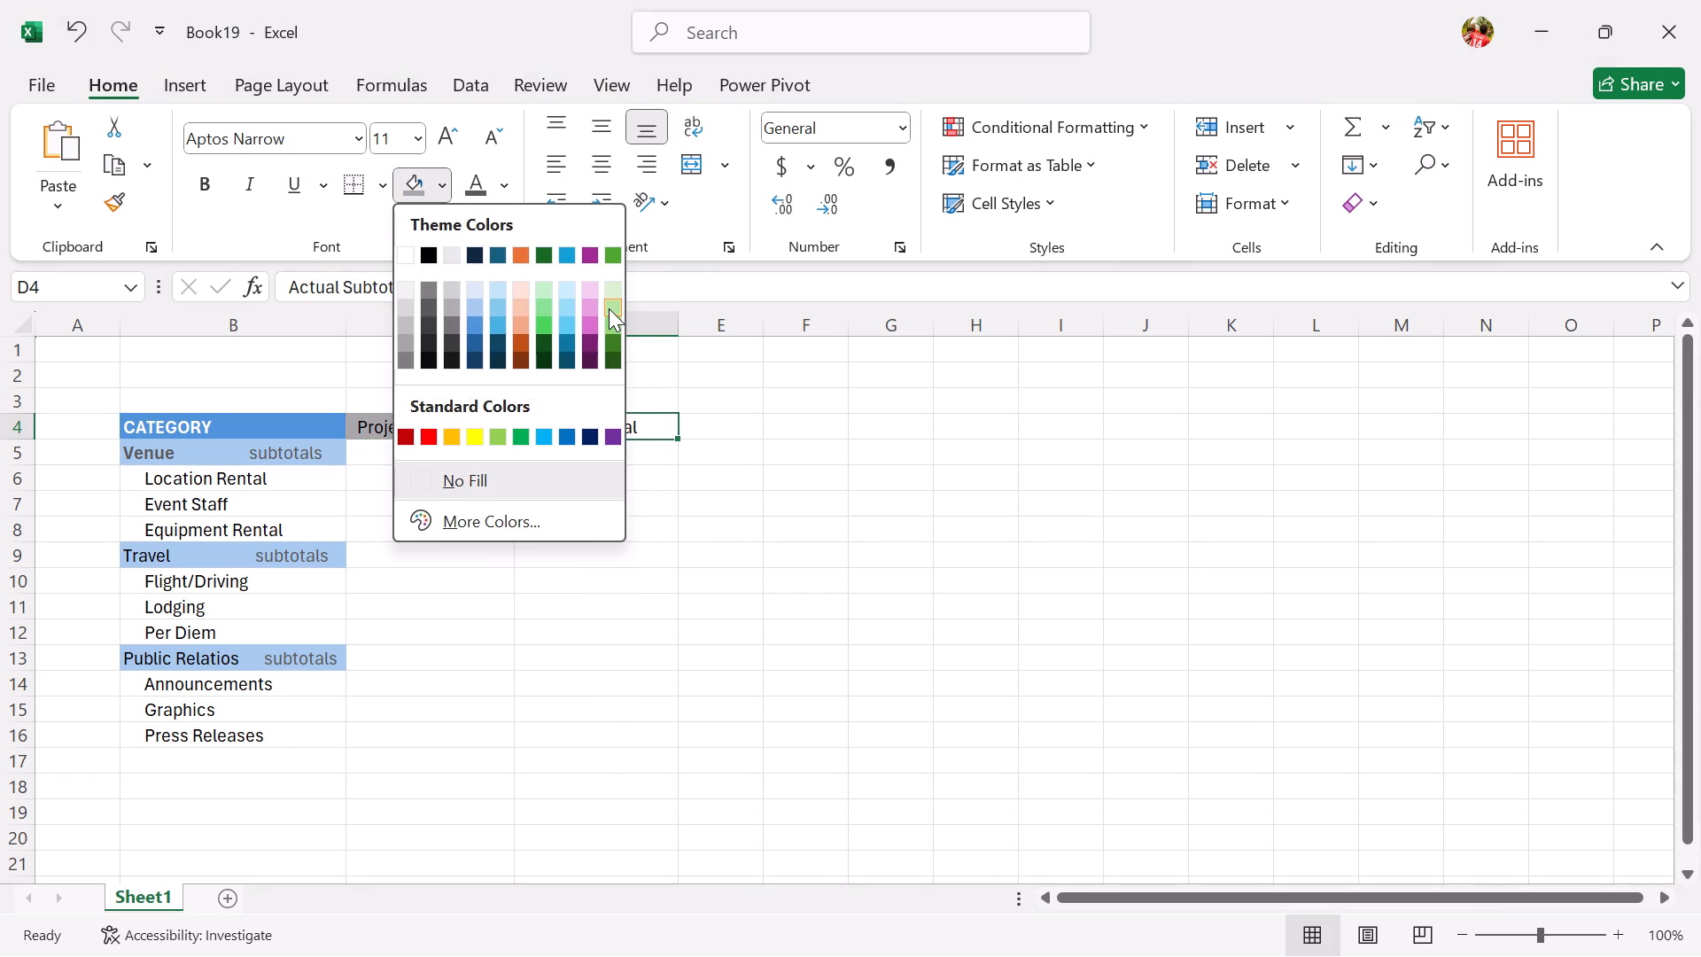
{"action": "left_click", "coordinate": [609, 308]}
Enter 1500 as the Projected Subtotal for both Venue in C5 and Location Rental in C6.
{"action": "left_click", "coordinate": [490, 456]}
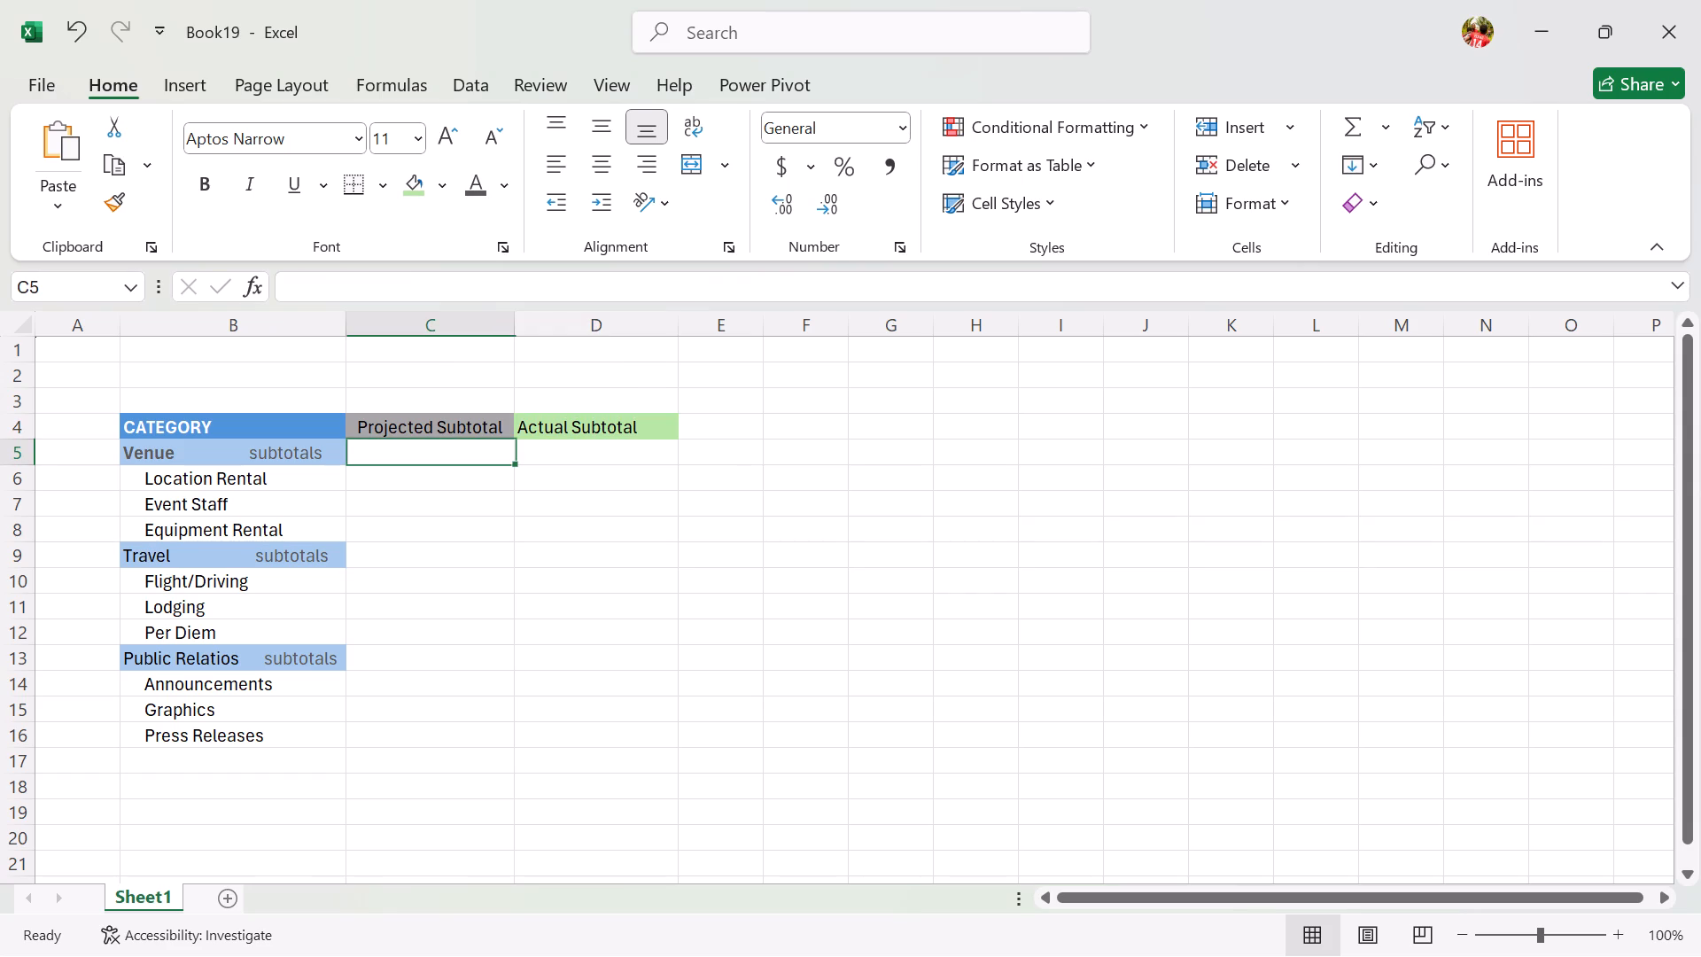
{"action": "key", "text": "1"}
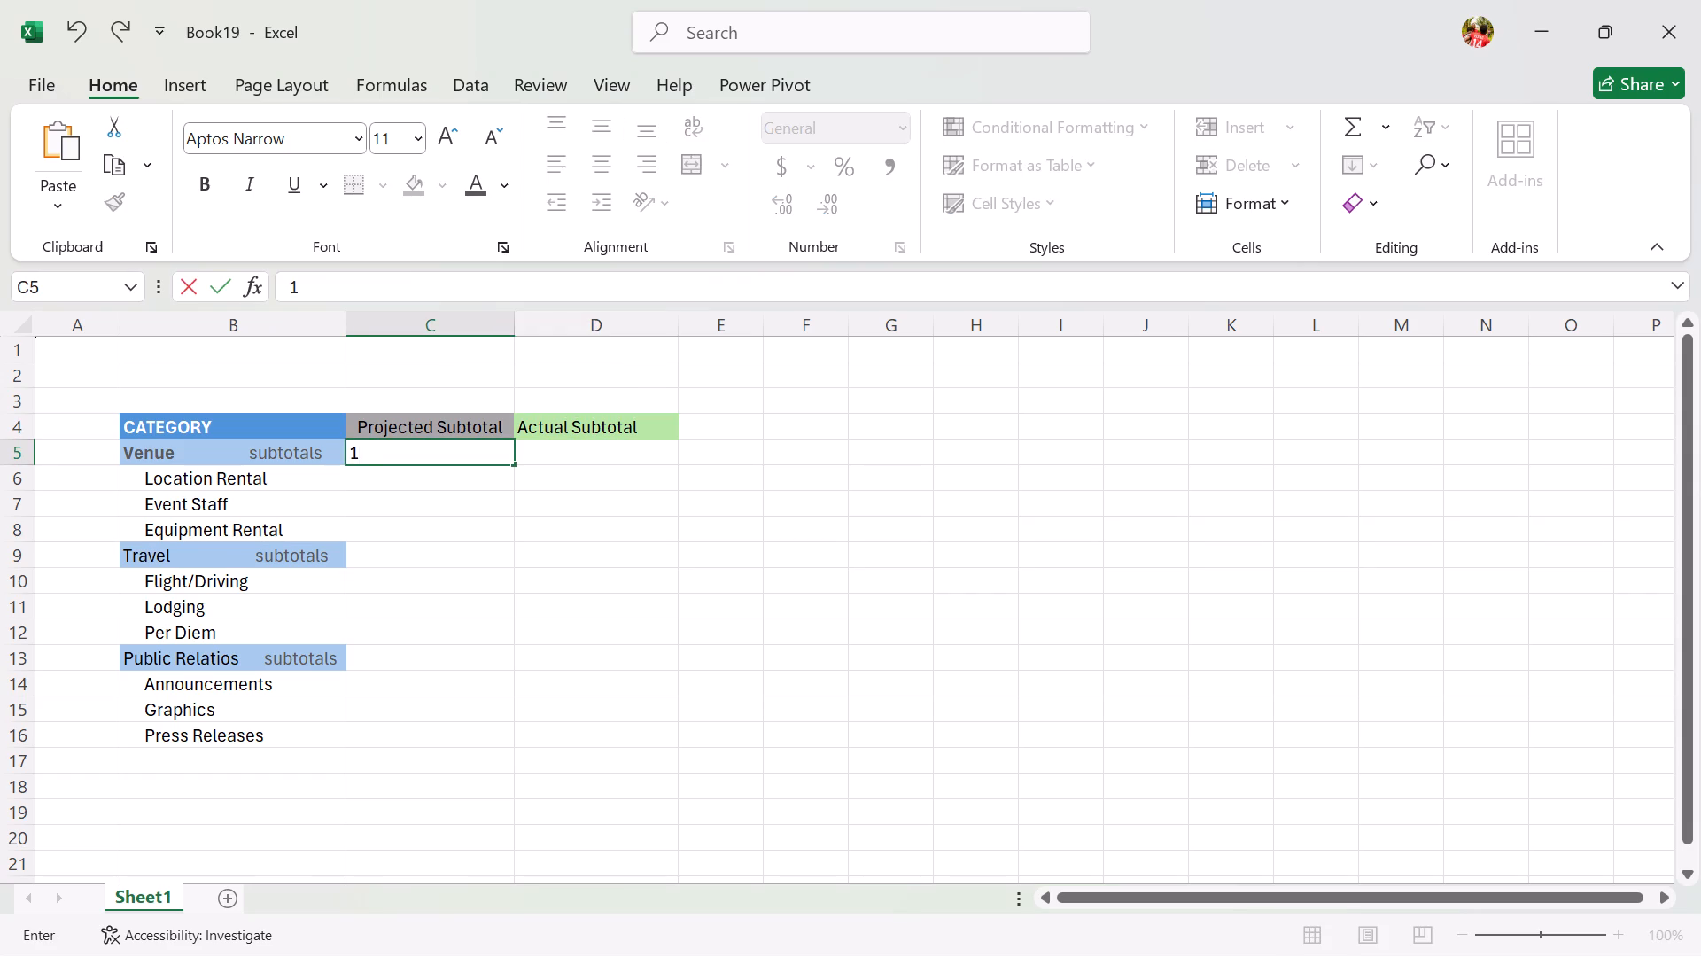
{"action": "key", "text": "5"}
{"action": "type", "text": "00"}
{"action": "key", "text": "Return"}
{"action": "type", "text": "1500"}
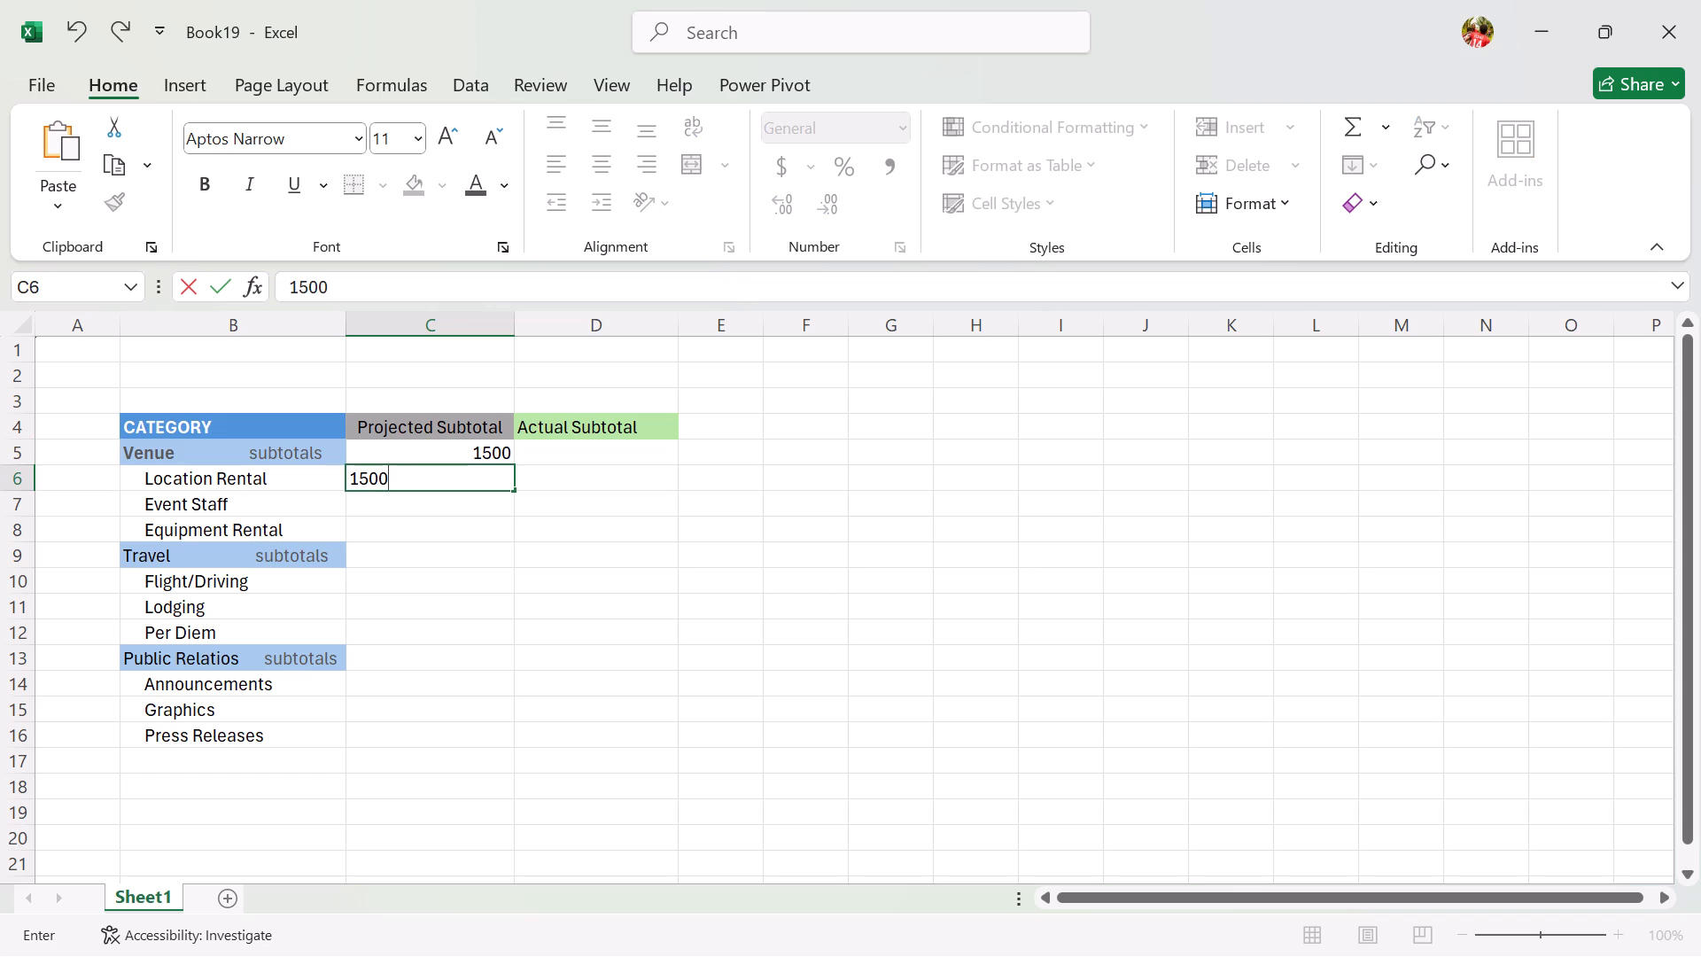
{"action": "key", "text": "Right"}
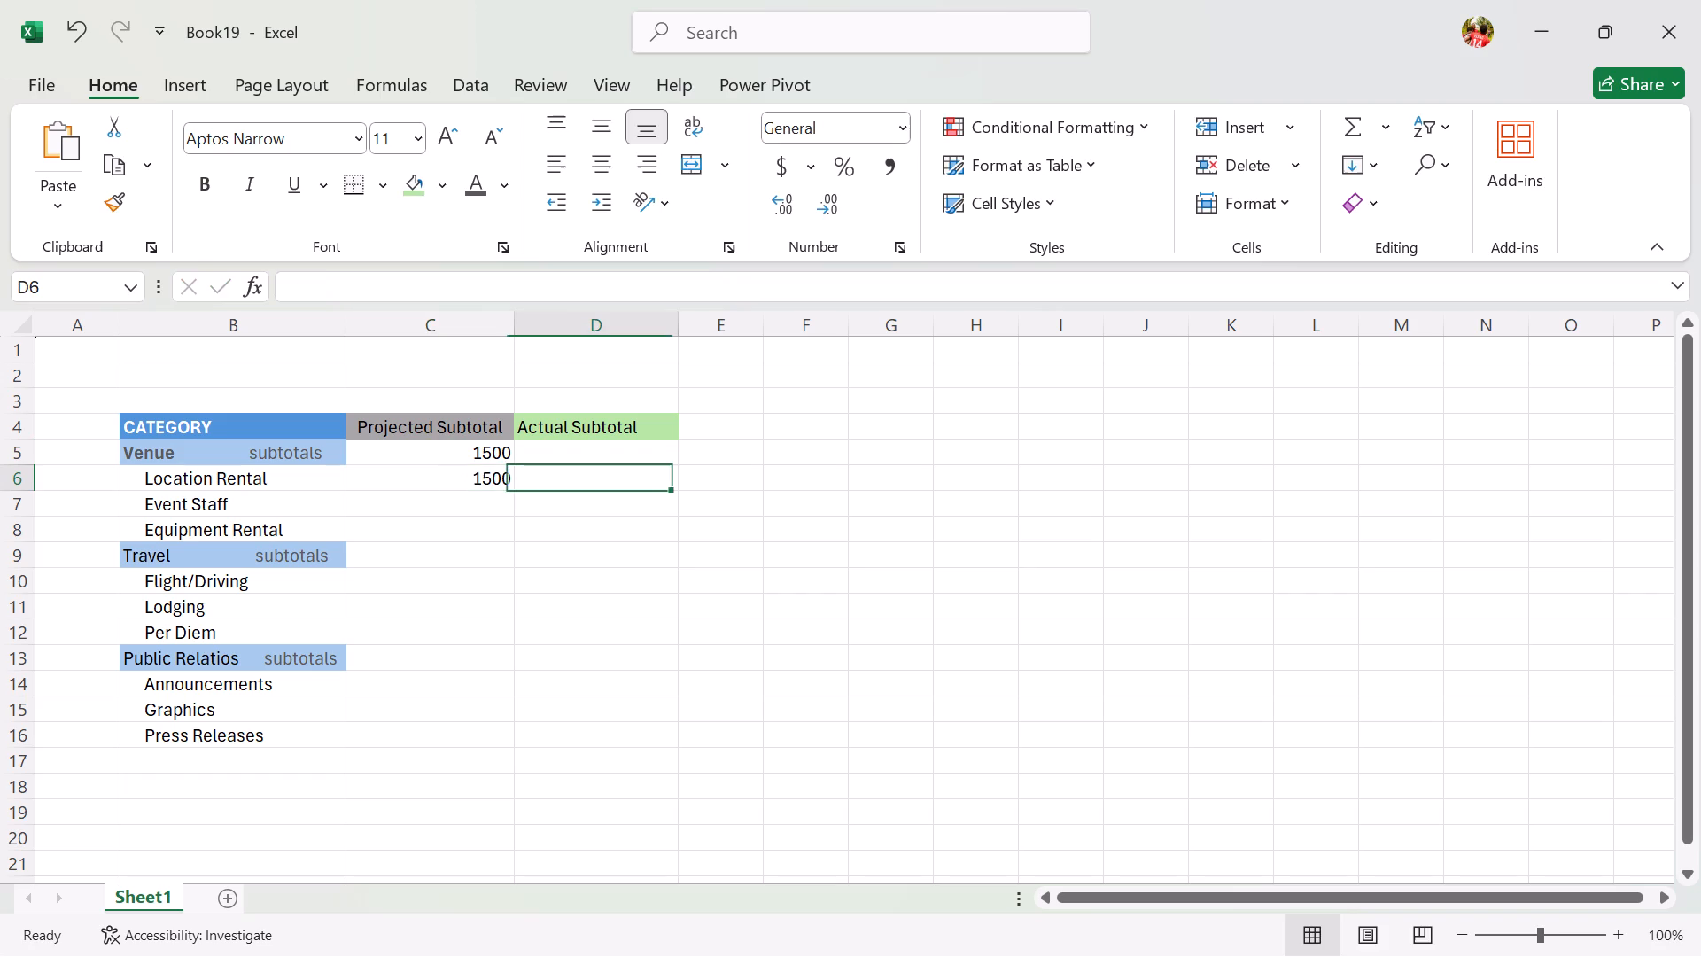
Enter 1200 as the Actual Subtotal for Location Rental in D6 and for Venue in D5.
{"action": "type", "text": "12"}
{"action": "type", "text": "00"}
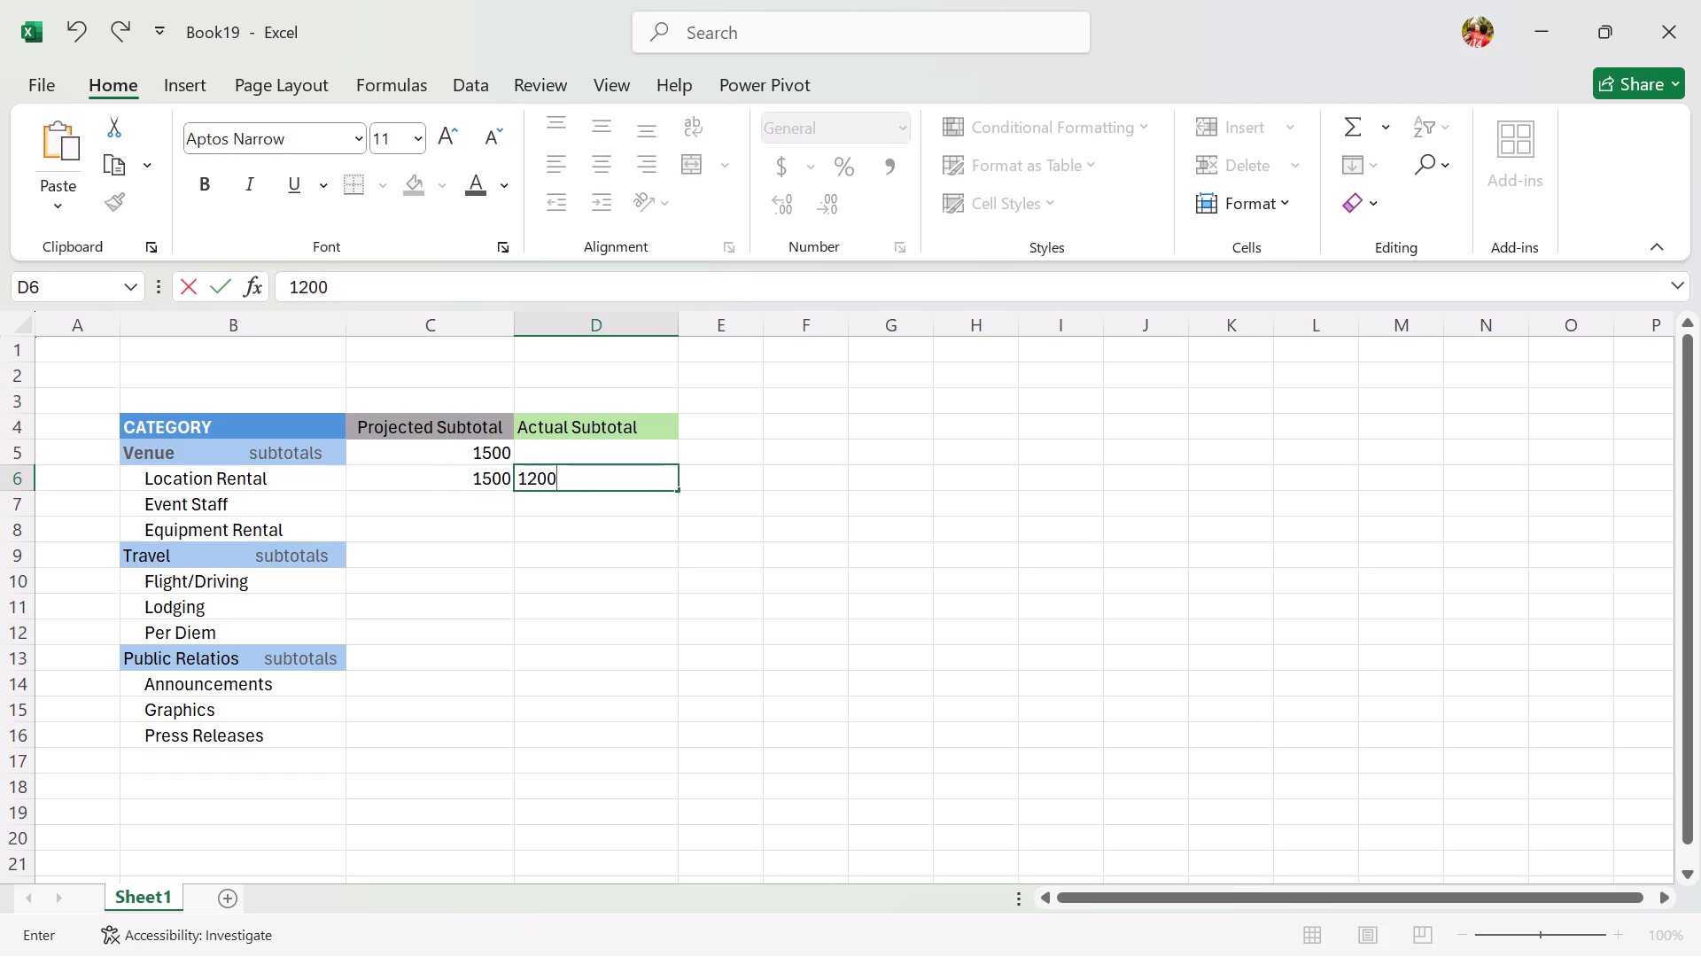
{"action": "key", "text": "shift+Return"}
{"action": "type", "text": "12"}
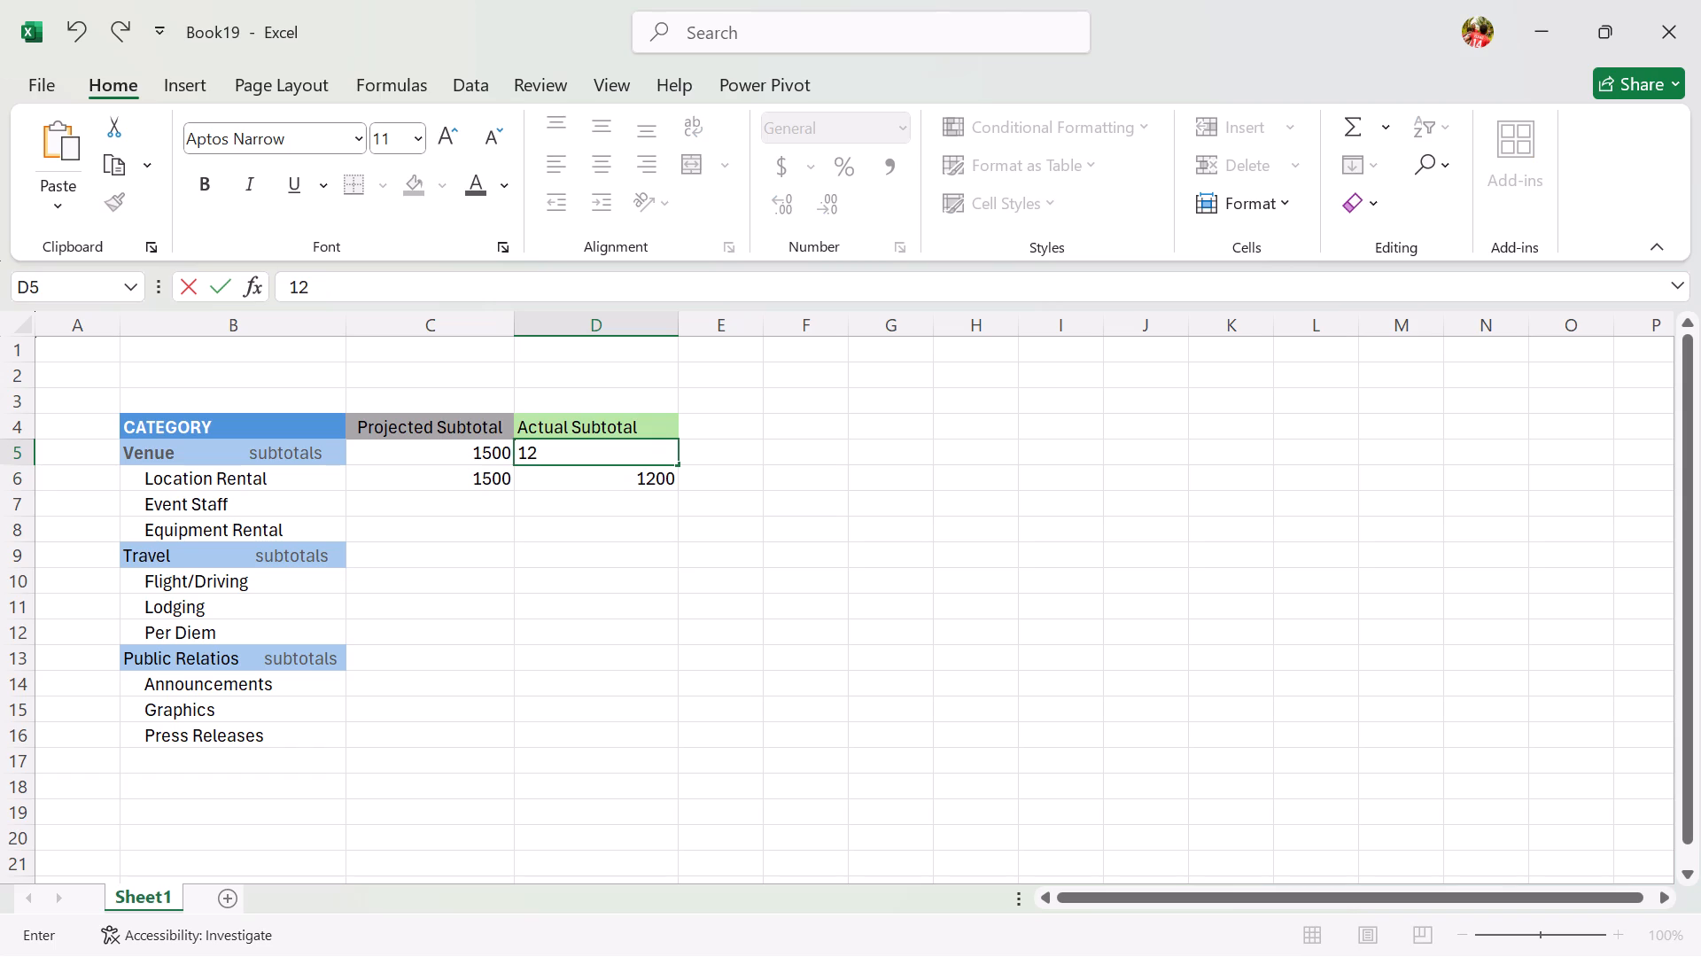
{"action": "type", "text": "00"}
{"action": "left_click", "coordinate": [432, 572]}
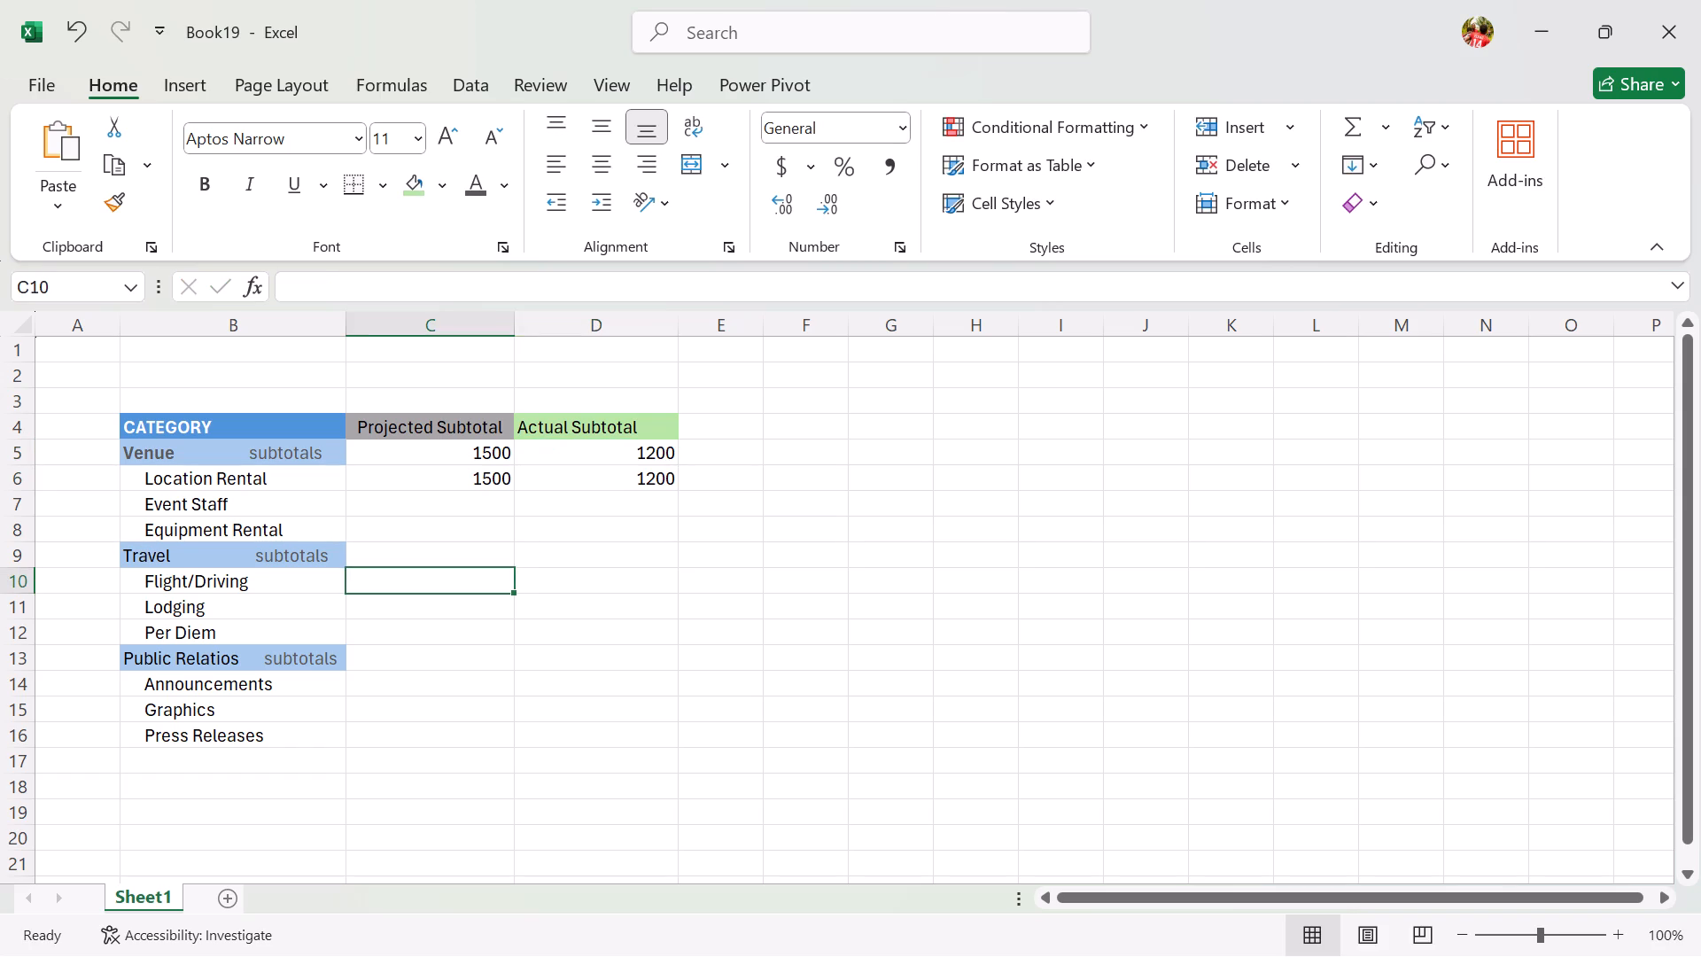
Indent Venue's Projected Subtotal amount in C5 four levels from the cell's left edge, beneath its heading.
{"action": "left_click", "coordinate": [485, 451]}
{"action": "triple_click", "coordinate": [558, 205]}
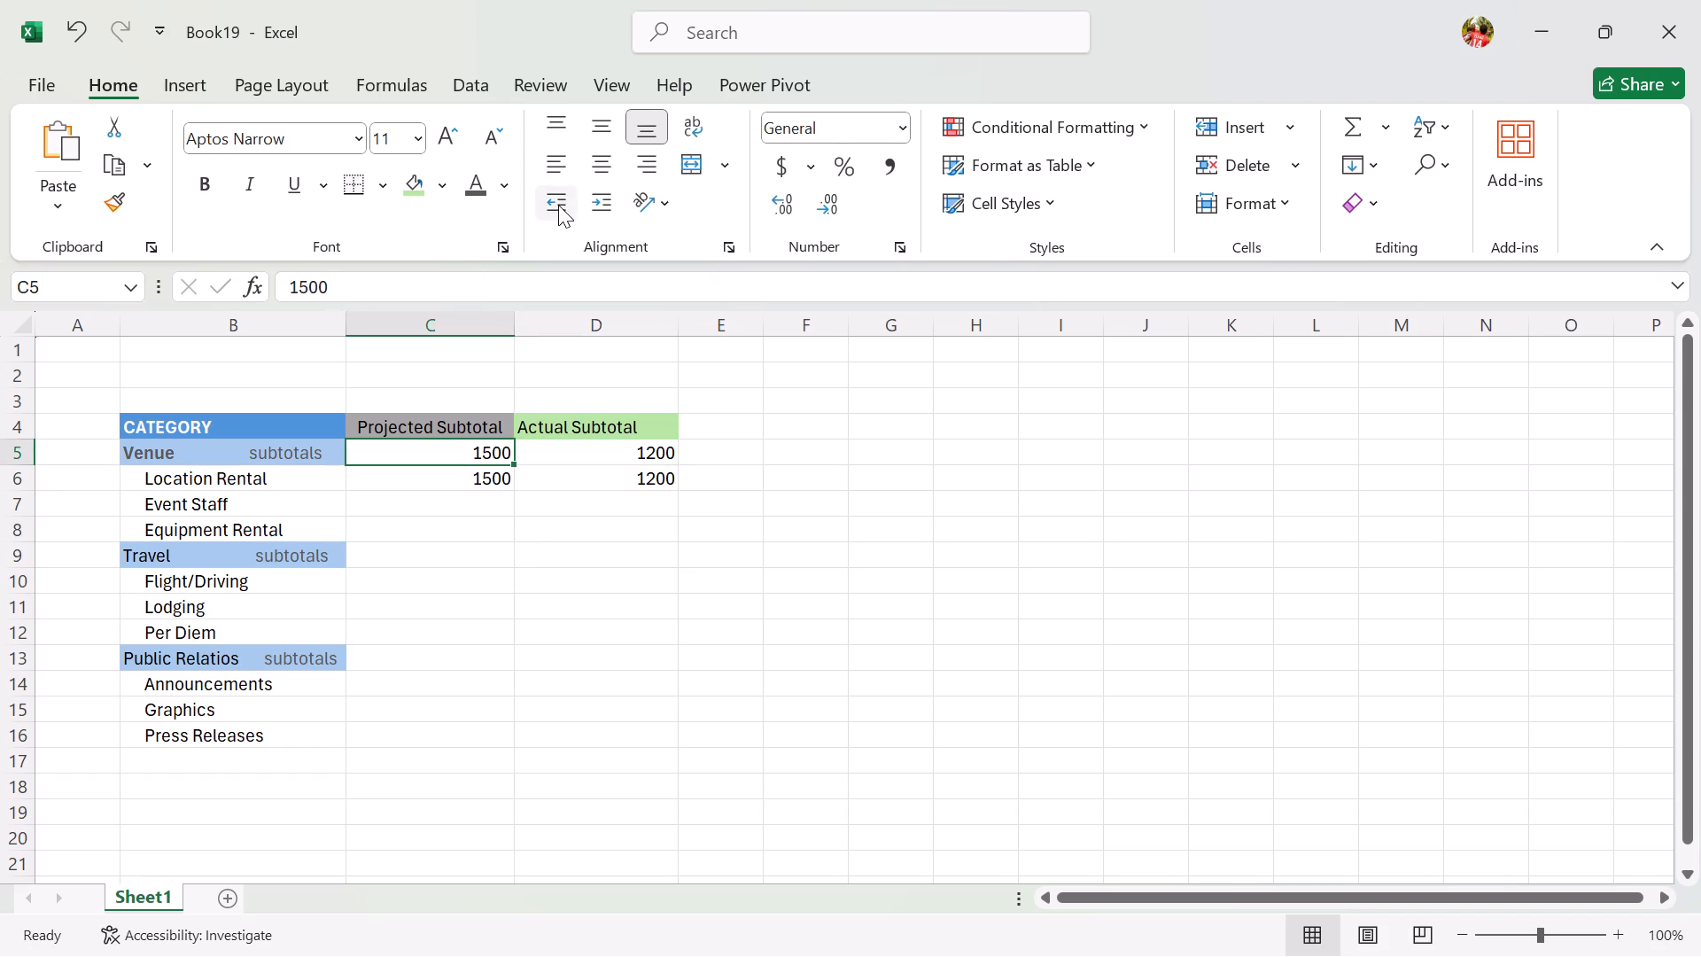
{"action": "left_click", "coordinate": [593, 199]}
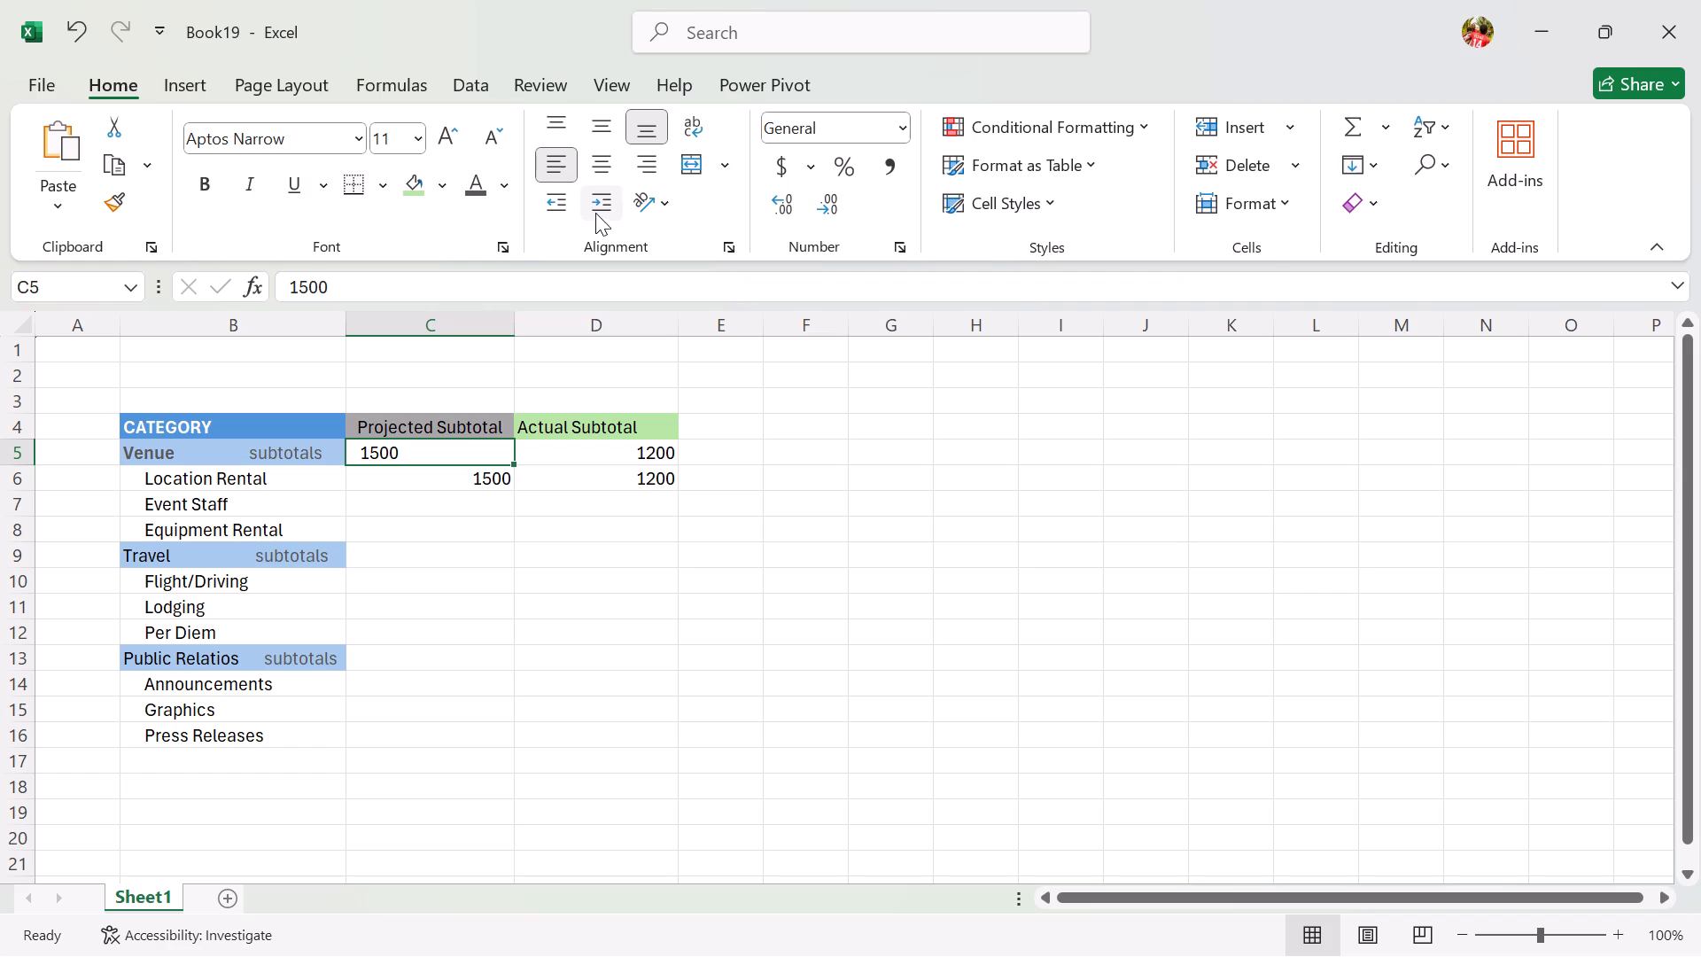
{"action": "triple_click", "coordinate": [597, 203]}
{"action": "left_click", "coordinate": [597, 203]}
{"action": "triple_click", "coordinate": [543, 202]}
{"action": "left_click", "coordinate": [543, 202]}
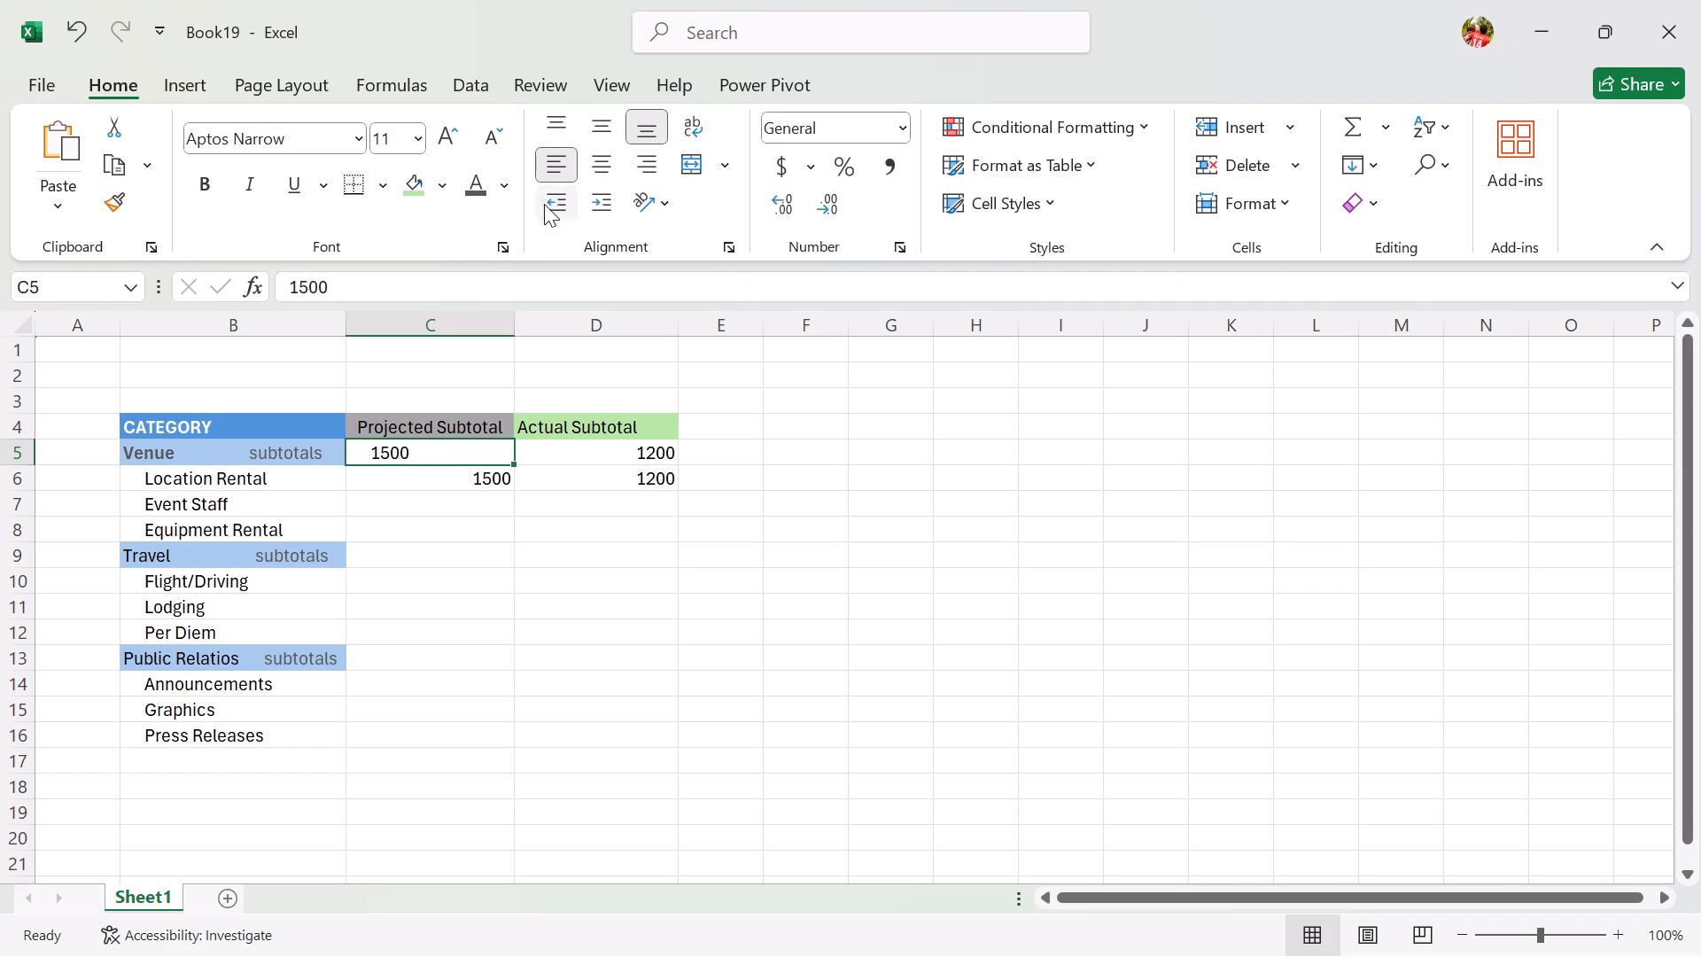
{"action": "double_click", "coordinate": [544, 204]}
{"action": "double_click", "coordinate": [587, 202]}
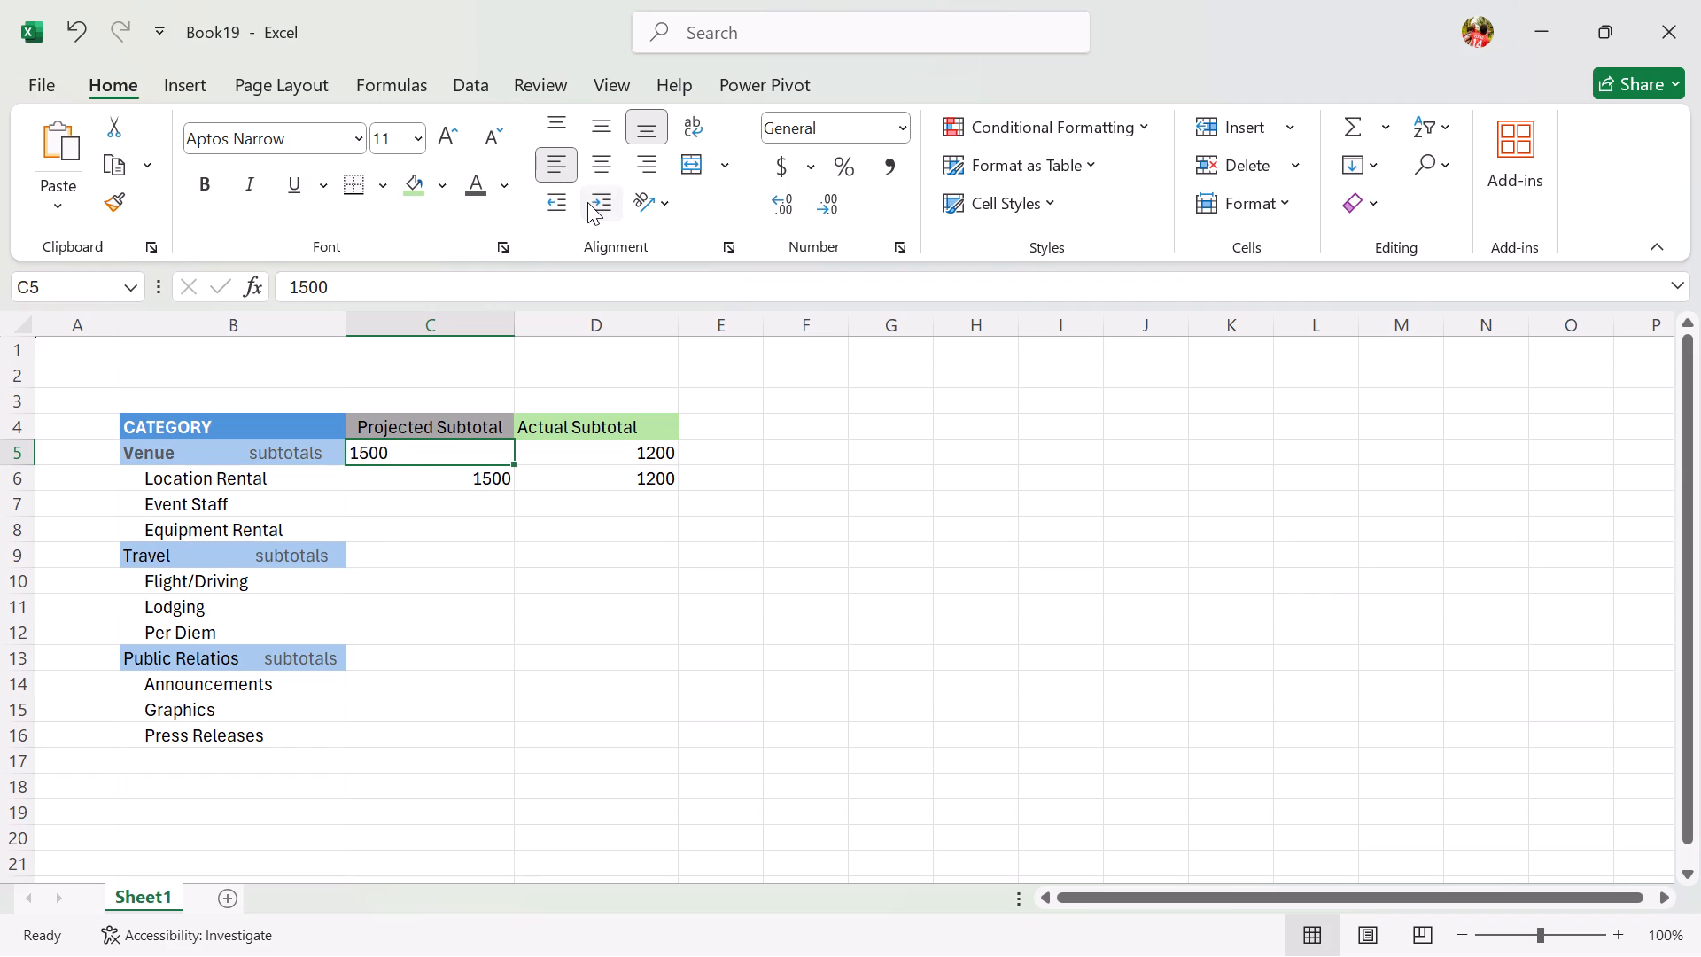
{"action": "double_click", "coordinate": [587, 202]}
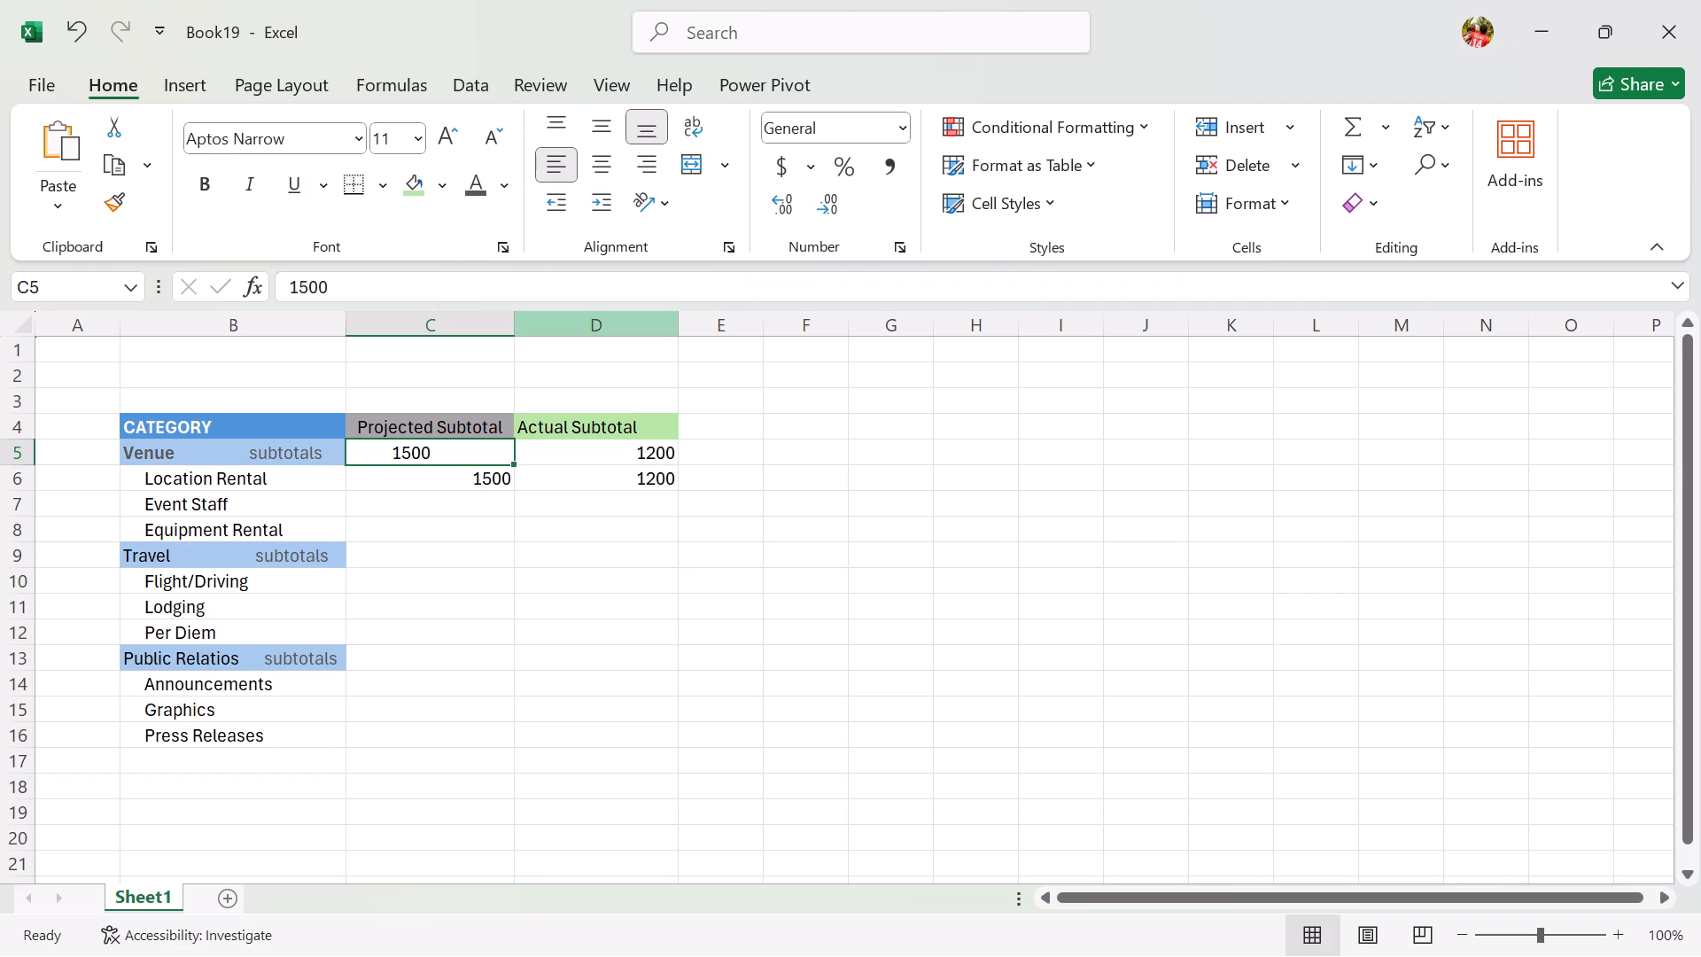
Indent Location Rental's Projected Subtotal amount in C6 four levels to line up with the Venue amount above.
{"action": "left_click", "coordinate": [491, 488]}
{"action": "left_click", "coordinate": [553, 198]}
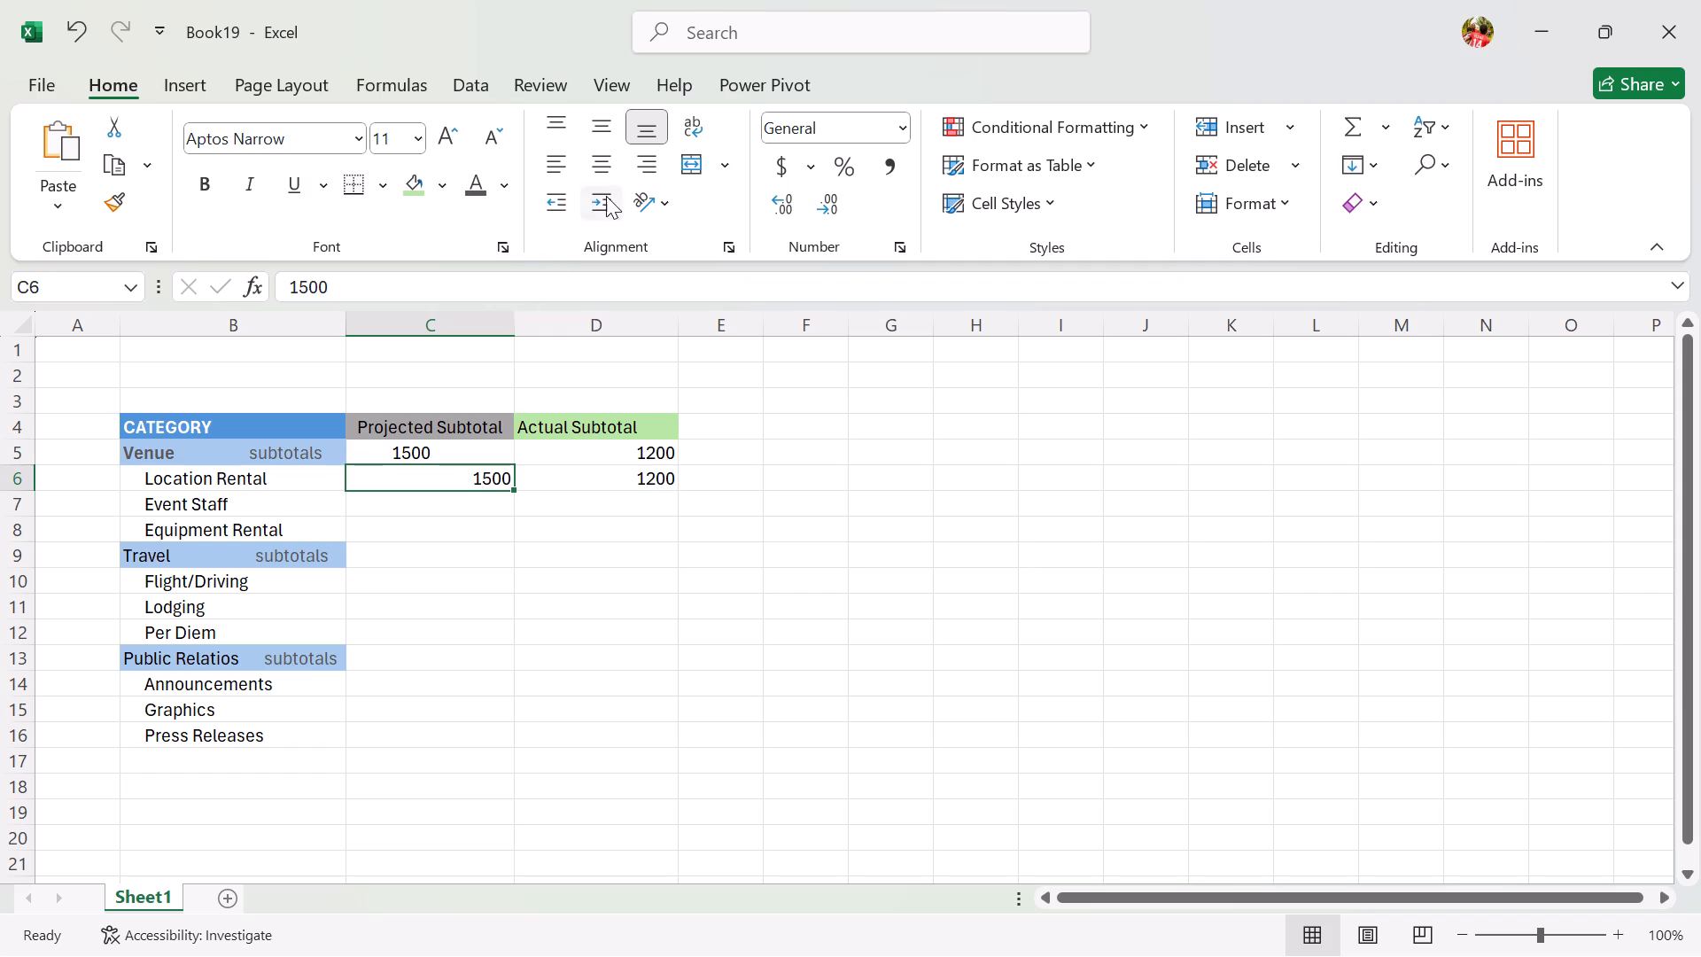
{"action": "left_click", "coordinate": [606, 196]}
{"action": "left_click", "coordinate": [586, 207]}
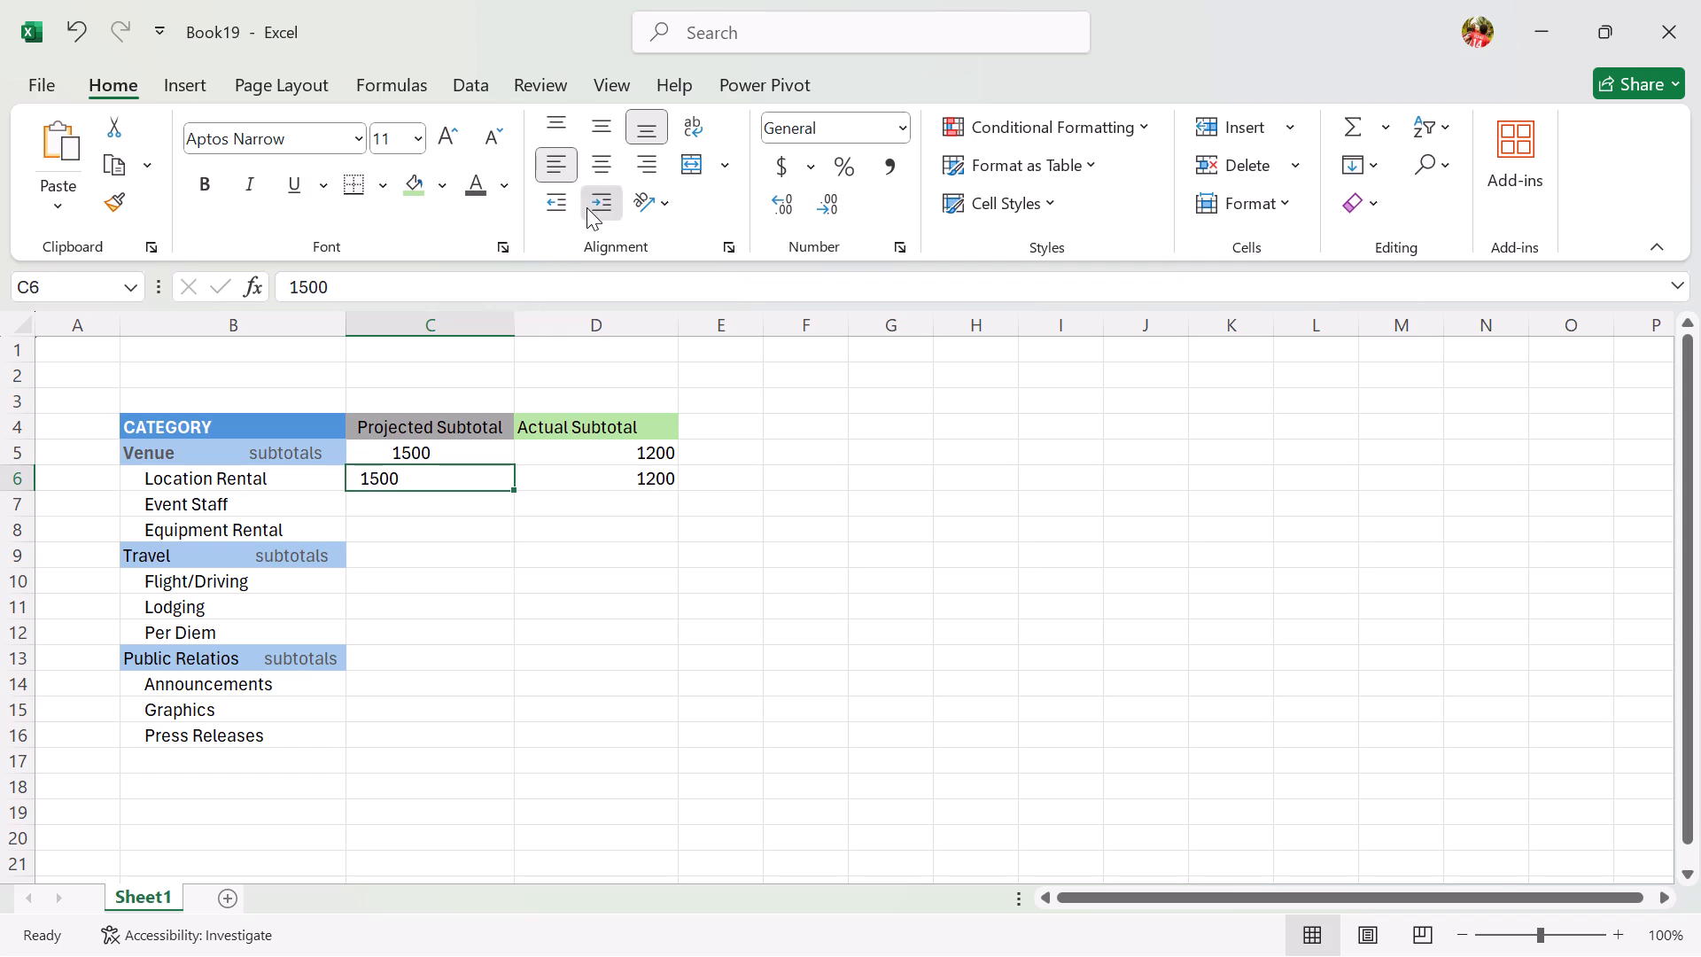
{"action": "left_click", "coordinate": [586, 207]}
{"action": "left_click", "coordinate": [586, 207]}
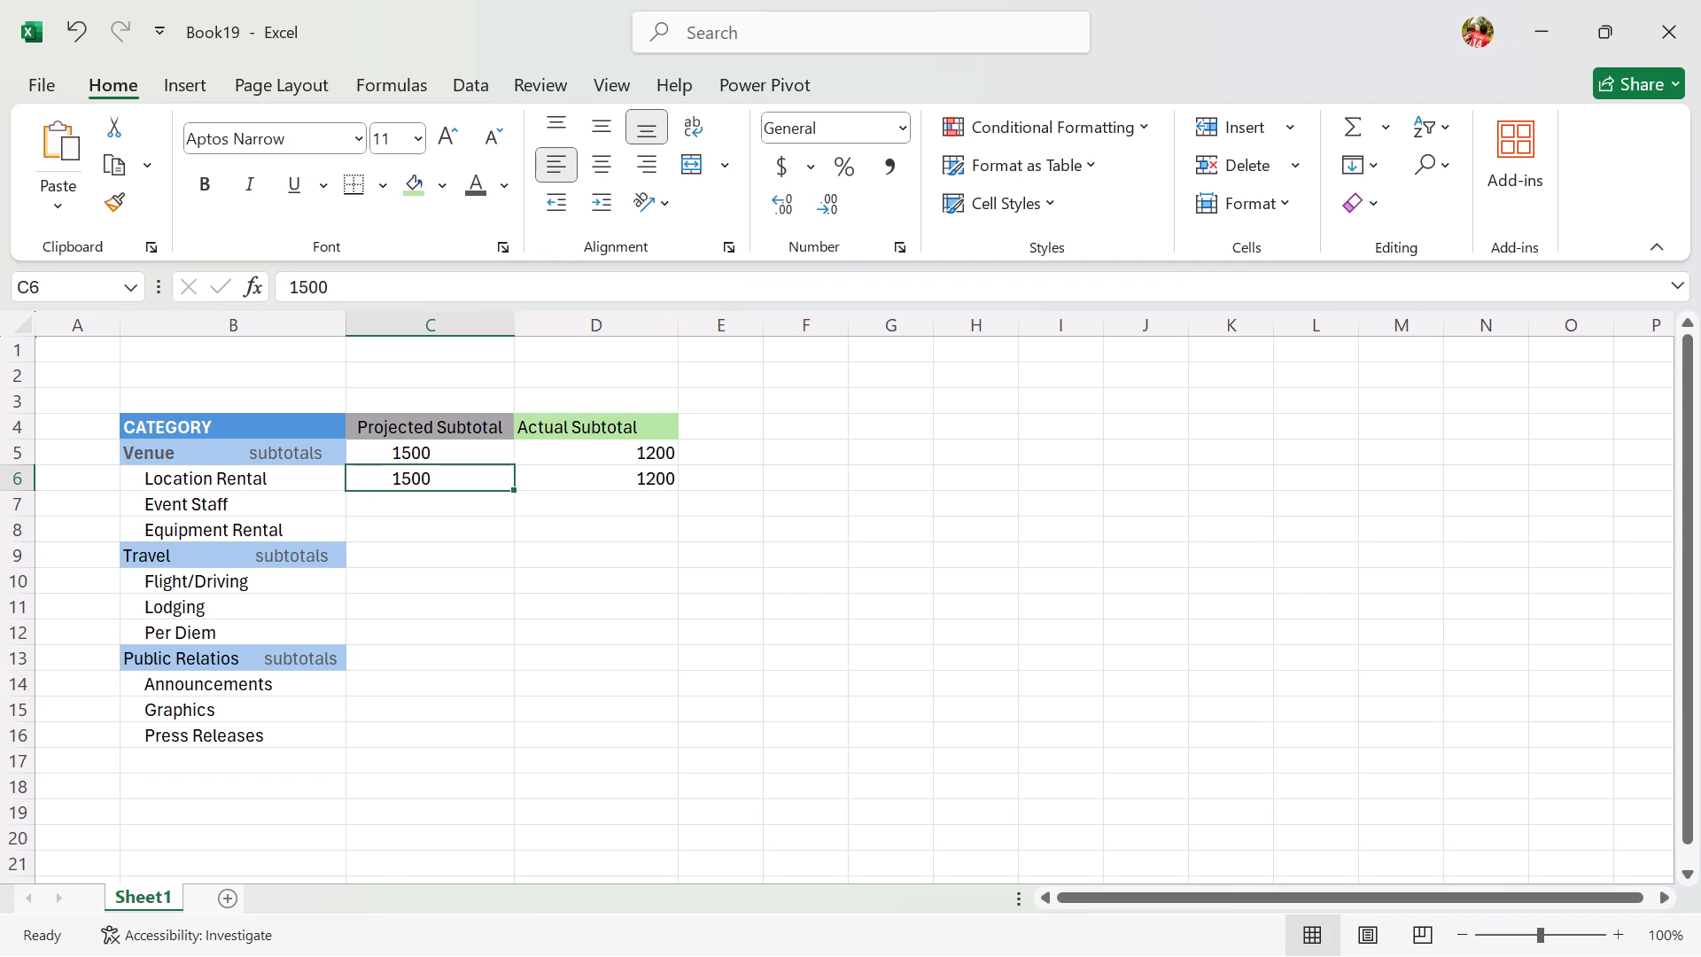
Indent the Actual Subtotal amounts for Venue in D5 and Location Rental in D6 four levels each.
{"action": "left_click", "coordinate": [660, 440]}
{"action": "left_click", "coordinate": [608, 192]}
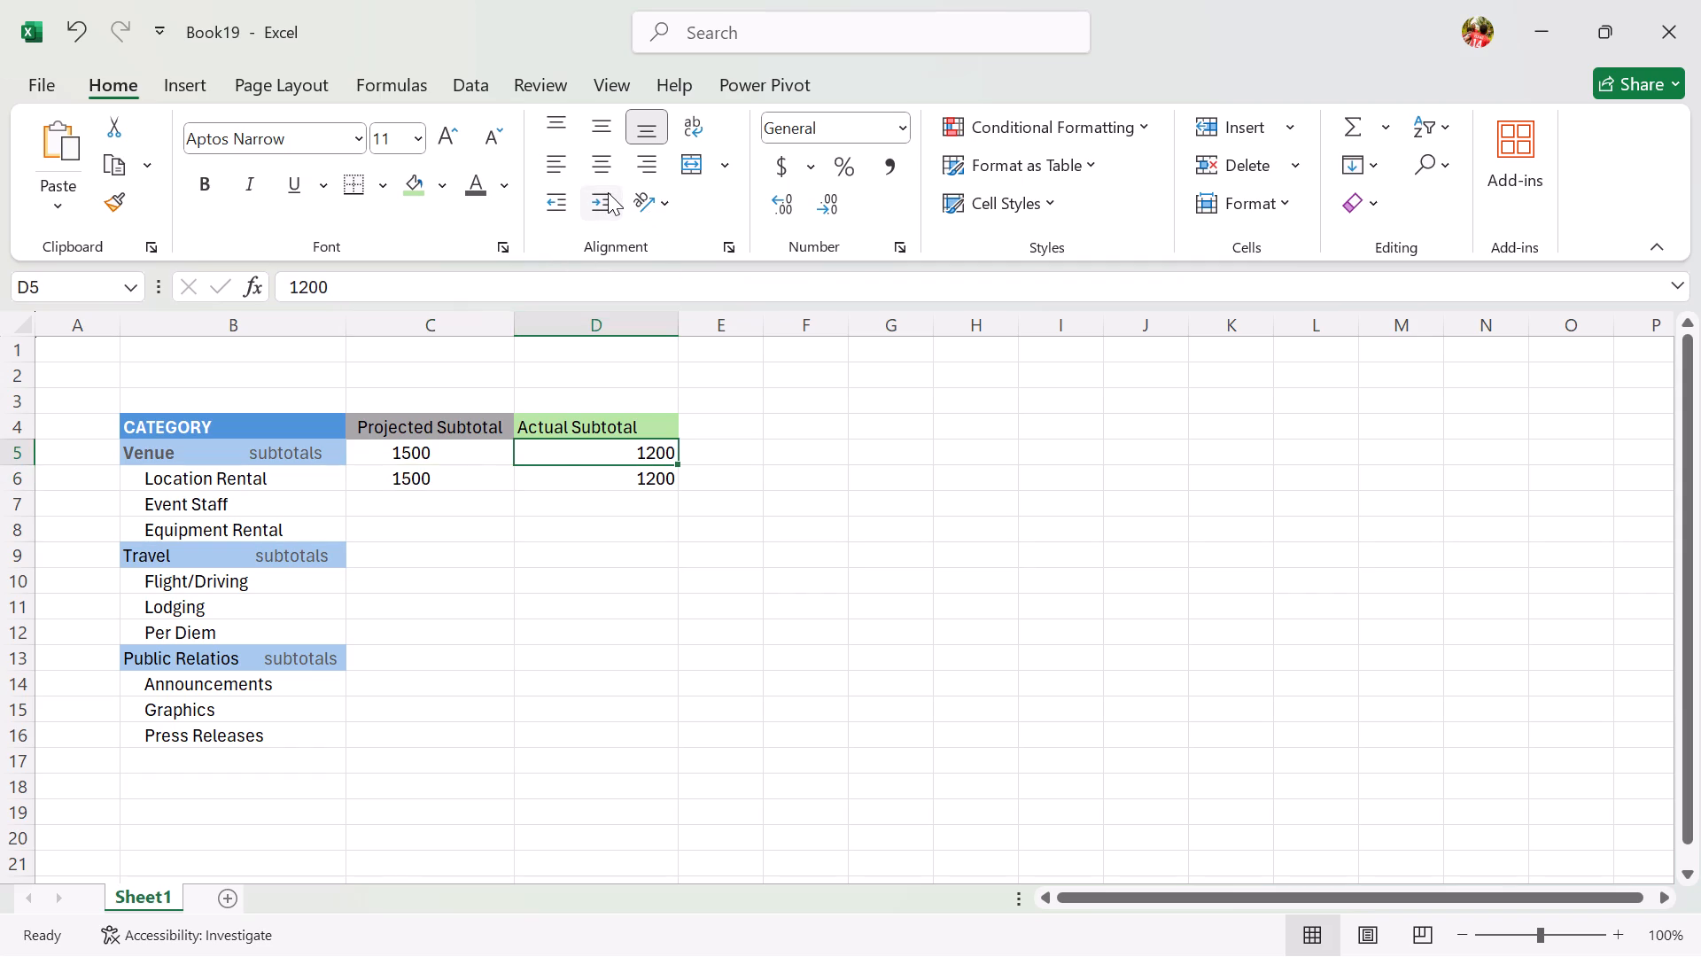
{"action": "double_click", "coordinate": [608, 192]}
{"action": "left_click", "coordinate": [608, 192]}
{"action": "left_click", "coordinate": [649, 478]}
{"action": "left_click", "coordinate": [611, 200]}
{"action": "double_click", "coordinate": [611, 200]}
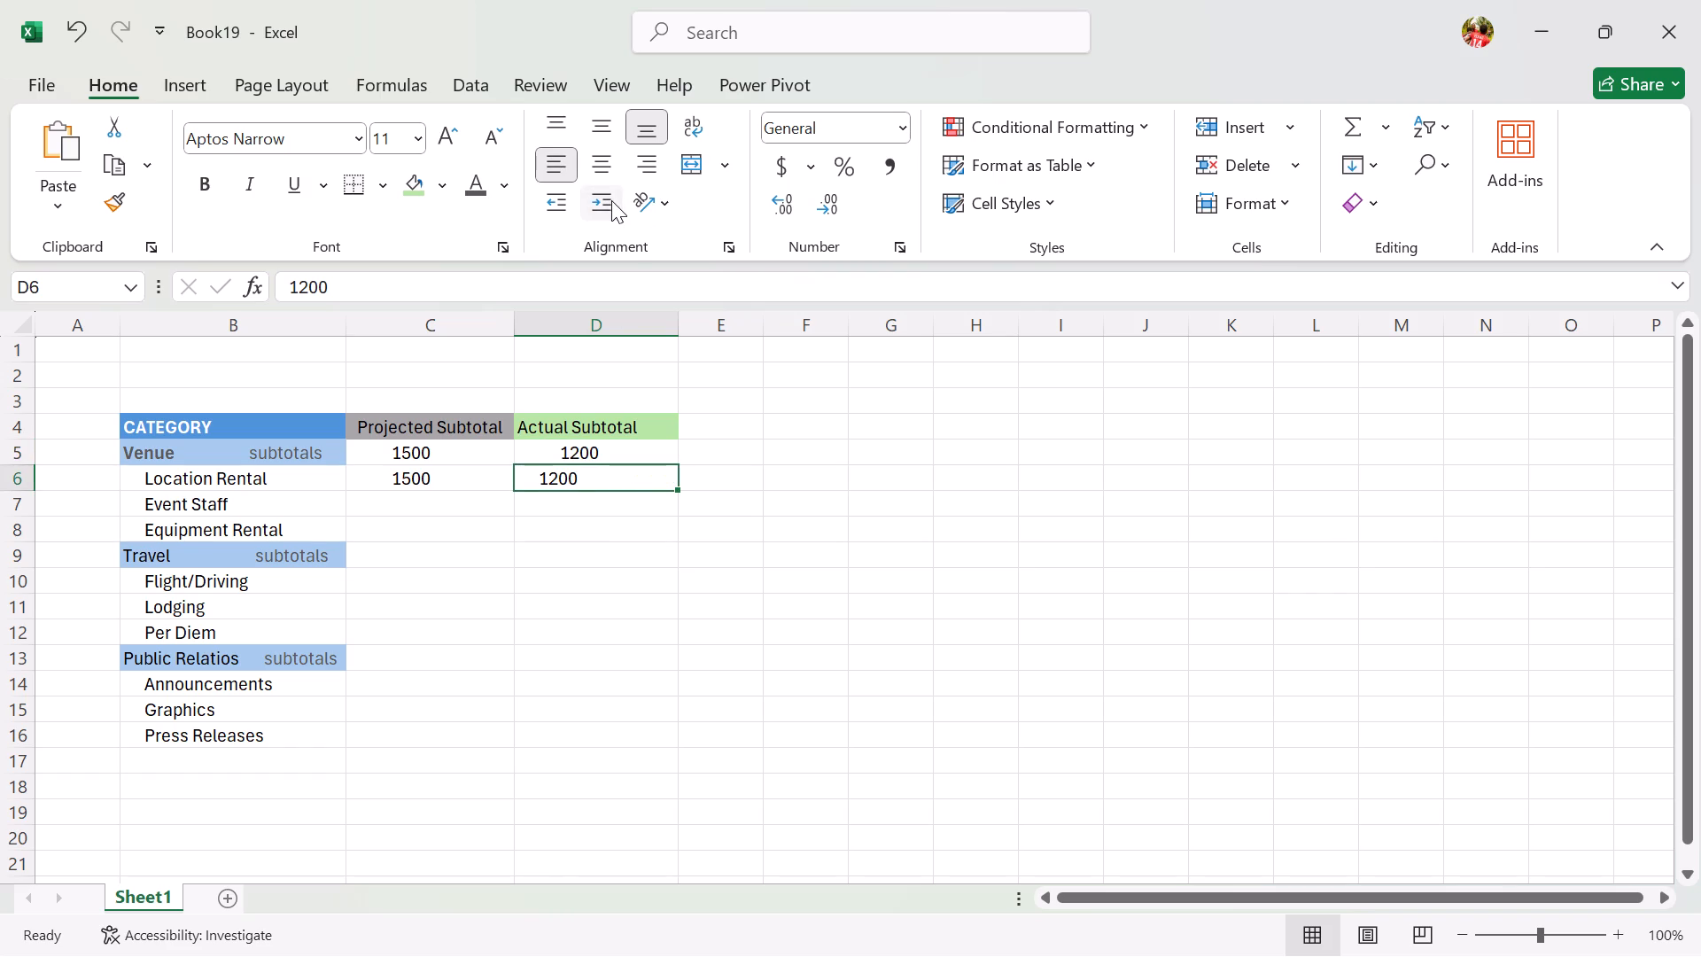
{"action": "left_click", "coordinate": [611, 200]}
Enter Travel's amounts: 1600 as Projected Subtotal in C9 and 1800 as Actual Subtotal in D9.
{"action": "left_click", "coordinate": [461, 500]}
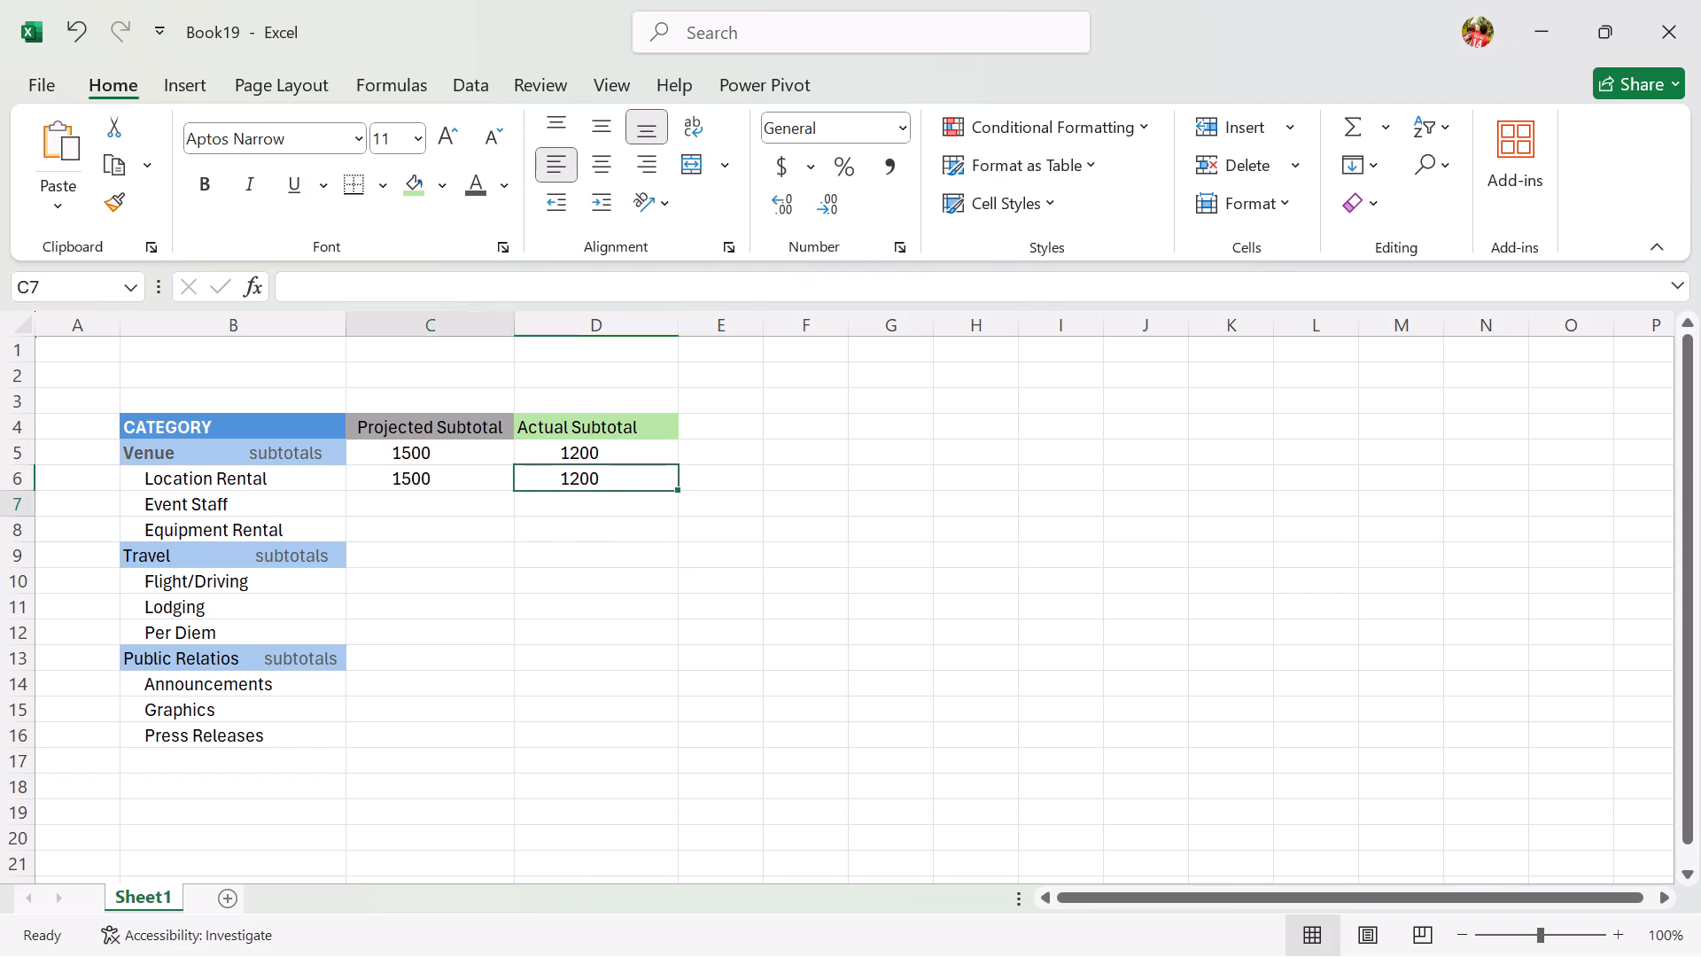
{"action": "left_click", "coordinate": [434, 562]}
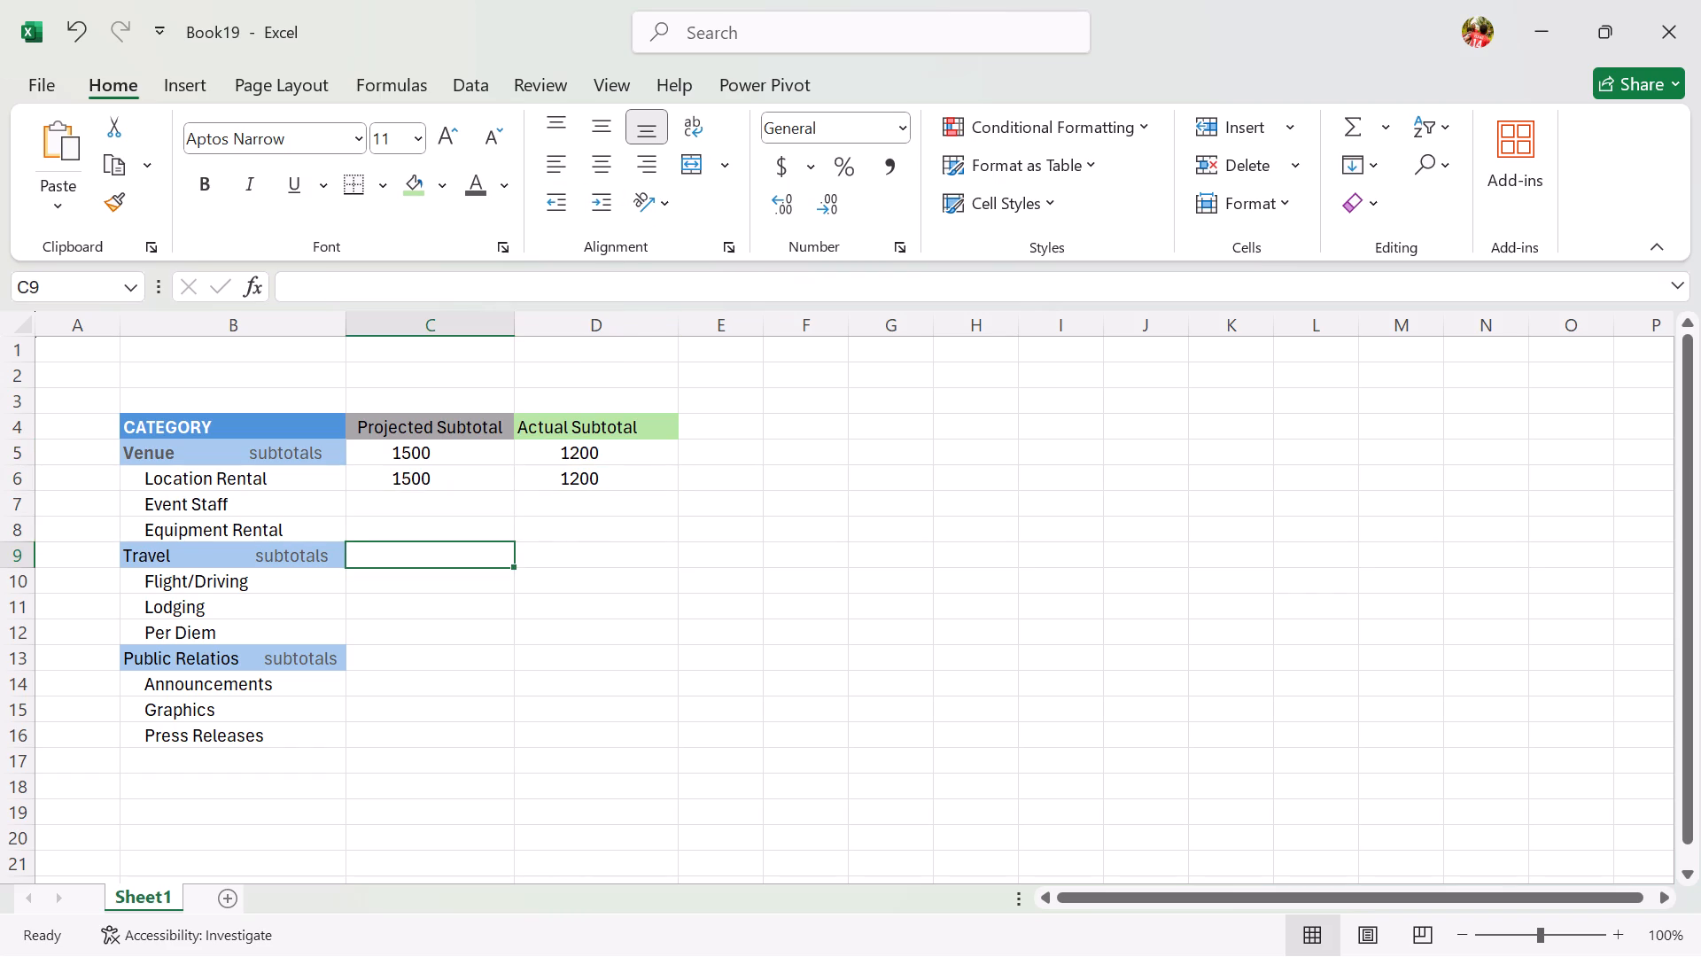
{"action": "key", "text": "1"}
{"action": "key", "text": "6"}
{"action": "type", "text": "00"}
{"action": "key", "text": "Right"}
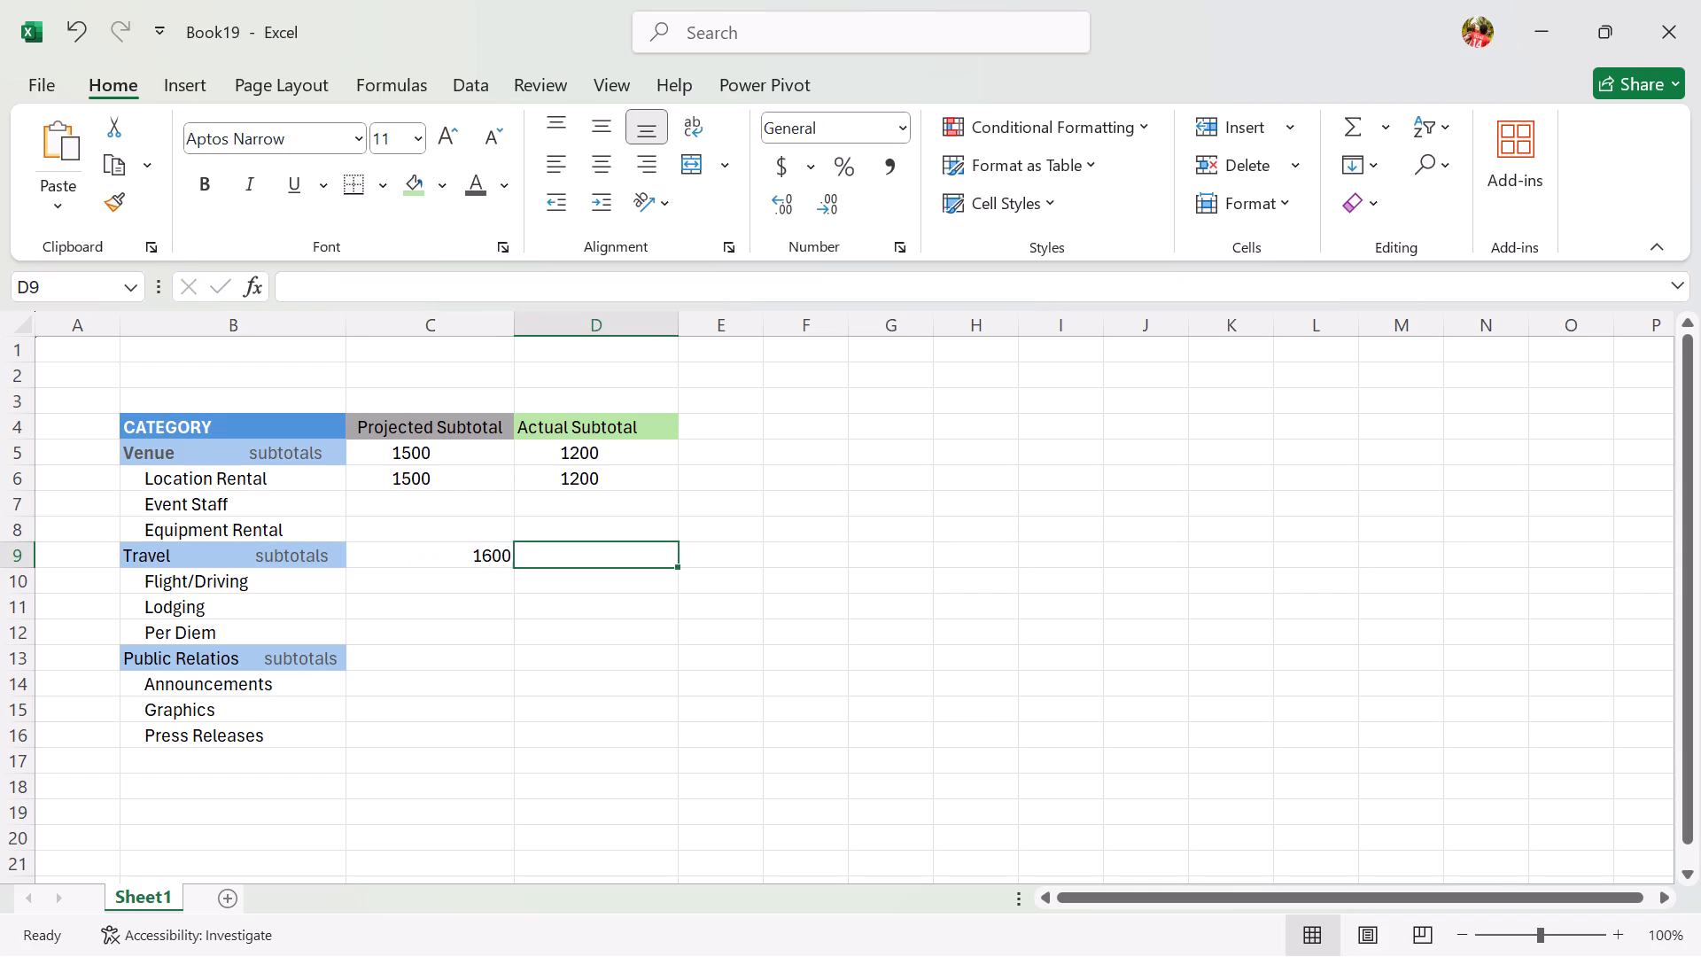
{"action": "key", "text": "1"}
{"action": "key", "text": "8"}
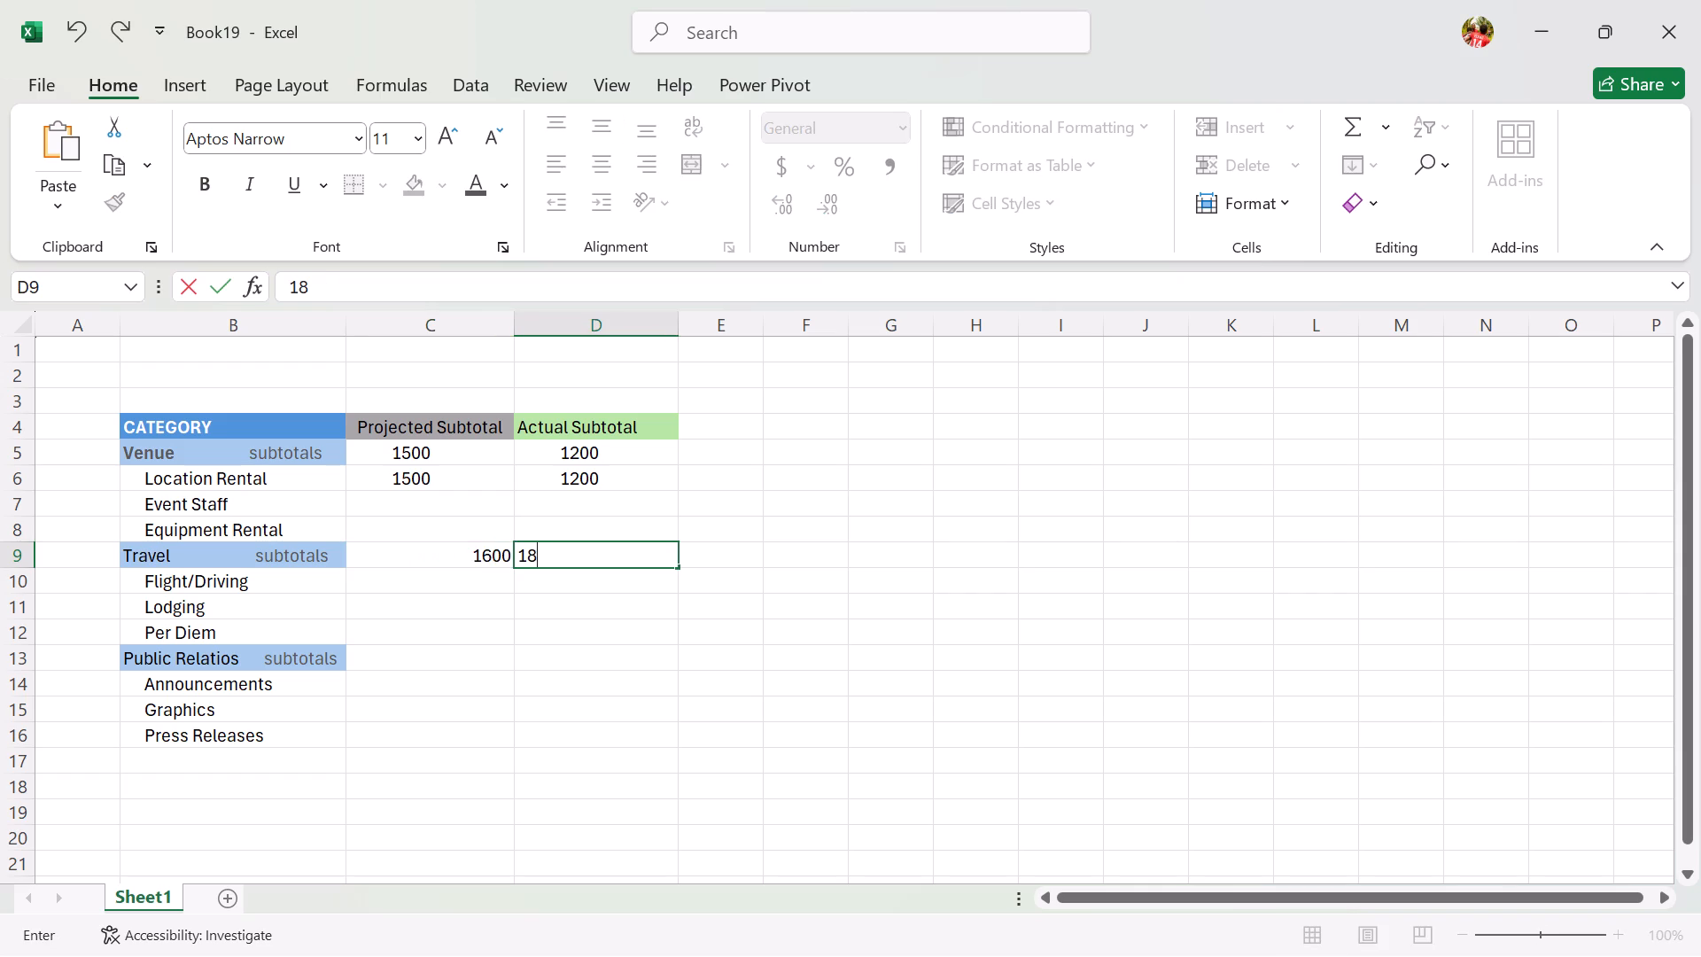
{"action": "type", "text": "00"}
{"action": "key", "text": "Return"}
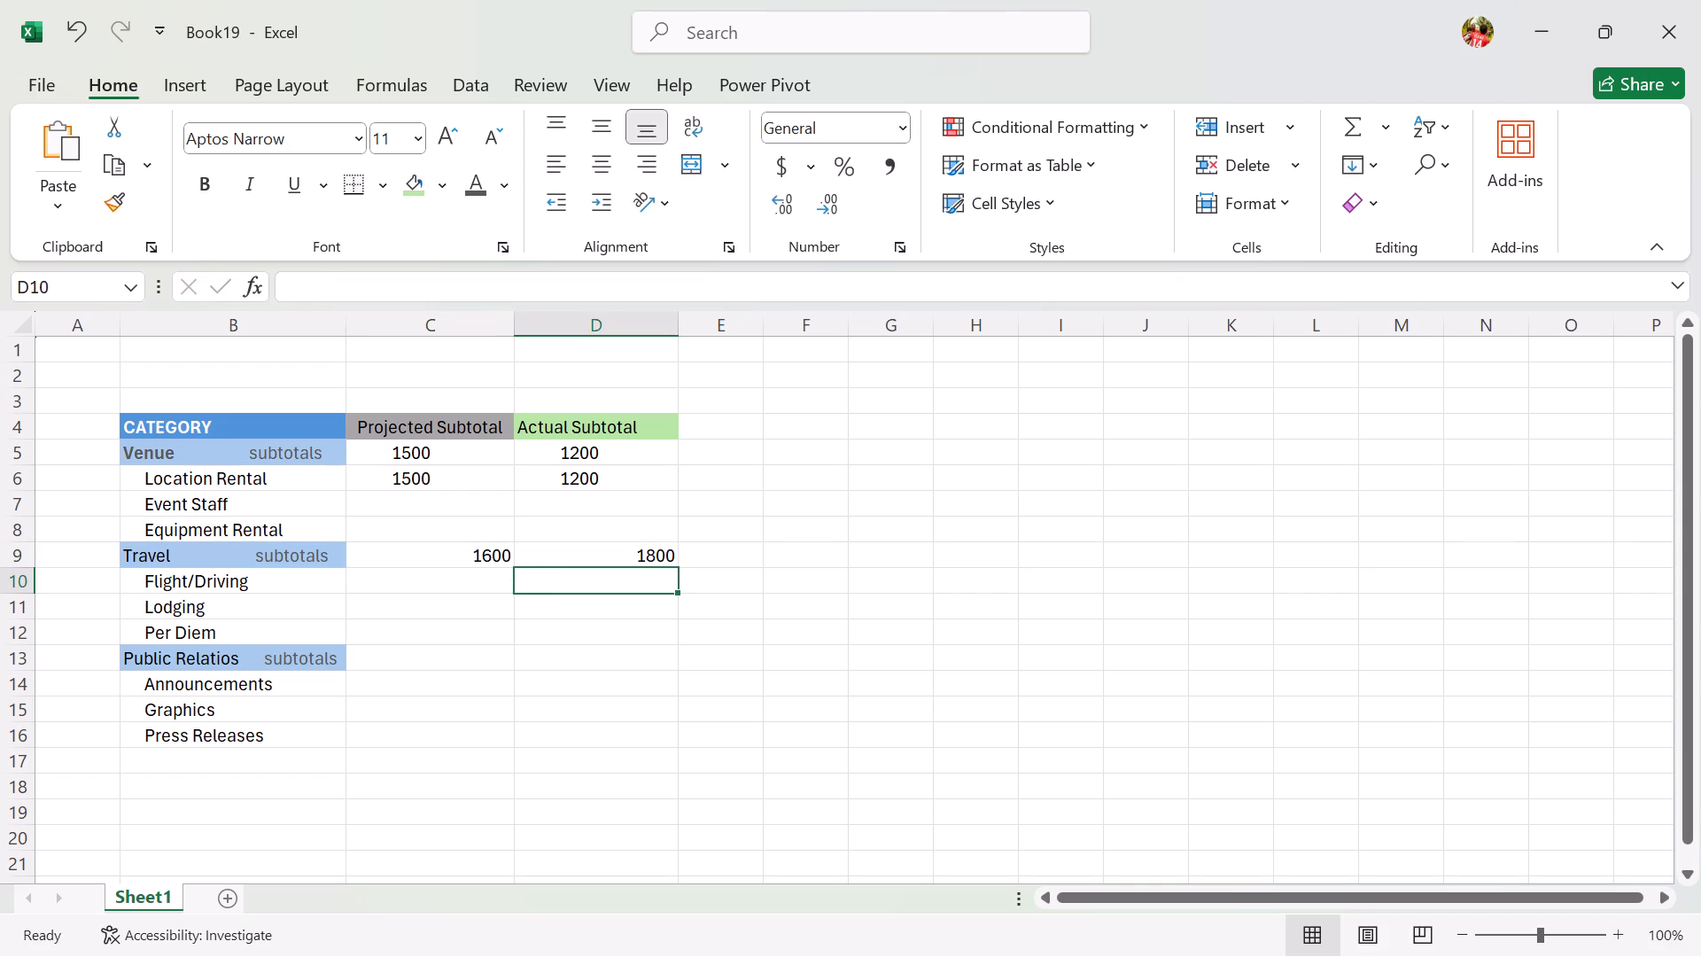
Enter Flight/Driving's amounts: 1800 as Actual Subtotal in D10 and 1600 as Projected Subtotal in C10.
{"action": "key", "text": "1"}
{"action": "type", "text": "800"}
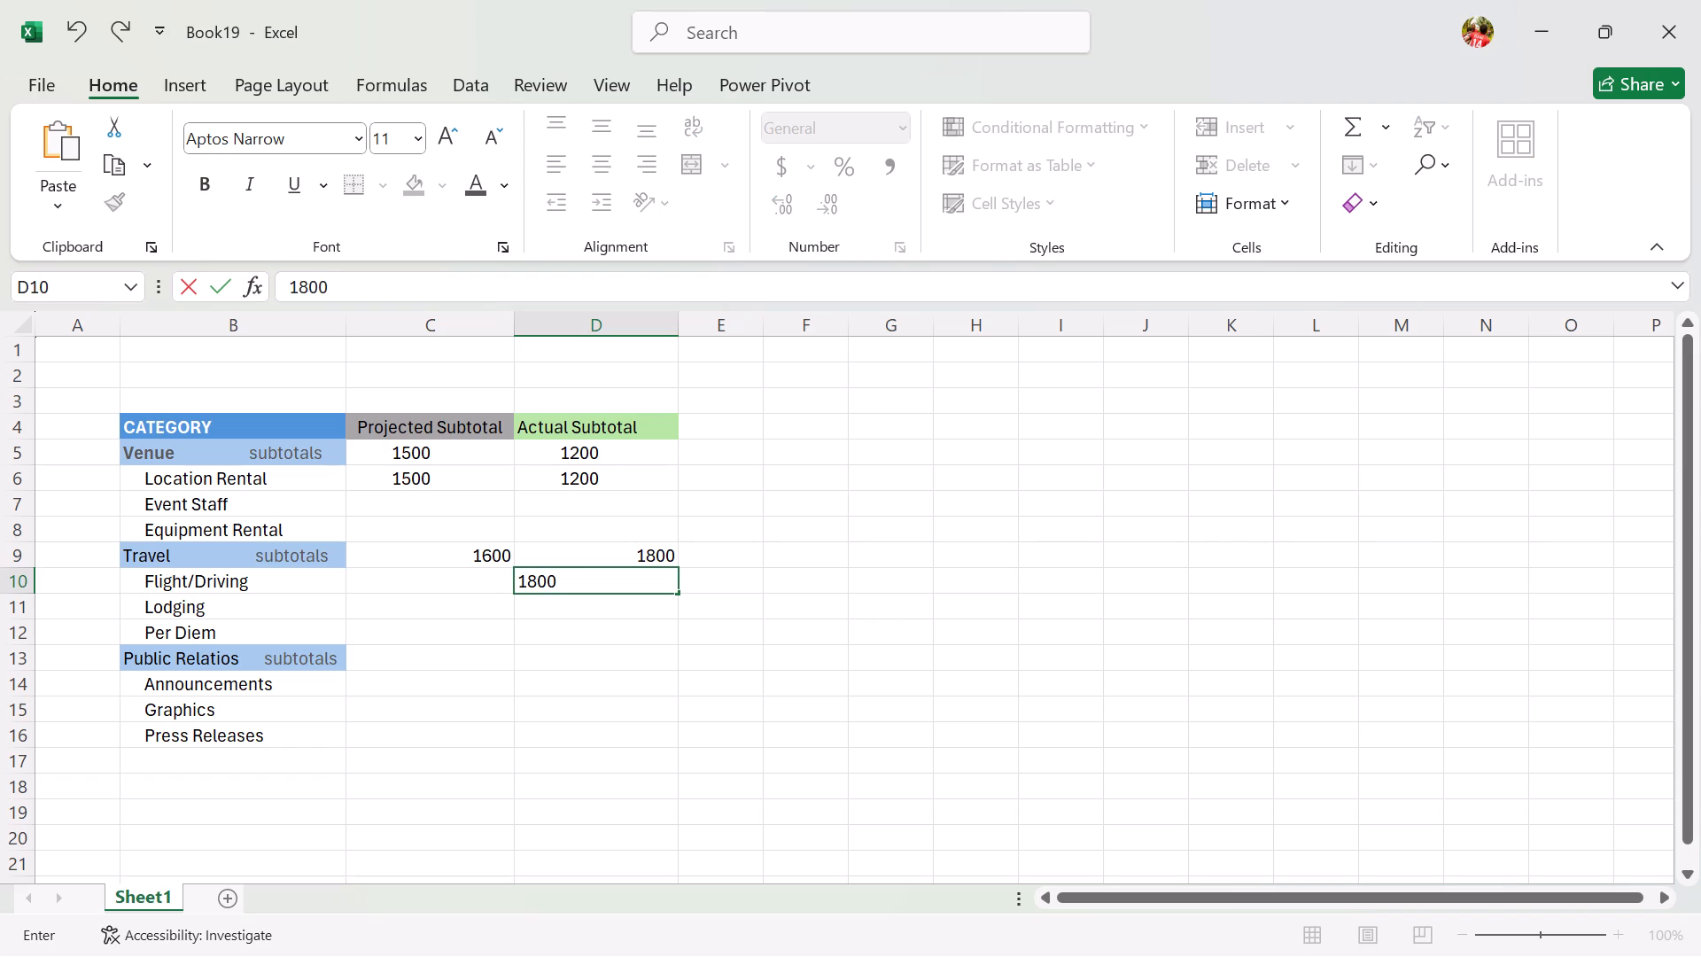
{"action": "key", "text": "Left"}
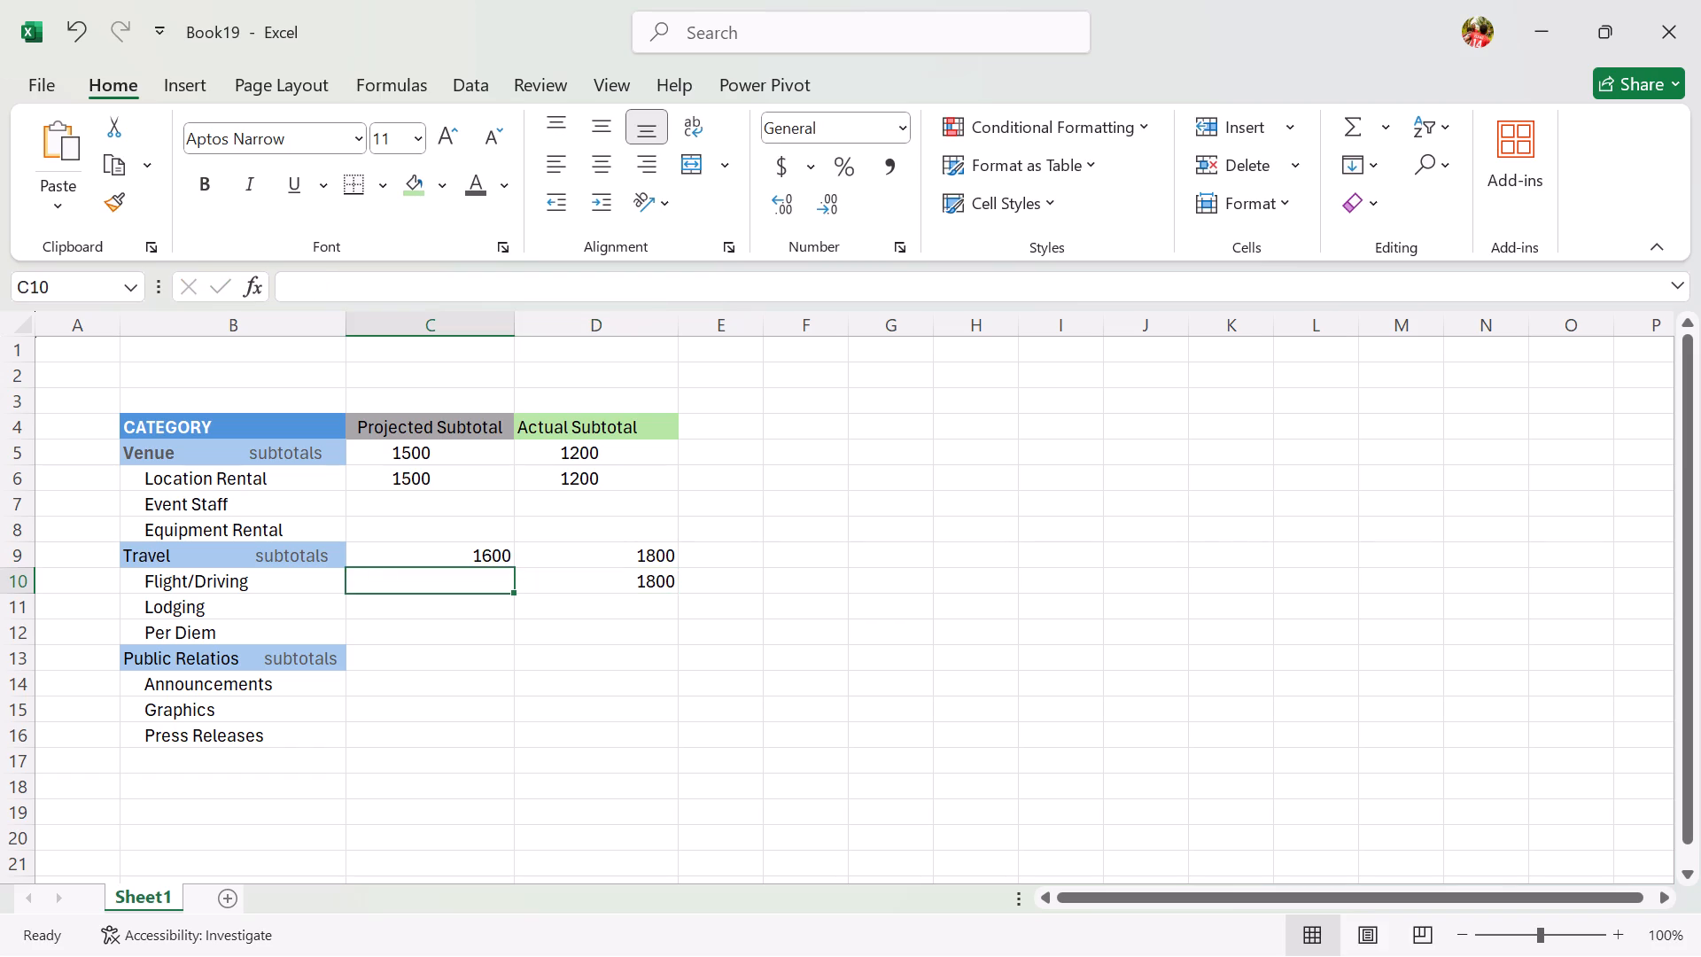
{"action": "key", "text": "1"}
{"action": "key", "text": "6"}
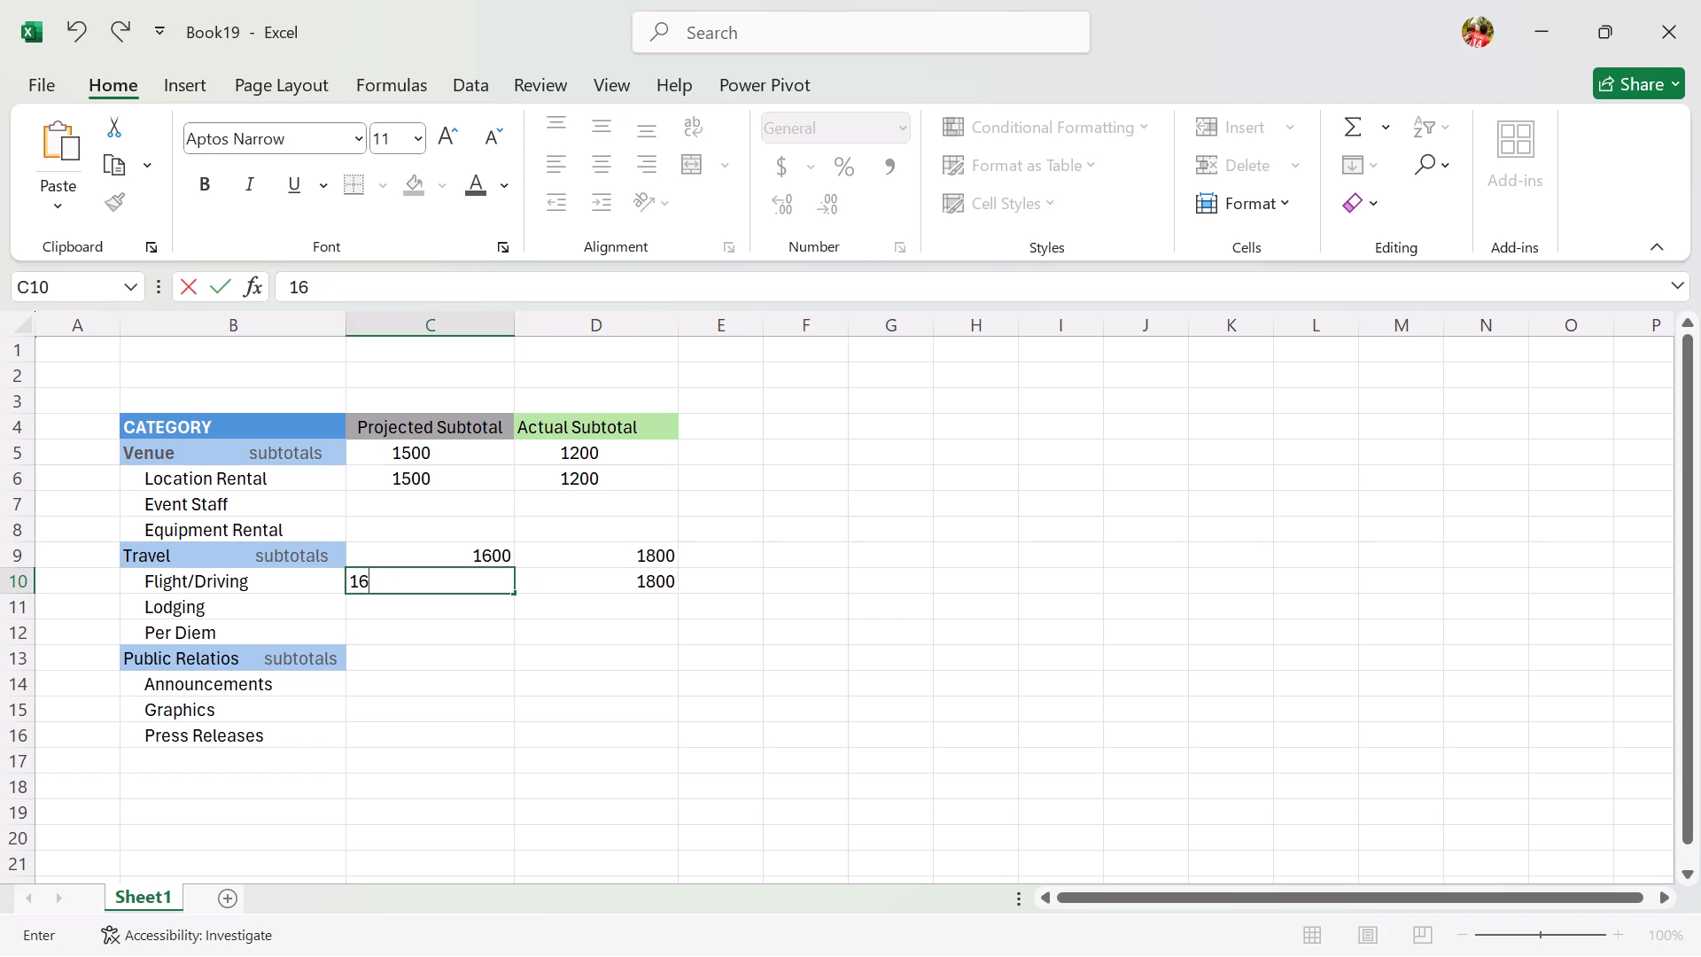
{"action": "type", "text": "00"}
Indent the Actual Subtotal amounts for Travel in D9 and Flight/Driving in D10 four levels each.
{"action": "left_click", "coordinate": [579, 566]}
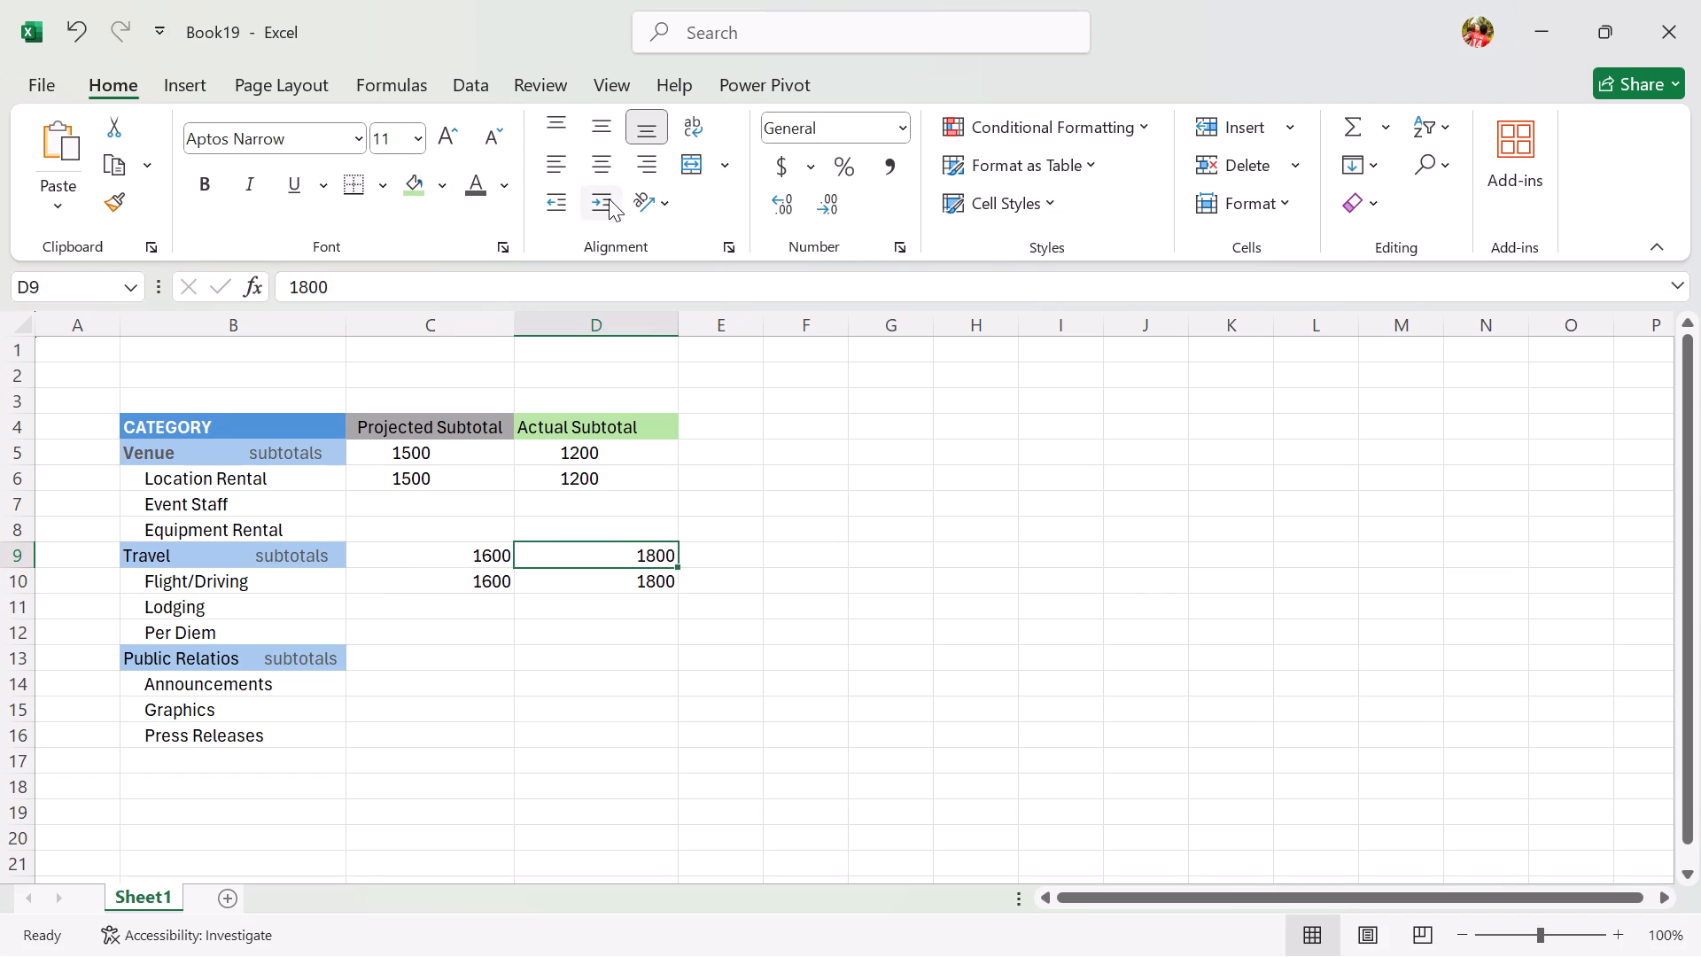
{"action": "left_click", "coordinate": [608, 198]}
{"action": "left_click", "coordinate": [610, 198]}
{"action": "left_click", "coordinate": [610, 198]}
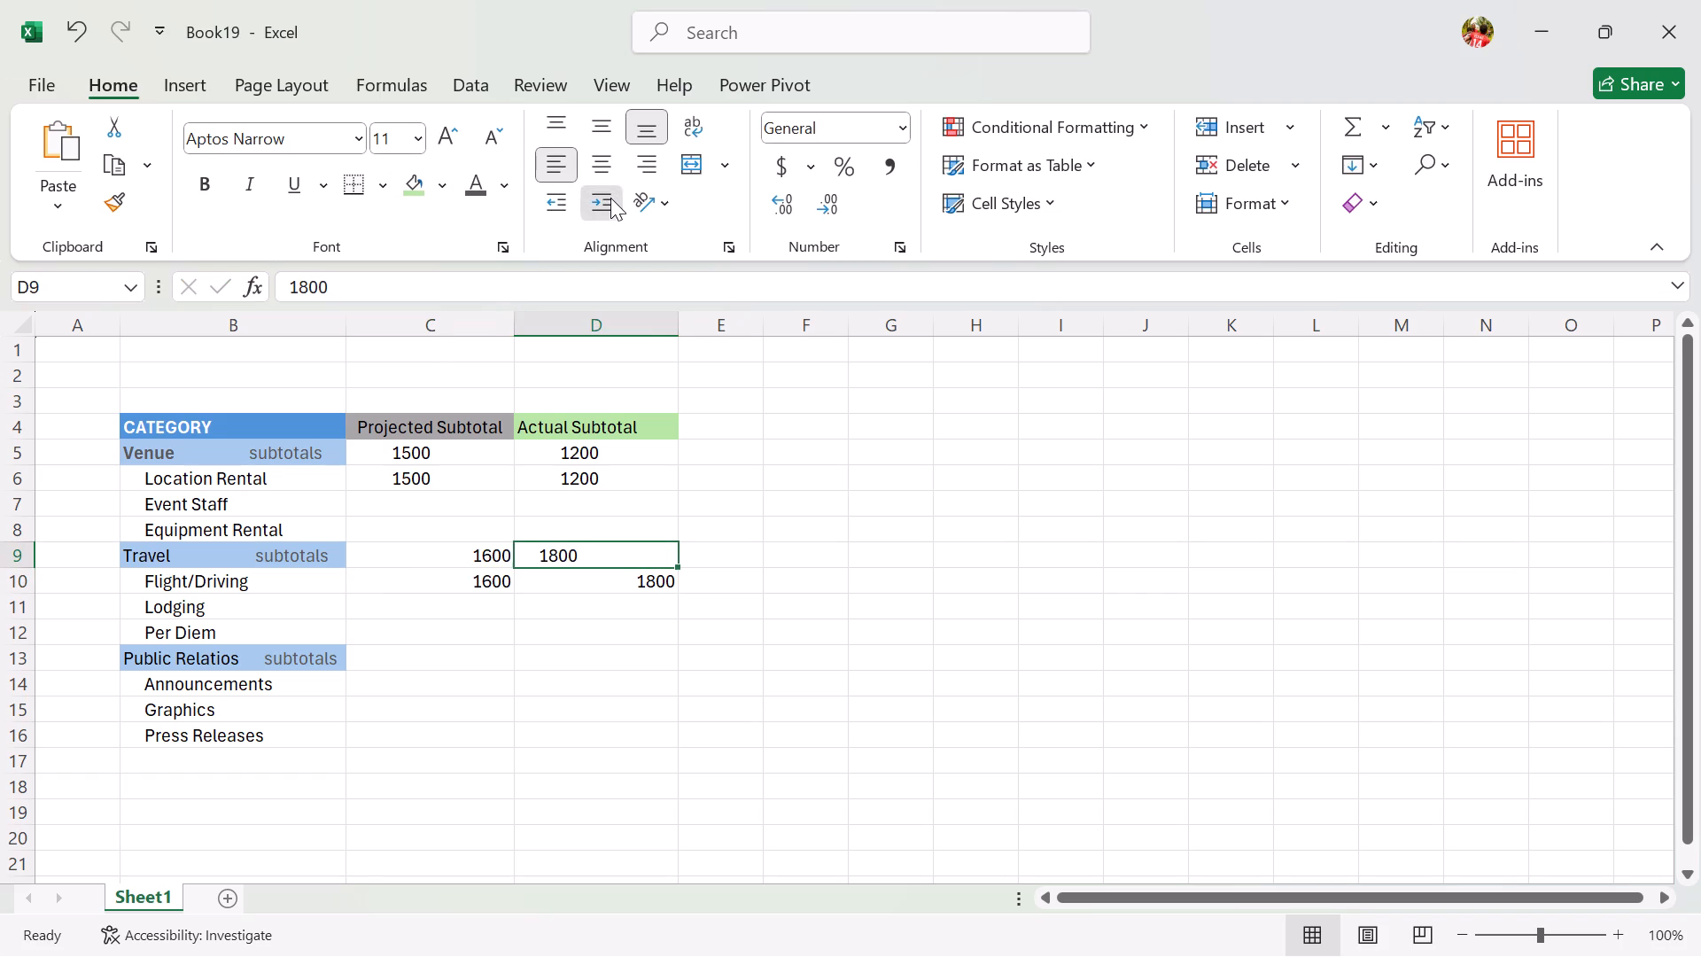
{"action": "left_click", "coordinate": [610, 198]}
{"action": "left_click", "coordinate": [648, 593]}
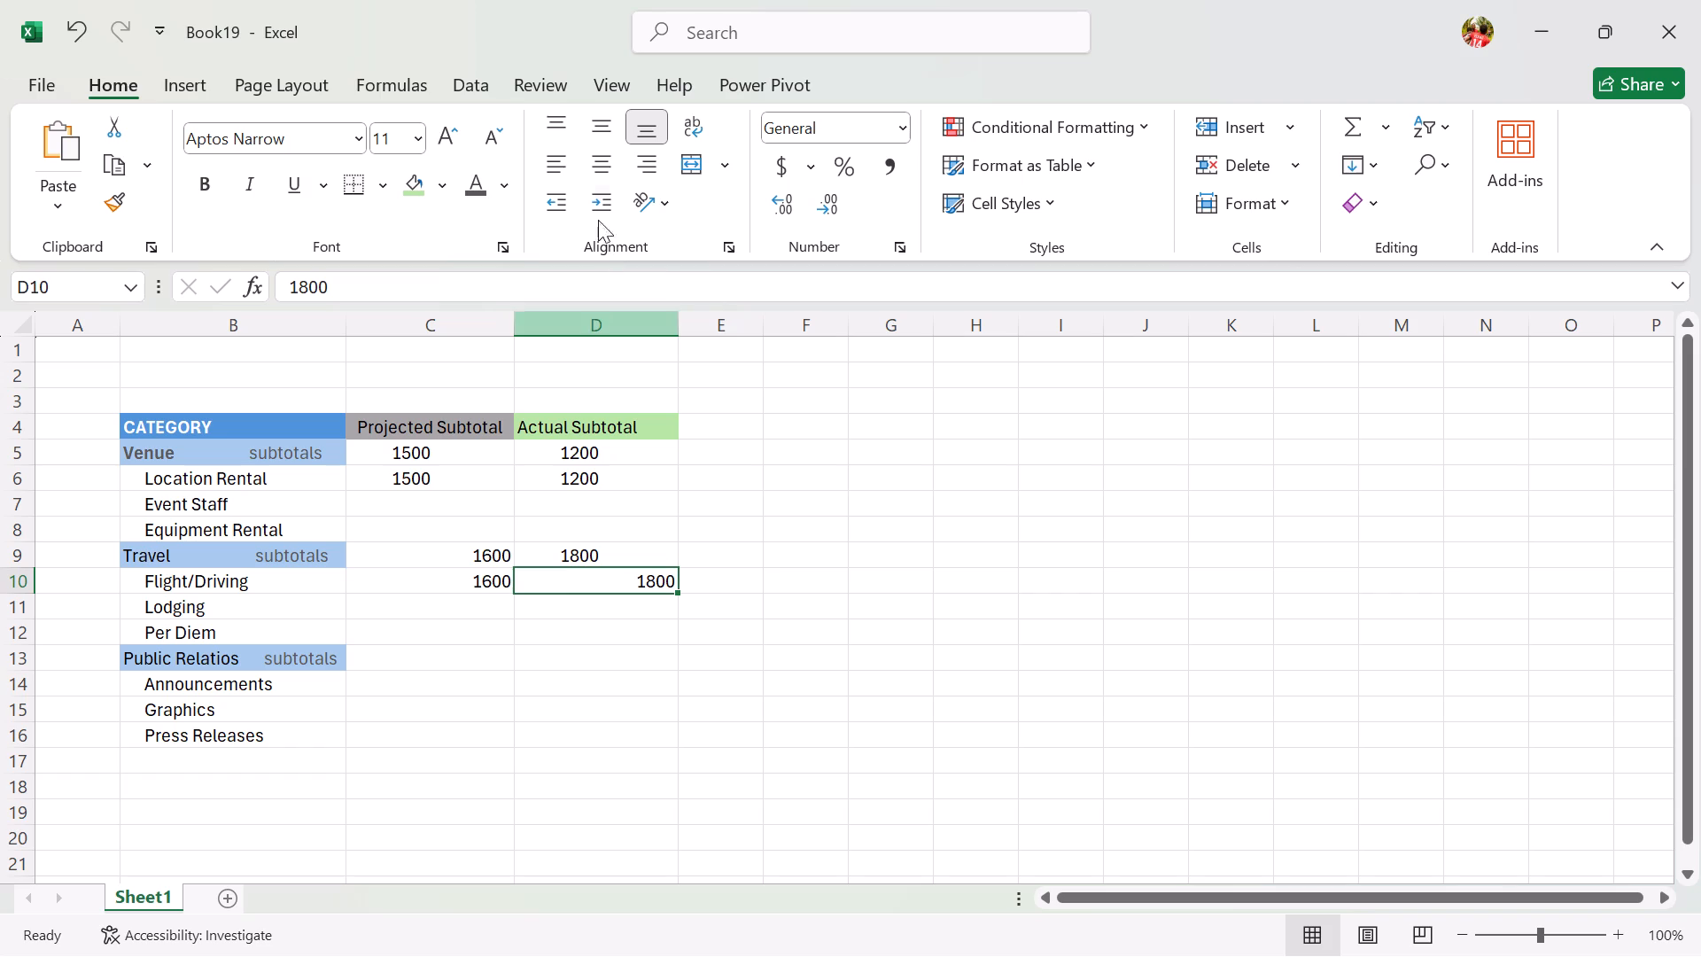
{"action": "left_click", "coordinate": [590, 195]}
{"action": "triple_click", "coordinate": [590, 195]}
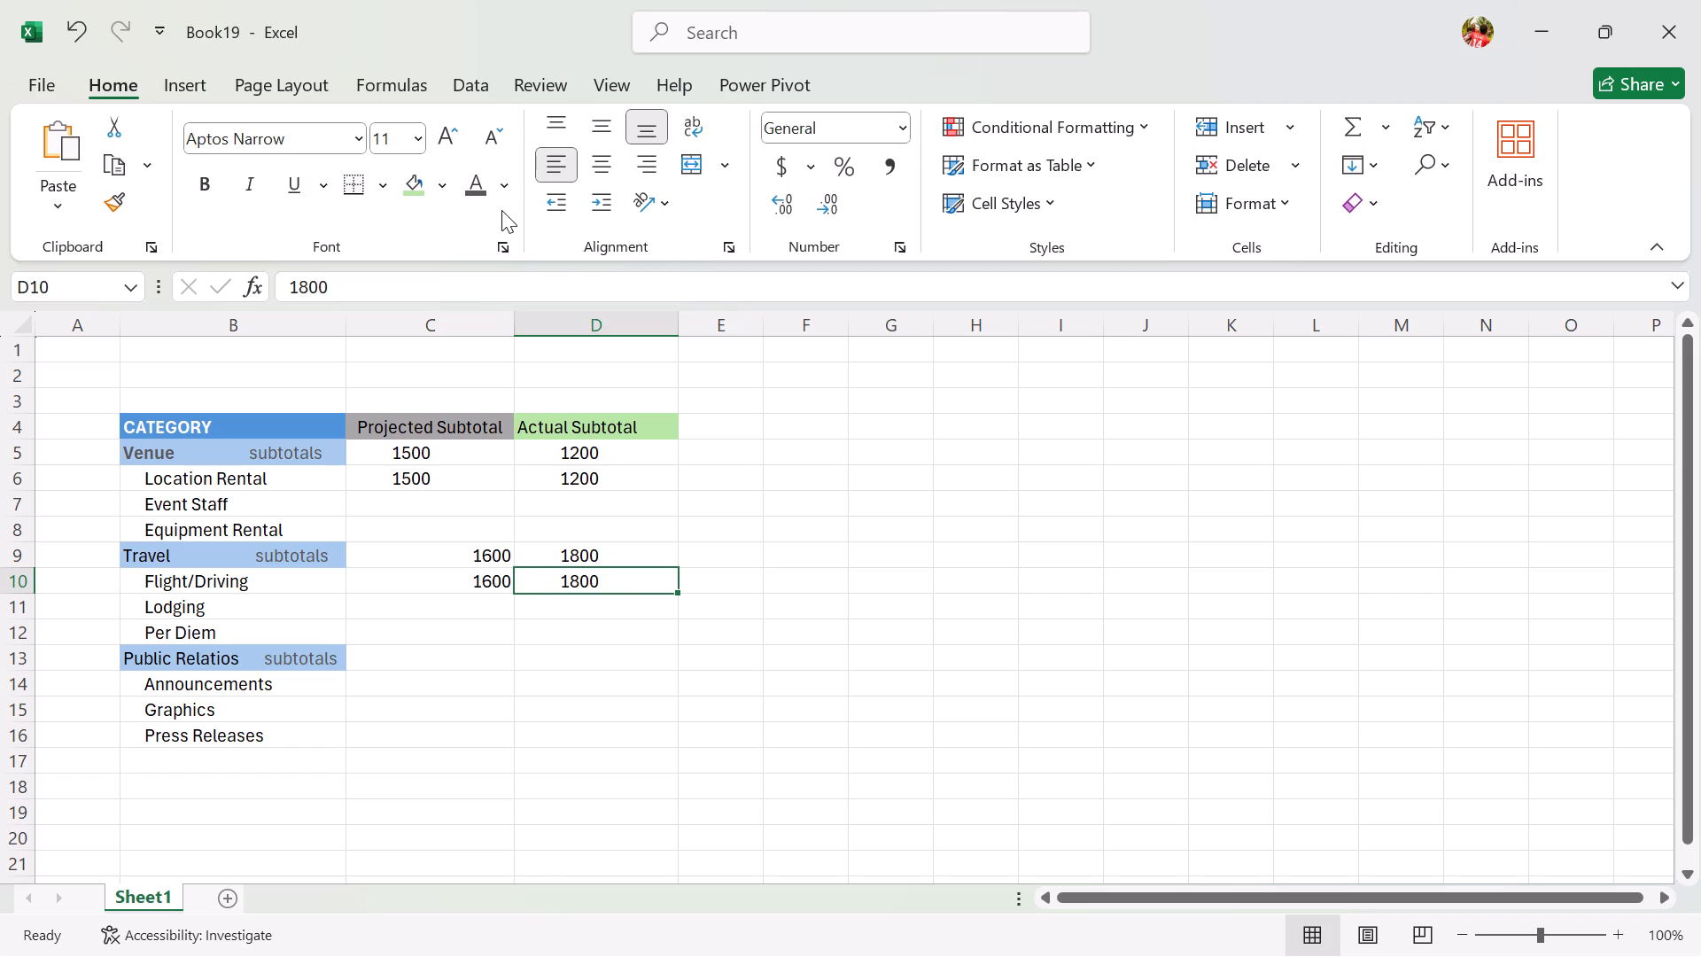
Indent the Projected Subtotal amounts for Travel in C9 by four levels and Flight/Driving in C10 by three levels.
{"action": "left_click", "coordinate": [471, 560]}
{"action": "left_click", "coordinate": [601, 208]}
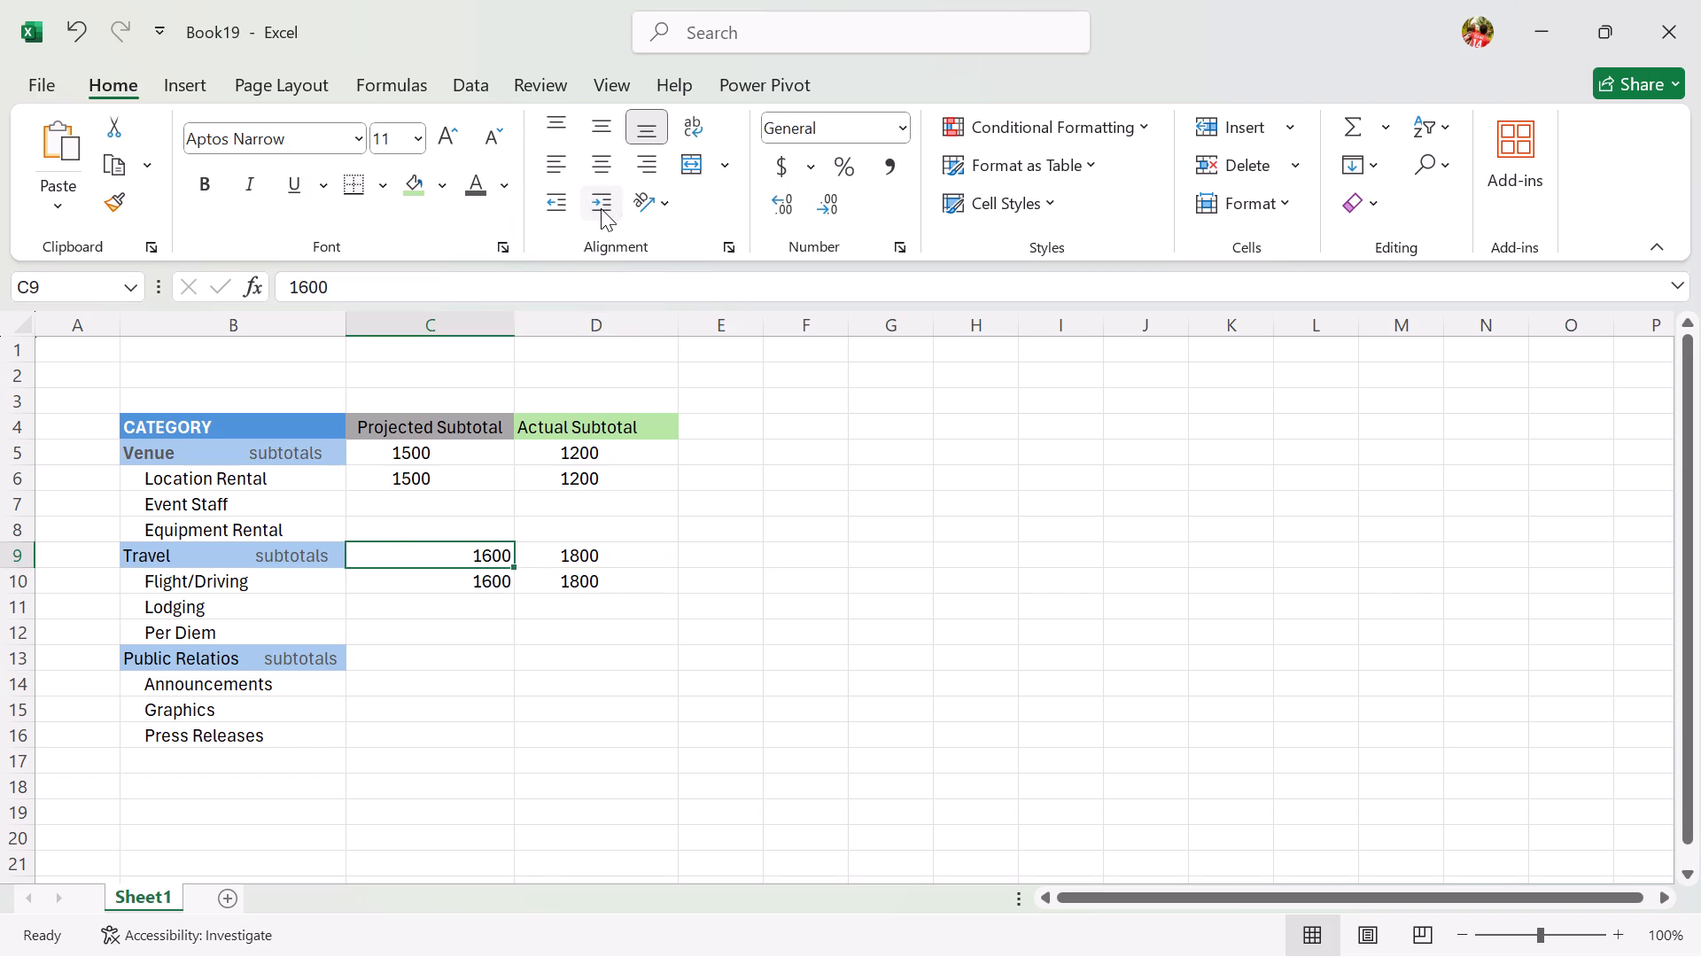
{"action": "triple_click", "coordinate": [601, 208]}
{"action": "left_click", "coordinate": [501, 577]}
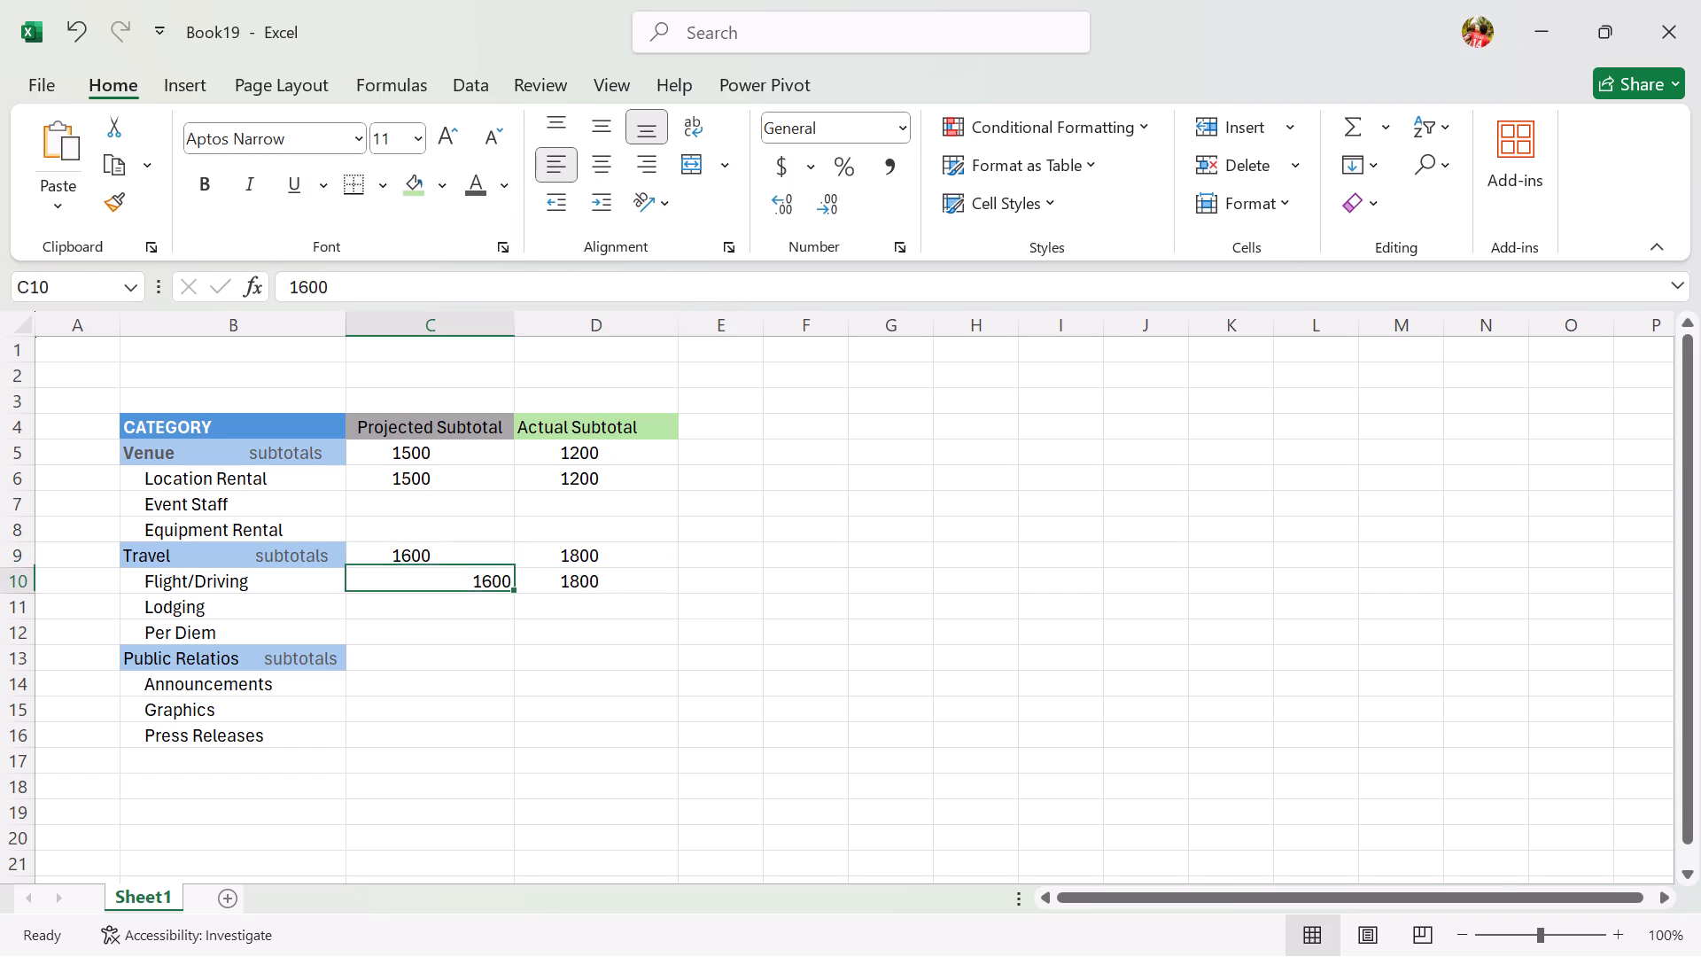
{"action": "double_click", "coordinate": [595, 197]}
{"action": "left_click", "coordinate": [595, 197]}
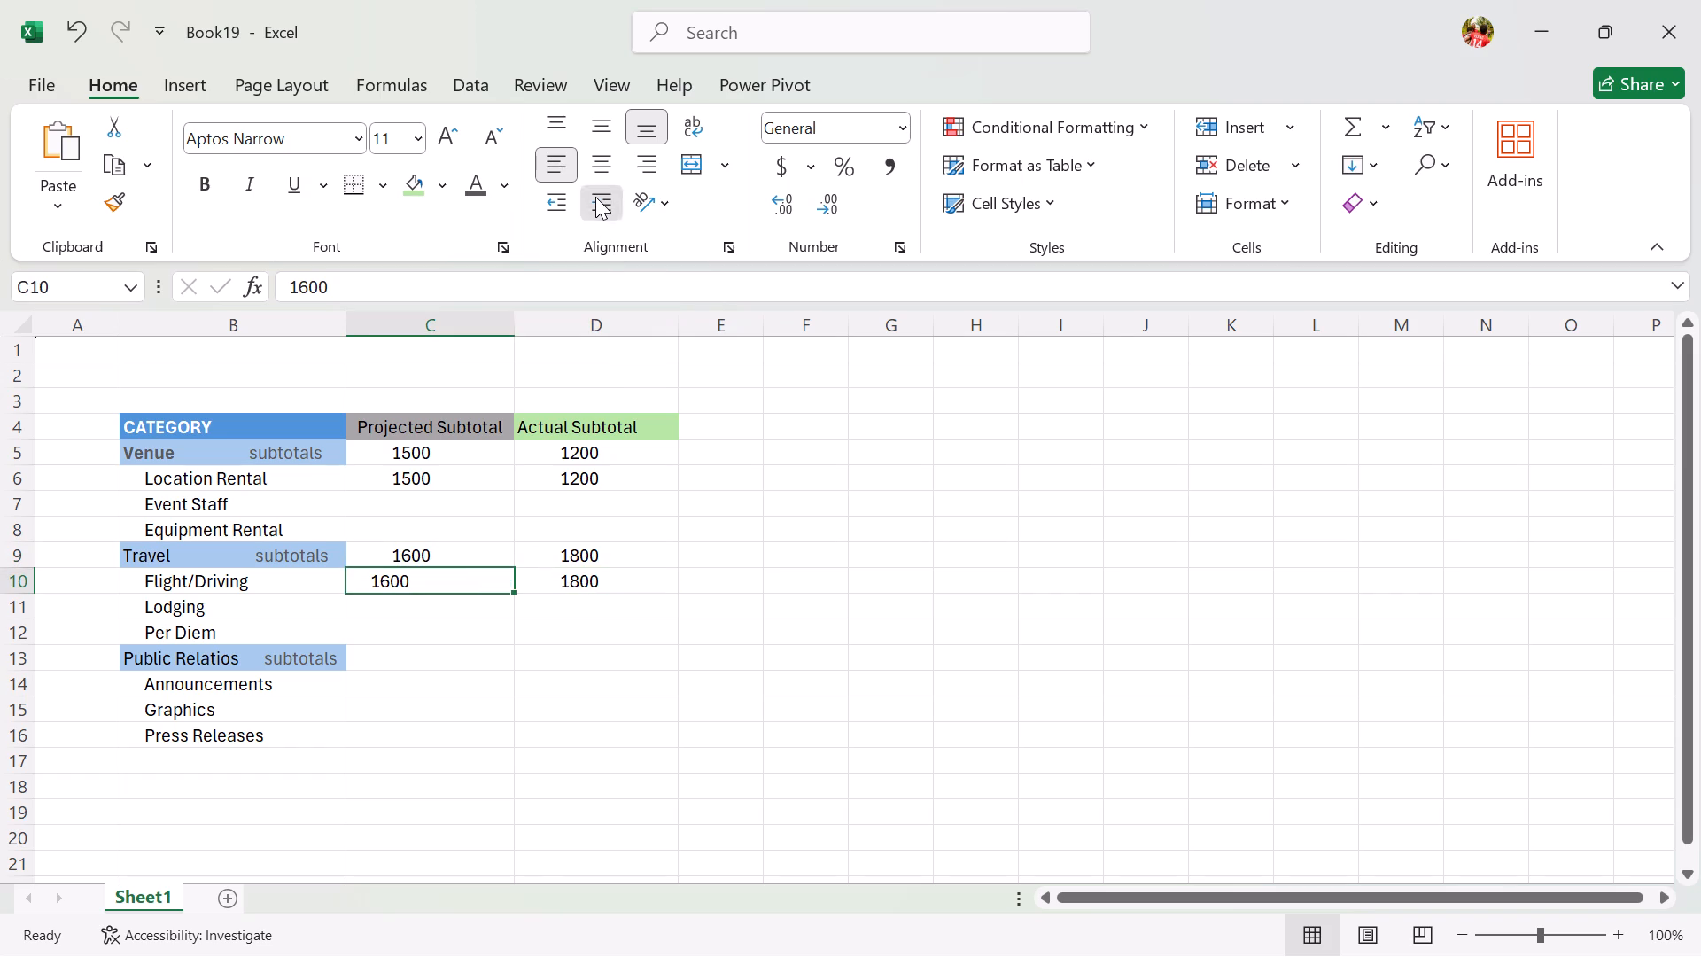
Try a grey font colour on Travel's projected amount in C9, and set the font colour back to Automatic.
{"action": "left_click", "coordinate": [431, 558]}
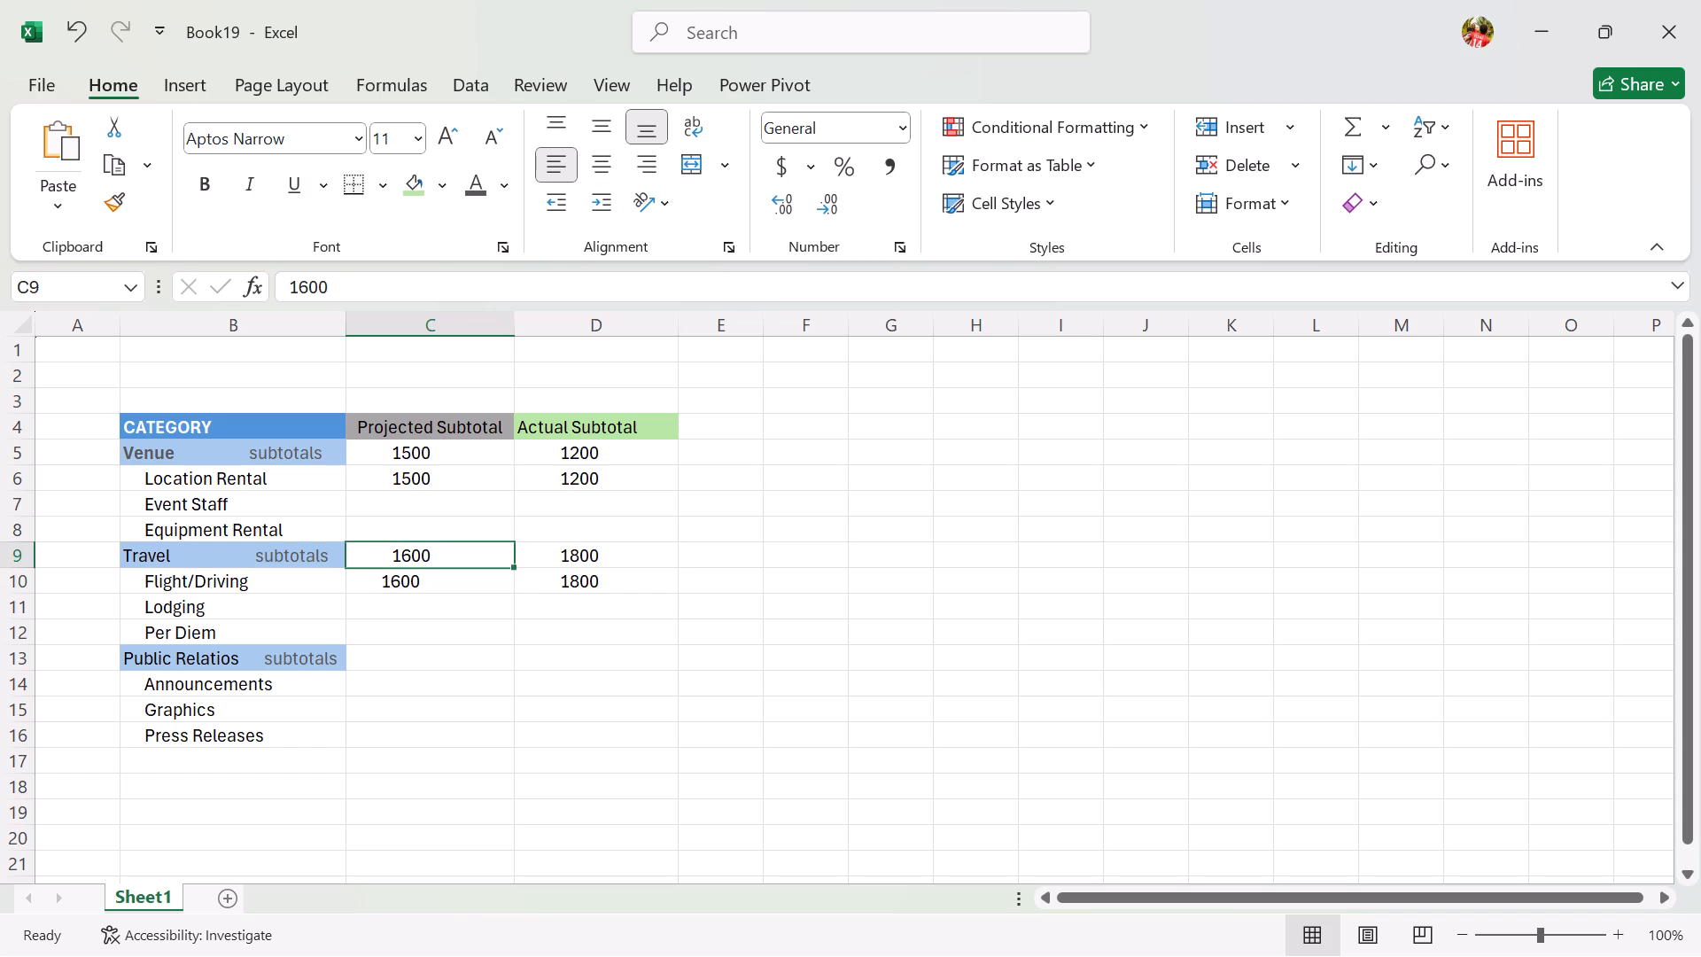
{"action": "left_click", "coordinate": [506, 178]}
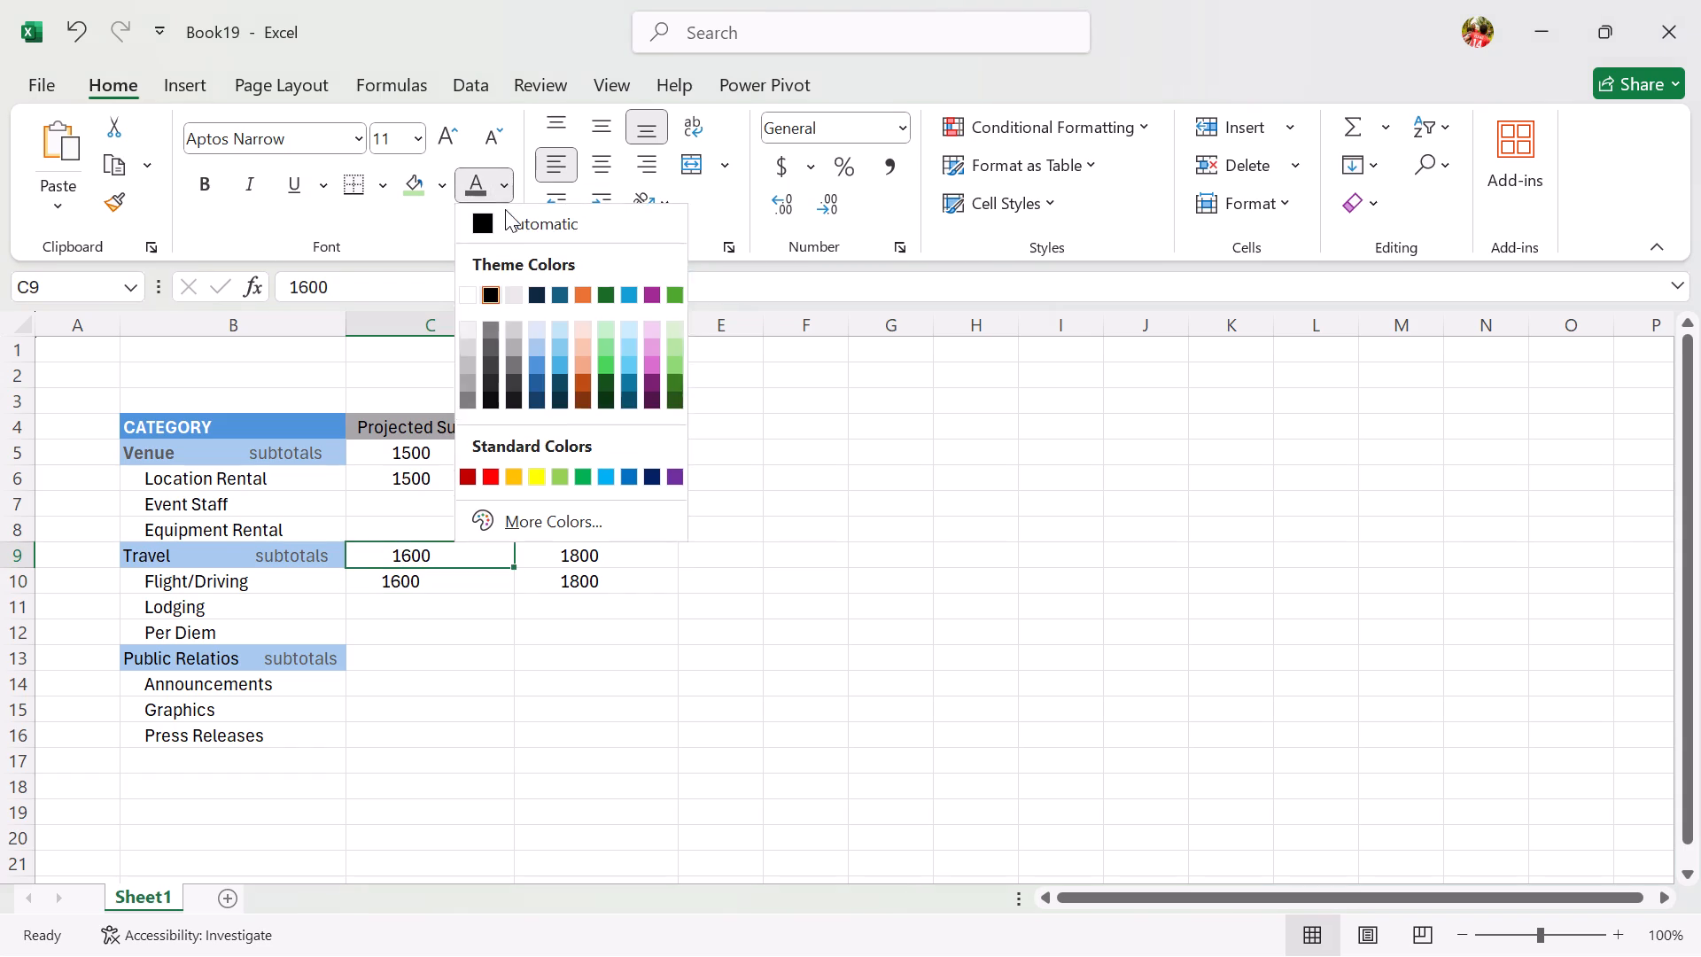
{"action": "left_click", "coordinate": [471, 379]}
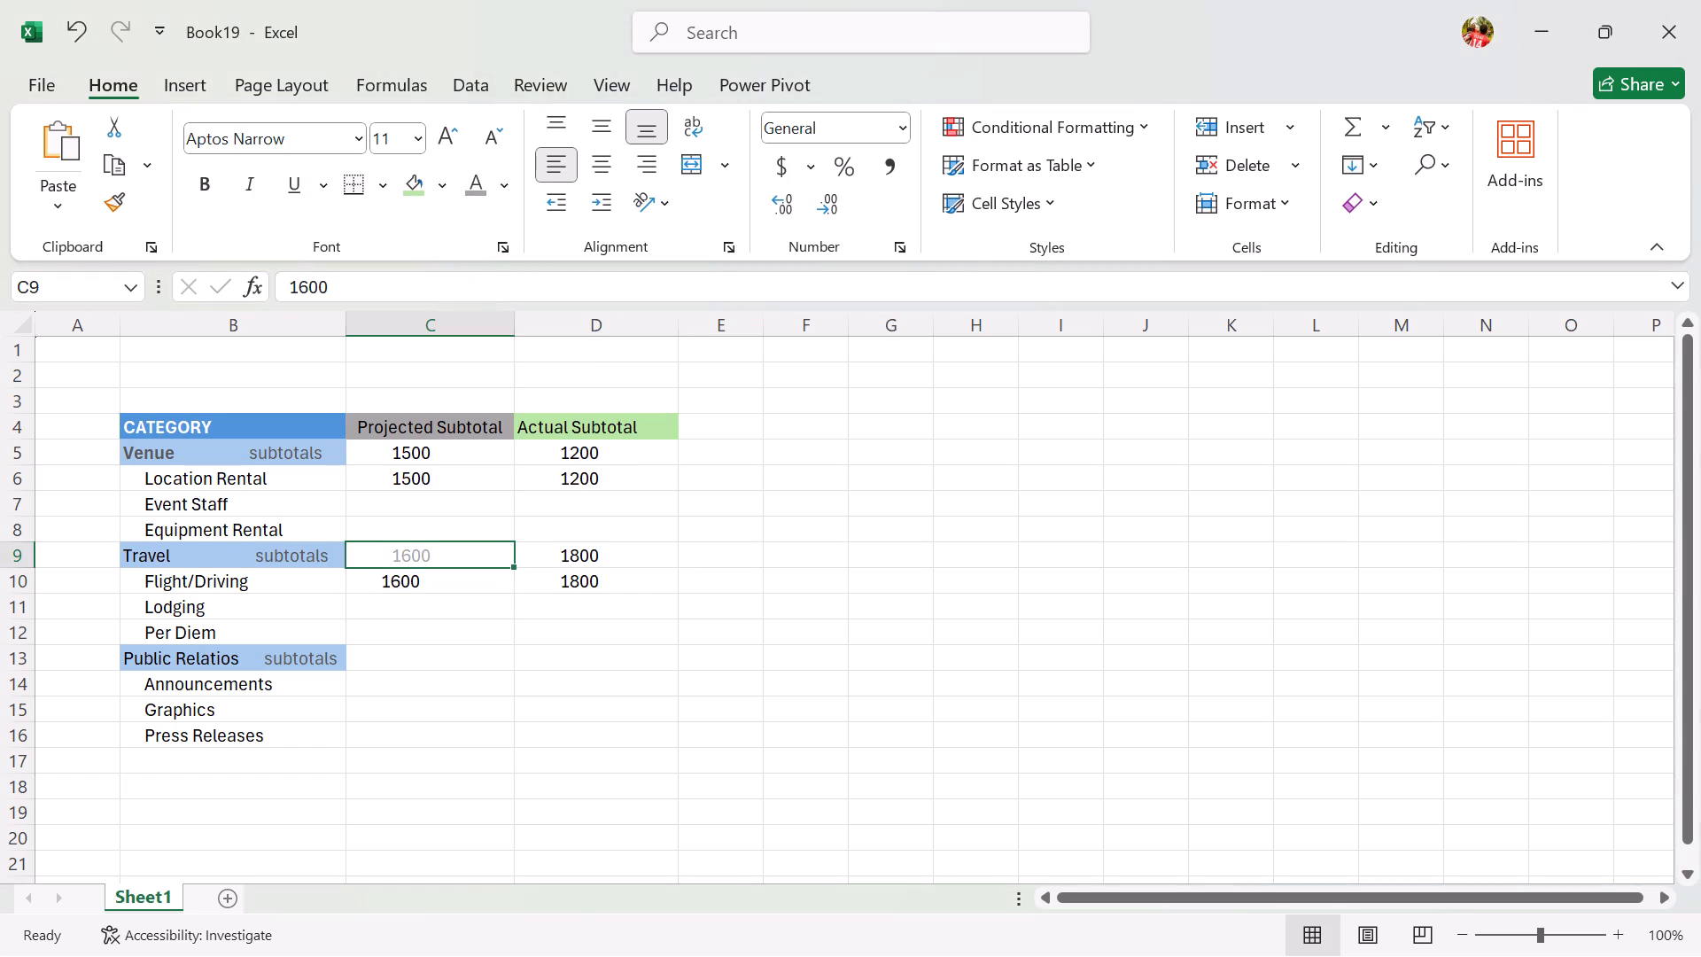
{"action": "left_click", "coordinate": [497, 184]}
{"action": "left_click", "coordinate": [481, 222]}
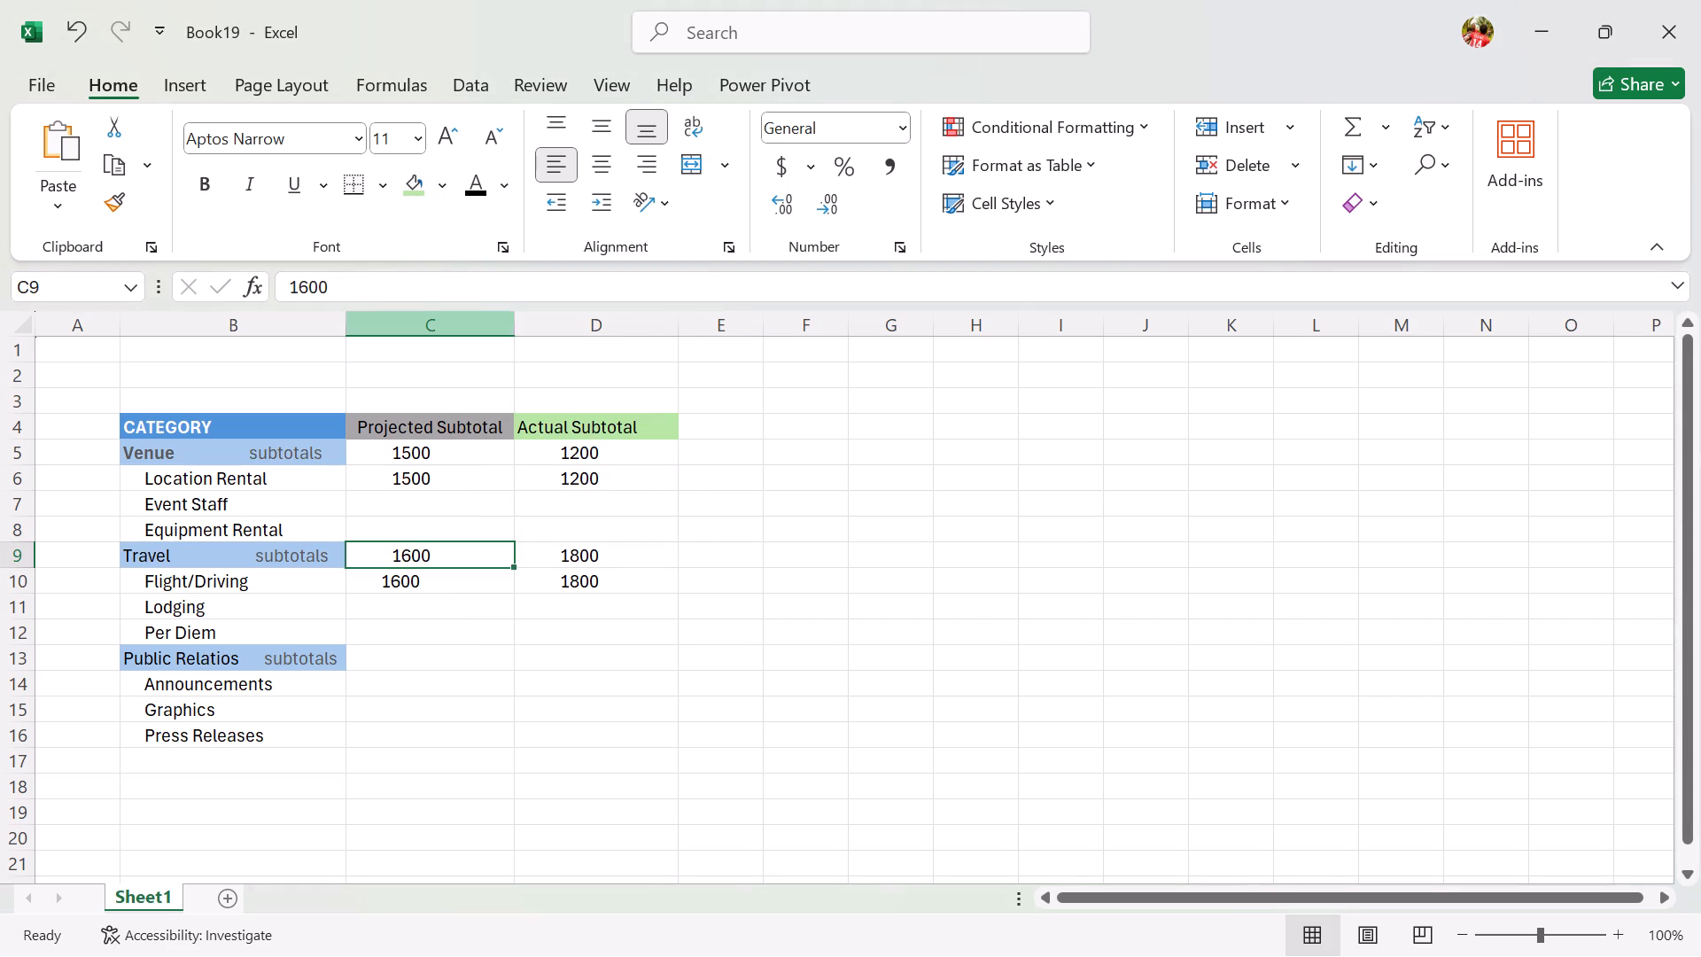
Fill Travel's Projected Subtotal cell C9 with a light grey theme colour.
{"action": "left_click", "coordinate": [442, 185]}
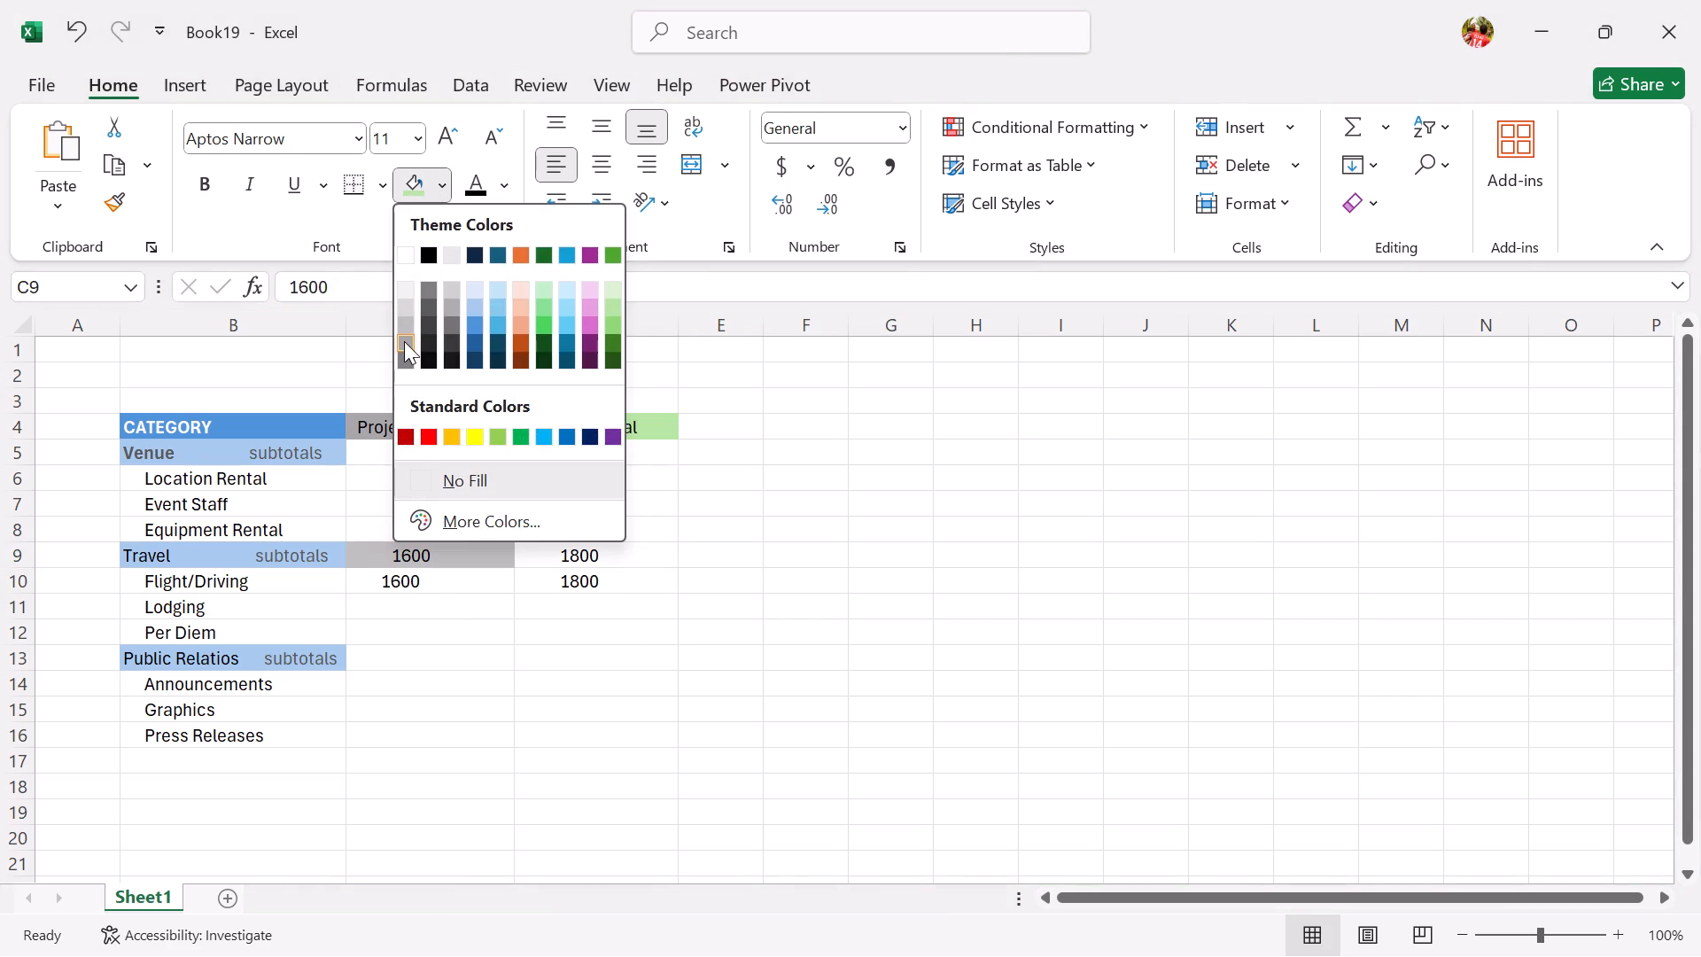
{"action": "left_click", "coordinate": [400, 323]}
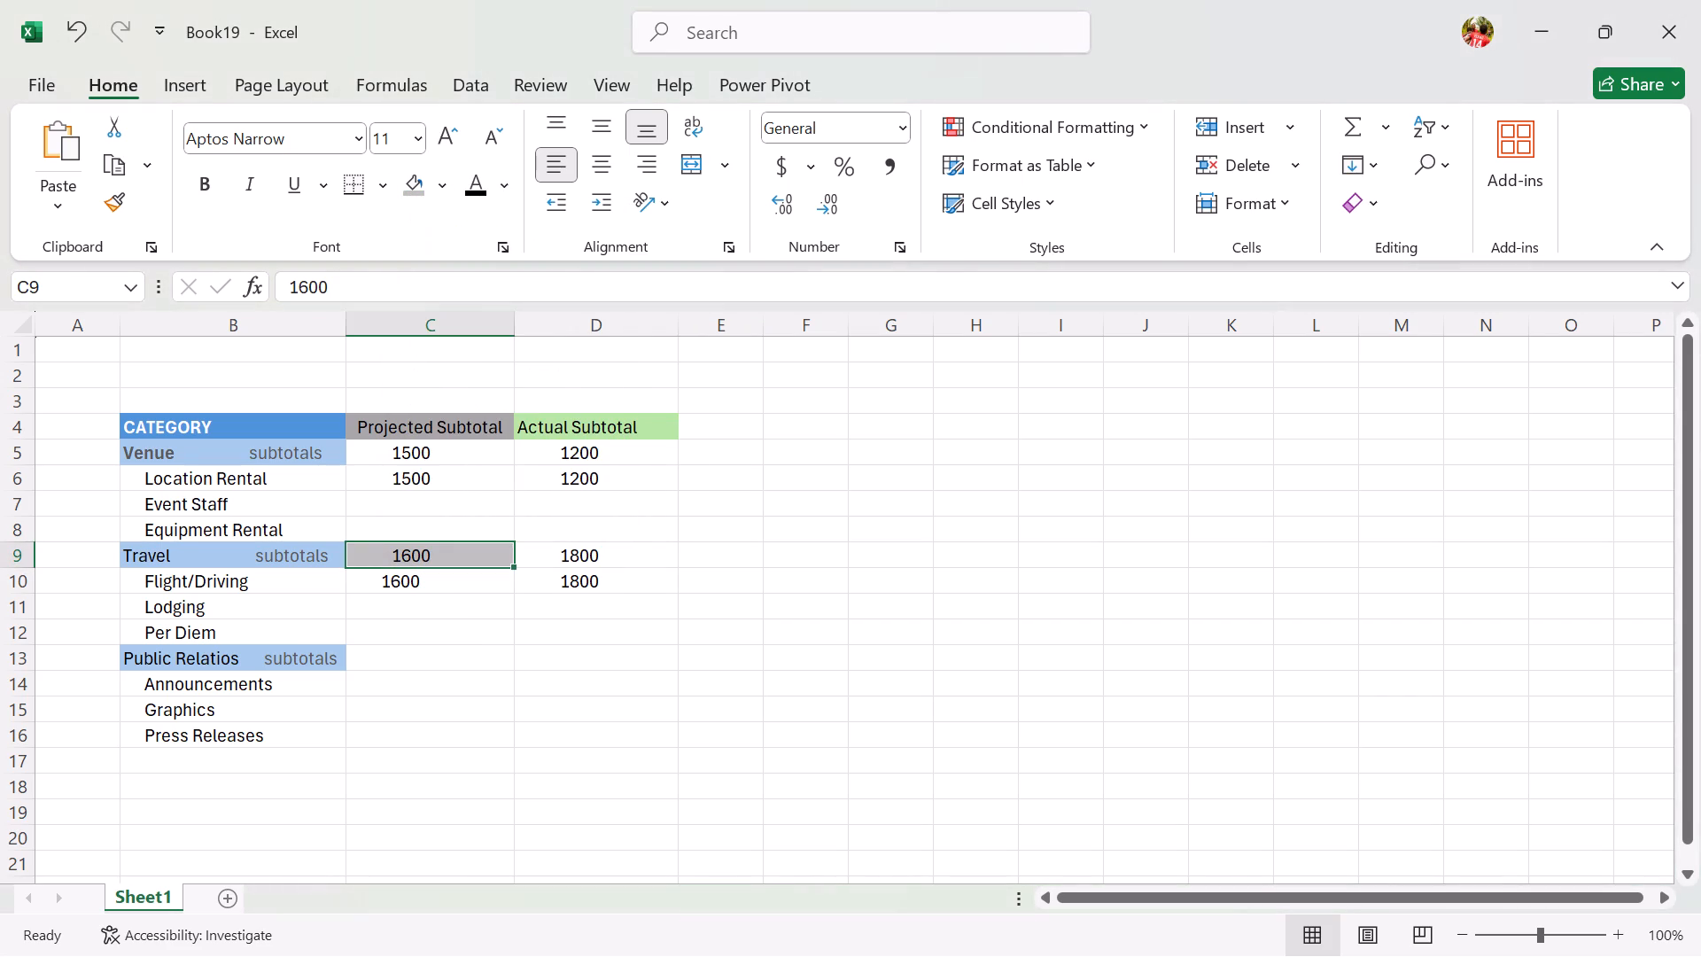
{"action": "left_click", "coordinate": [518, 572]}
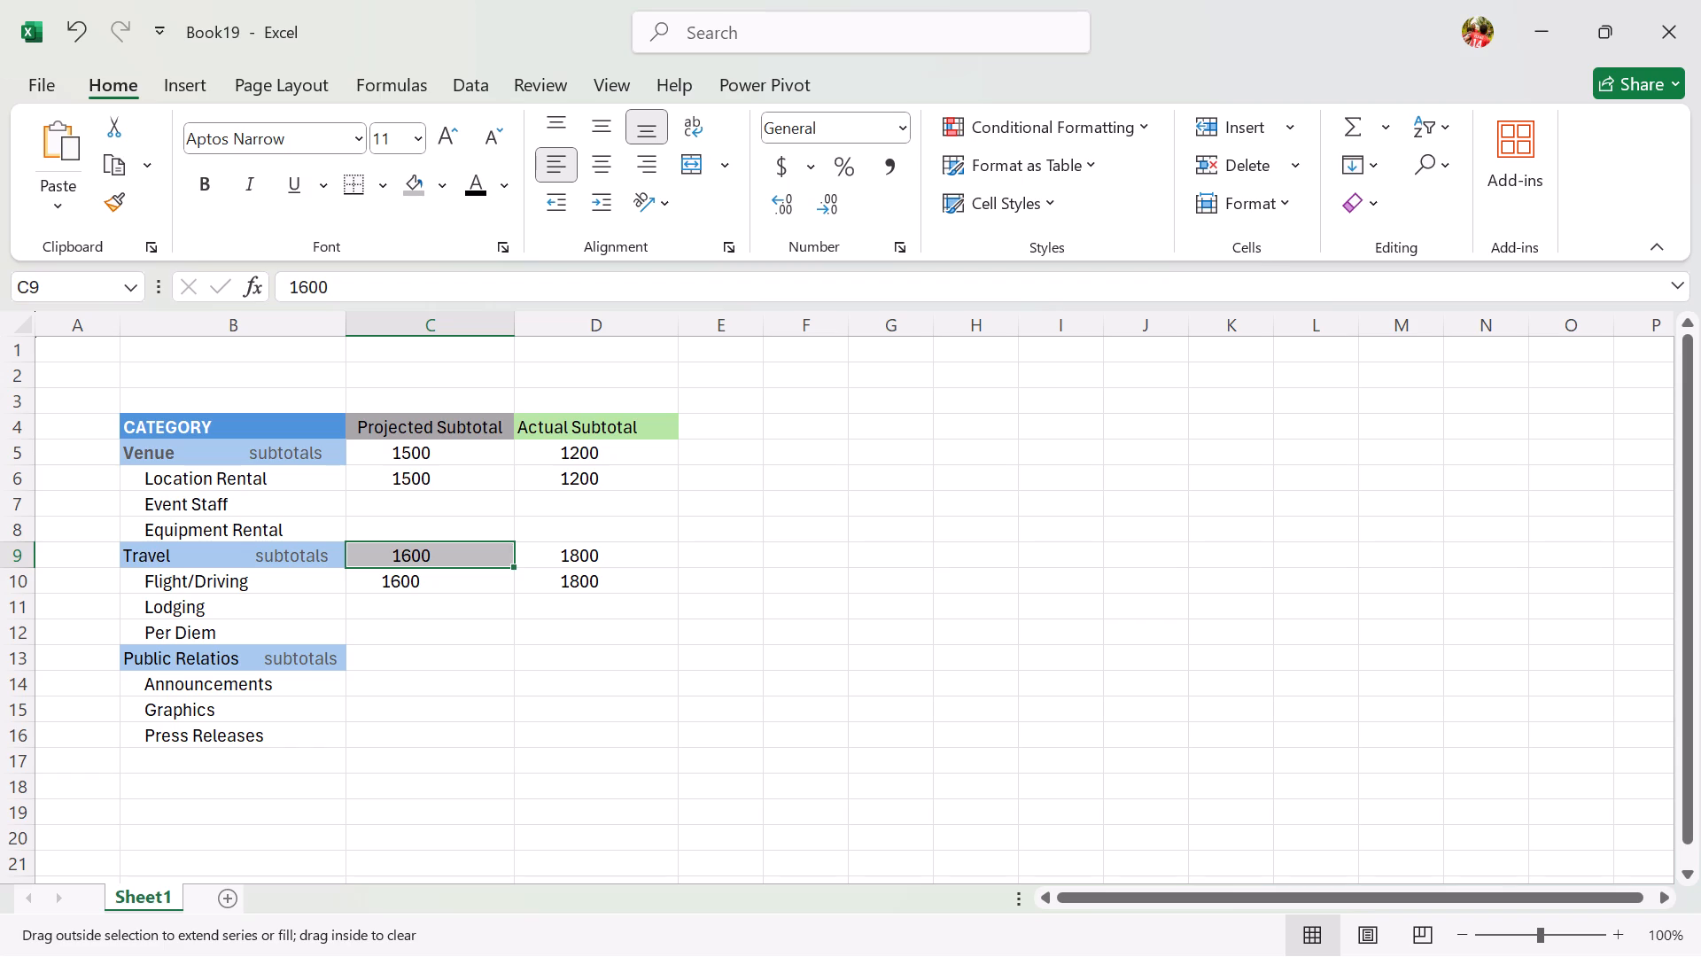
Fill Venue's Projected Subtotal cell C5 with the same light grey as Travel's cell C9.
{"action": "left_click", "coordinate": [460, 453]}
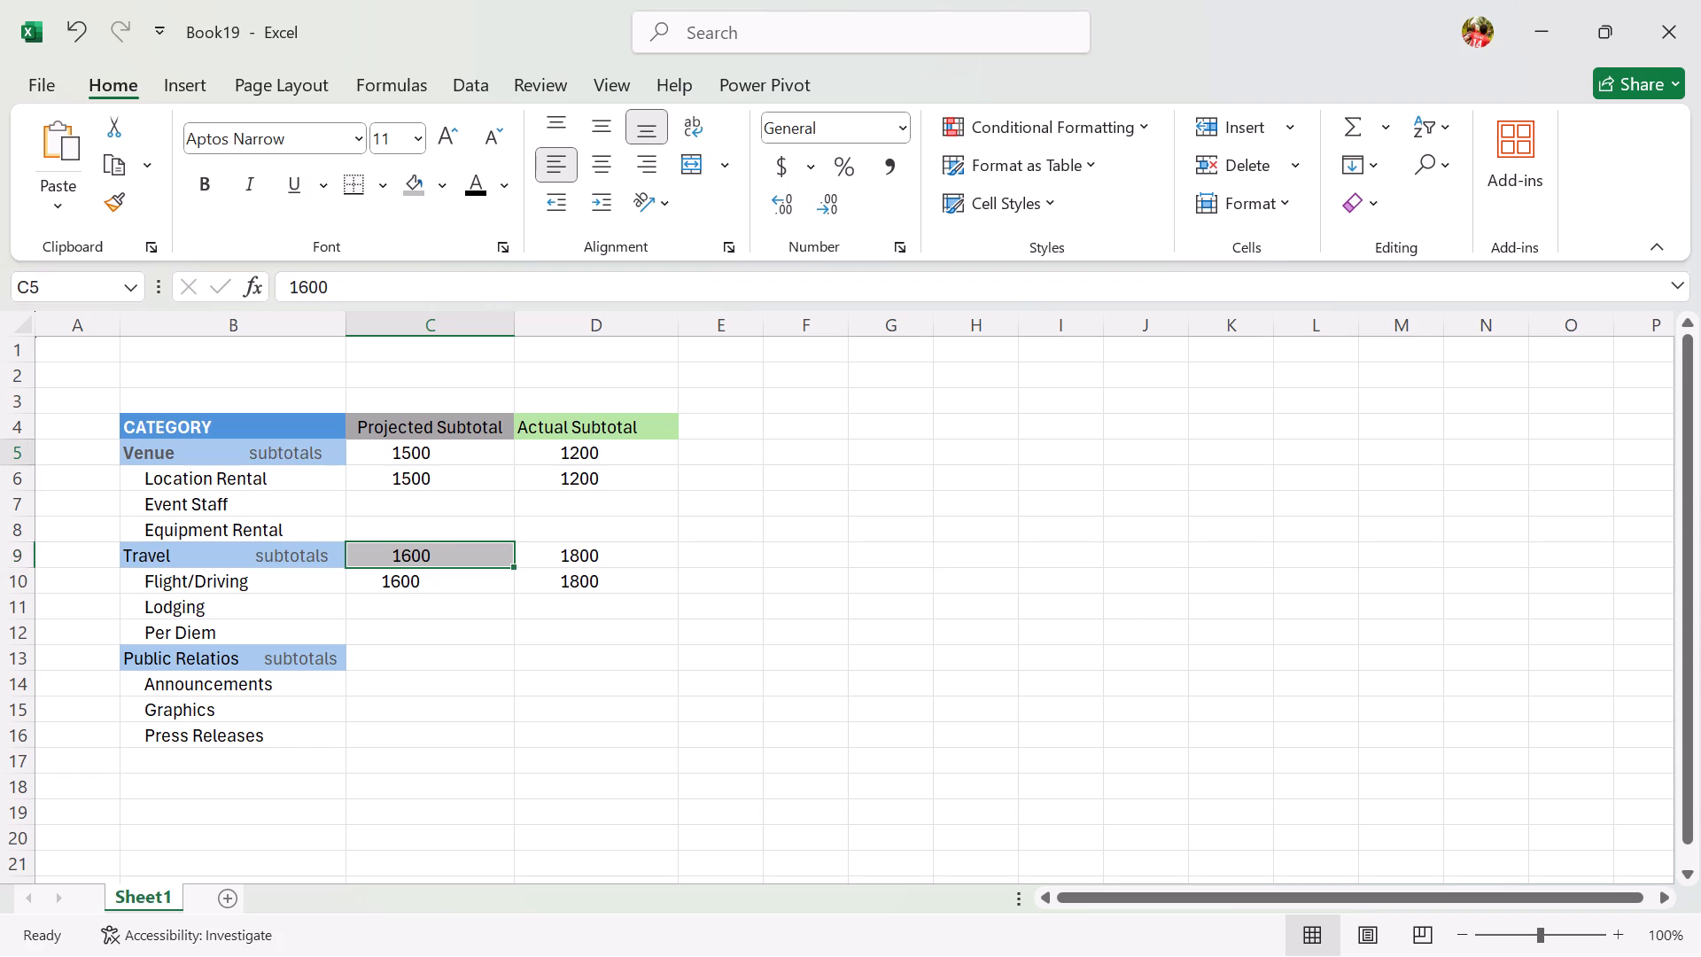
{"action": "left_click", "coordinate": [417, 191]}
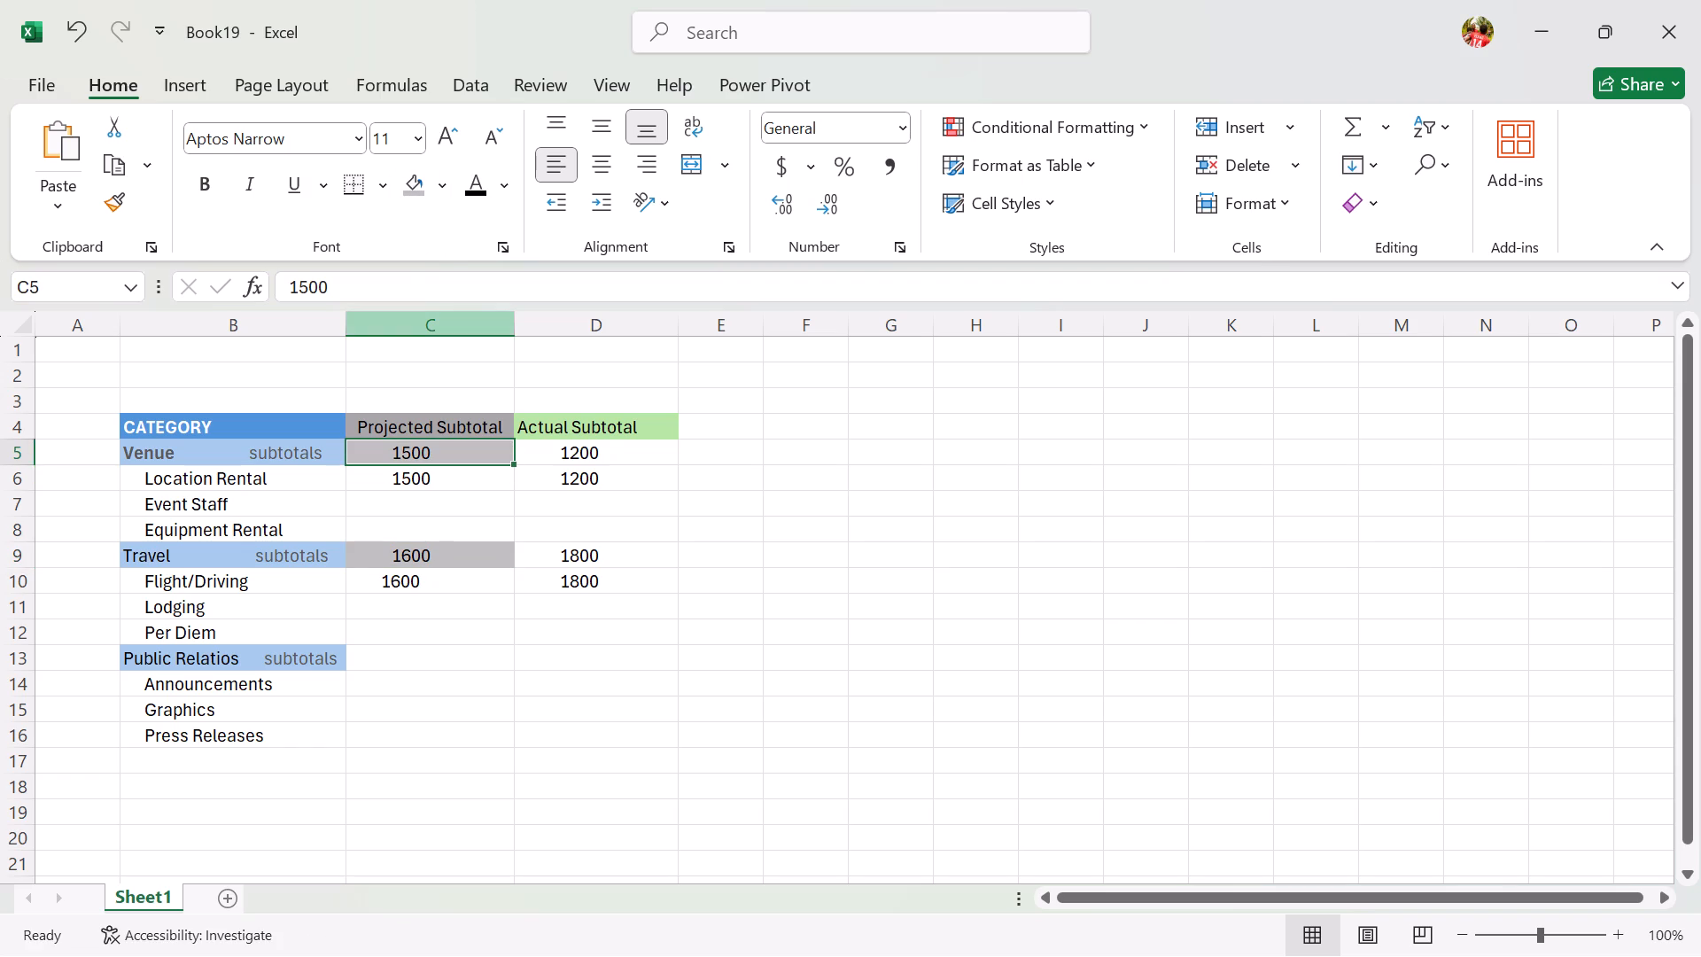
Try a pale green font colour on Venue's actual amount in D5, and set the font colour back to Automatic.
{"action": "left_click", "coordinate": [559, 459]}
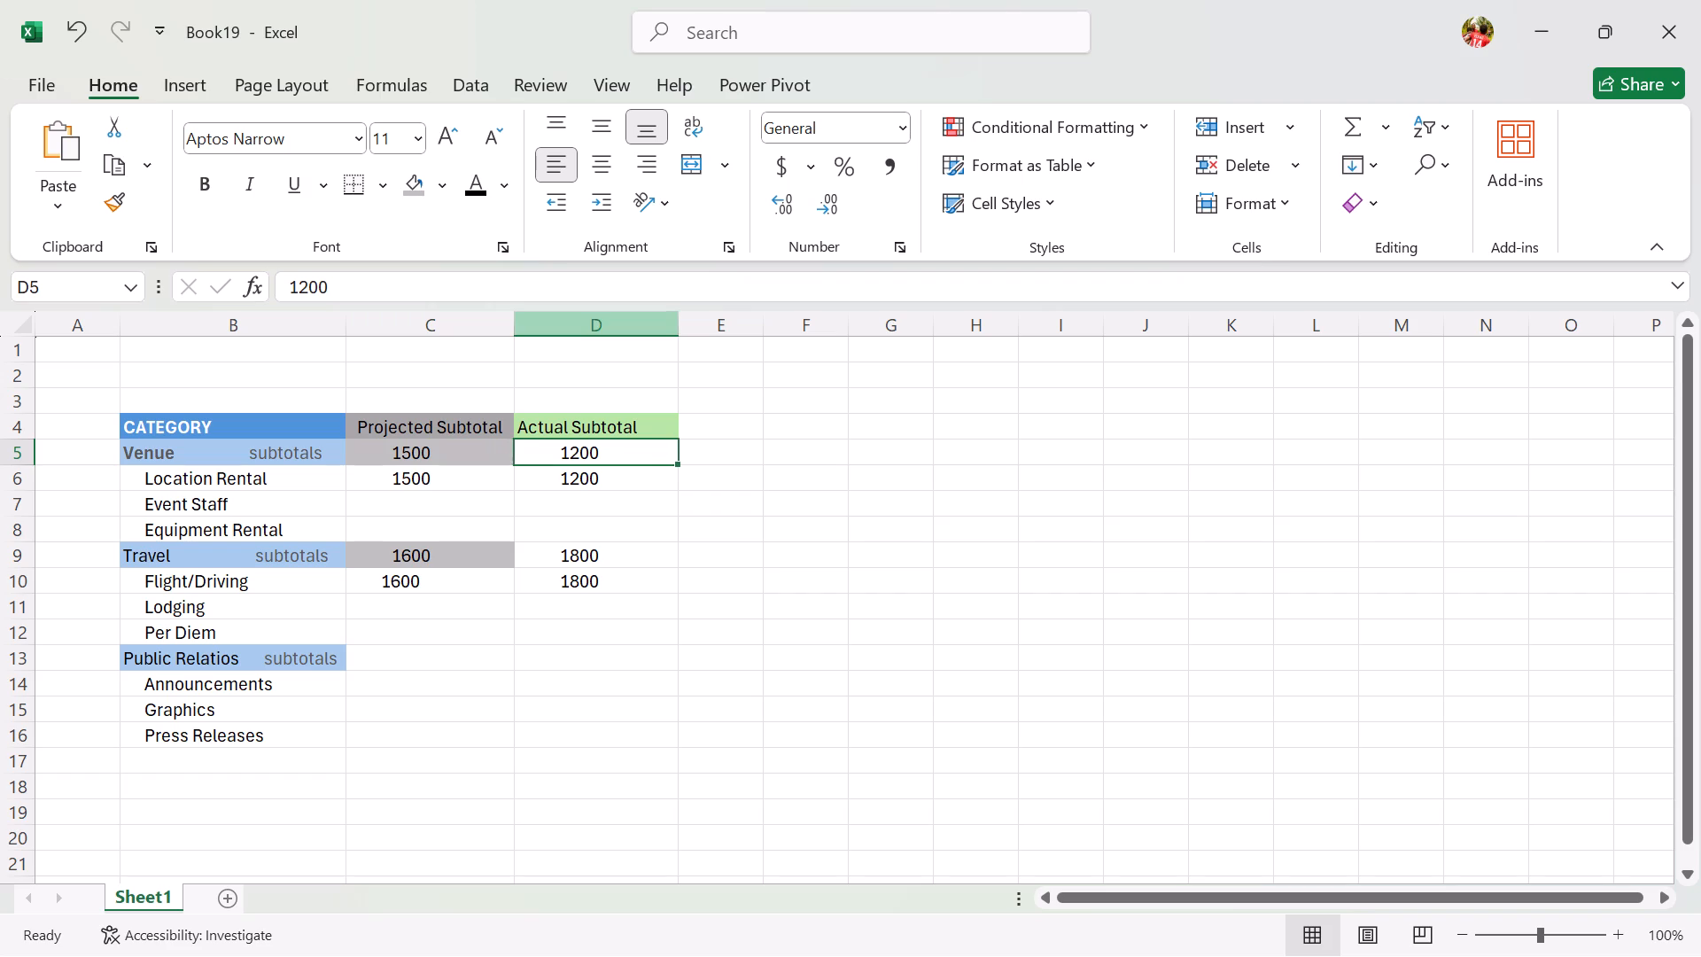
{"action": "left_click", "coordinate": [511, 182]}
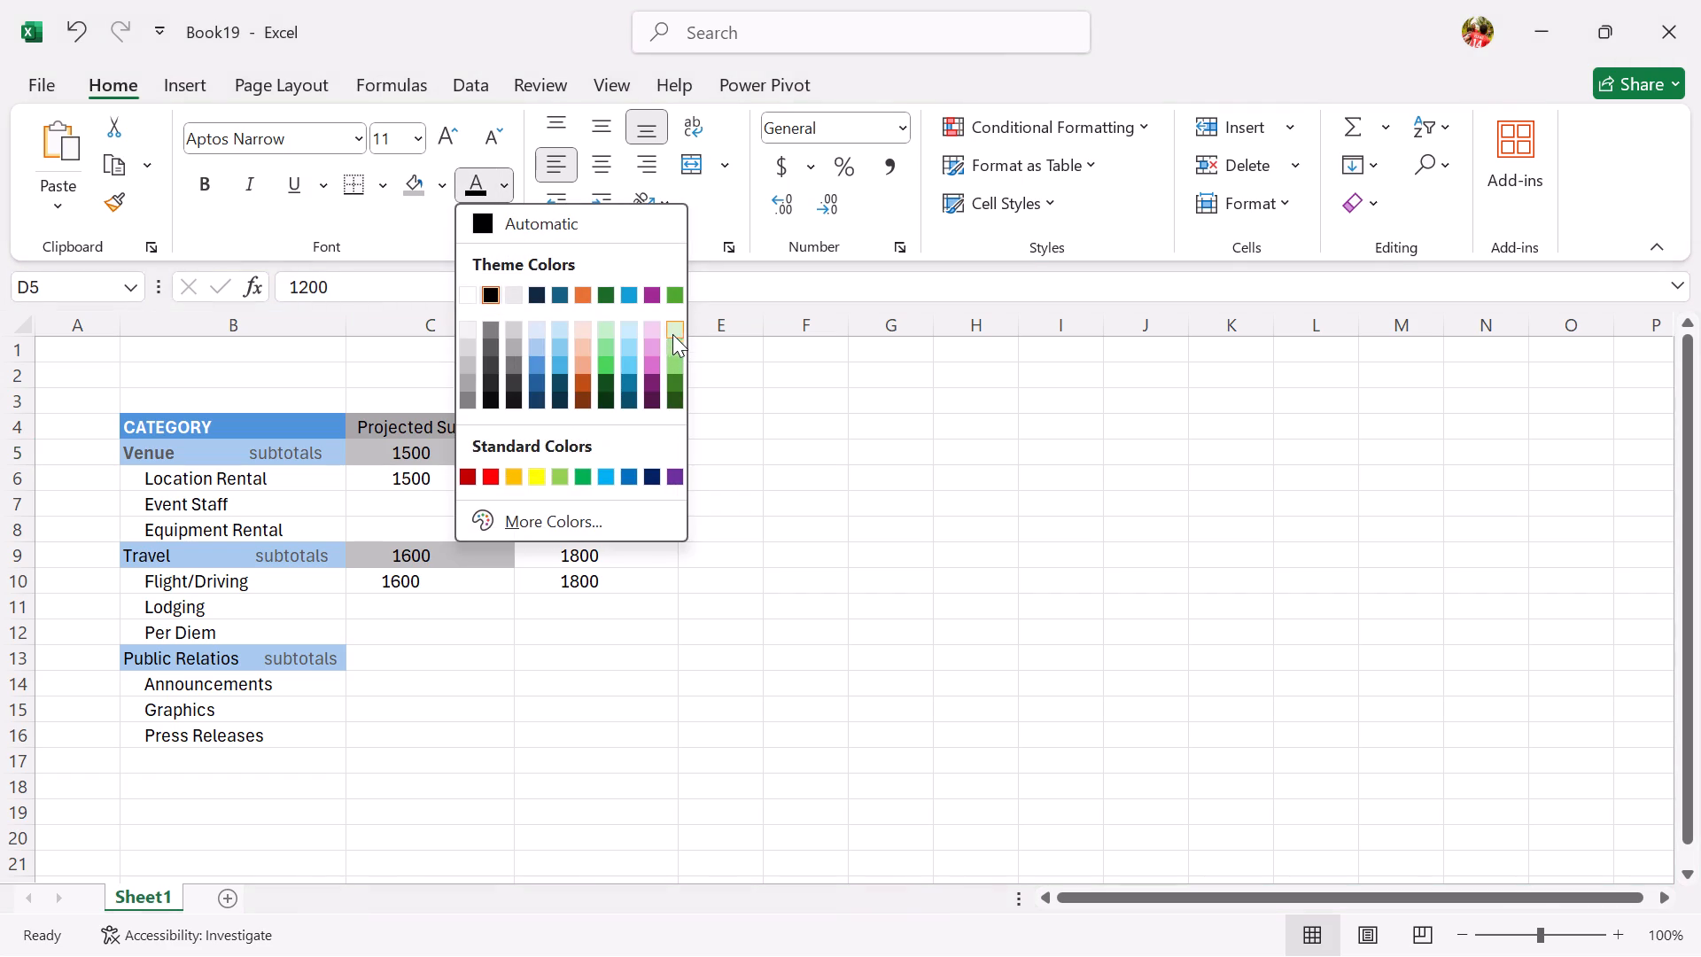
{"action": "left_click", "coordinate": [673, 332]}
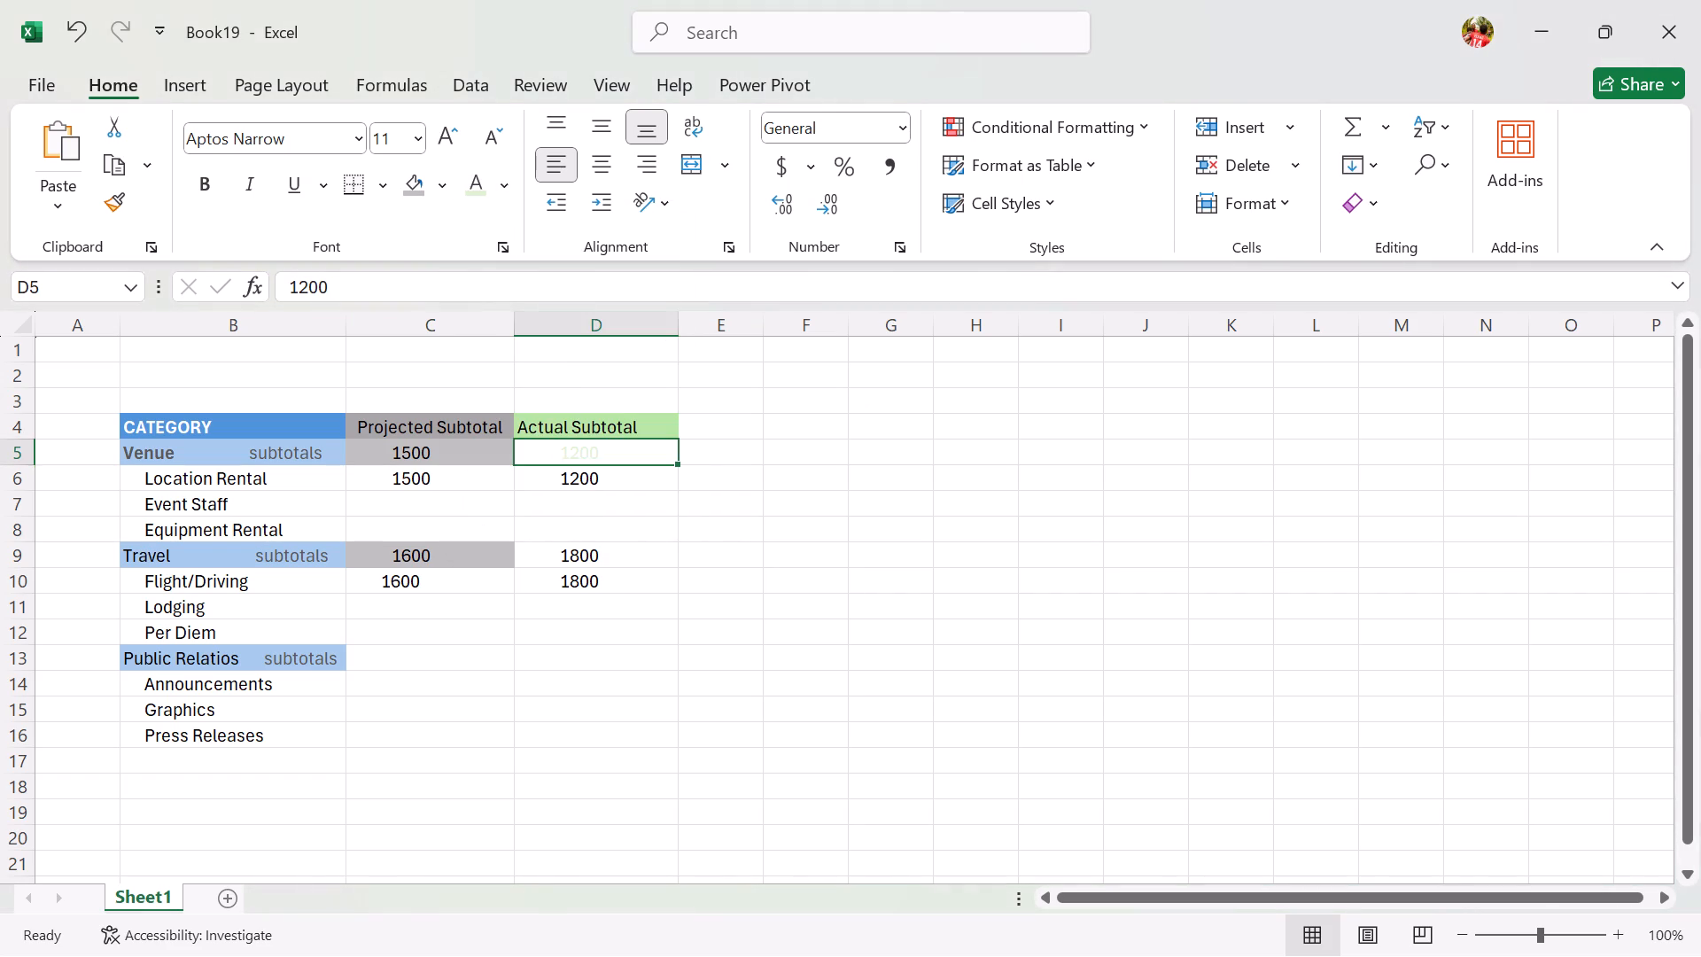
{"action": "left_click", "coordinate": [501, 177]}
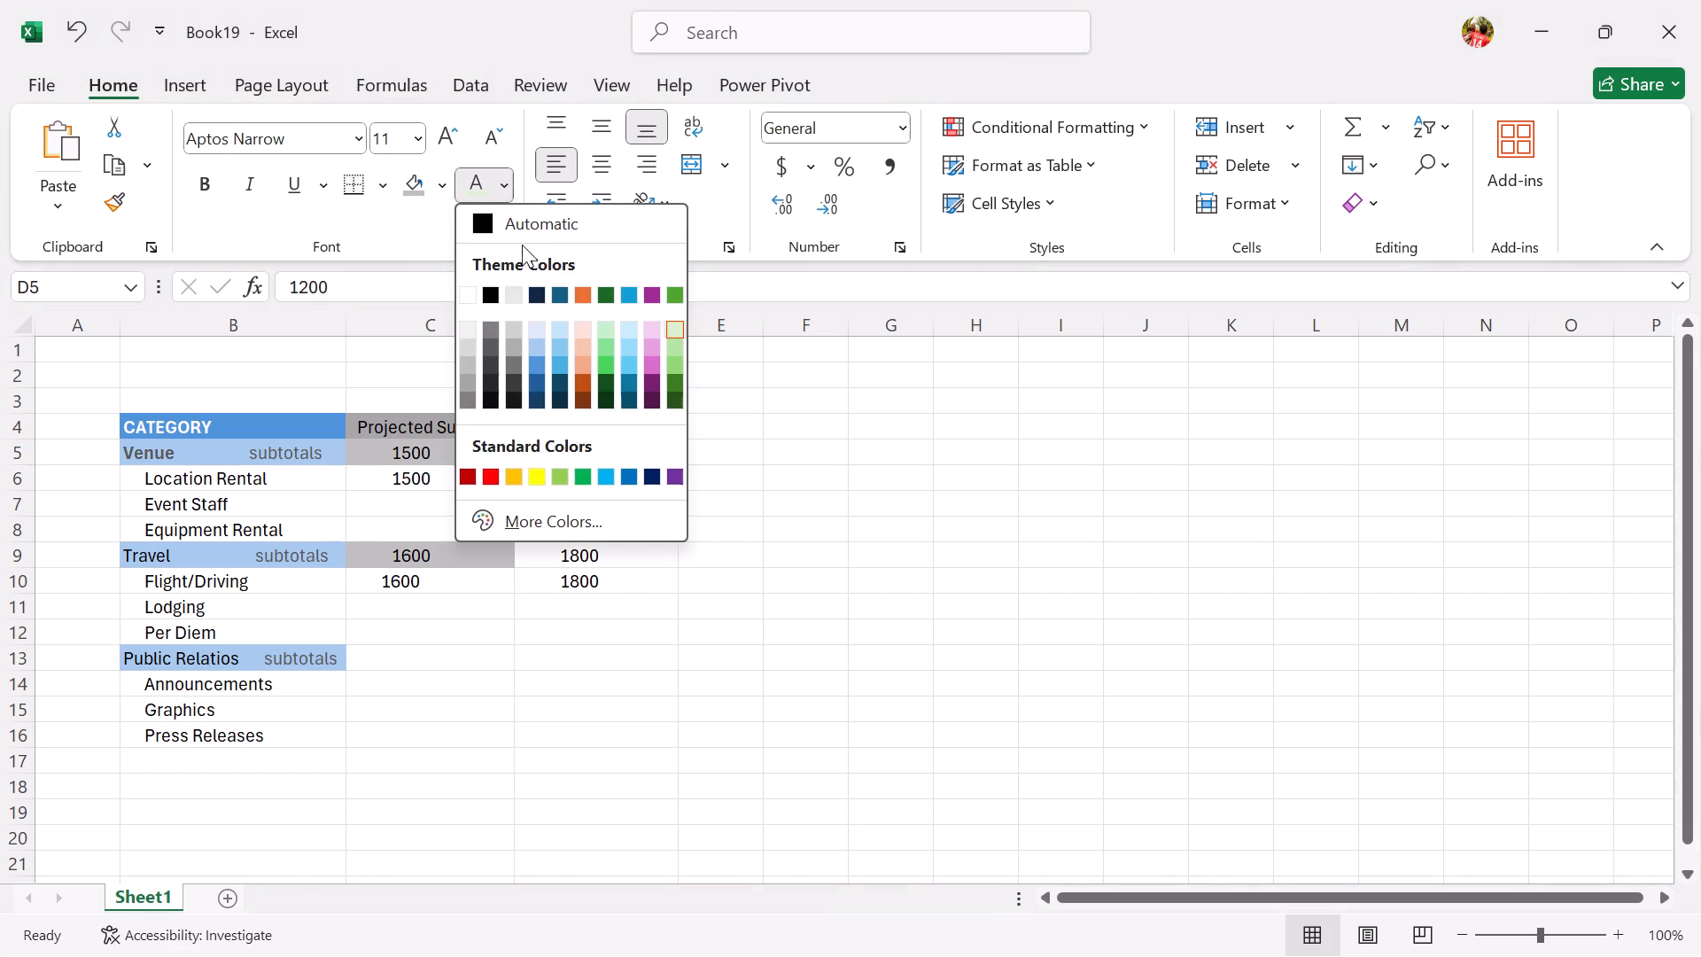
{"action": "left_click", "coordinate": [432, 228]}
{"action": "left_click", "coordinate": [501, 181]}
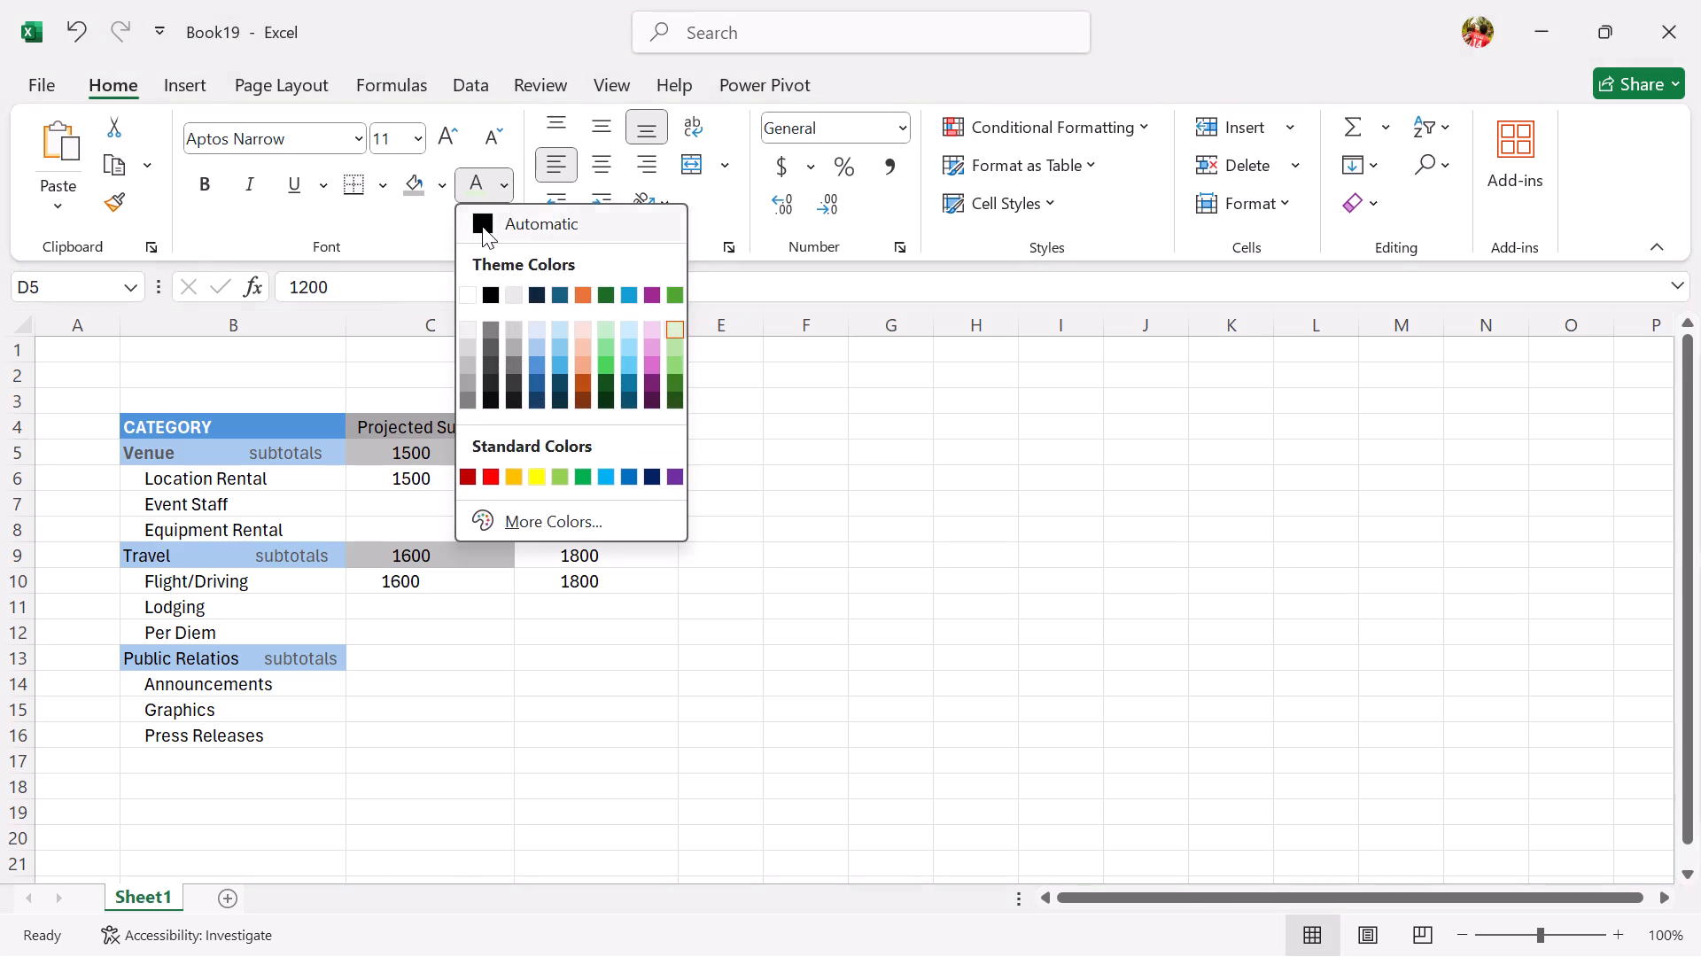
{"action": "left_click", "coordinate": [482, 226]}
Fill Venue's Actual Subtotal cell D5 with the light green theme colour that matches the Actual Subtotal heading.
{"action": "left_click", "coordinate": [445, 178]}
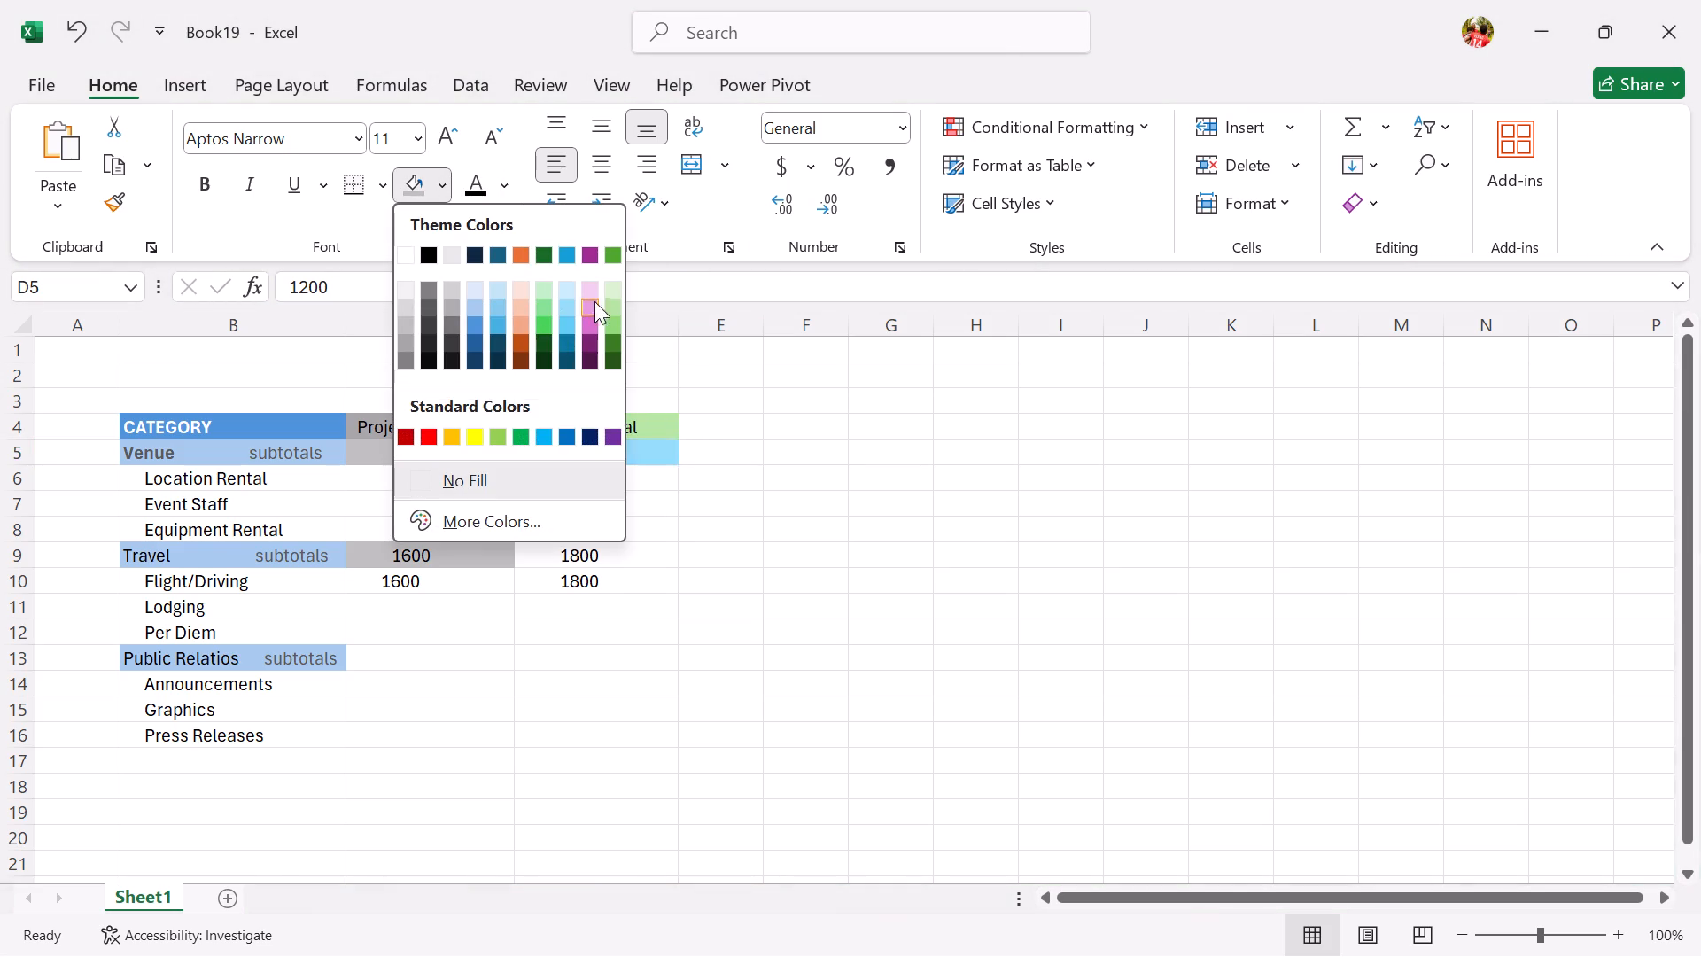
{"action": "left_click", "coordinate": [611, 304]}
Fill Location Rental's actual cell D6 with the palest green theme colour and extend only its formatting down through D8.
{"action": "left_click", "coordinate": [627, 475]}
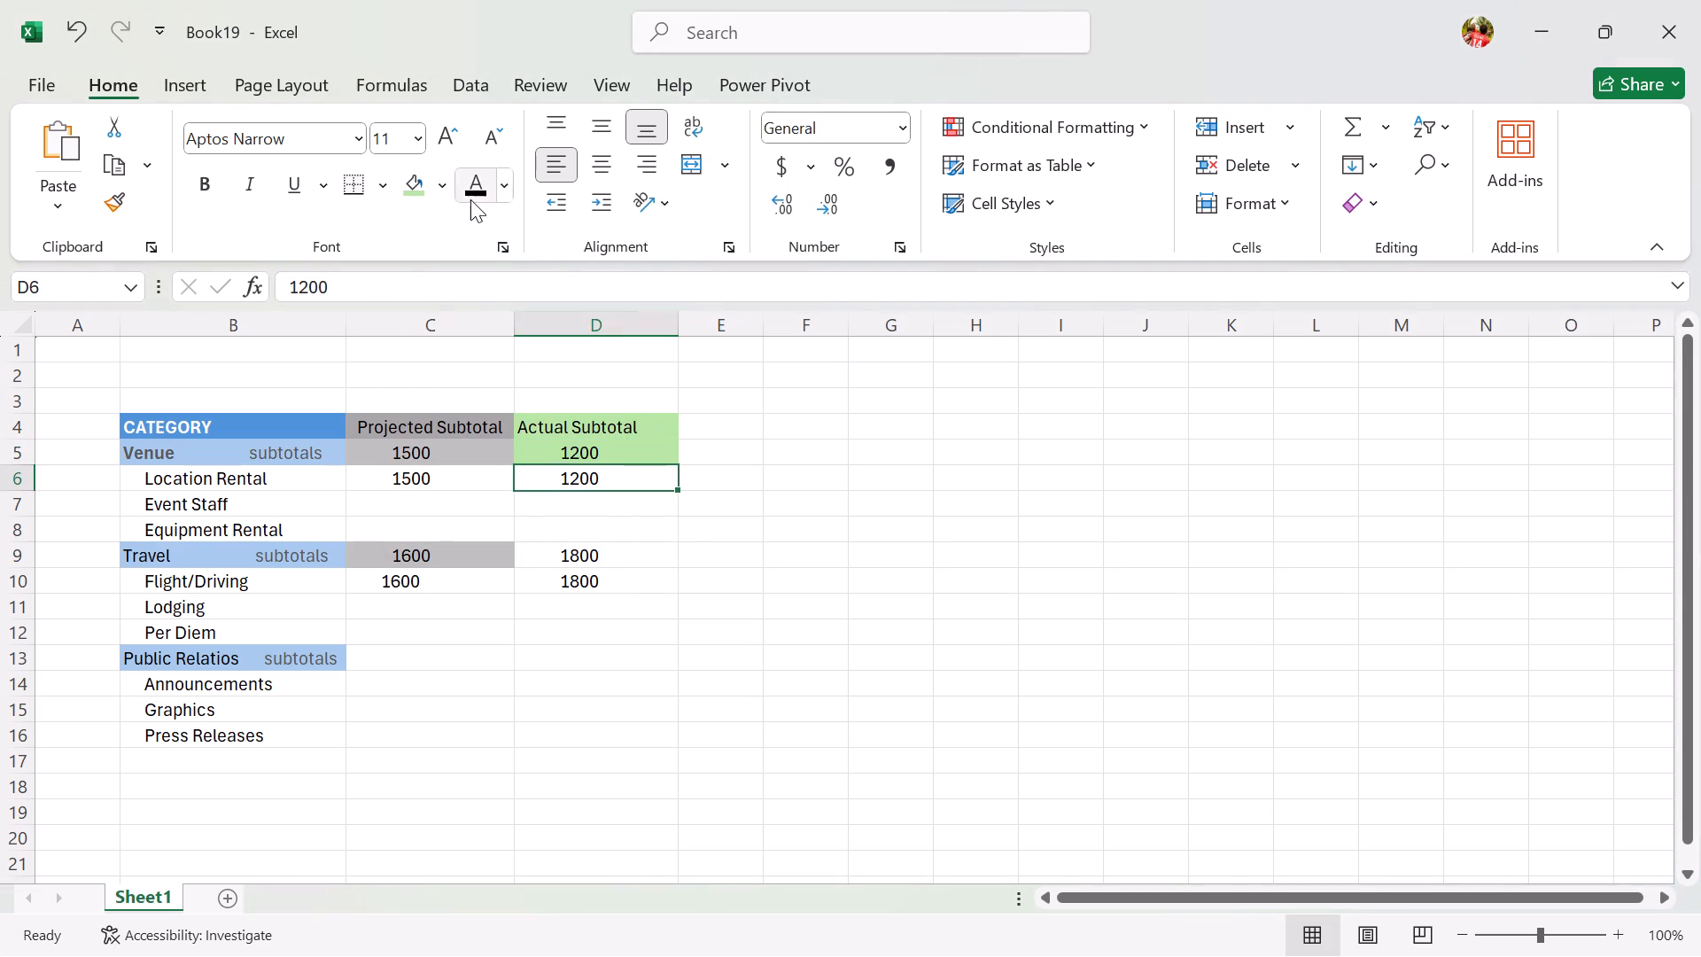
{"action": "left_click", "coordinate": [447, 183]}
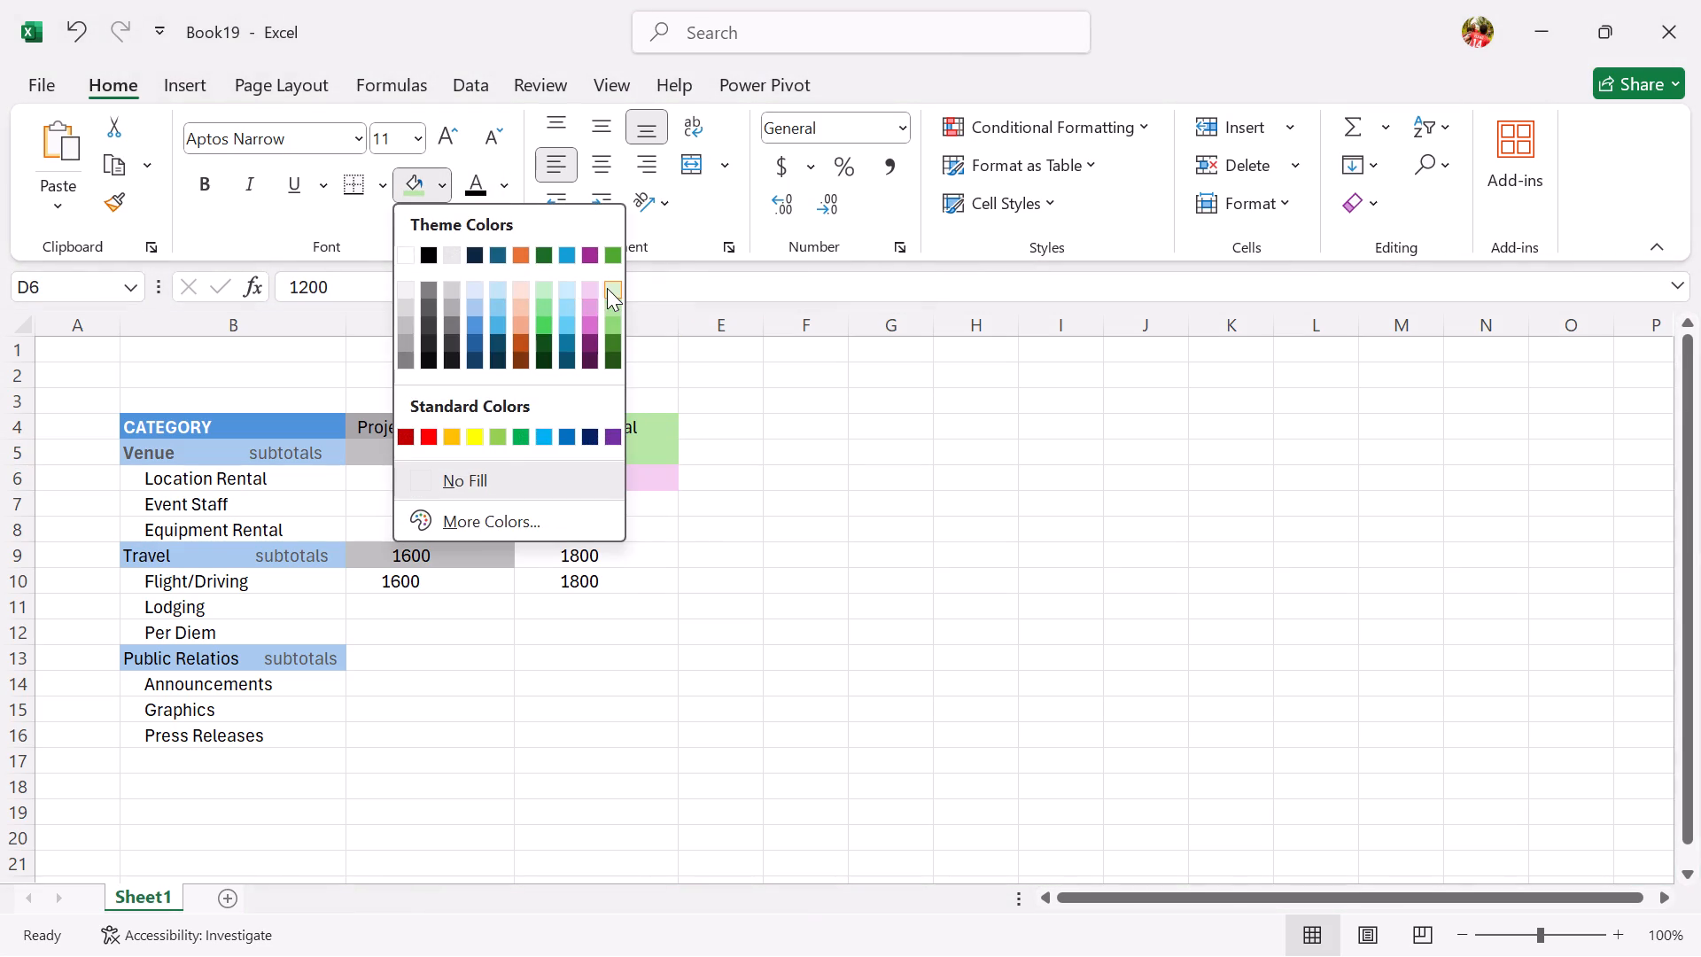
{"action": "left_click", "coordinate": [613, 286]}
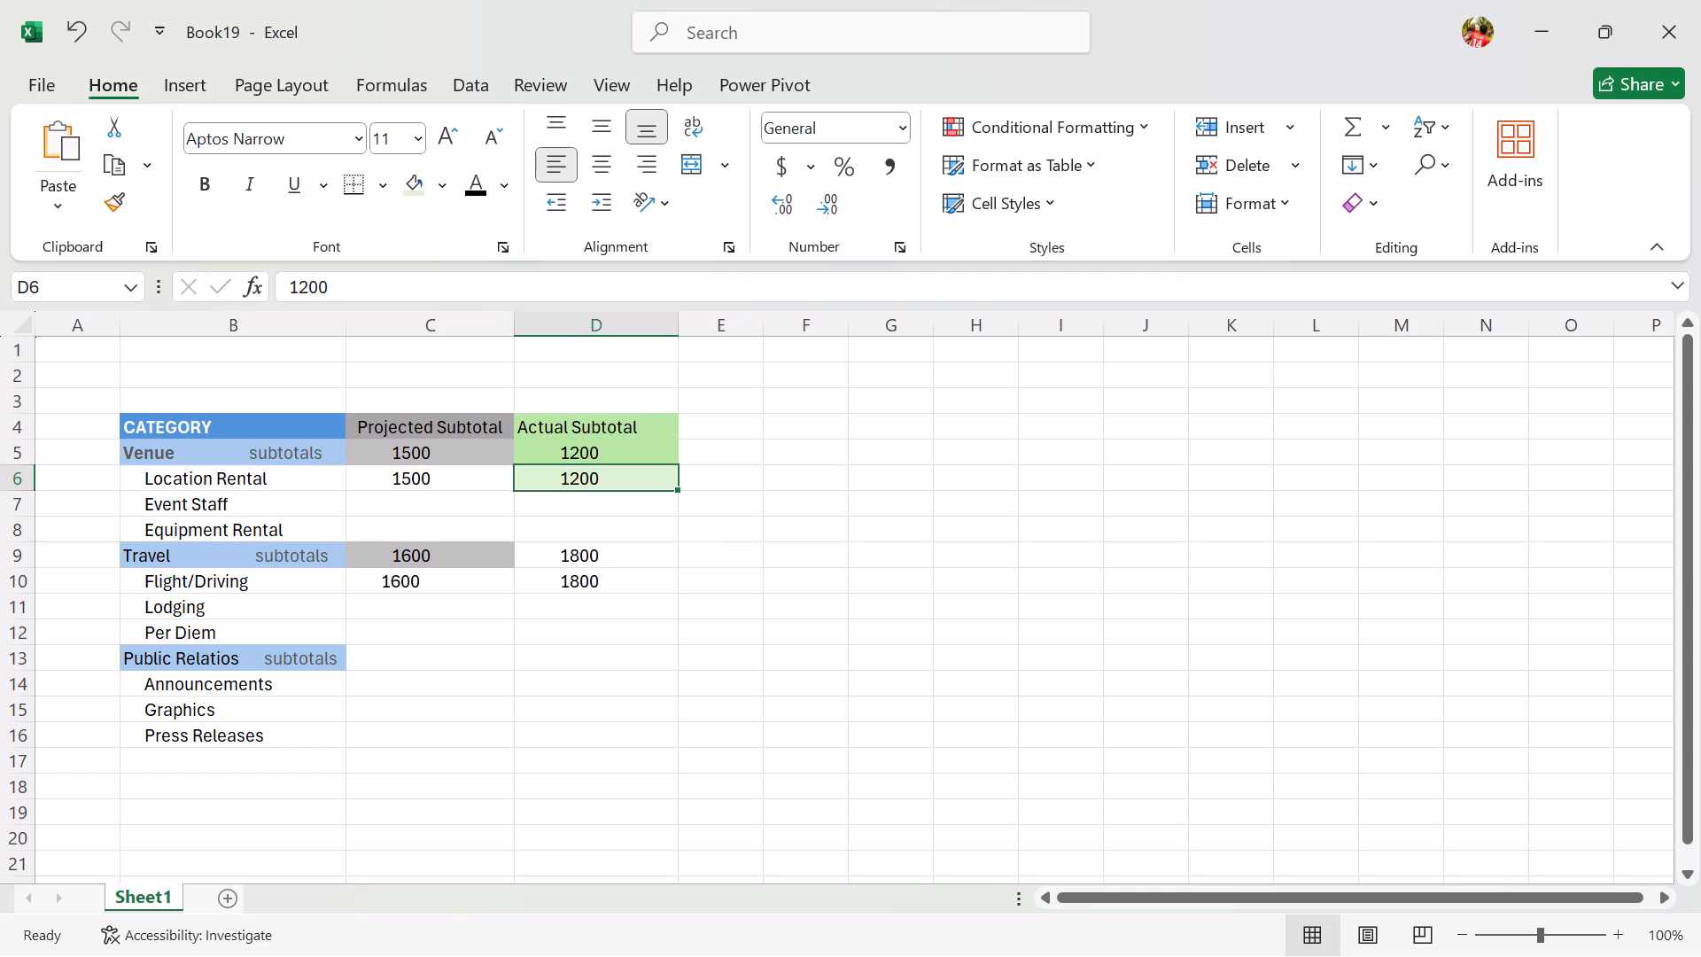
{"action": "left_click_drag", "start_coordinate": [680, 493], "coordinate": [680, 536]}
{"action": "left_click", "coordinate": [687, 559]}
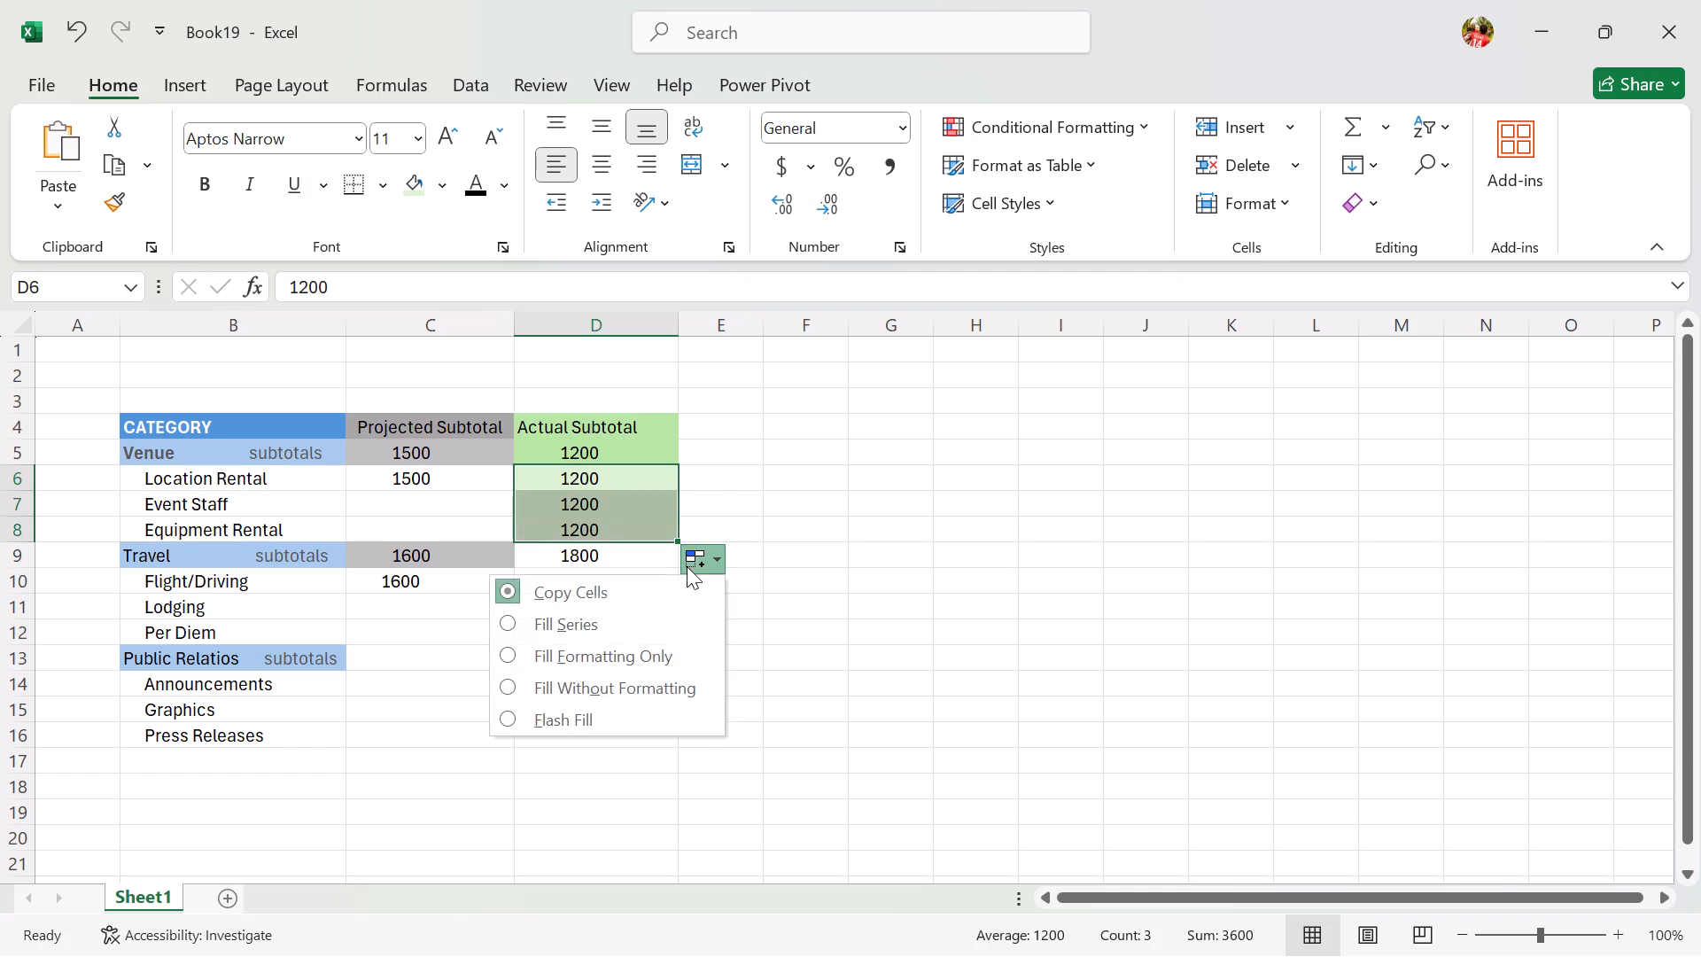
{"action": "left_click", "coordinate": [644, 660]}
Fill Location Rental's projected cell C6 with the palest grey theme colour and extend only its formatting down through C8.
{"action": "left_click", "coordinate": [465, 478]}
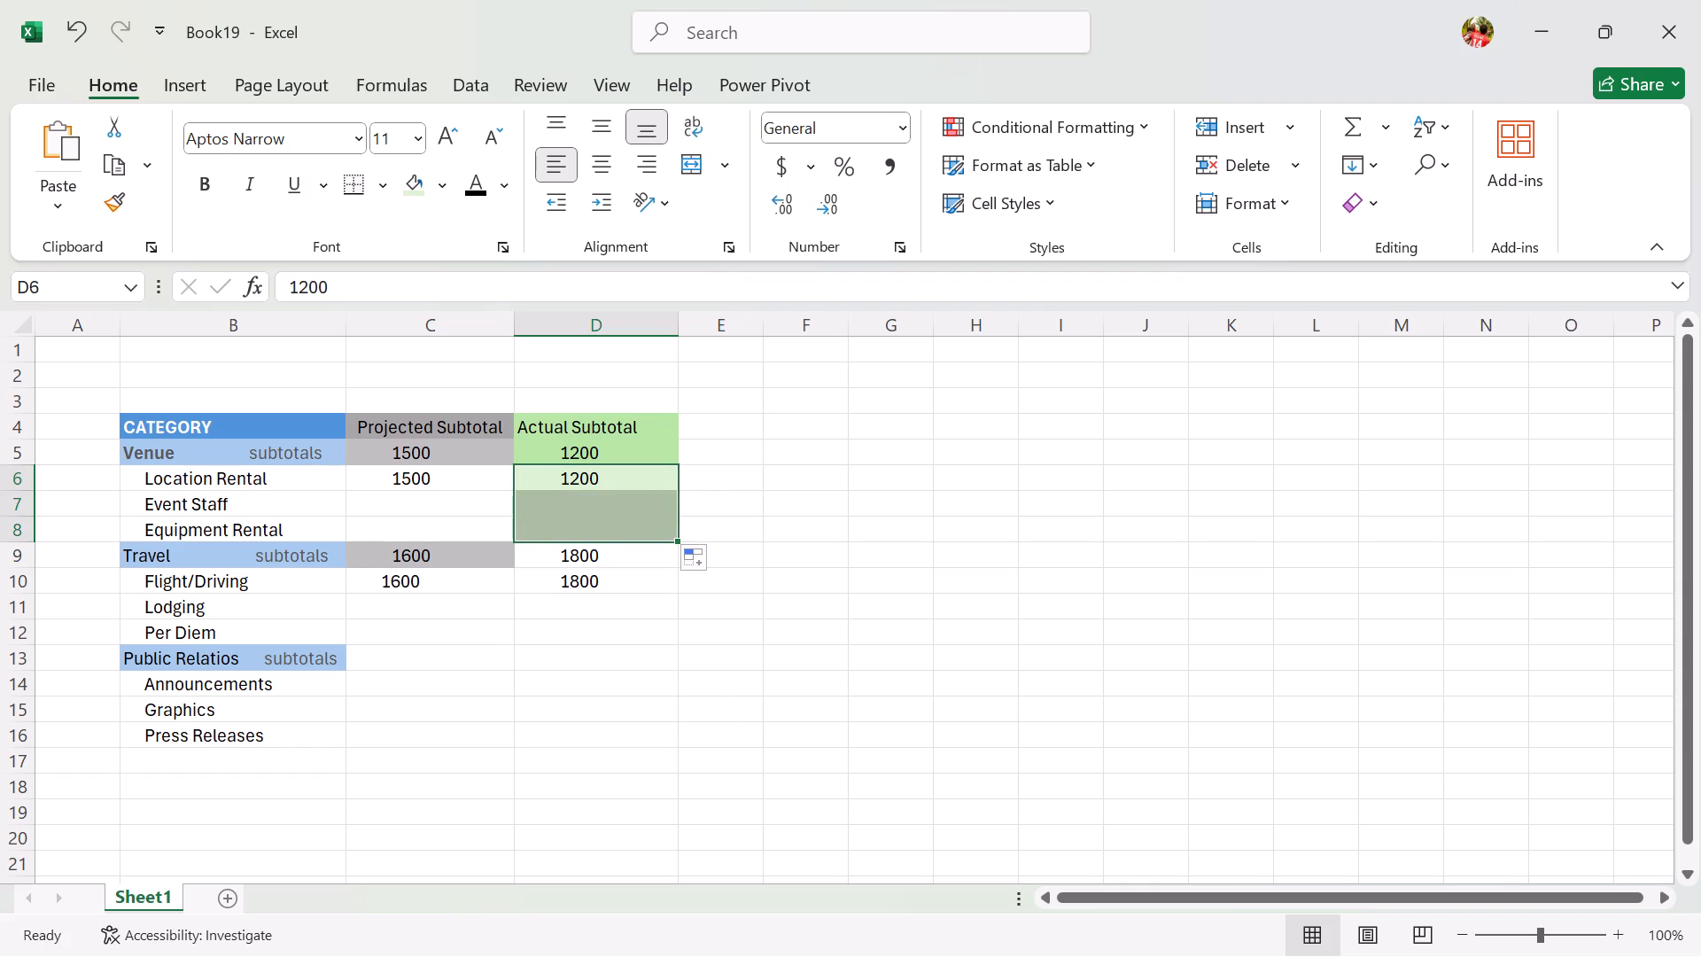
{"action": "left_click", "coordinate": [447, 182]}
{"action": "left_click", "coordinate": [405, 284]}
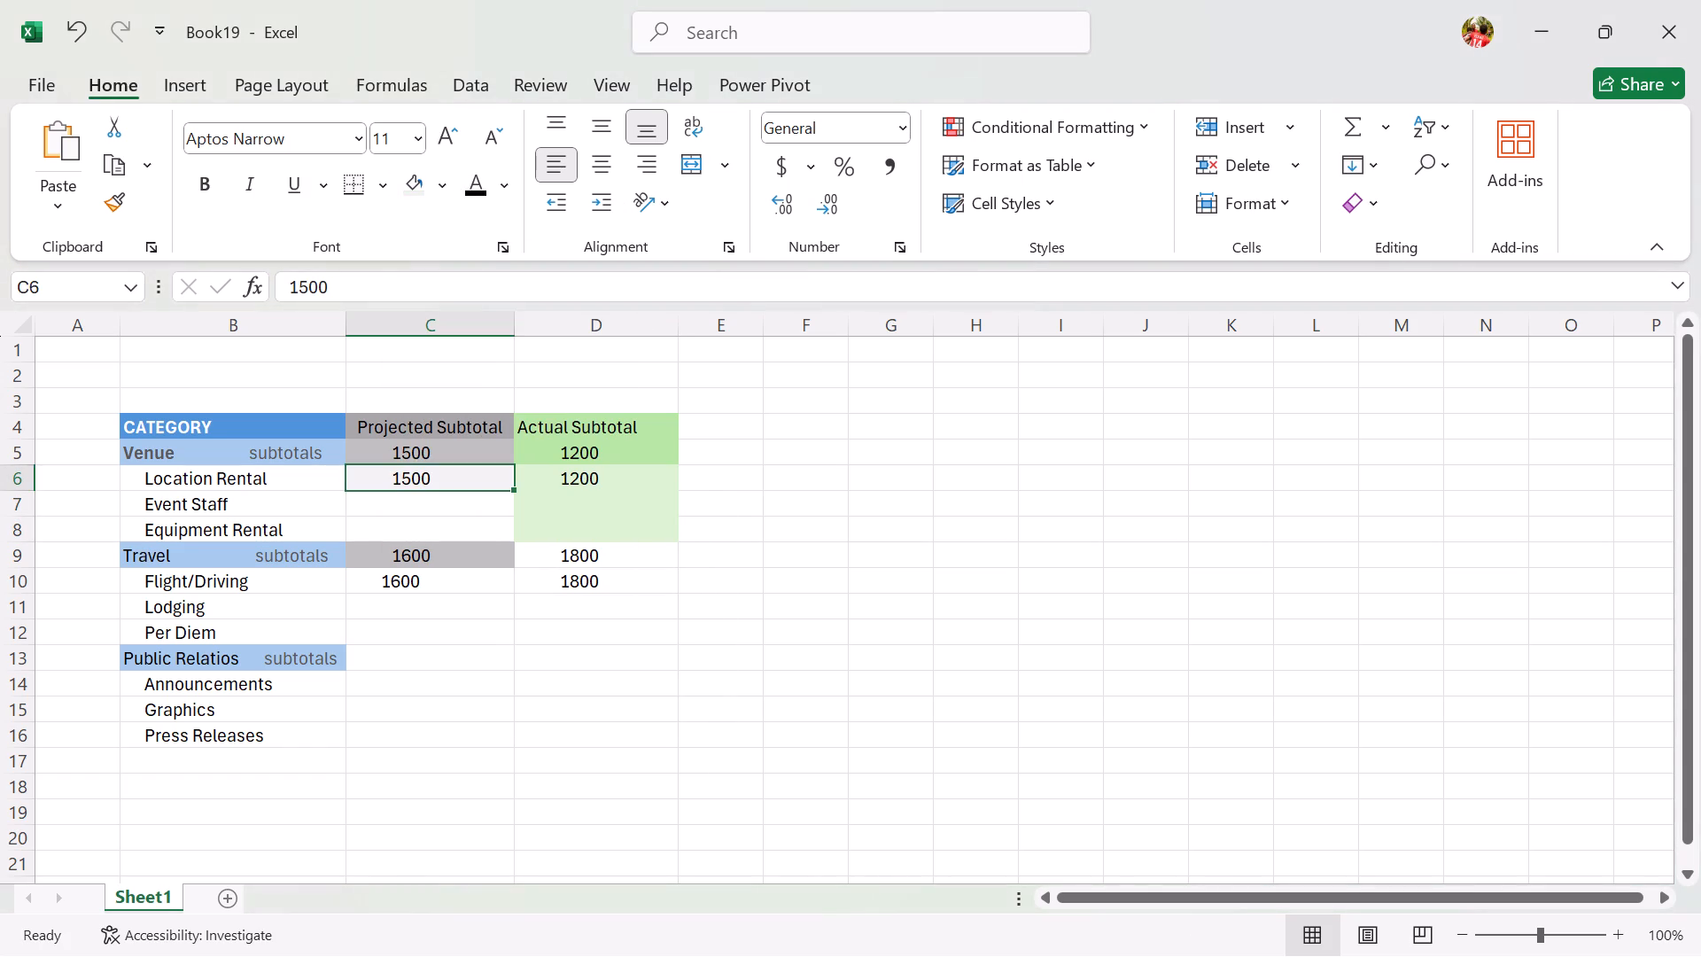
{"action": "left_click_drag", "start_coordinate": [508, 489], "coordinate": [513, 533]}
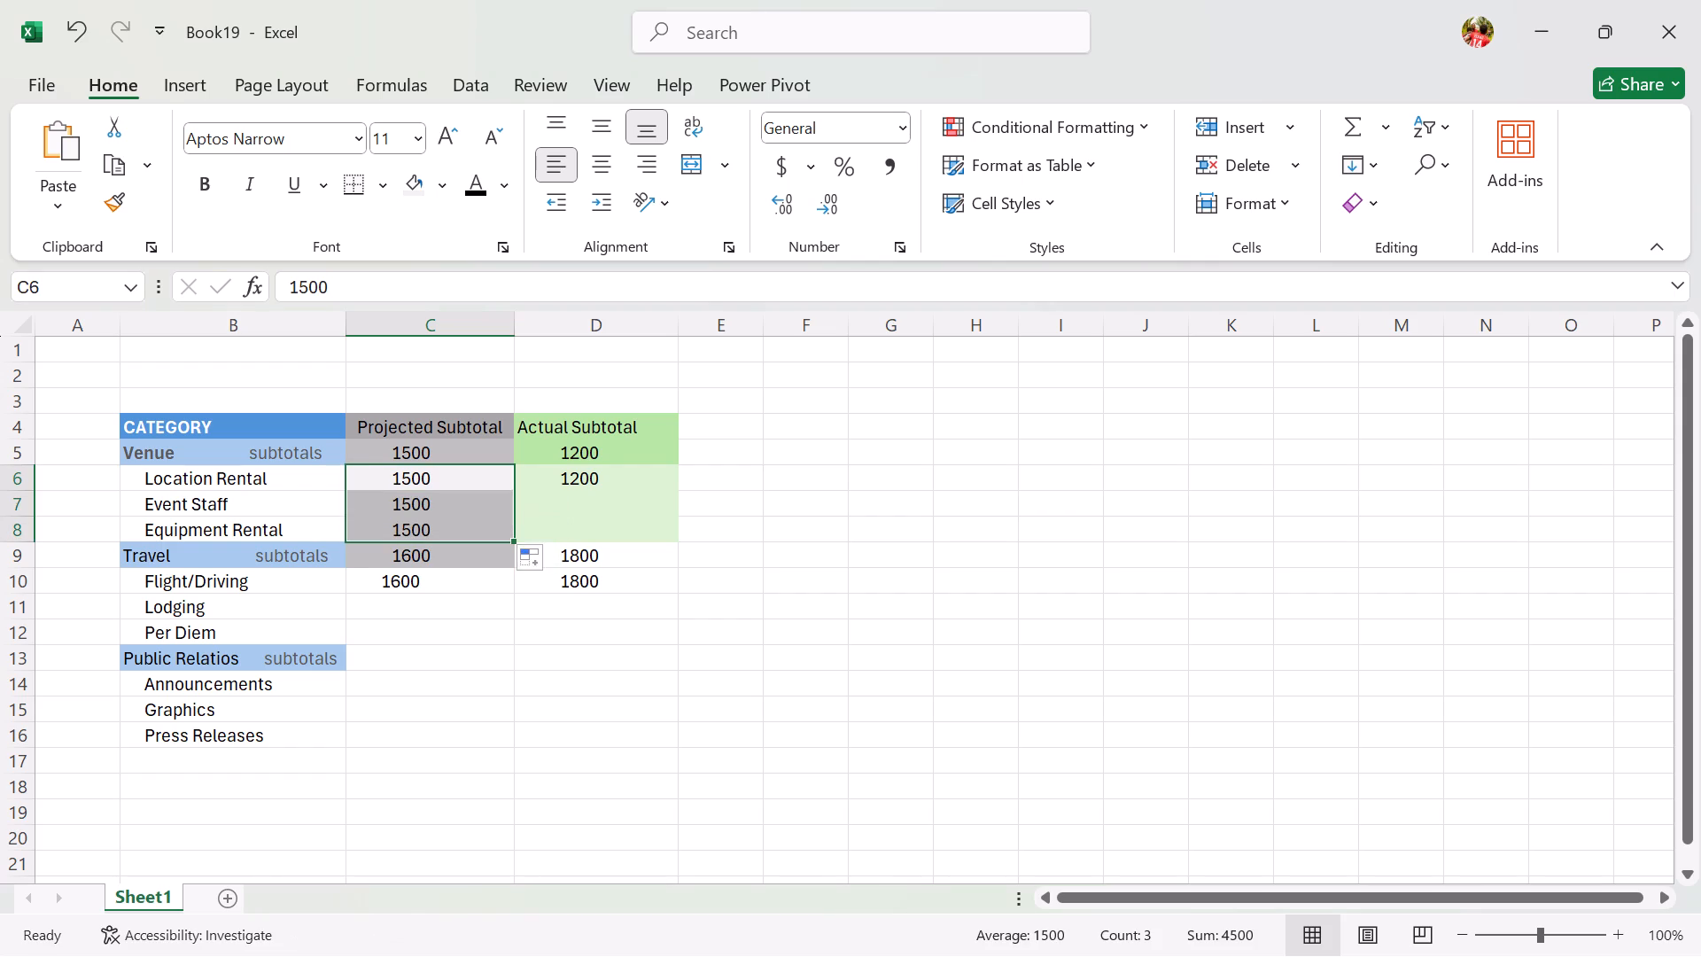
{"action": "left_click", "coordinate": [529, 568]}
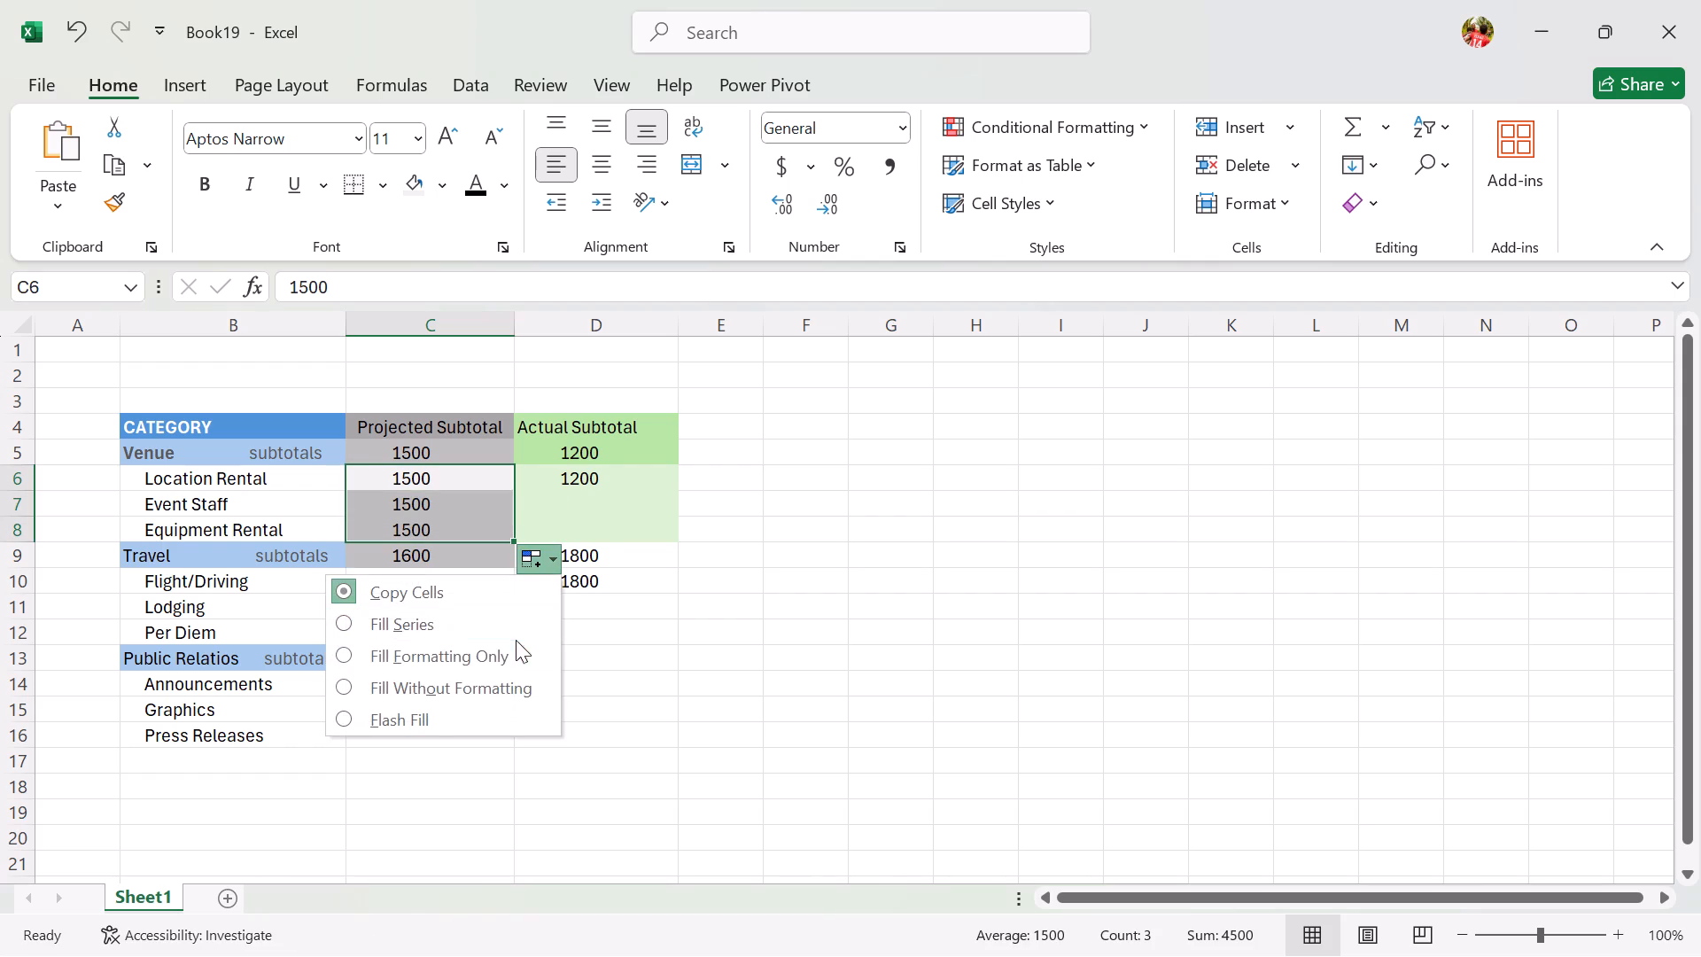
{"action": "left_click", "coordinate": [513, 643]}
Fill Flight/Driving's projected cell C10 with the same palest grey and extend only its formatting down through C12.
{"action": "left_click", "coordinate": [424, 728]}
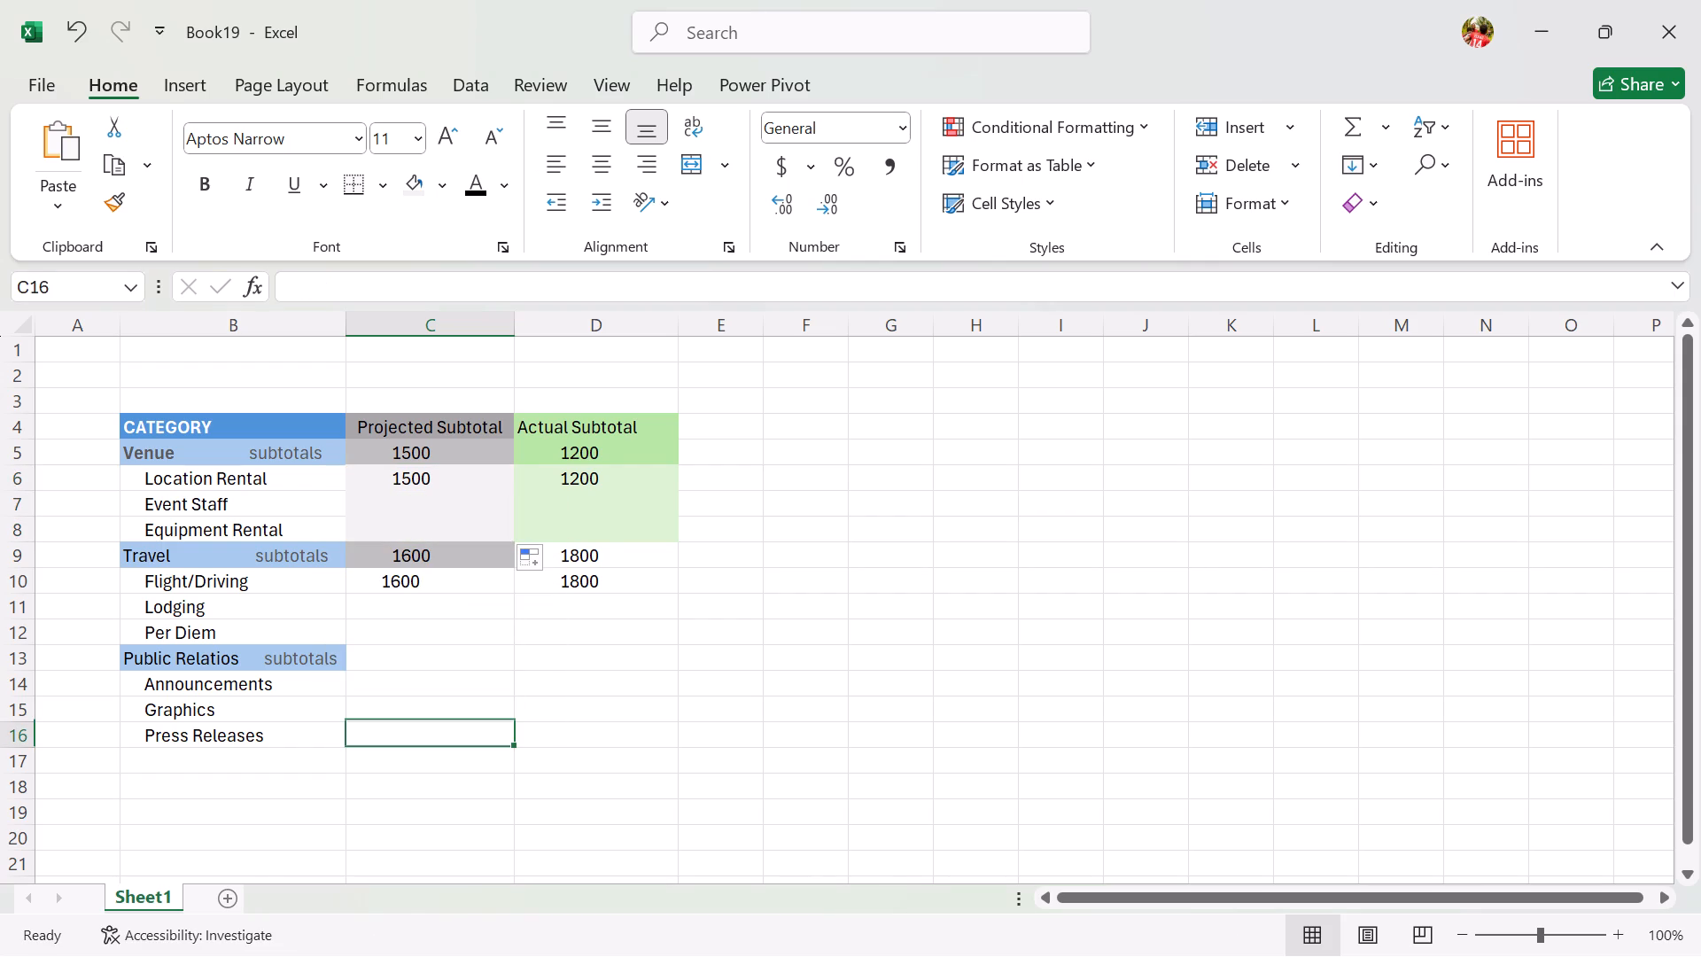
{"action": "left_click", "coordinate": [470, 613]}
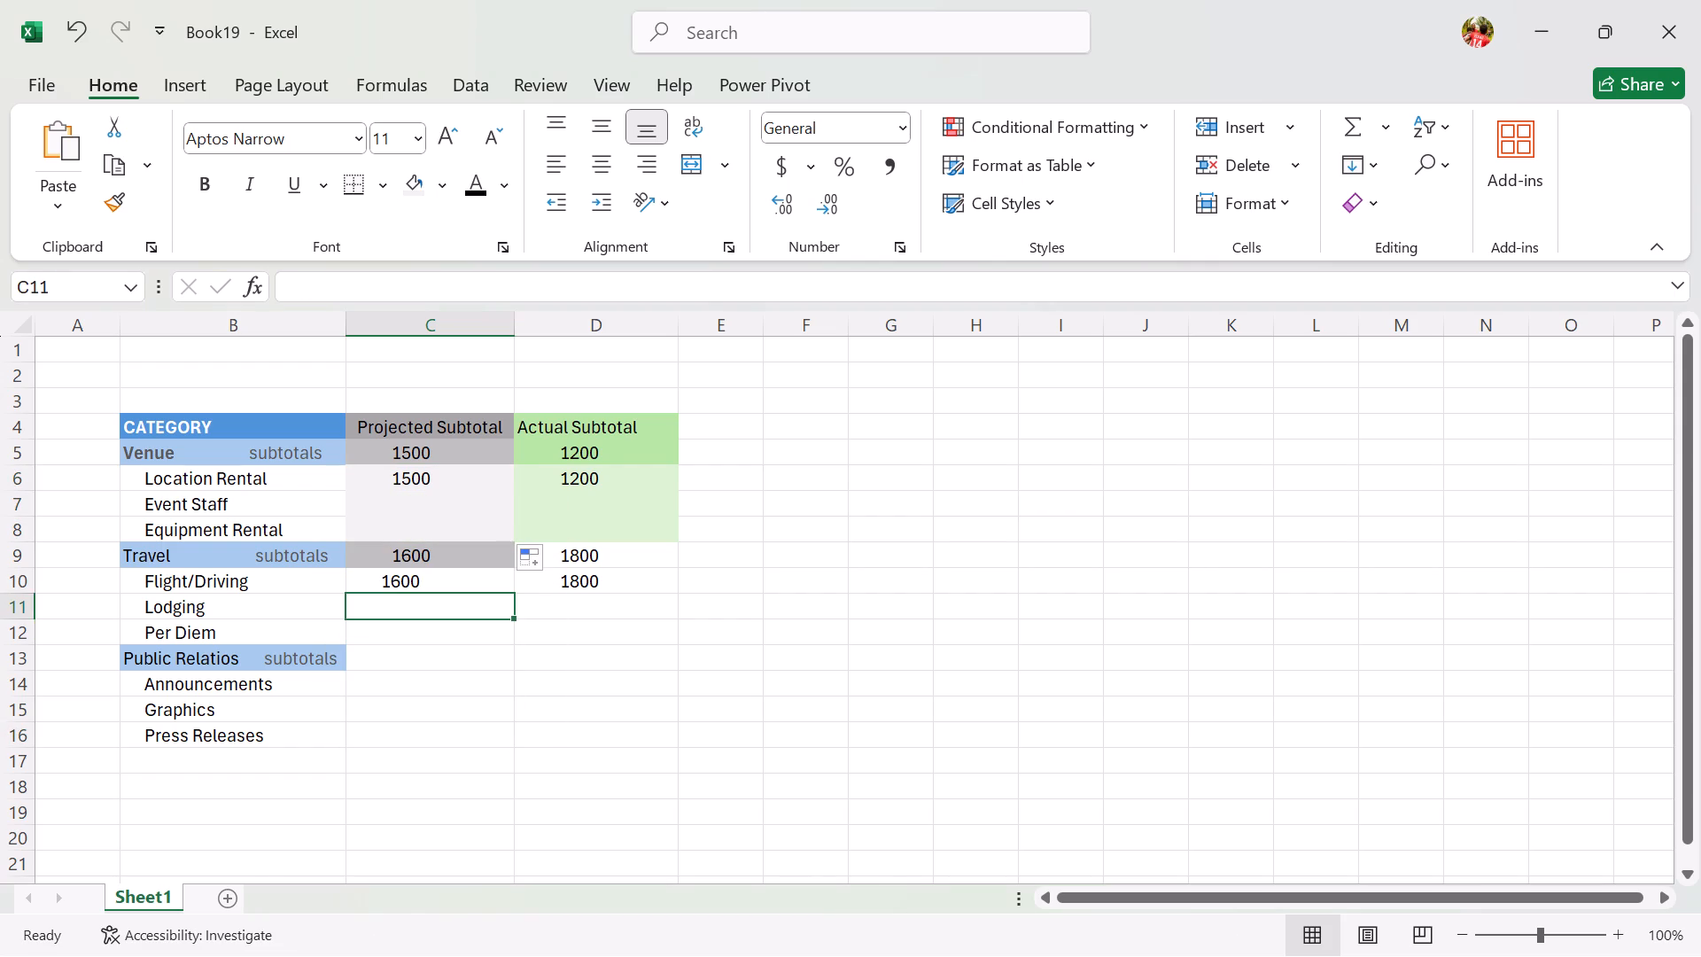
{"action": "left_click", "coordinate": [431, 584]}
{"action": "left_click", "coordinate": [418, 186]}
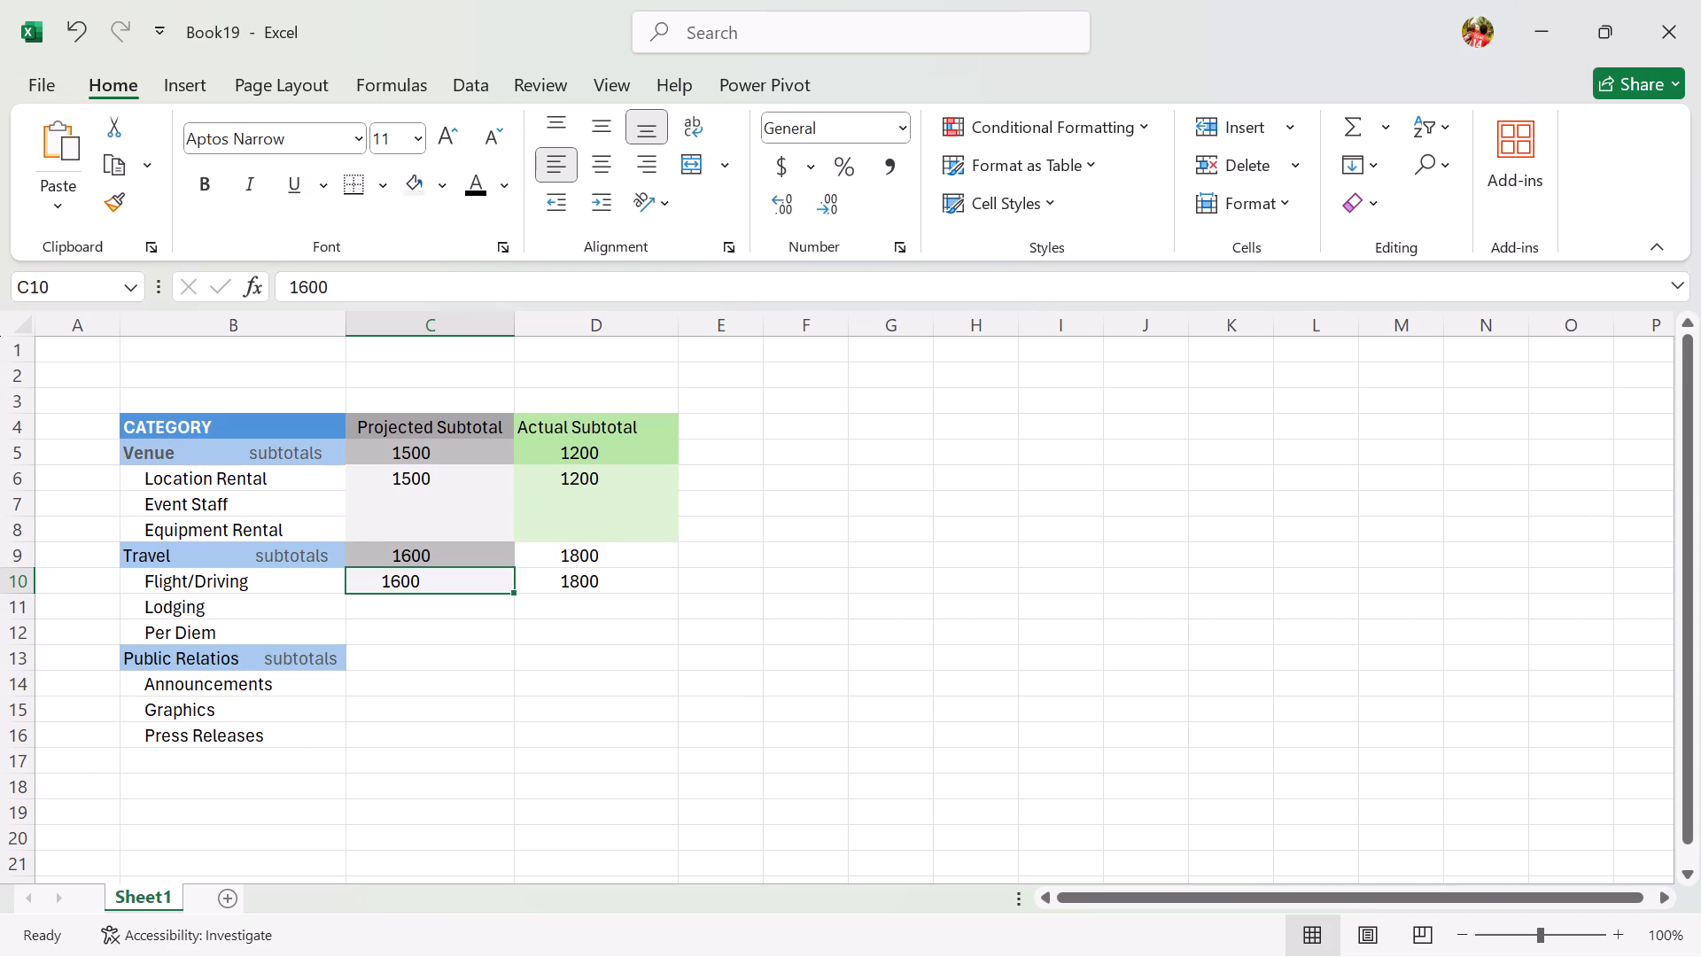
{"action": "left_click_drag", "start_coordinate": [515, 600], "coordinate": [509, 620]}
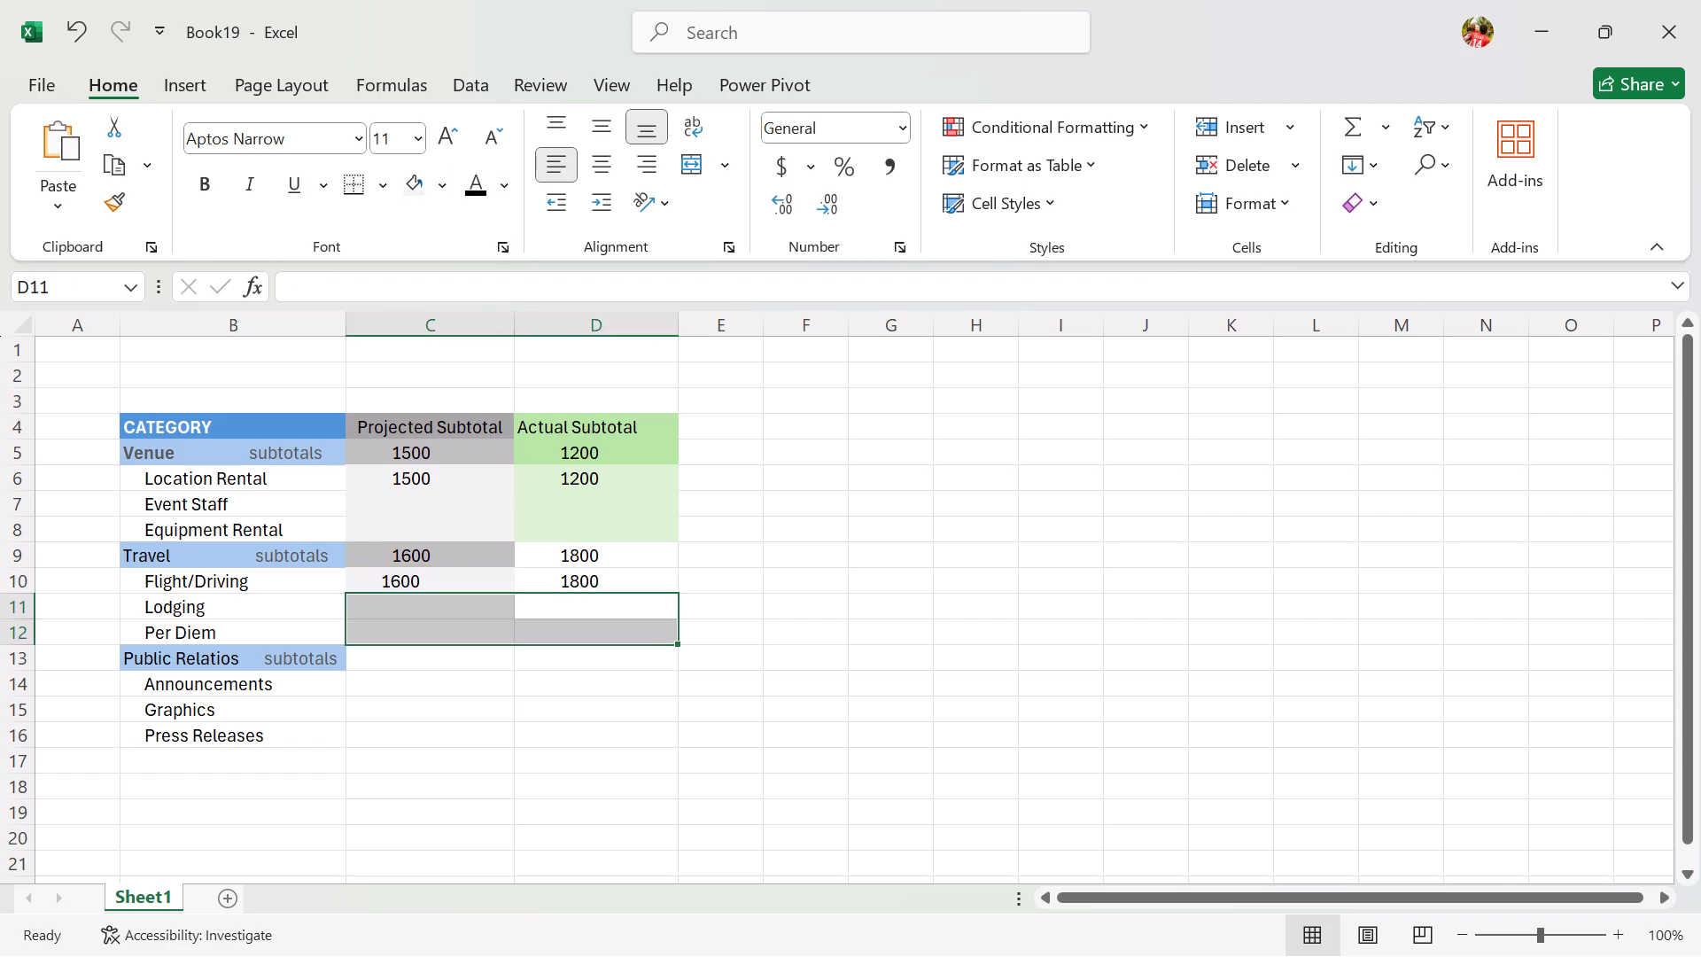
{"action": "left_click", "coordinate": [493, 693]}
{"action": "left_click", "coordinate": [501, 584]}
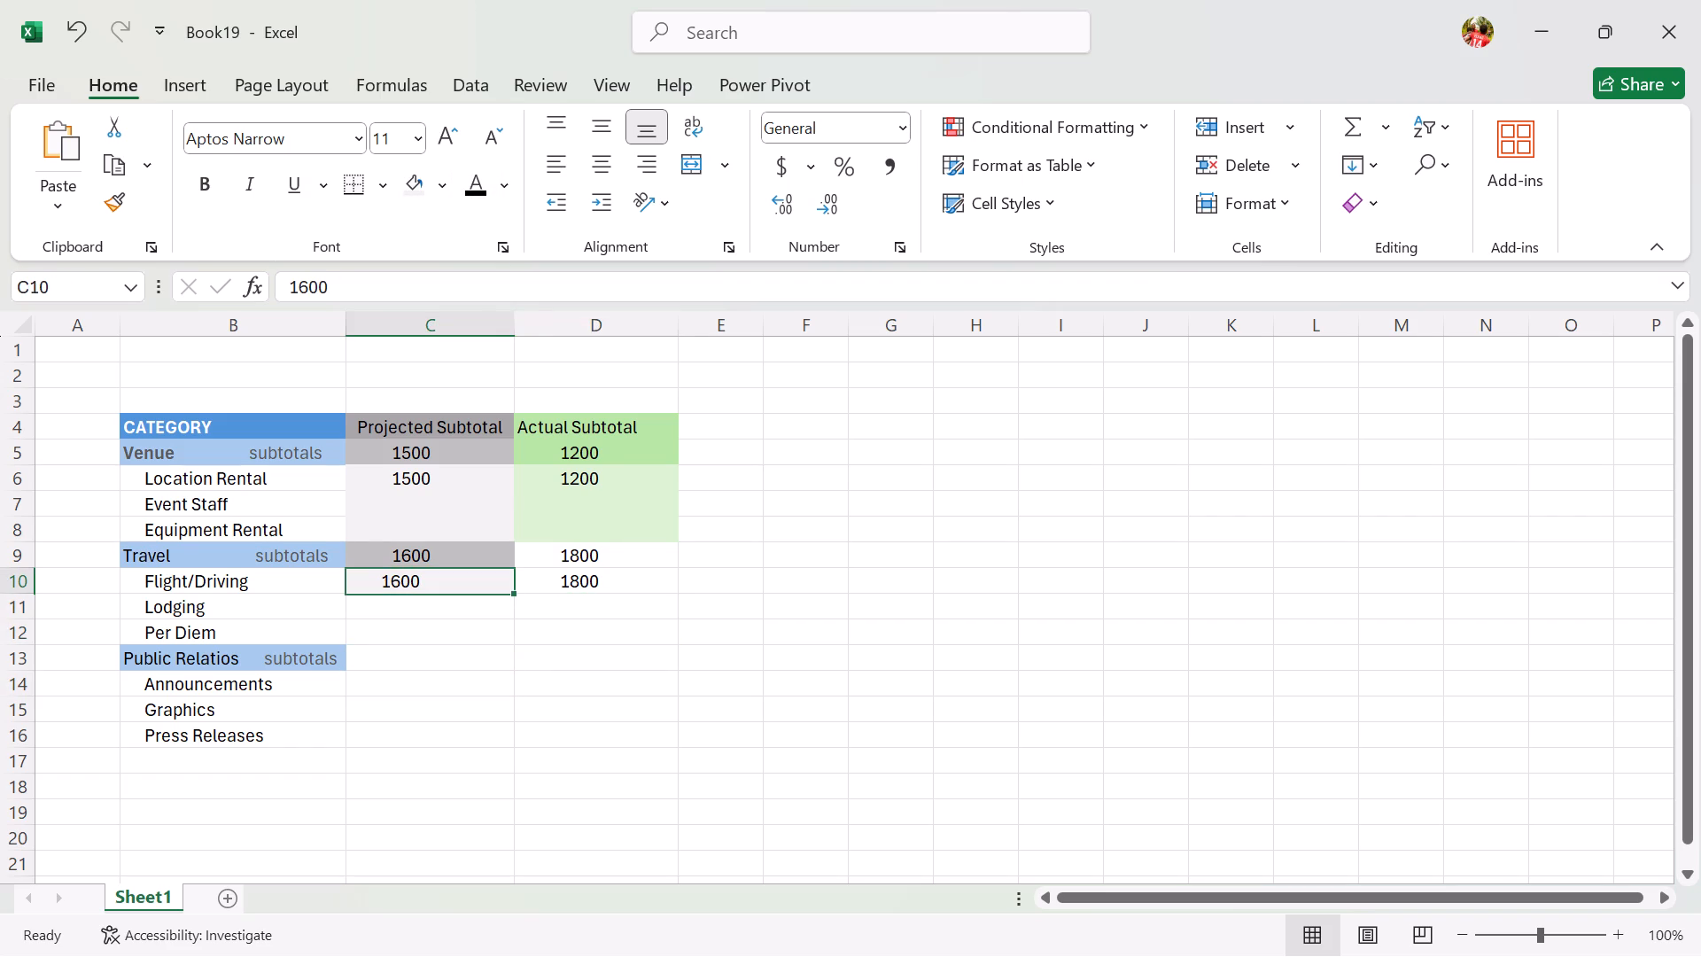
{"action": "left_click_drag", "start_coordinate": [509, 592], "coordinate": [509, 632]}
{"action": "left_click", "coordinate": [525, 665]}
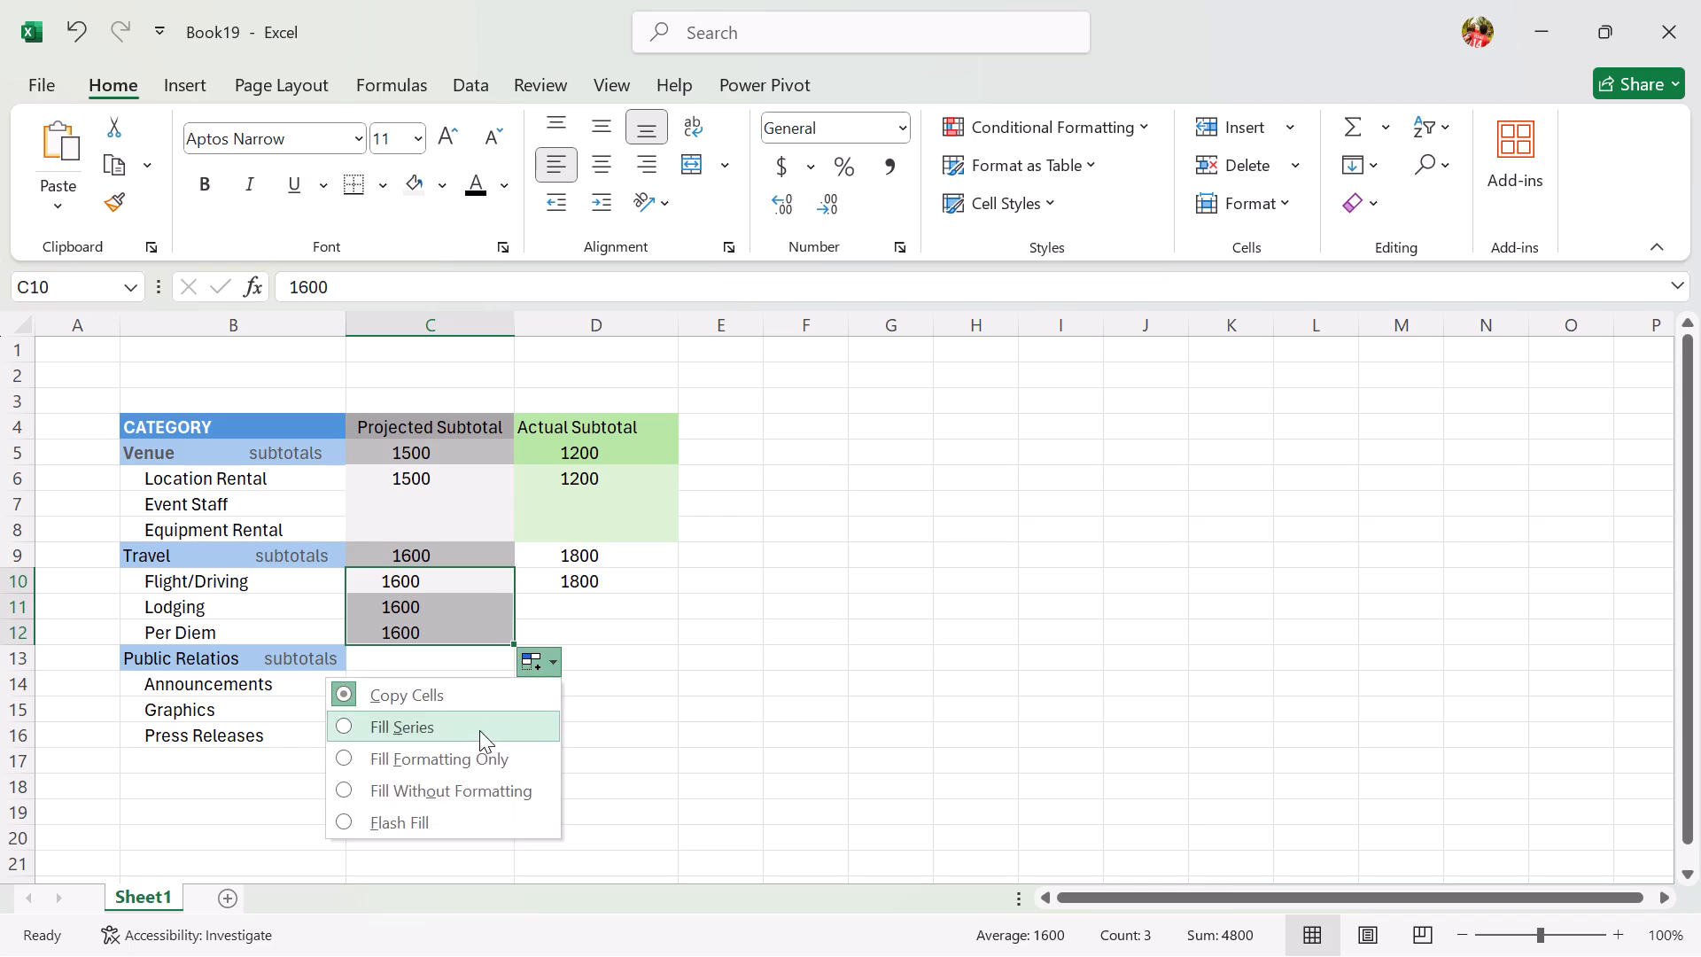
{"action": "left_click", "coordinate": [470, 751]}
Fill Flight/Driving's actual cell D10 with the palest green theme colour and extend only its formatting down through D12.
{"action": "left_click", "coordinate": [586, 587]}
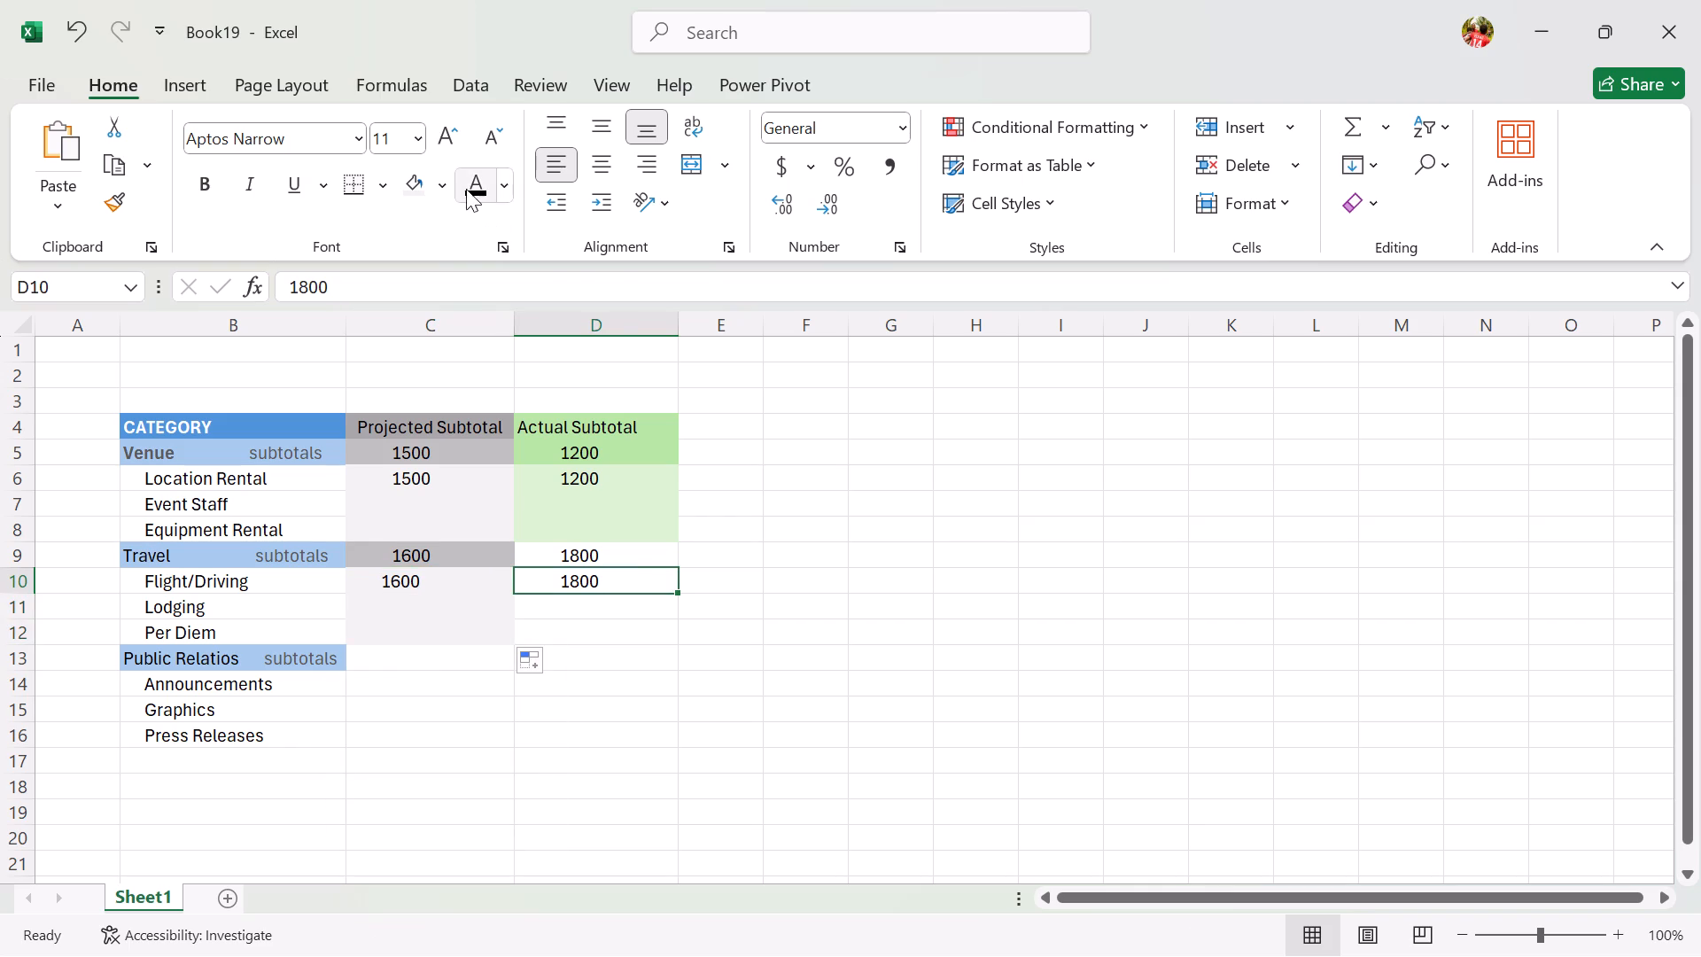
{"action": "left_click", "coordinate": [442, 186]}
{"action": "left_click", "coordinate": [612, 290]}
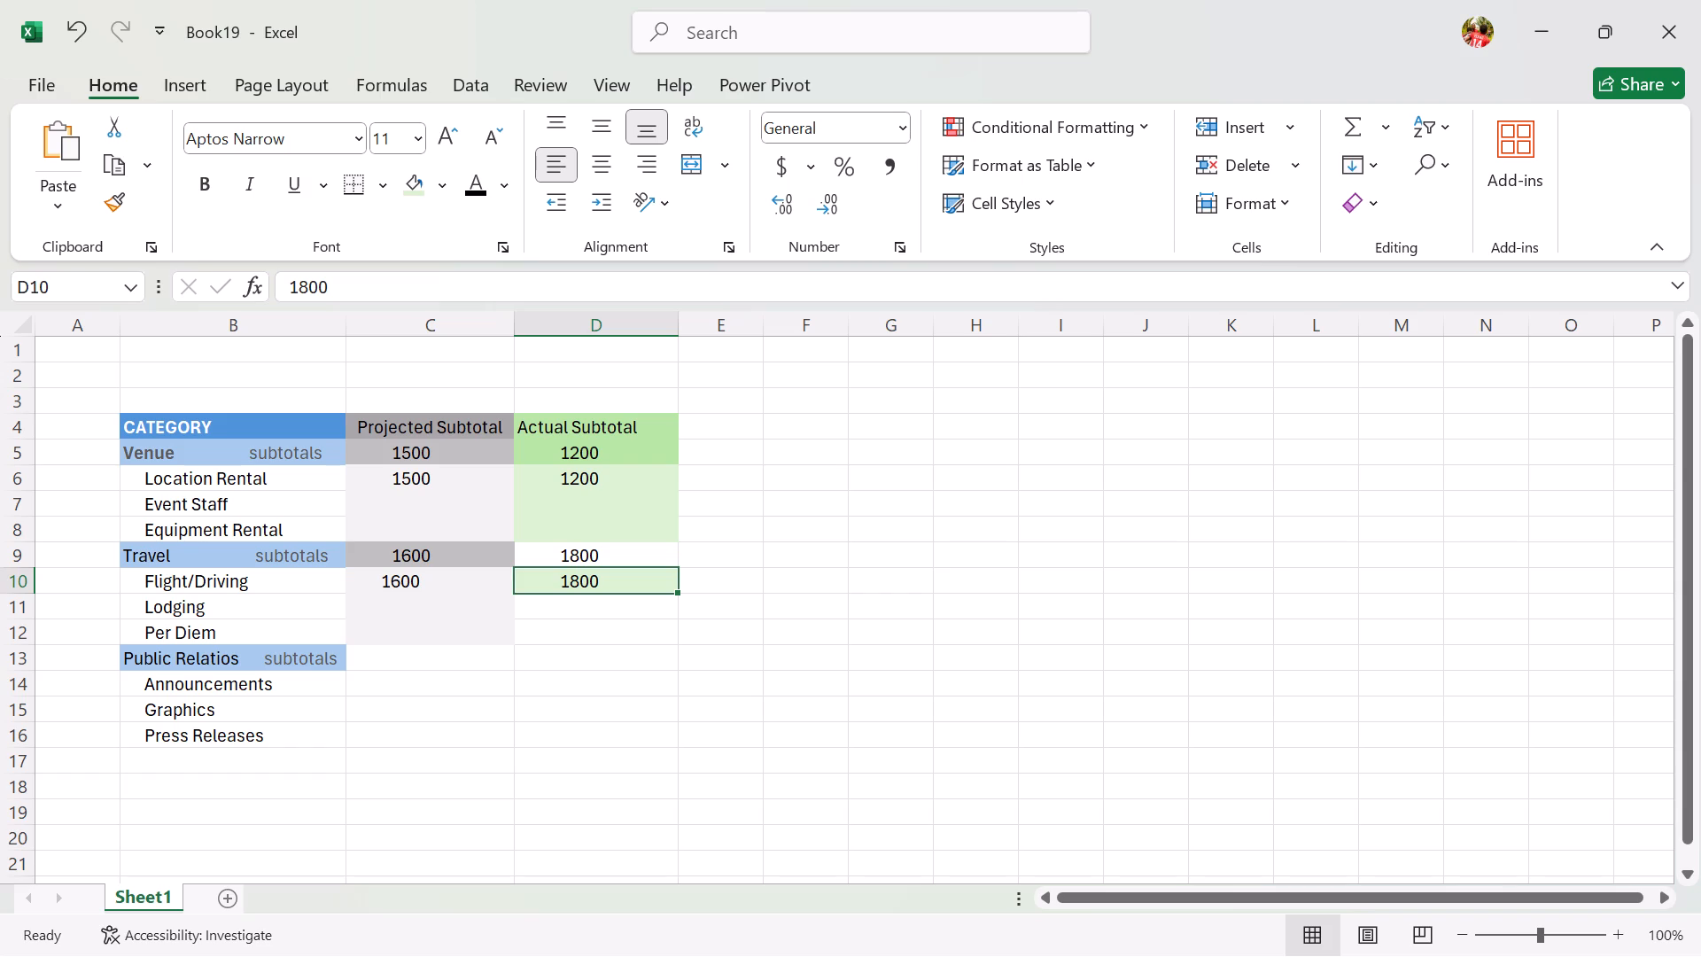
{"action": "left_click_drag", "start_coordinate": [679, 595], "coordinate": [674, 635]}
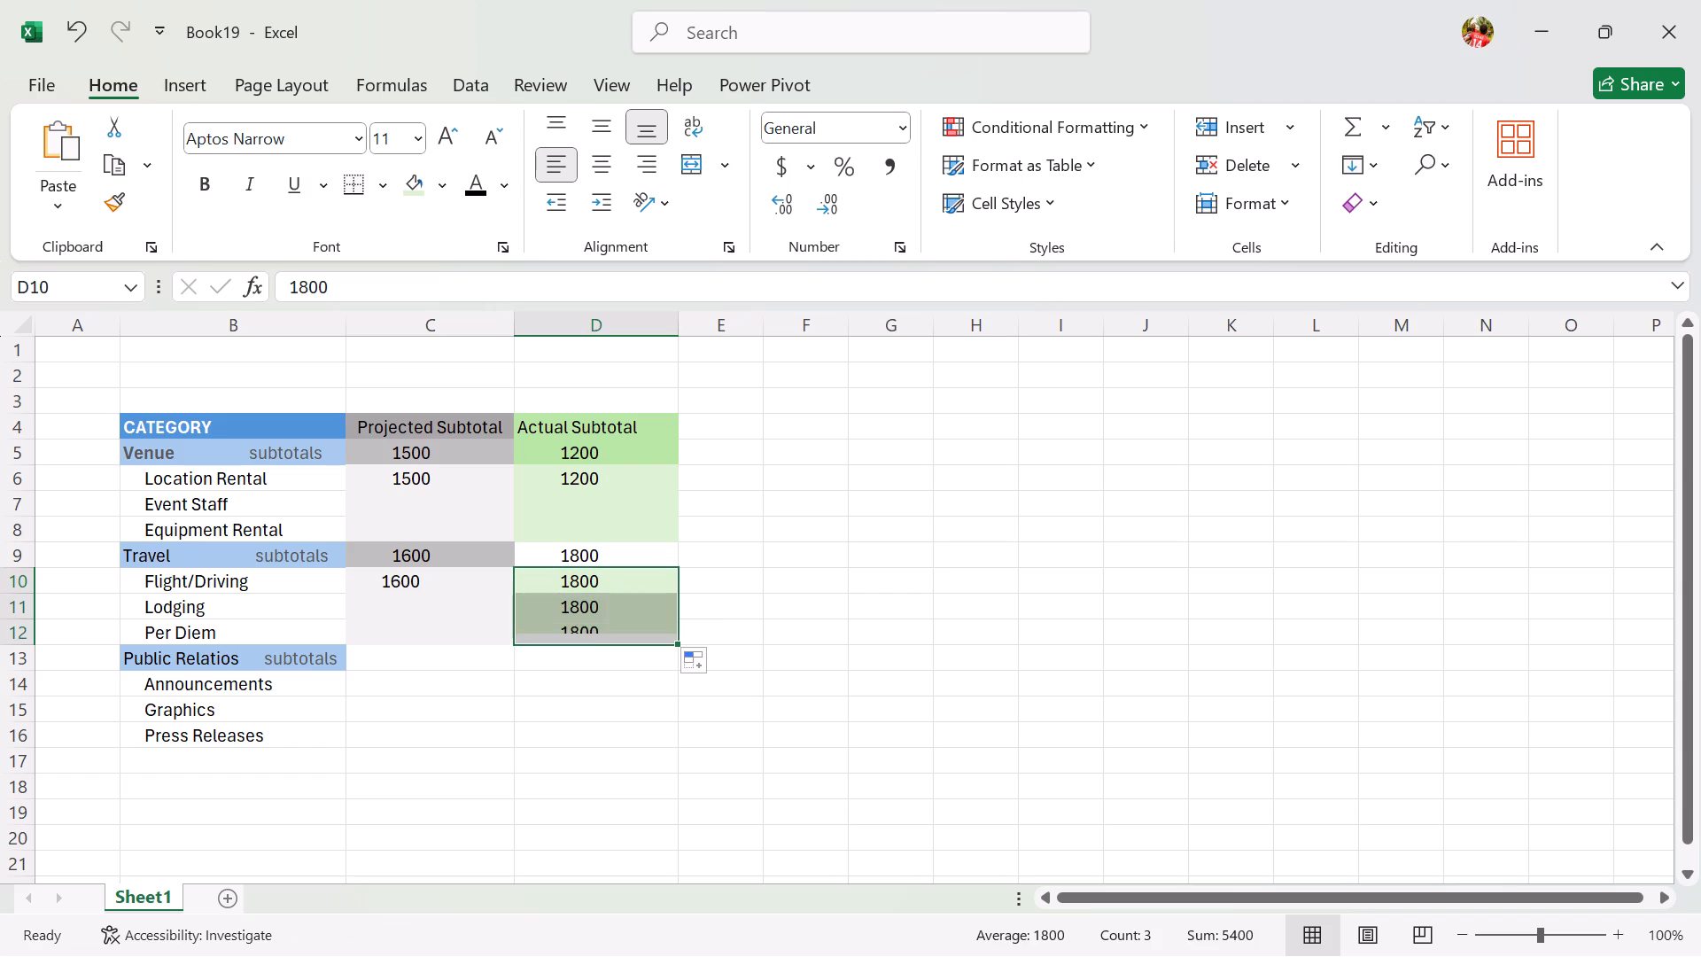
{"action": "left_click", "coordinate": [694, 662]}
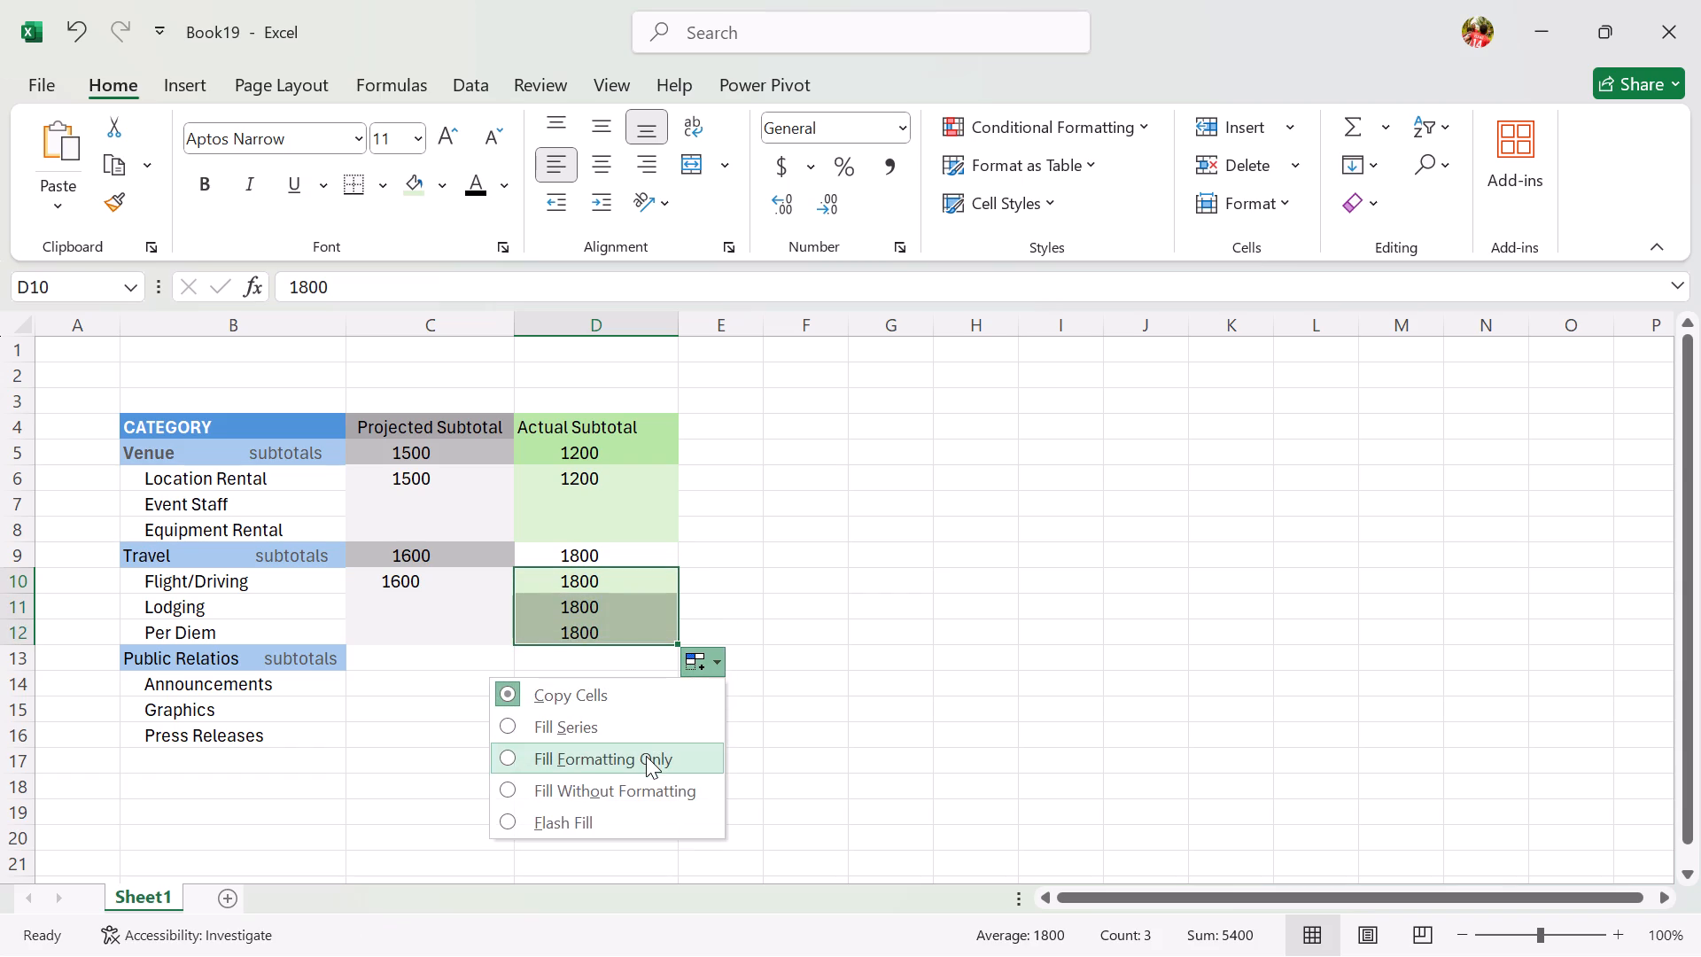
{"action": "left_click", "coordinate": [646, 756]}
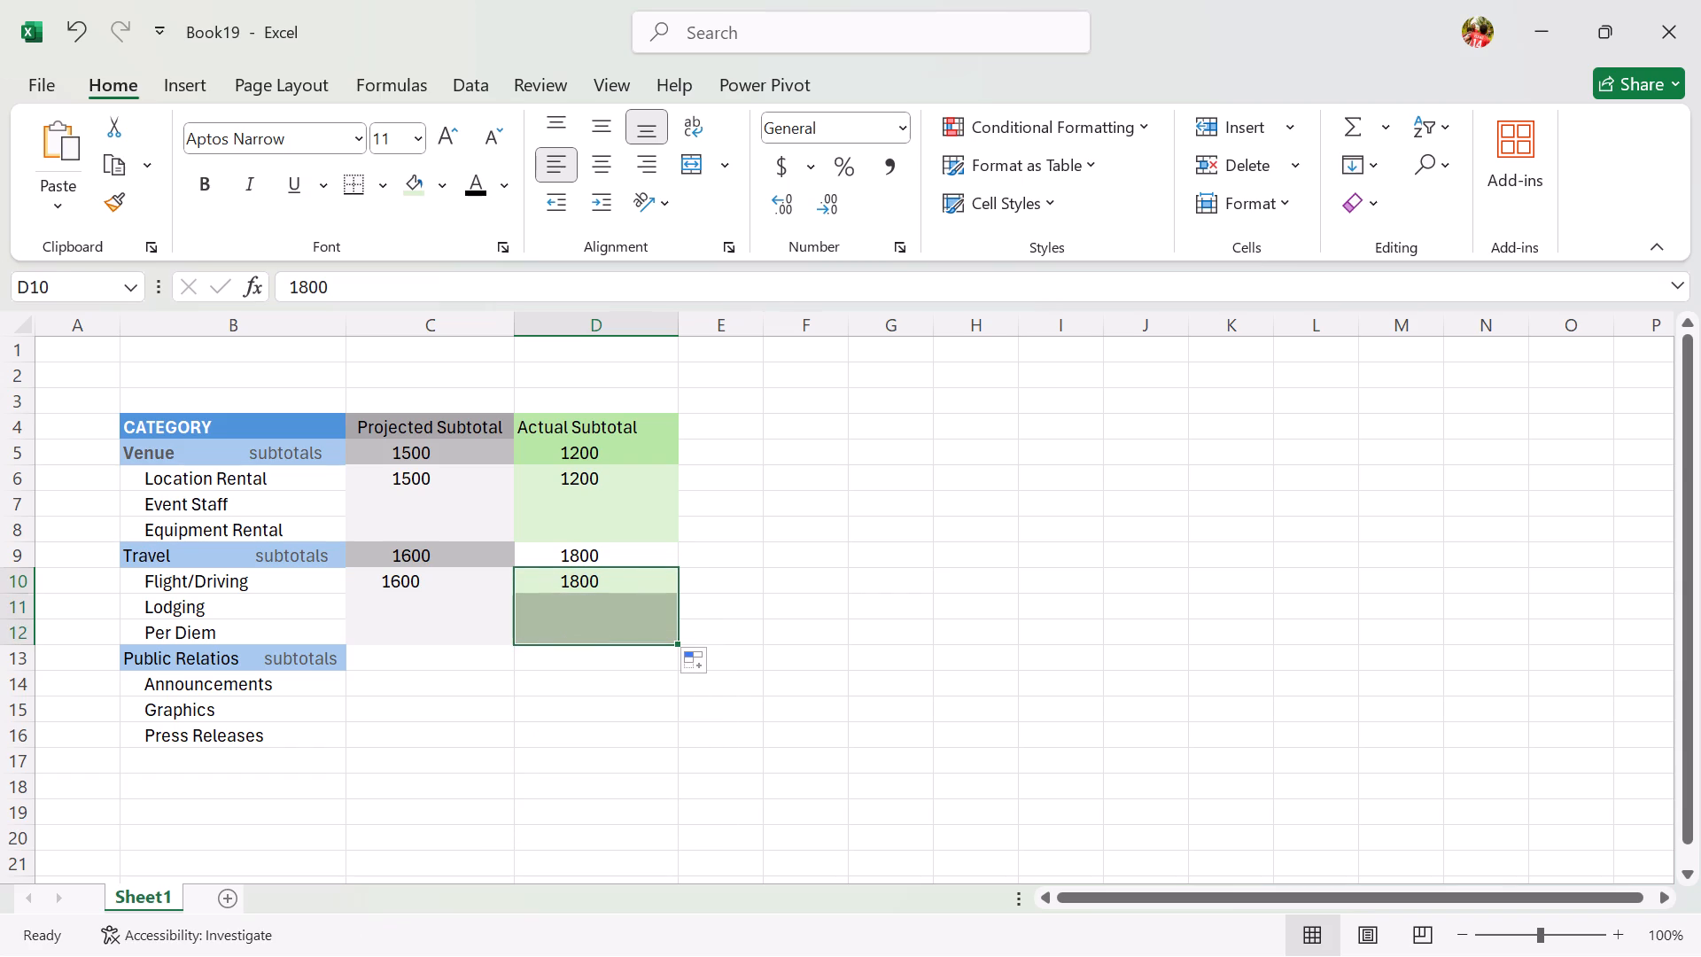
{"action": "left_click", "coordinate": [781, 571]}
Fill Travel's Actual Subtotal cell D9 with the same light green theme colour as Venue's cell D5.
{"action": "left_click", "coordinate": [625, 583]}
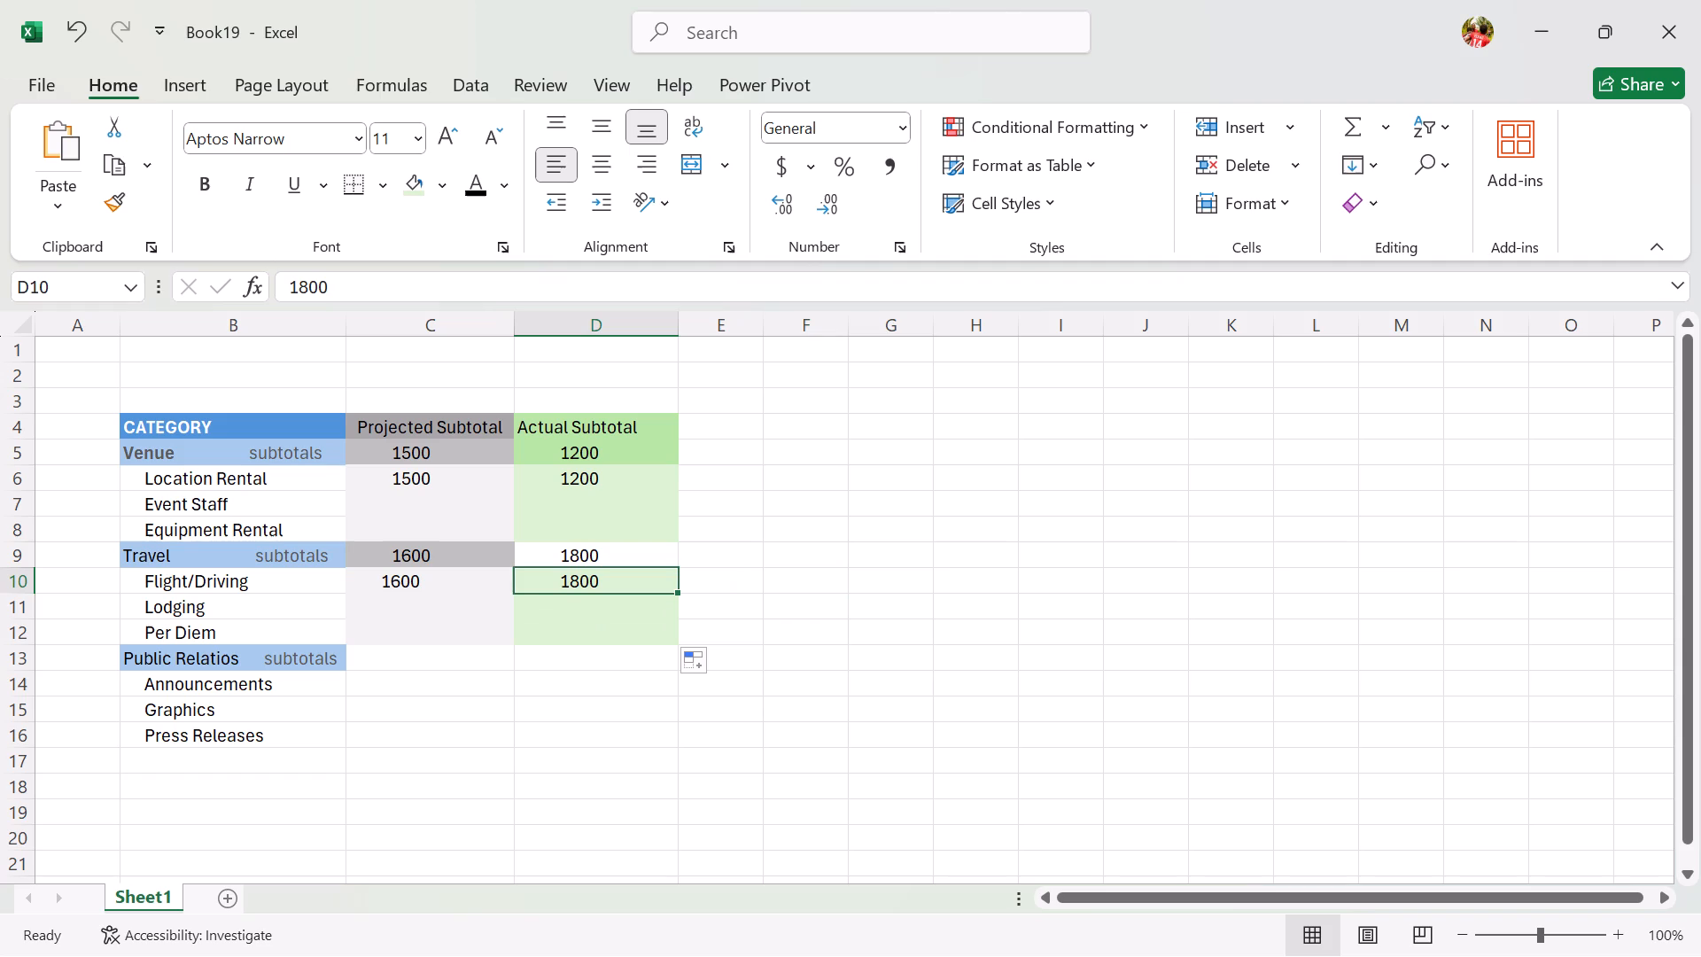
{"action": "left_click", "coordinate": [624, 557]}
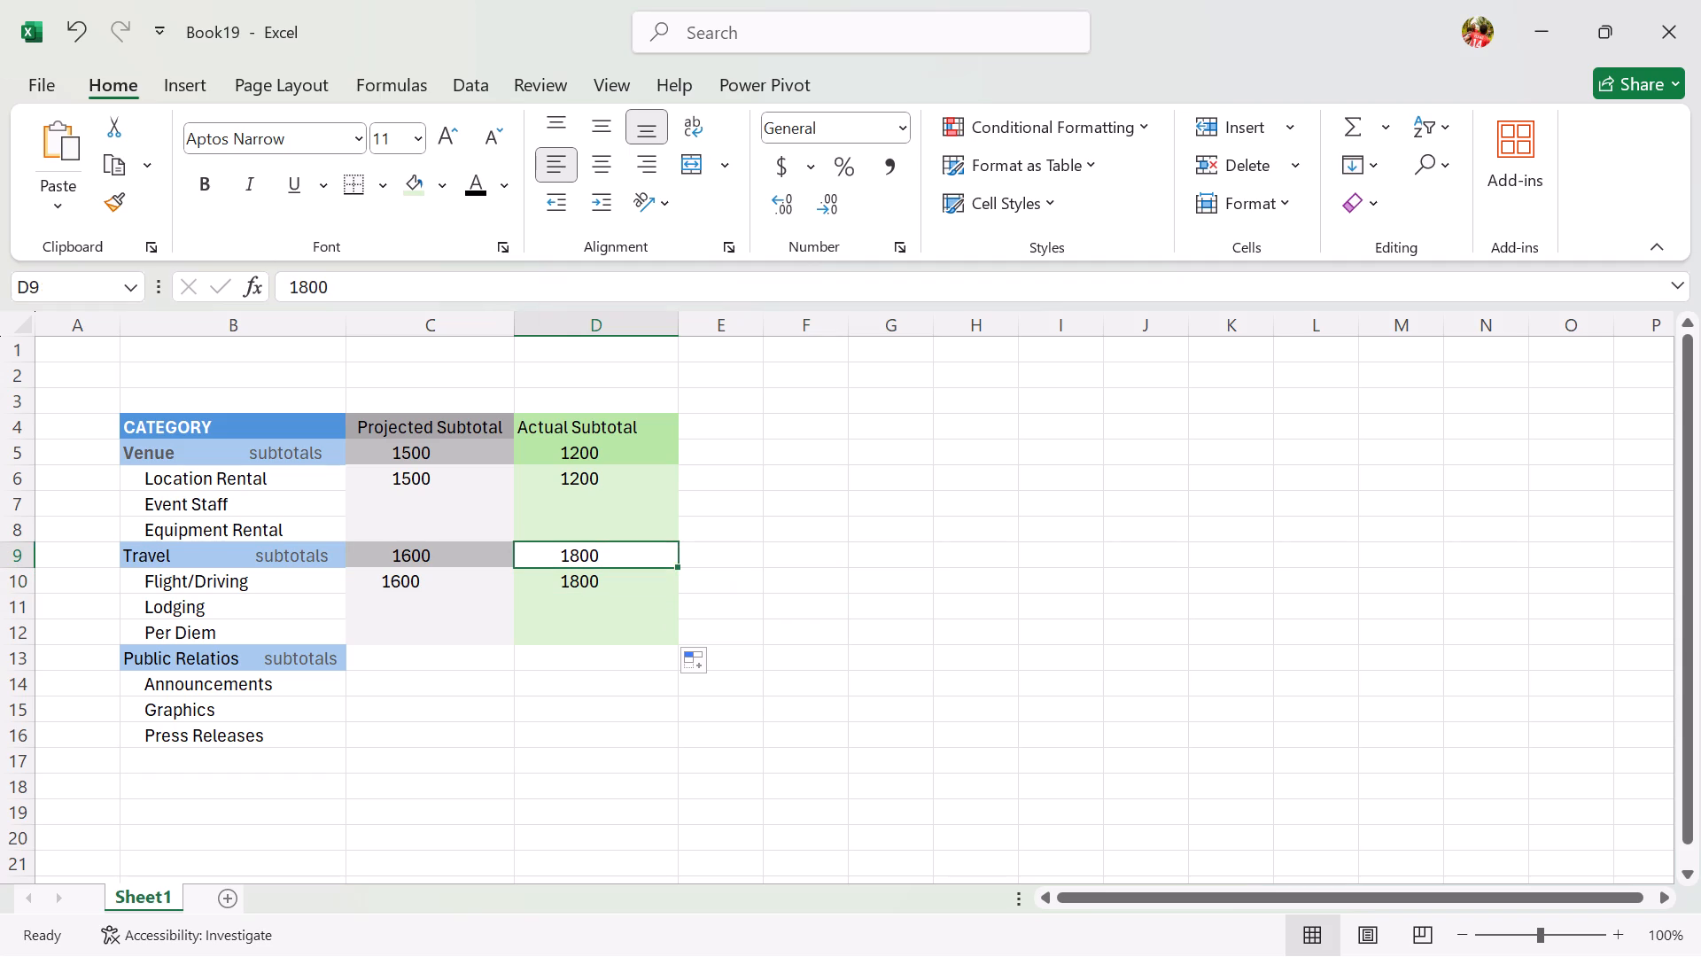
{"action": "left_click", "coordinate": [433, 185]}
{"action": "left_click", "coordinate": [442, 184]}
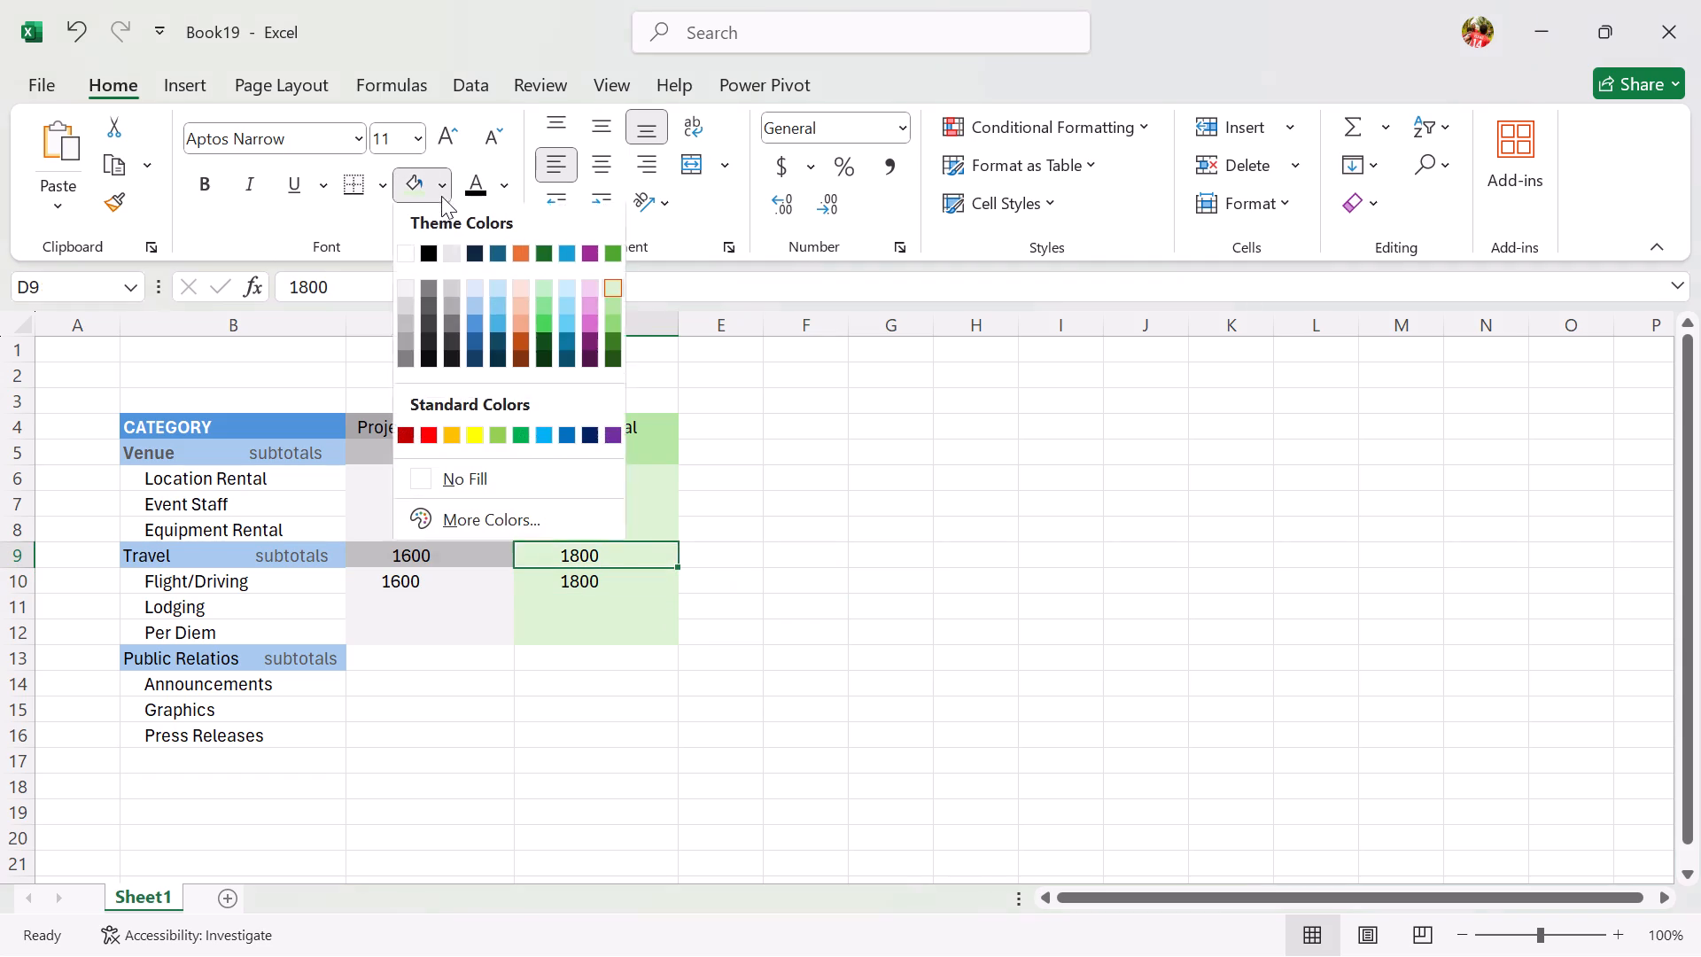
{"action": "left_click", "coordinate": [617, 309]}
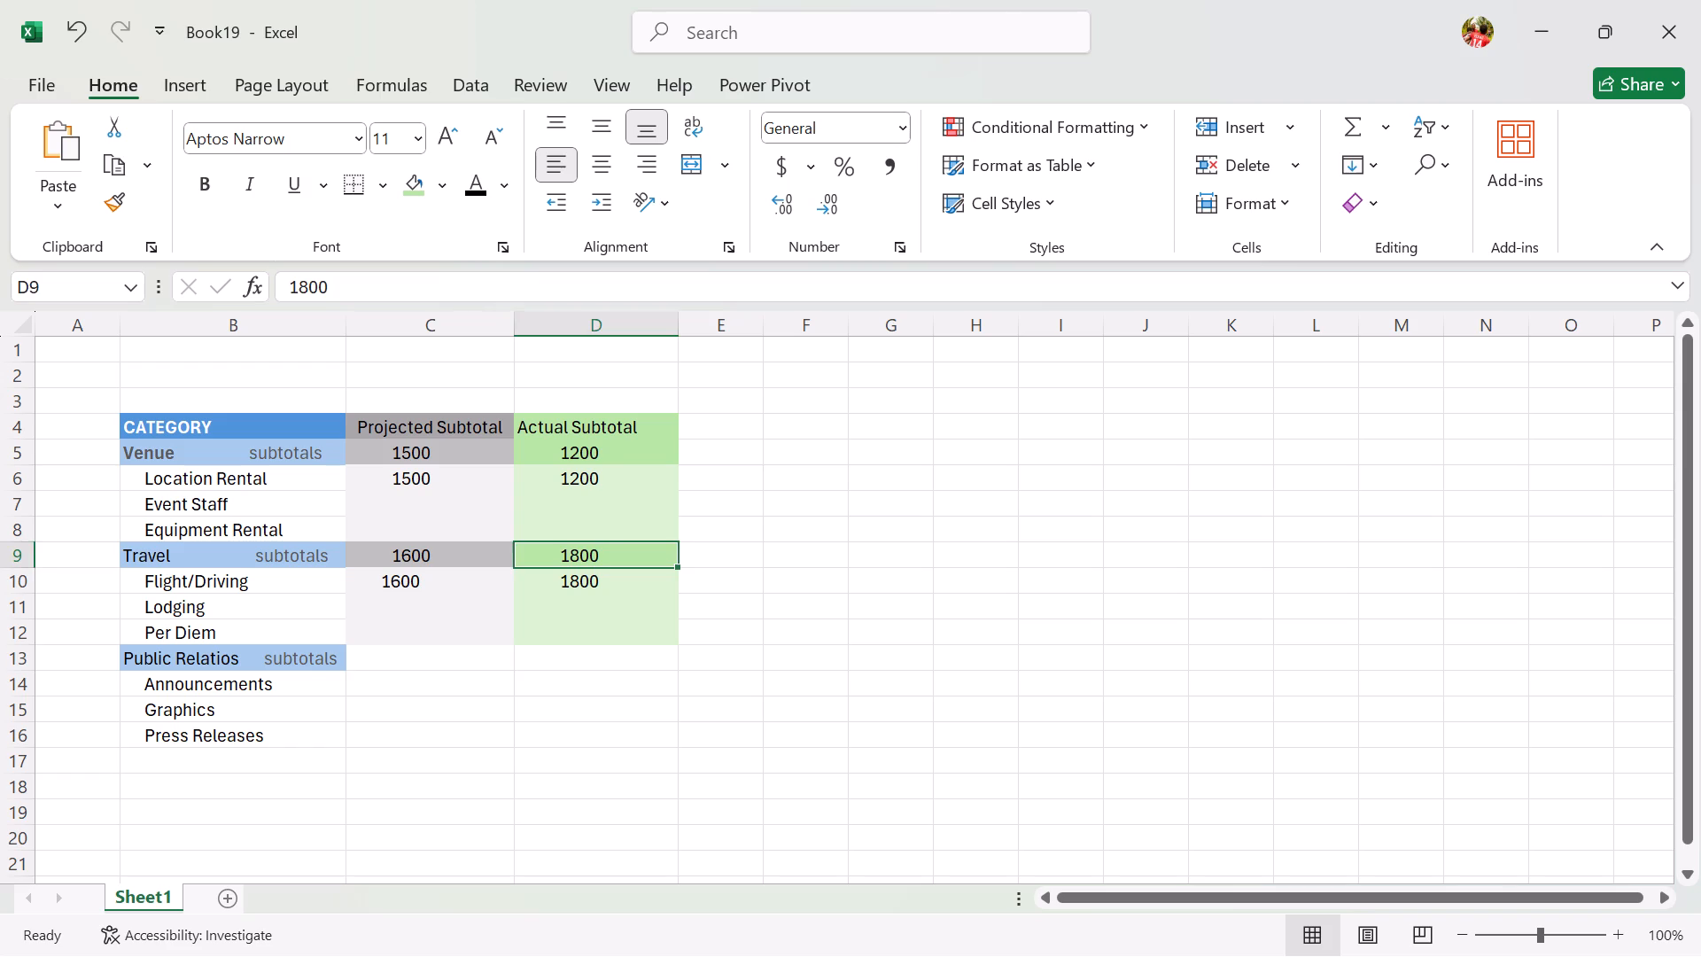
Enter the Public Relations projected amounts in C13:C16: 1250 subtotal, 400 Announcements, 600 Graphics and 250 Press Releases.
{"action": "left_click", "coordinate": [446, 659]}
{"action": "type", "text": "125"}
{"action": "key", "text": "0"}
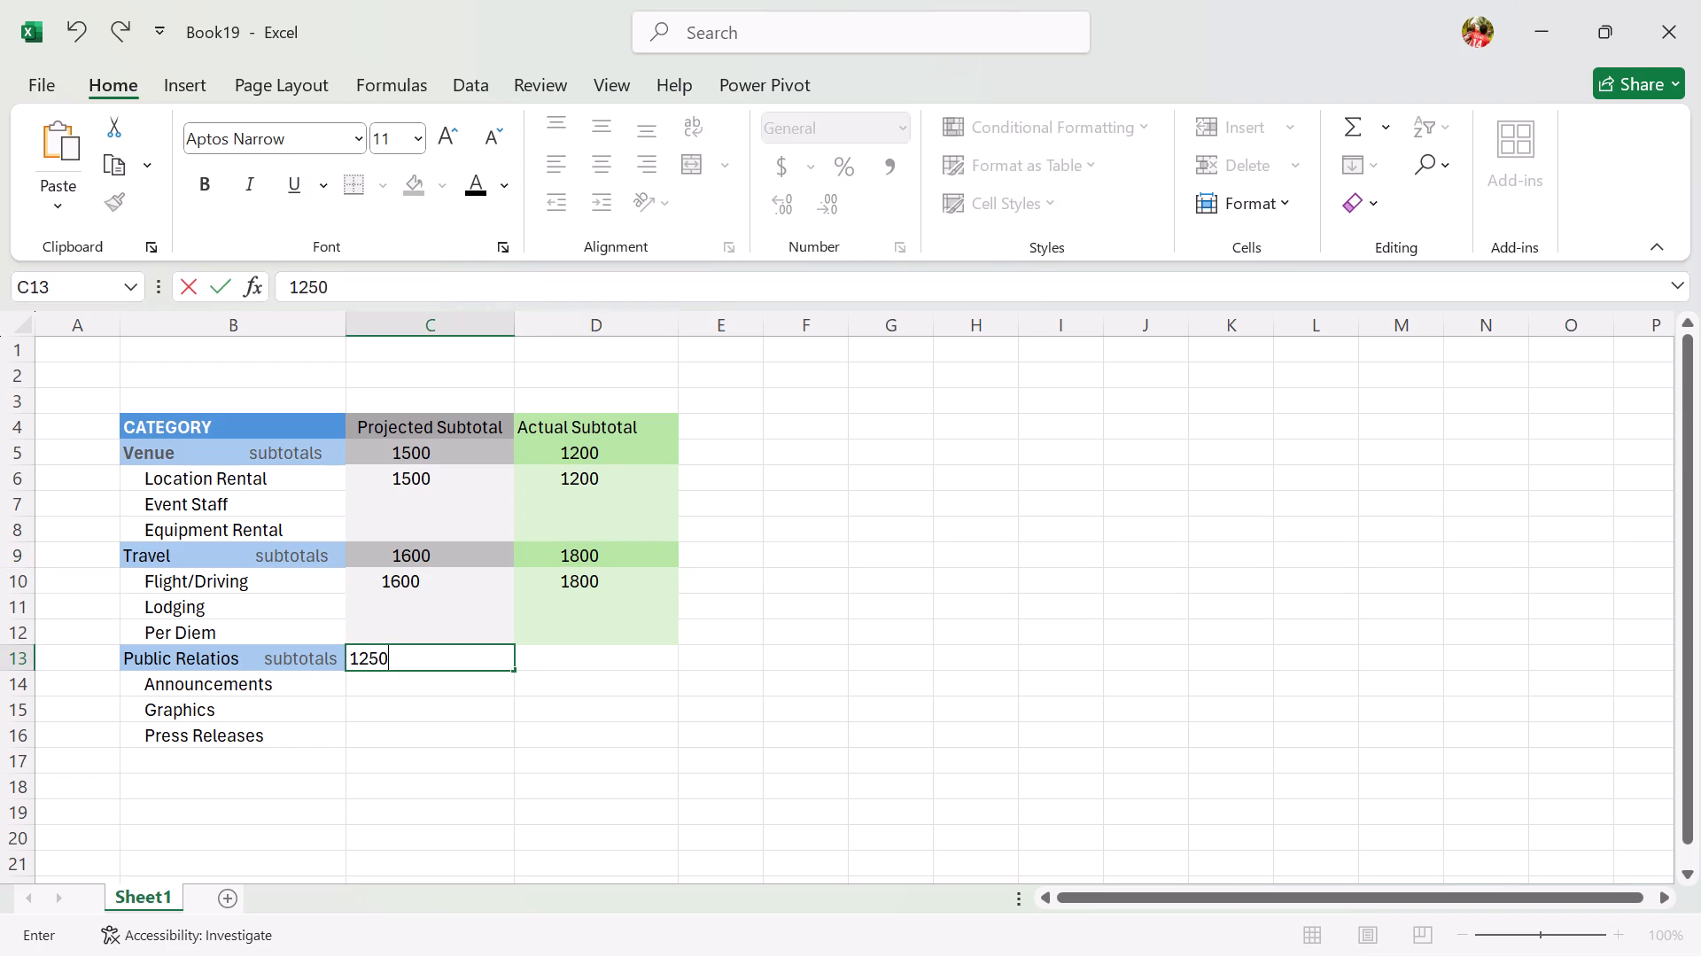
{"action": "key", "text": "Return"}
{"action": "type", "text": "400"}
{"action": "key", "text": "Return"}
{"action": "type", "text": "600"}
{"action": "key", "text": "Return"}
{"action": "type", "text": "250"}
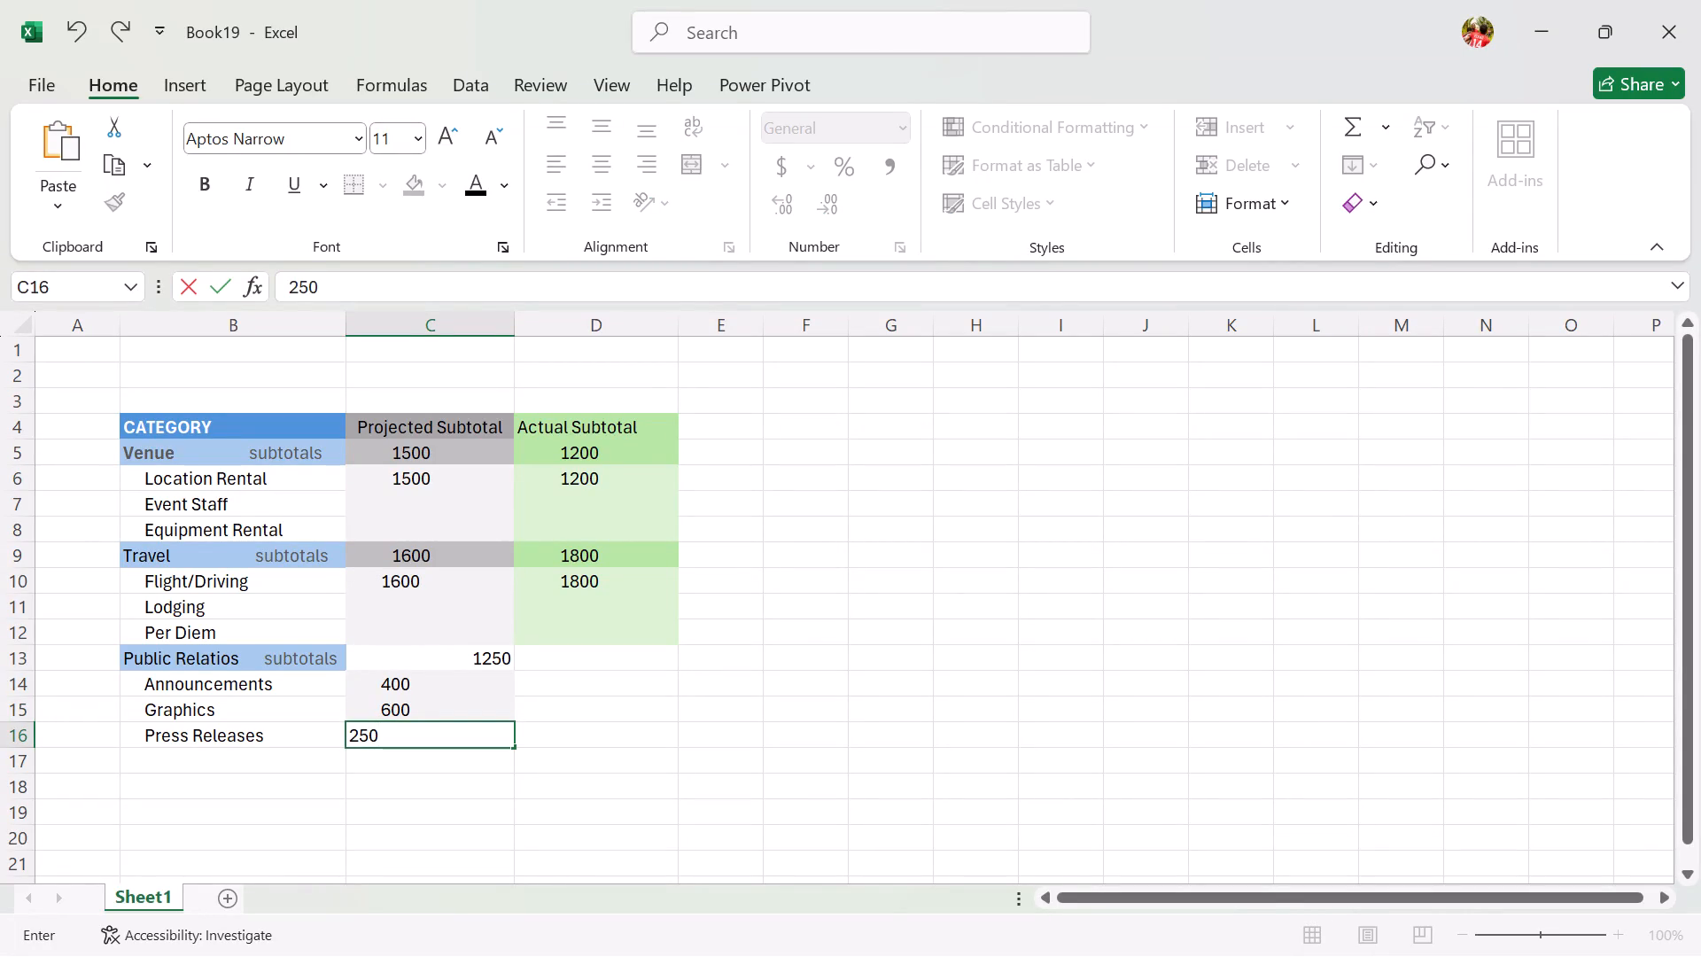
Enter the Public Relations actual amounts in D13:D16: 950 subtotal, 300 Announcements, 400 Graphics and 250 Press Releases.
{"action": "left_click", "coordinate": [535, 655]}
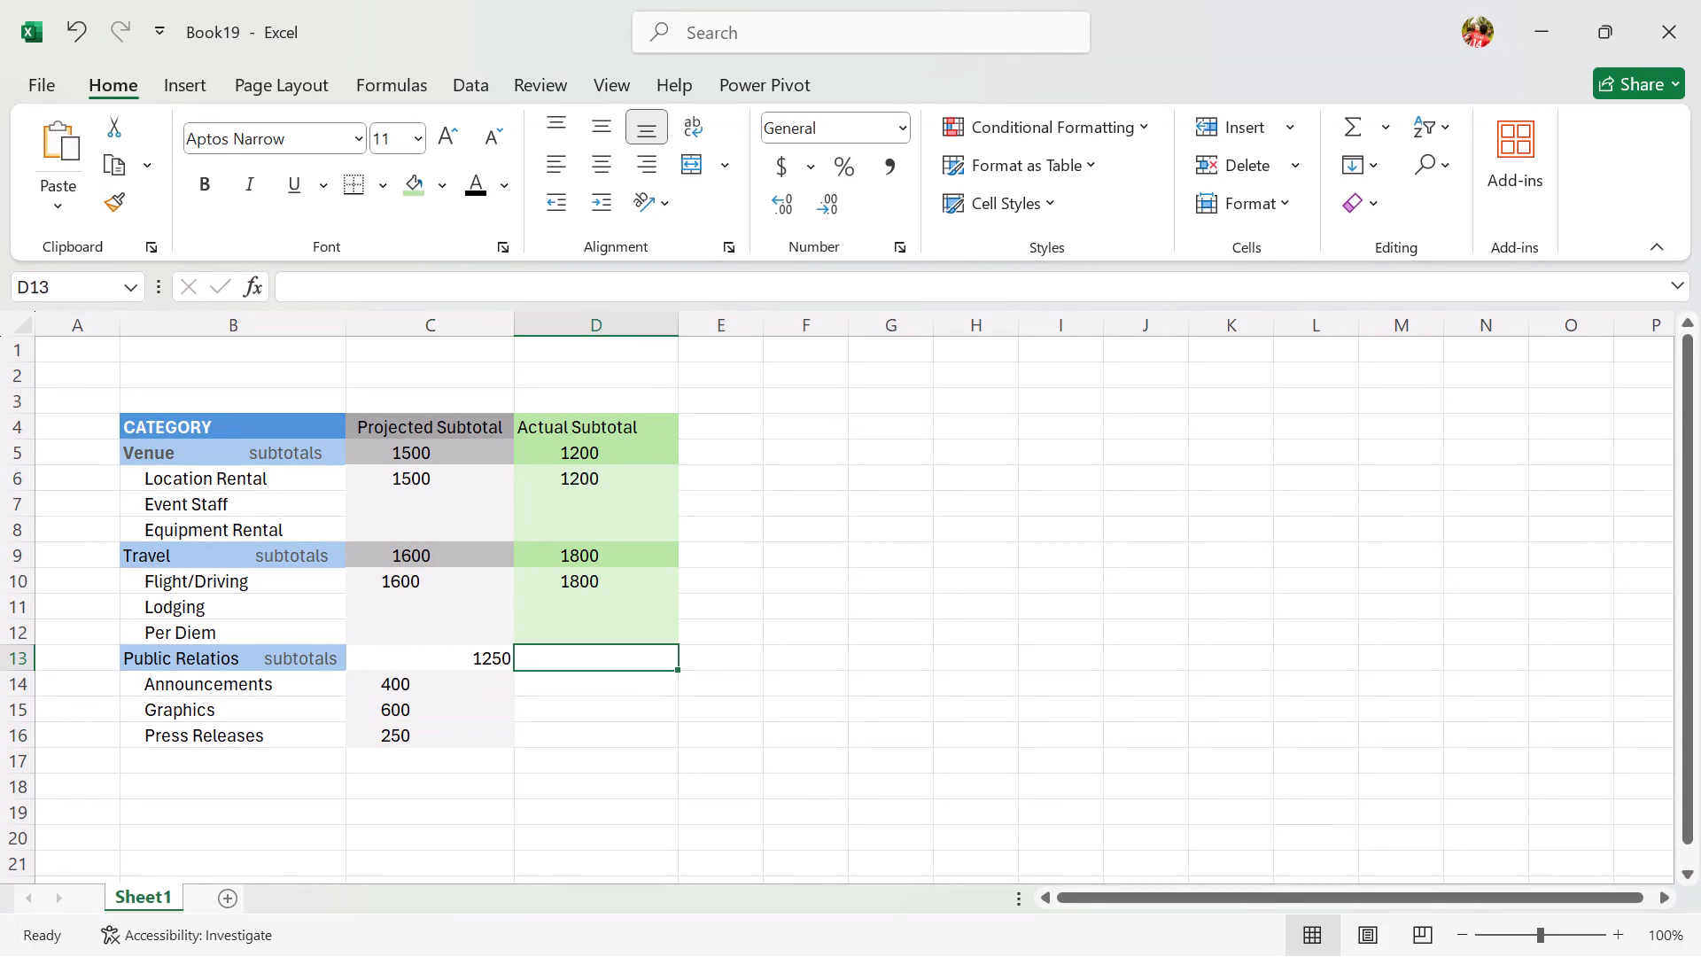
{"action": "type", "text": "95"}
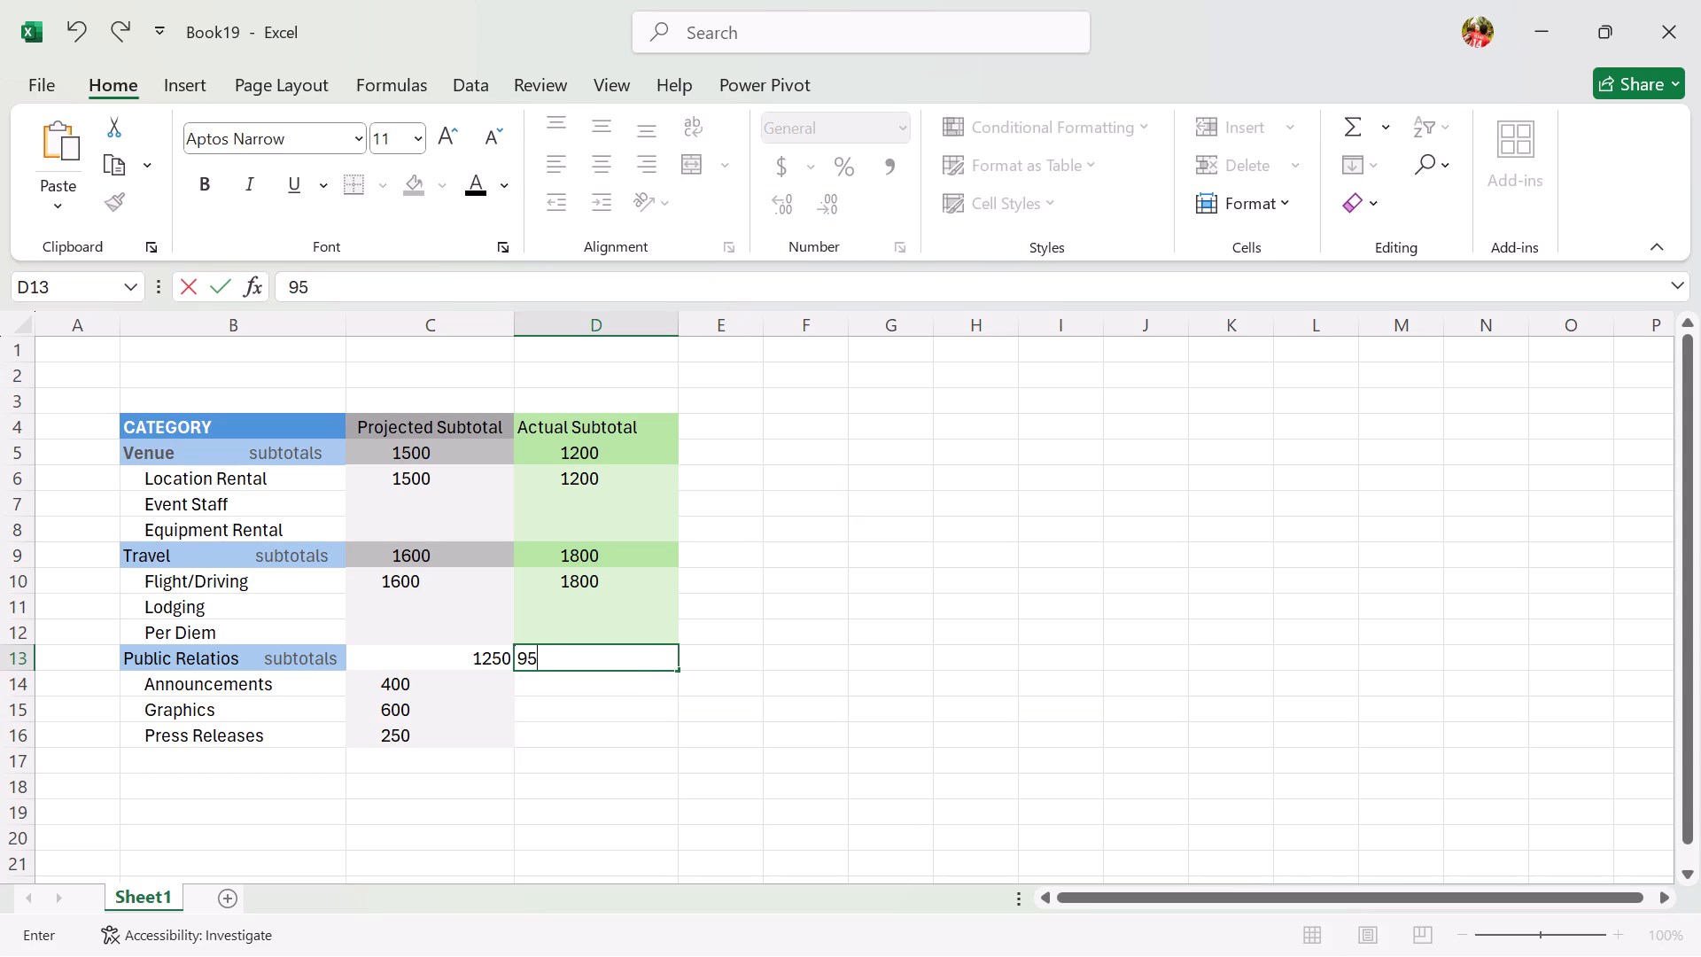
{"action": "key", "text": "0"}
{"action": "key", "text": "Return"}
{"action": "type", "text": "300"}
{"action": "key", "text": "Return"}
{"action": "type", "text": "400"}
{"action": "key", "text": "Return"}
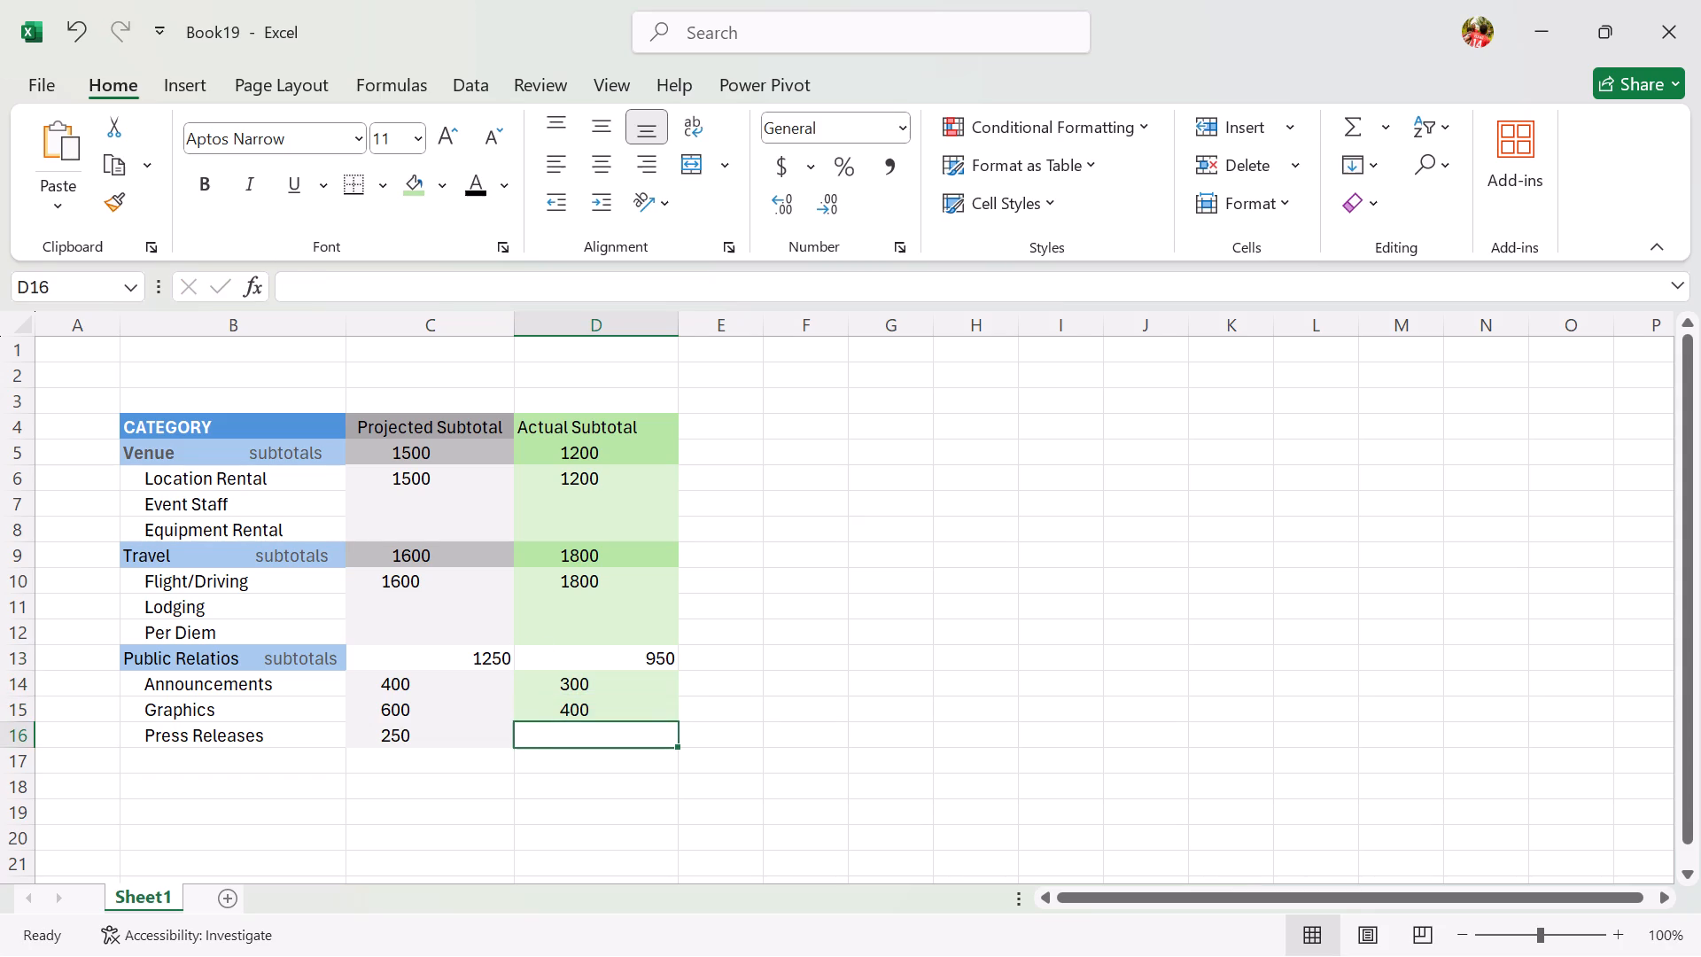
{"action": "type", "text": "259"}
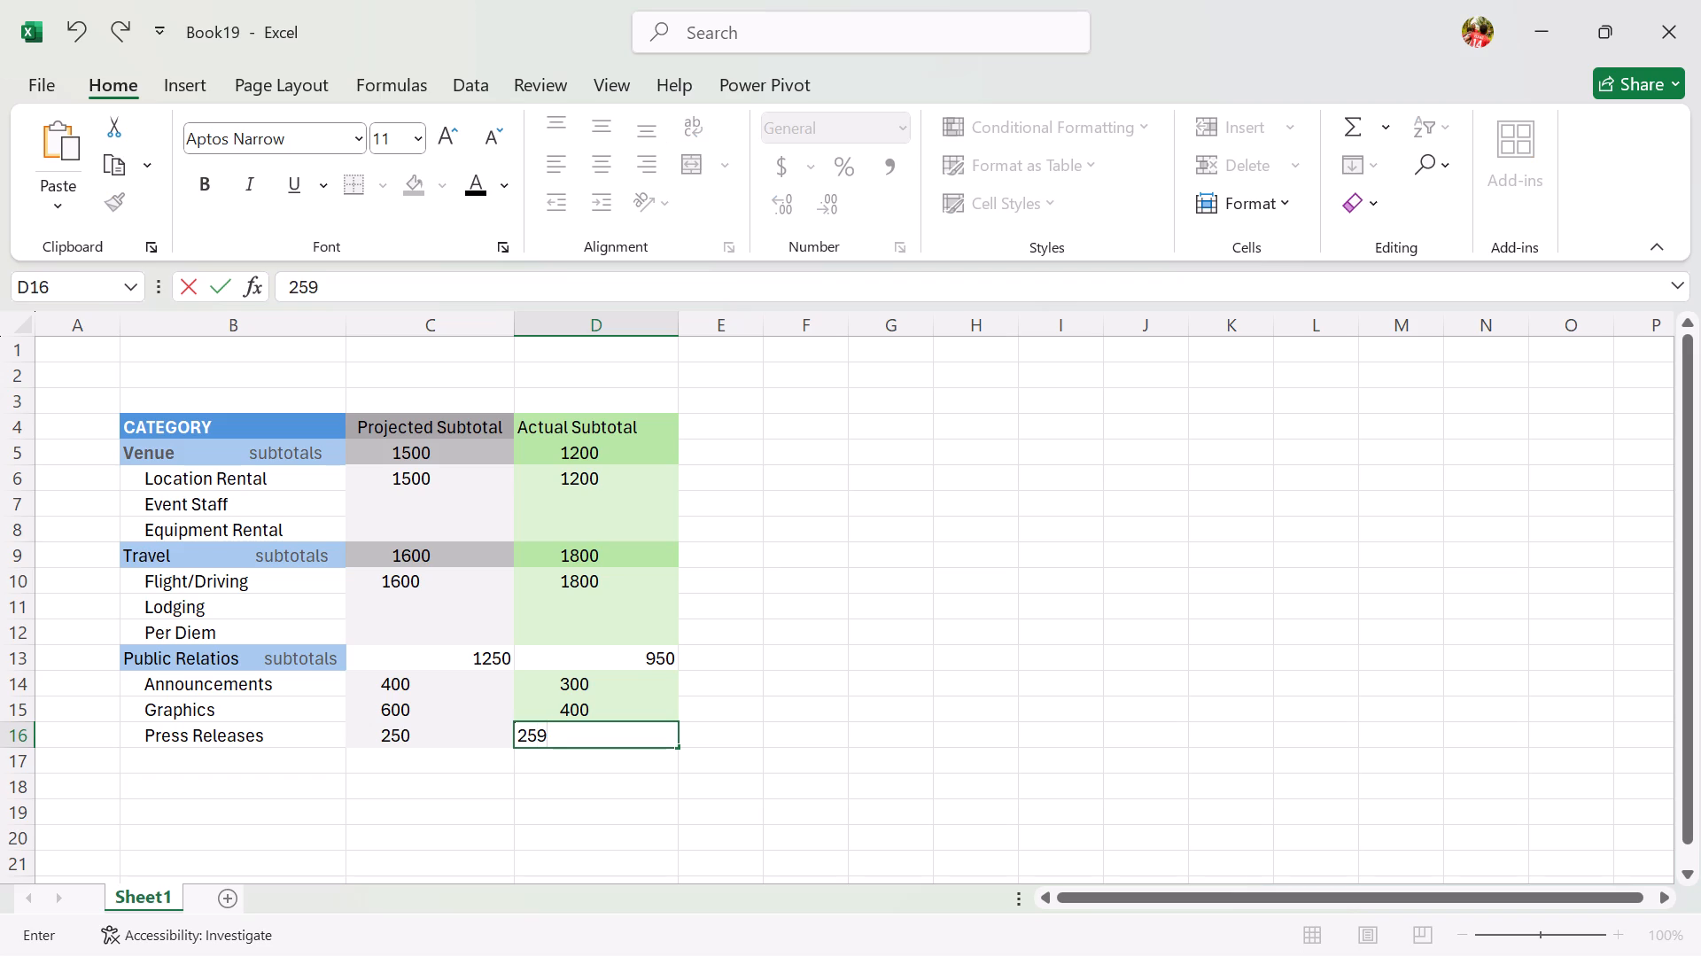
{"action": "key", "text": "BackSpace"}
{"action": "key", "text": "BackSpace"}
{"action": "type", "text": "50"}
{"action": "left_click", "coordinate": [538, 841]}
Increase the indent of Flight/Driving's projected amount in C10 by one level.
{"action": "left_click", "coordinate": [460, 688]}
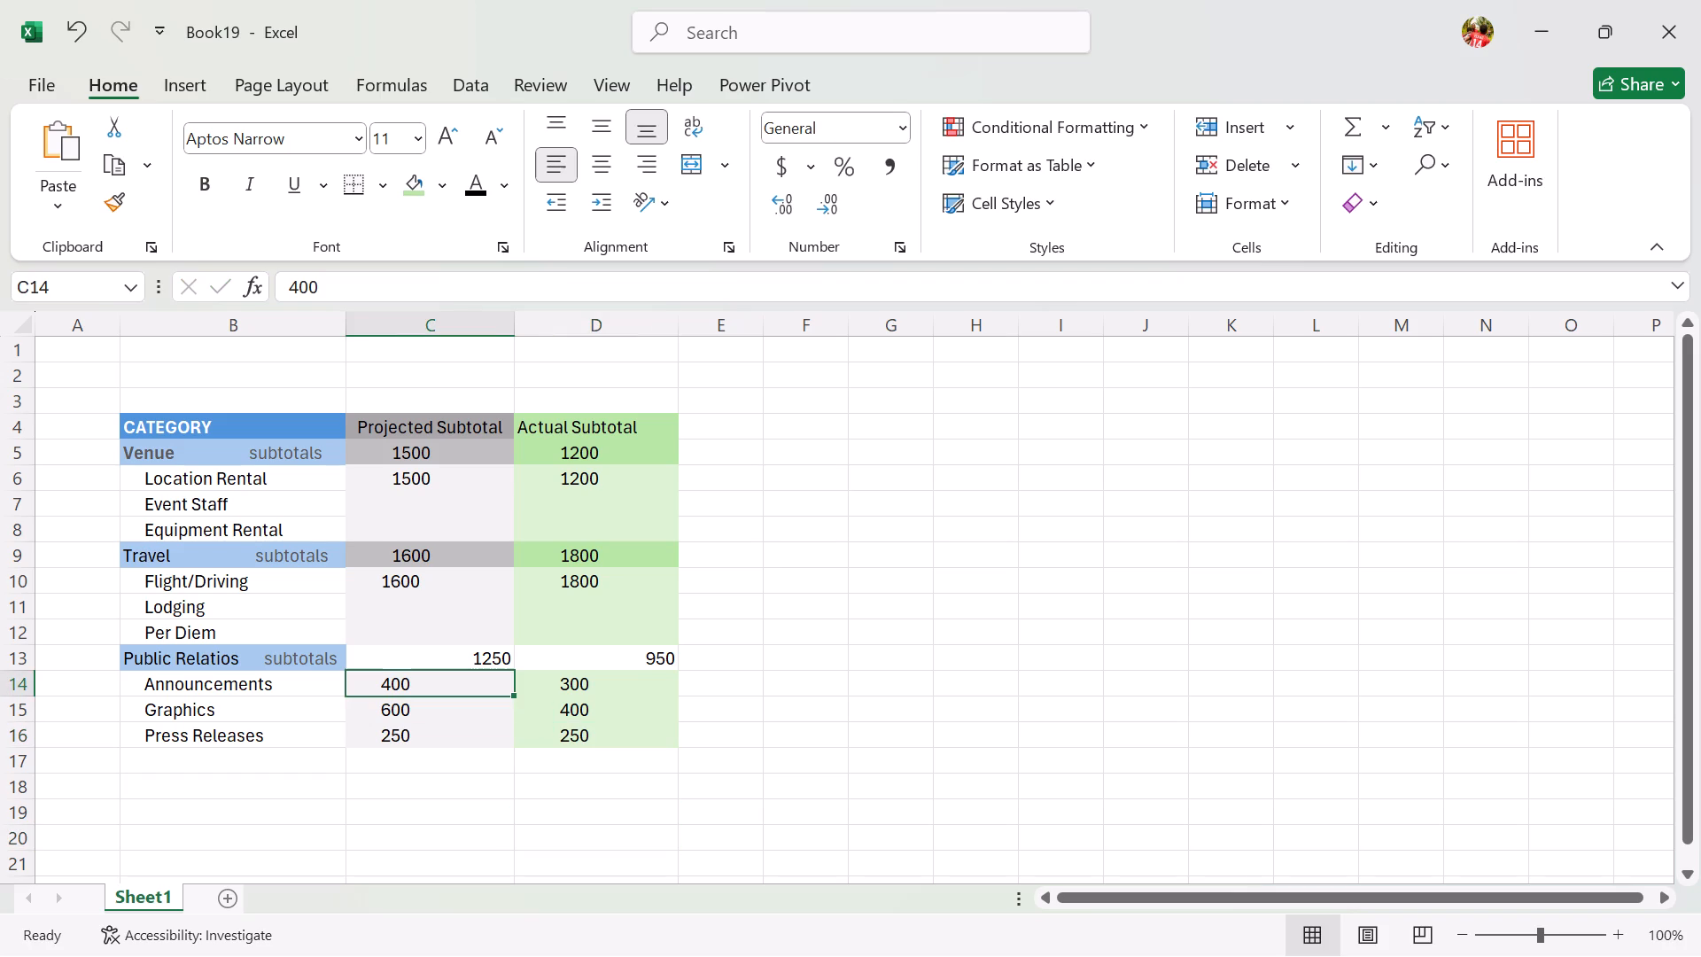
{"action": "left_click", "coordinate": [353, 589]}
{"action": "left_click", "coordinate": [586, 205]}
Indent the projected Announcements, Graphics and Press Releases amounts in C14:C16 two levels further, keeping the three amounts aligned with each other.
{"action": "left_click", "coordinate": [439, 690]}
{"action": "triple_click", "coordinate": [552, 208]}
{"action": "left_click", "coordinate": [552, 208]}
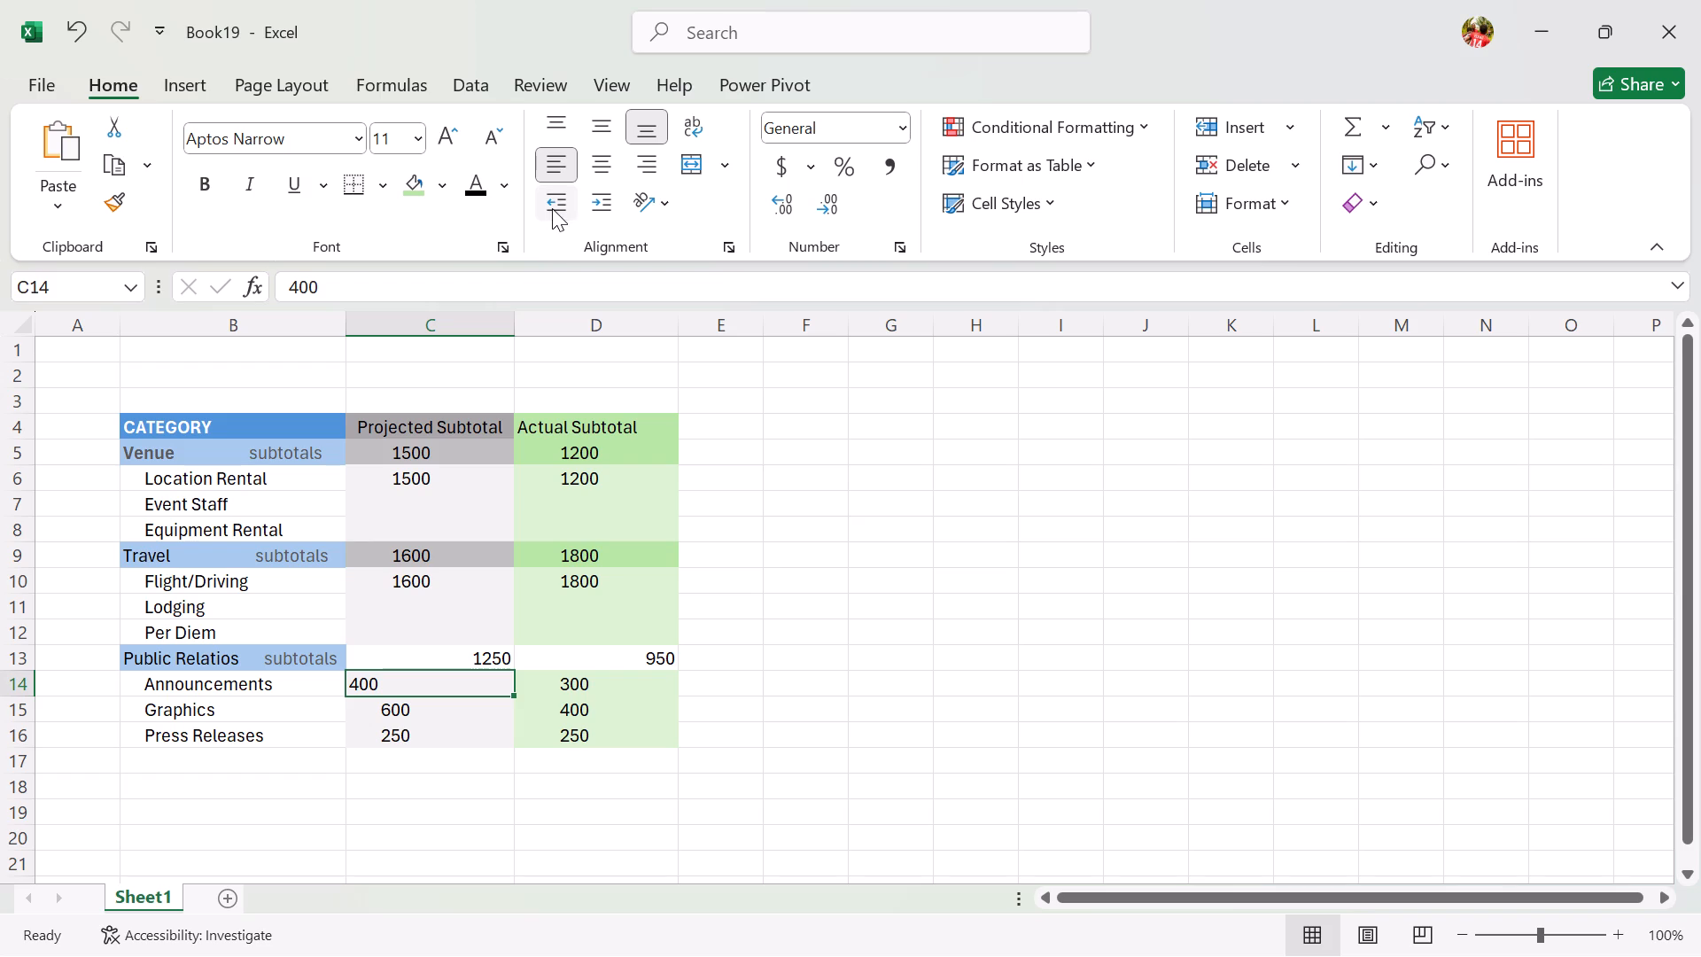
{"action": "left_click", "coordinate": [562, 202]}
{"action": "left_click", "coordinate": [588, 200]}
{"action": "left_click", "coordinate": [588, 200]}
{"action": "left_click", "coordinate": [588, 200]}
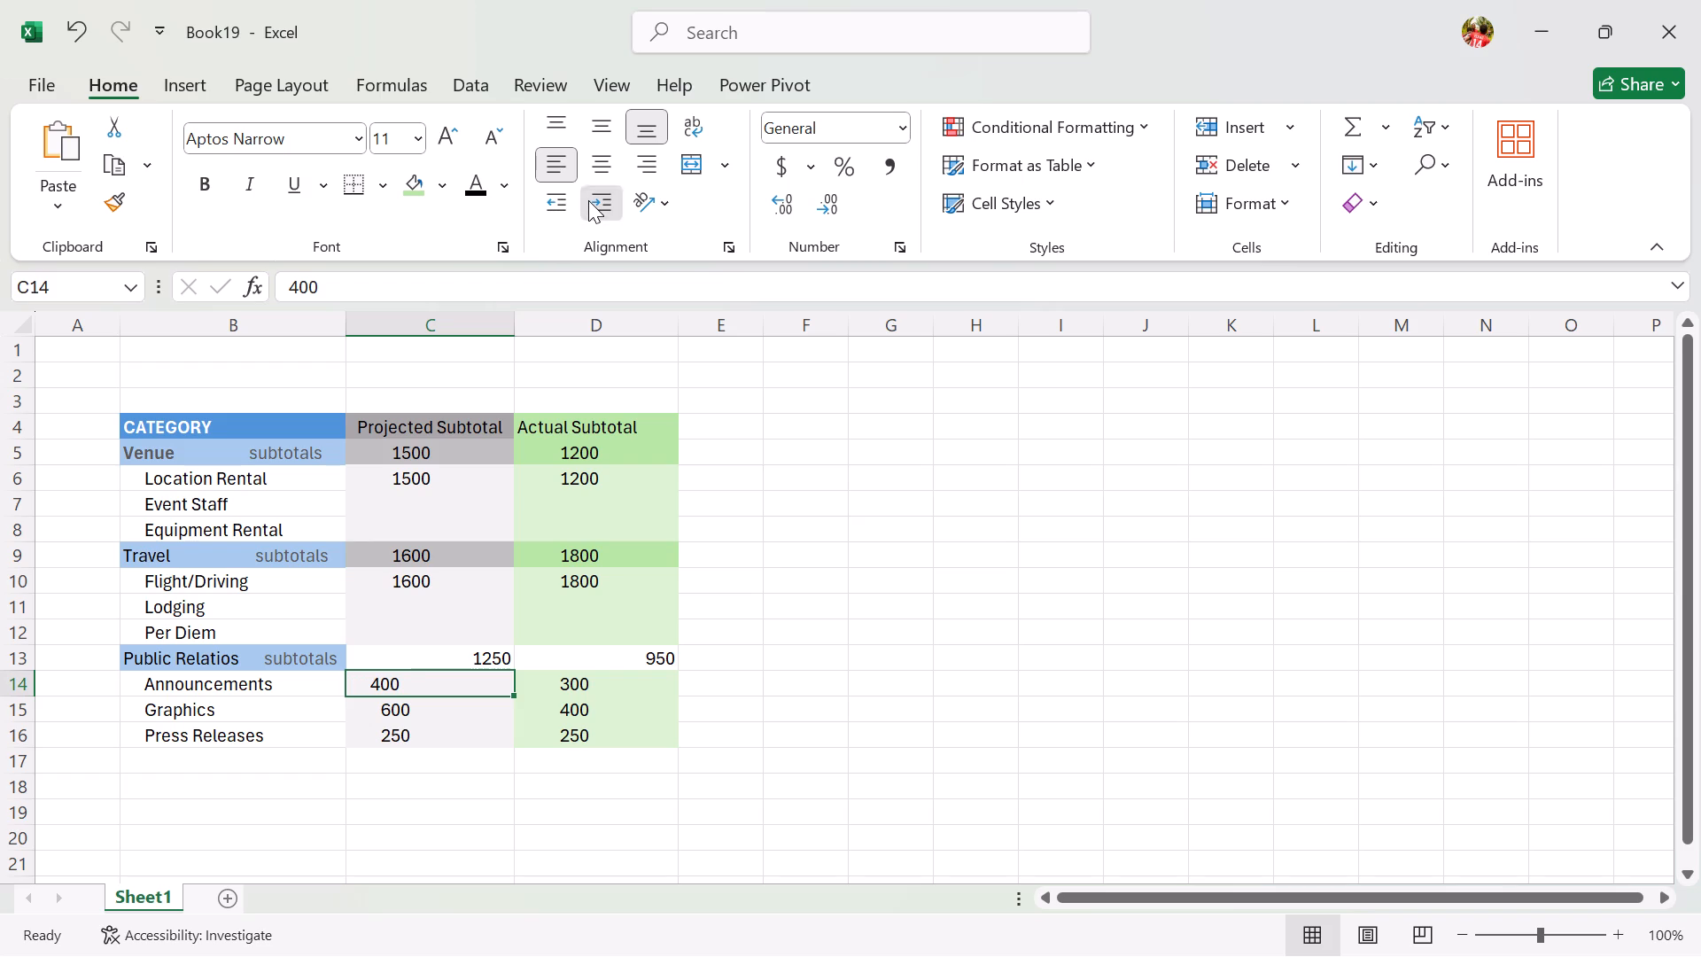
{"action": "left_click", "coordinate": [588, 200]}
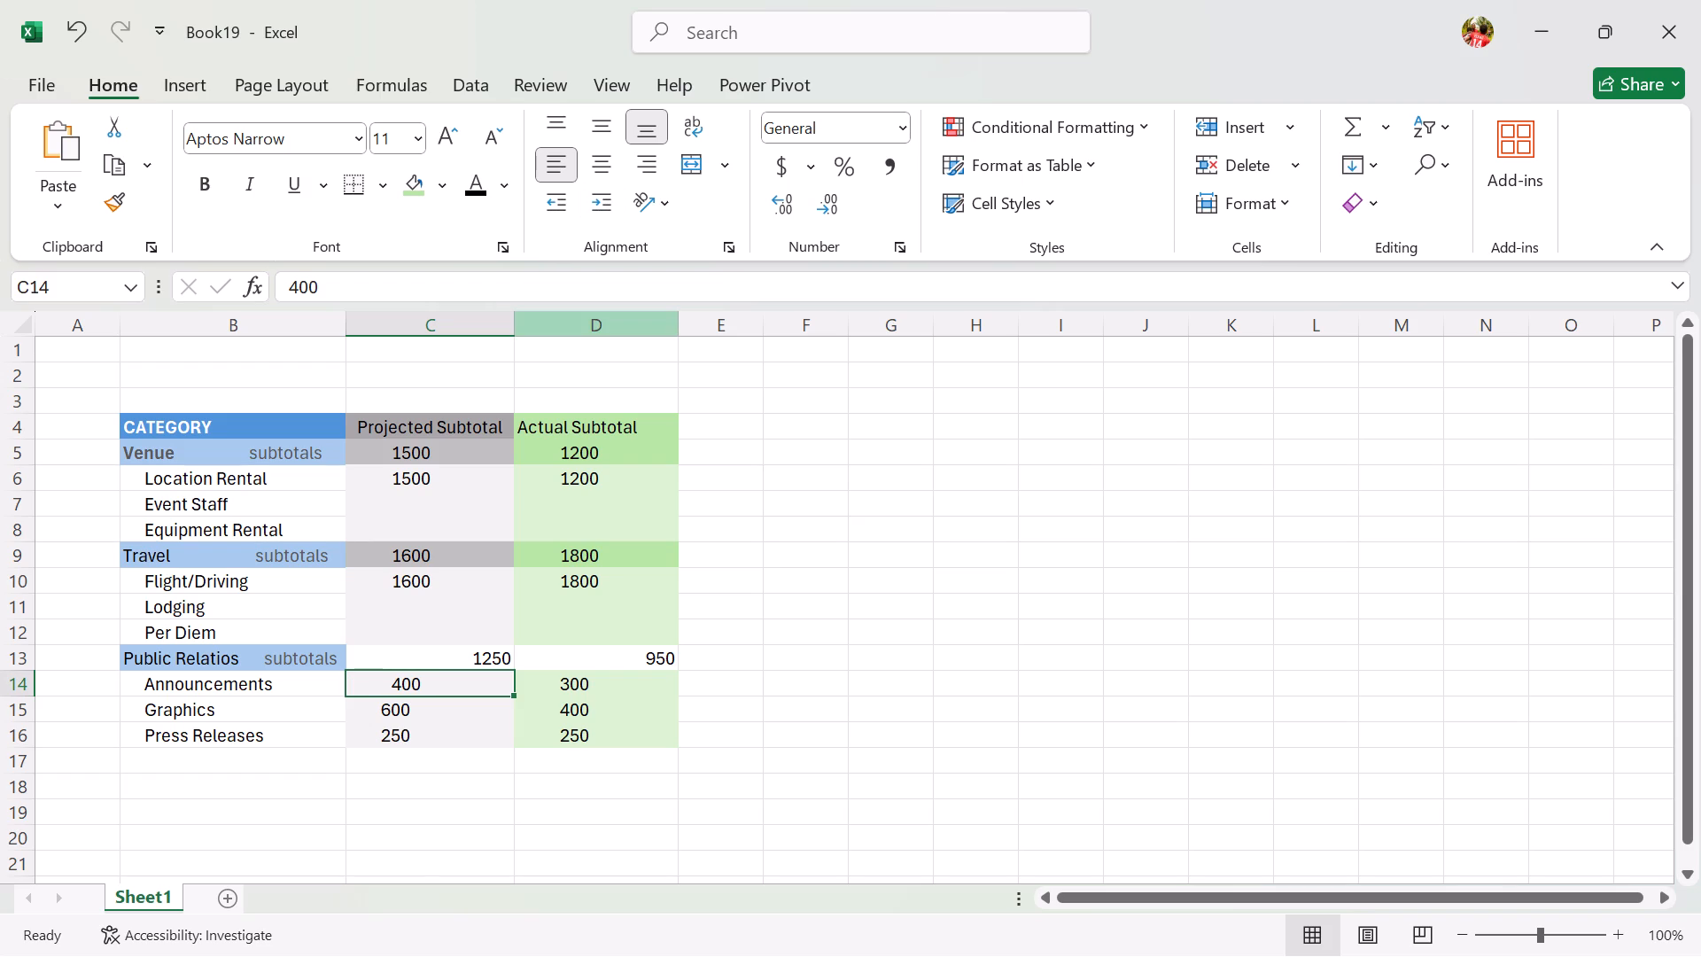
{"action": "left_click", "coordinate": [478, 704]}
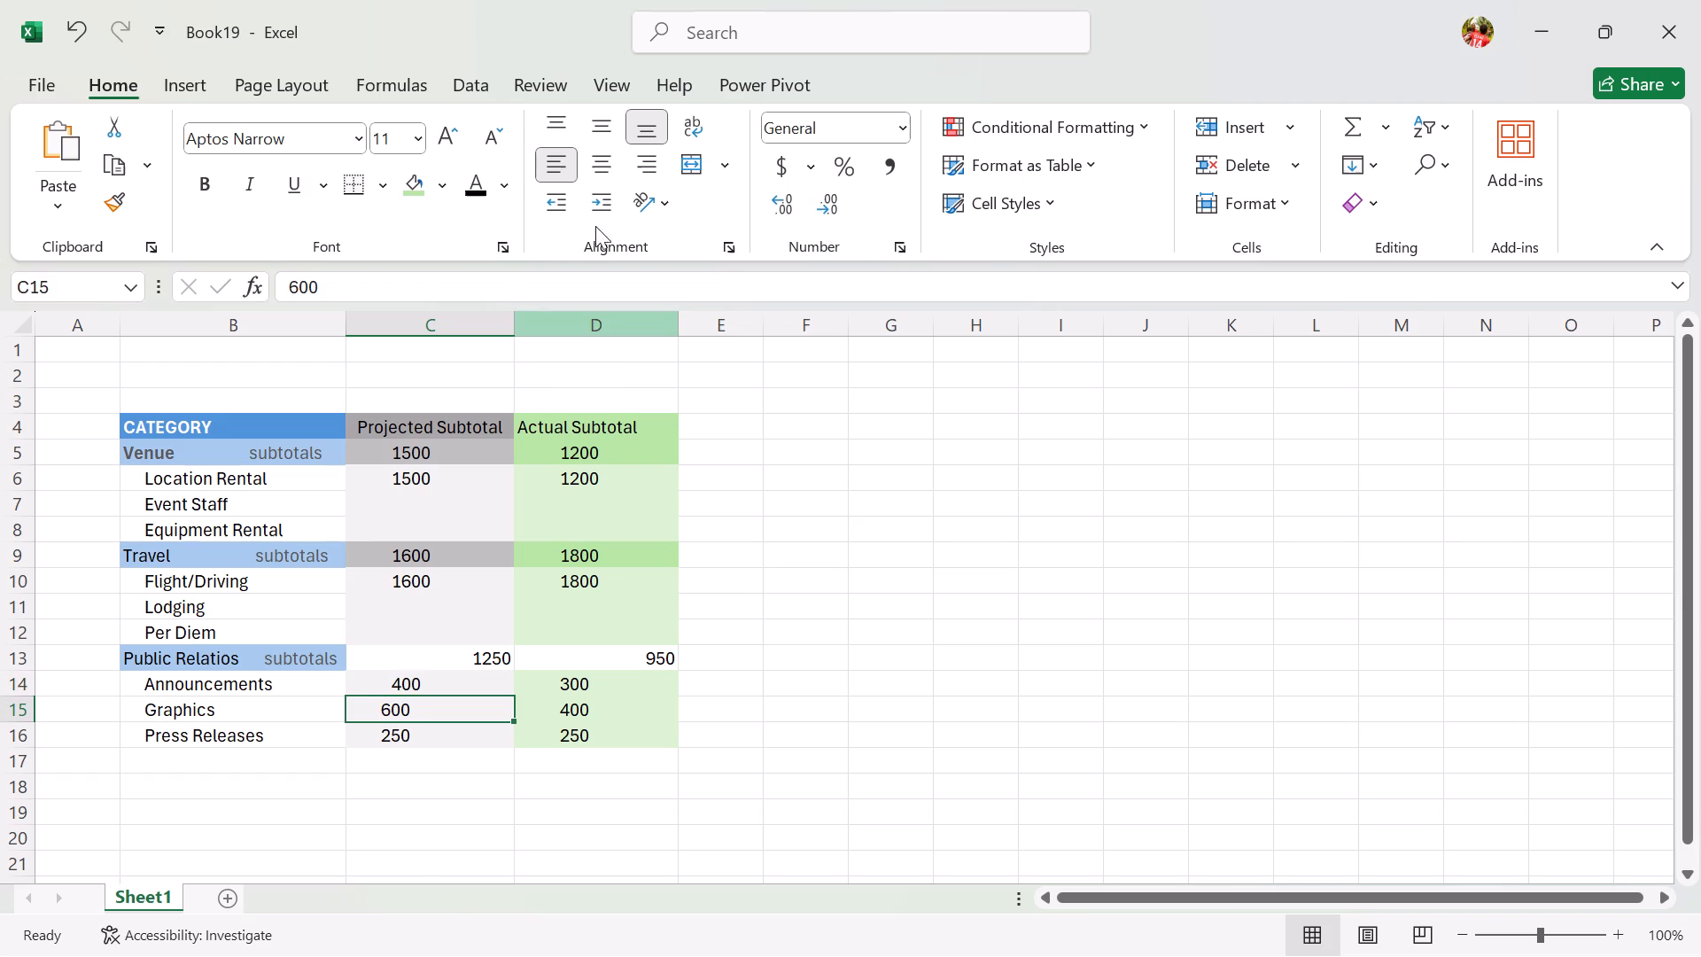
{"action": "left_click", "coordinate": [596, 208]}
{"action": "left_click", "coordinate": [459, 689]}
{"action": "left_click", "coordinate": [591, 204]}
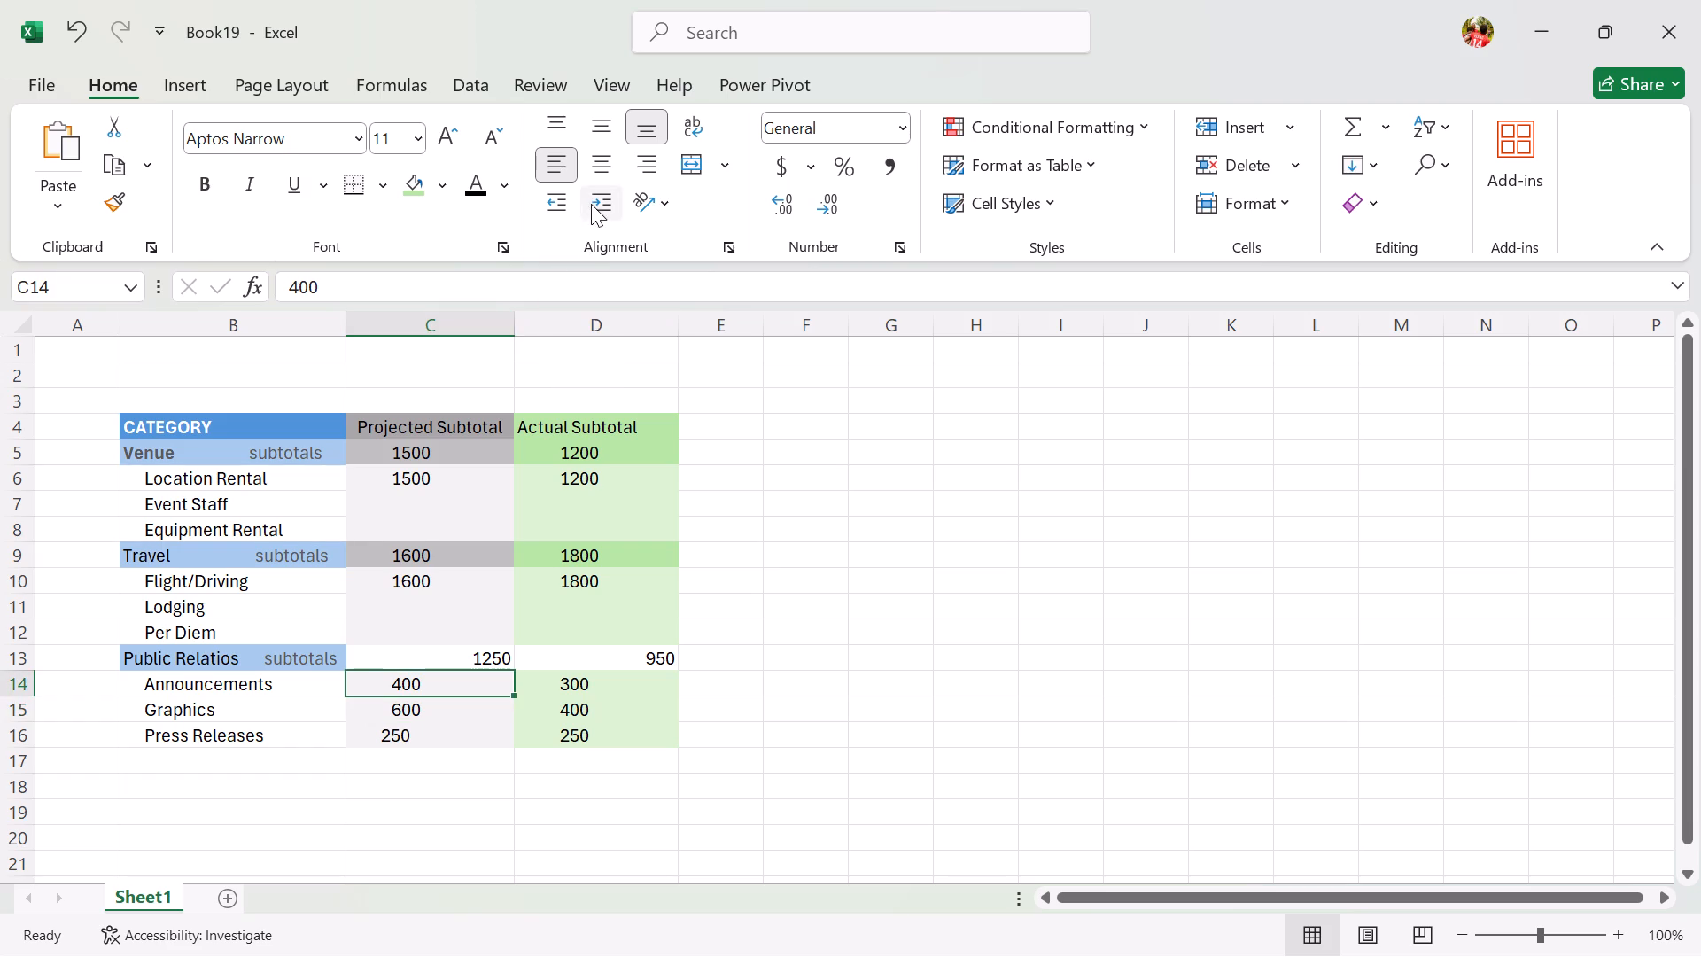
{"action": "left_click", "coordinate": [431, 714]}
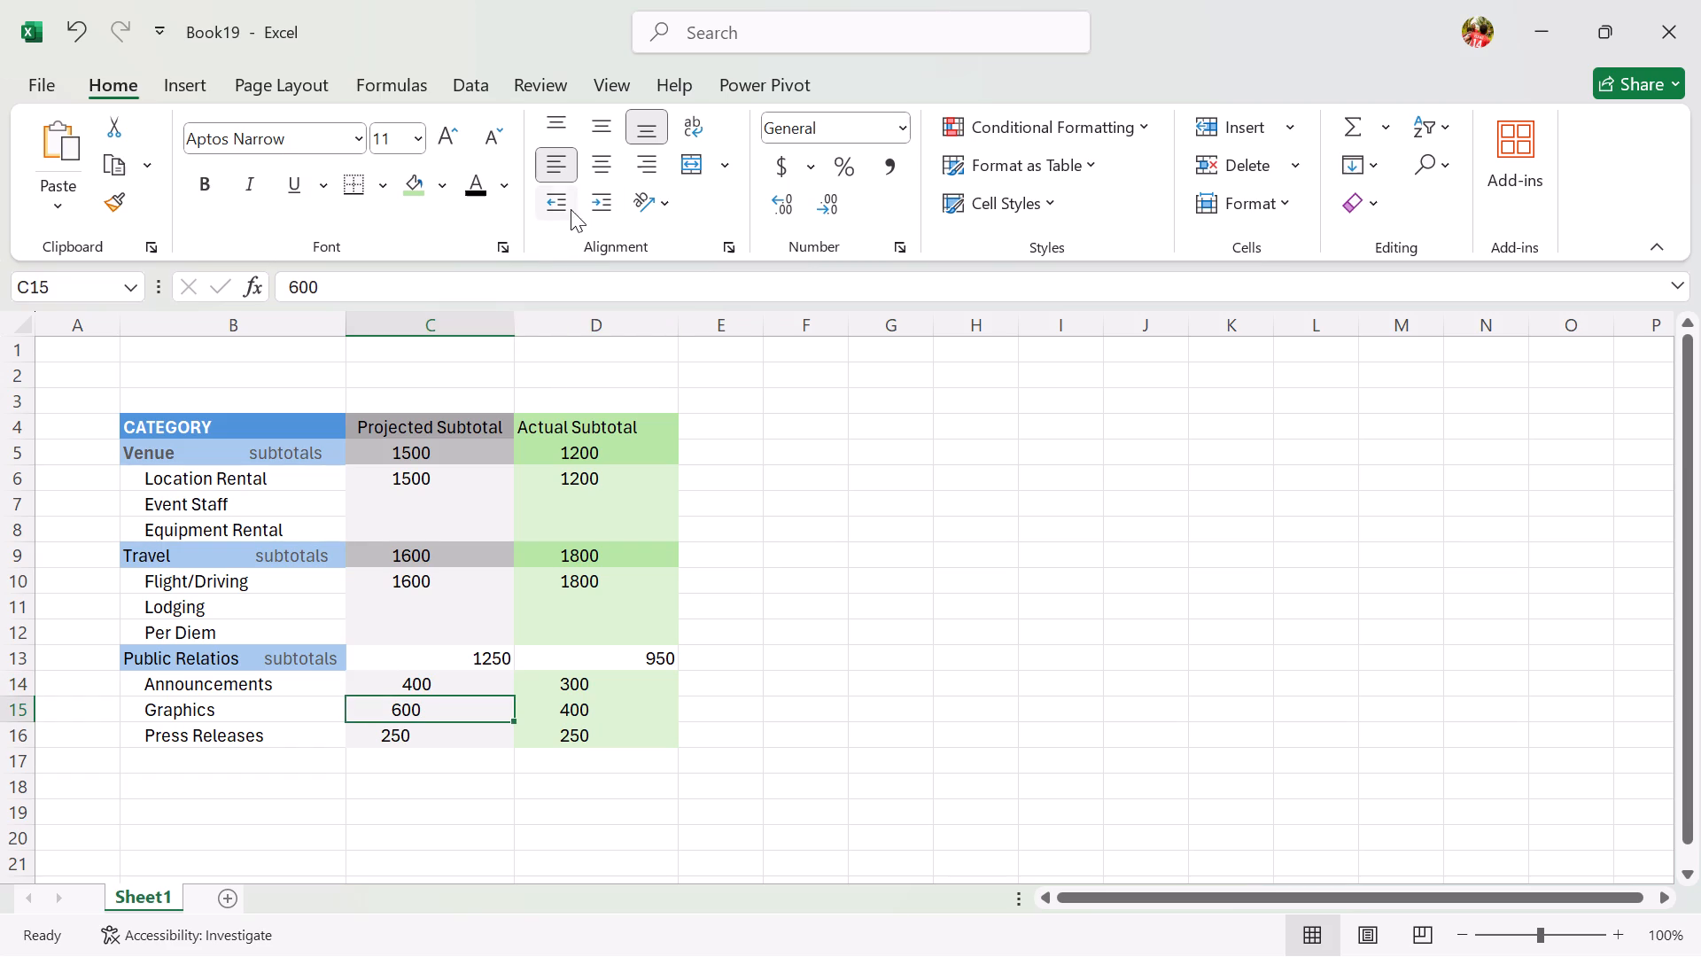
{"action": "left_click", "coordinate": [587, 199]}
{"action": "left_click", "coordinate": [431, 740]}
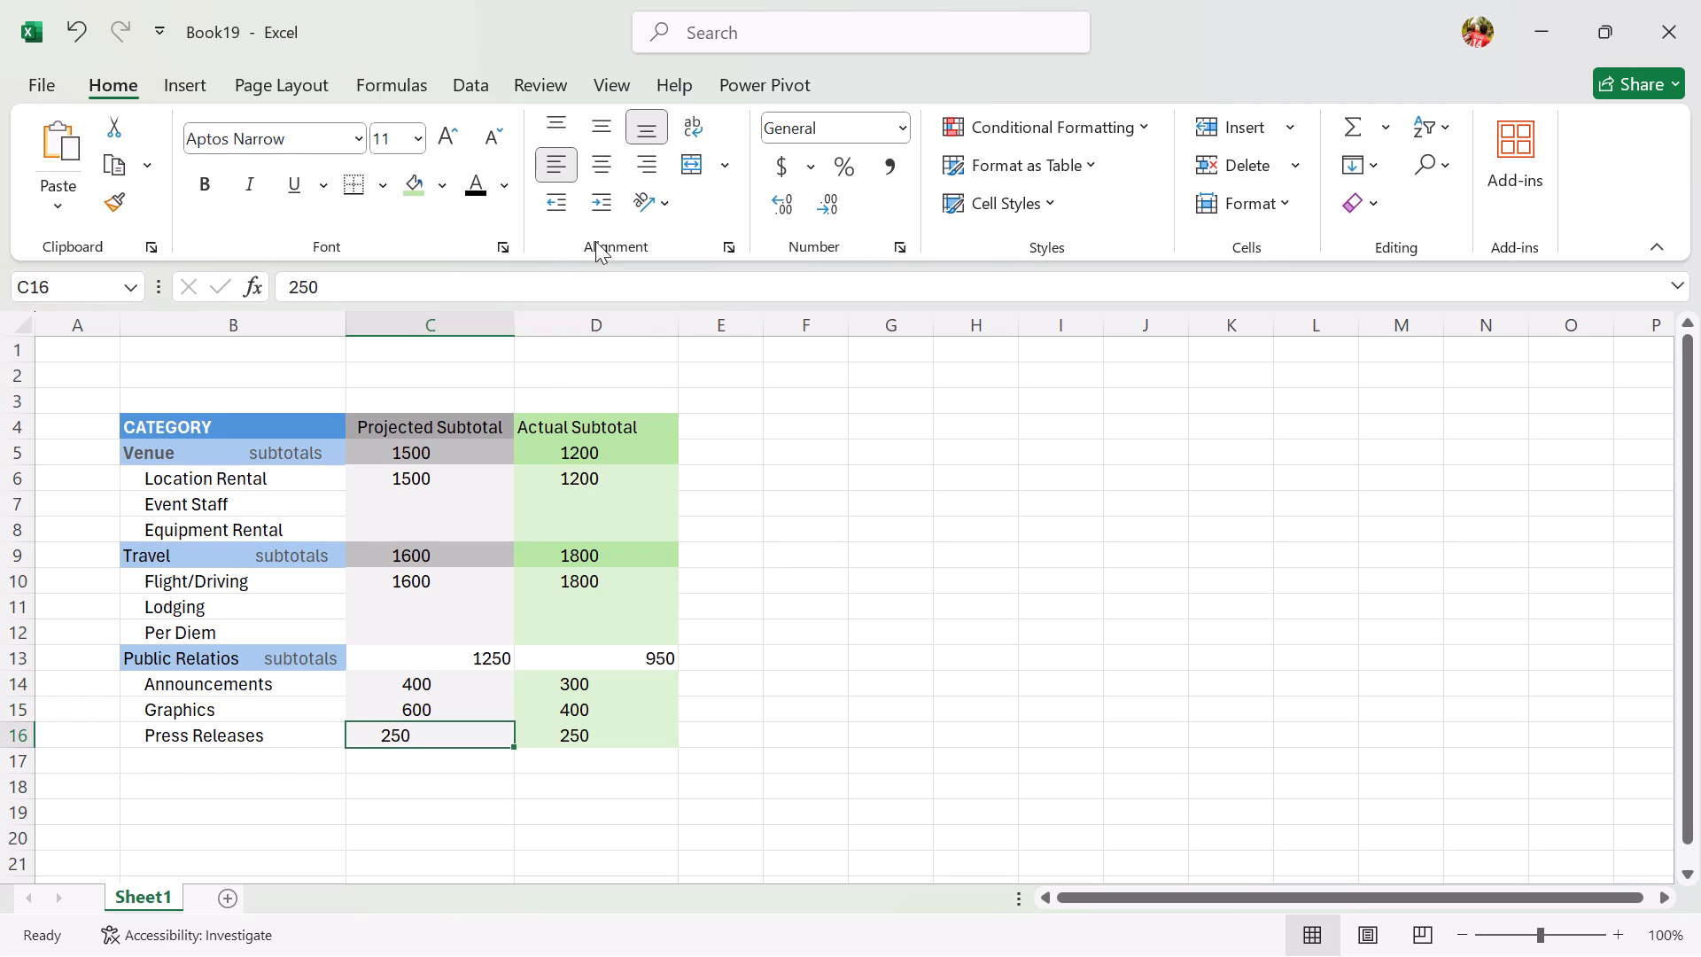
{"action": "double_click", "coordinate": [604, 213]}
Increase the indent of the actual Announcements, Graphics and Press Releases amounts in D14:D16 by one level each.
{"action": "left_click", "coordinate": [590, 682]}
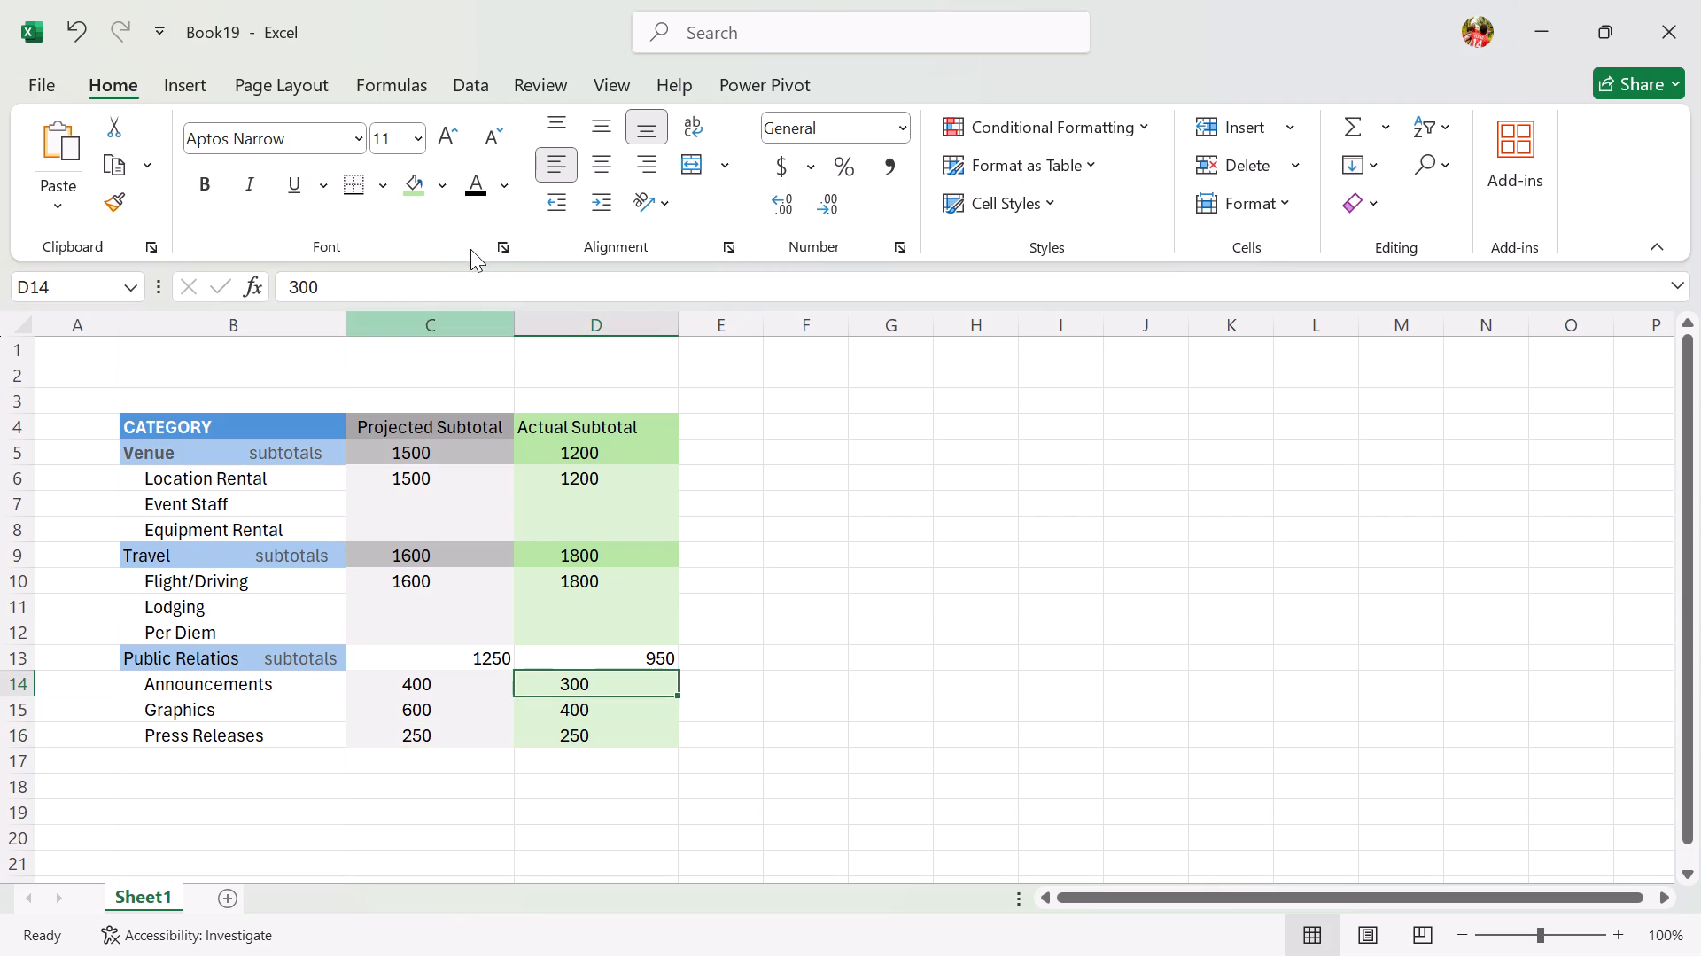
{"action": "left_click", "coordinate": [594, 199]}
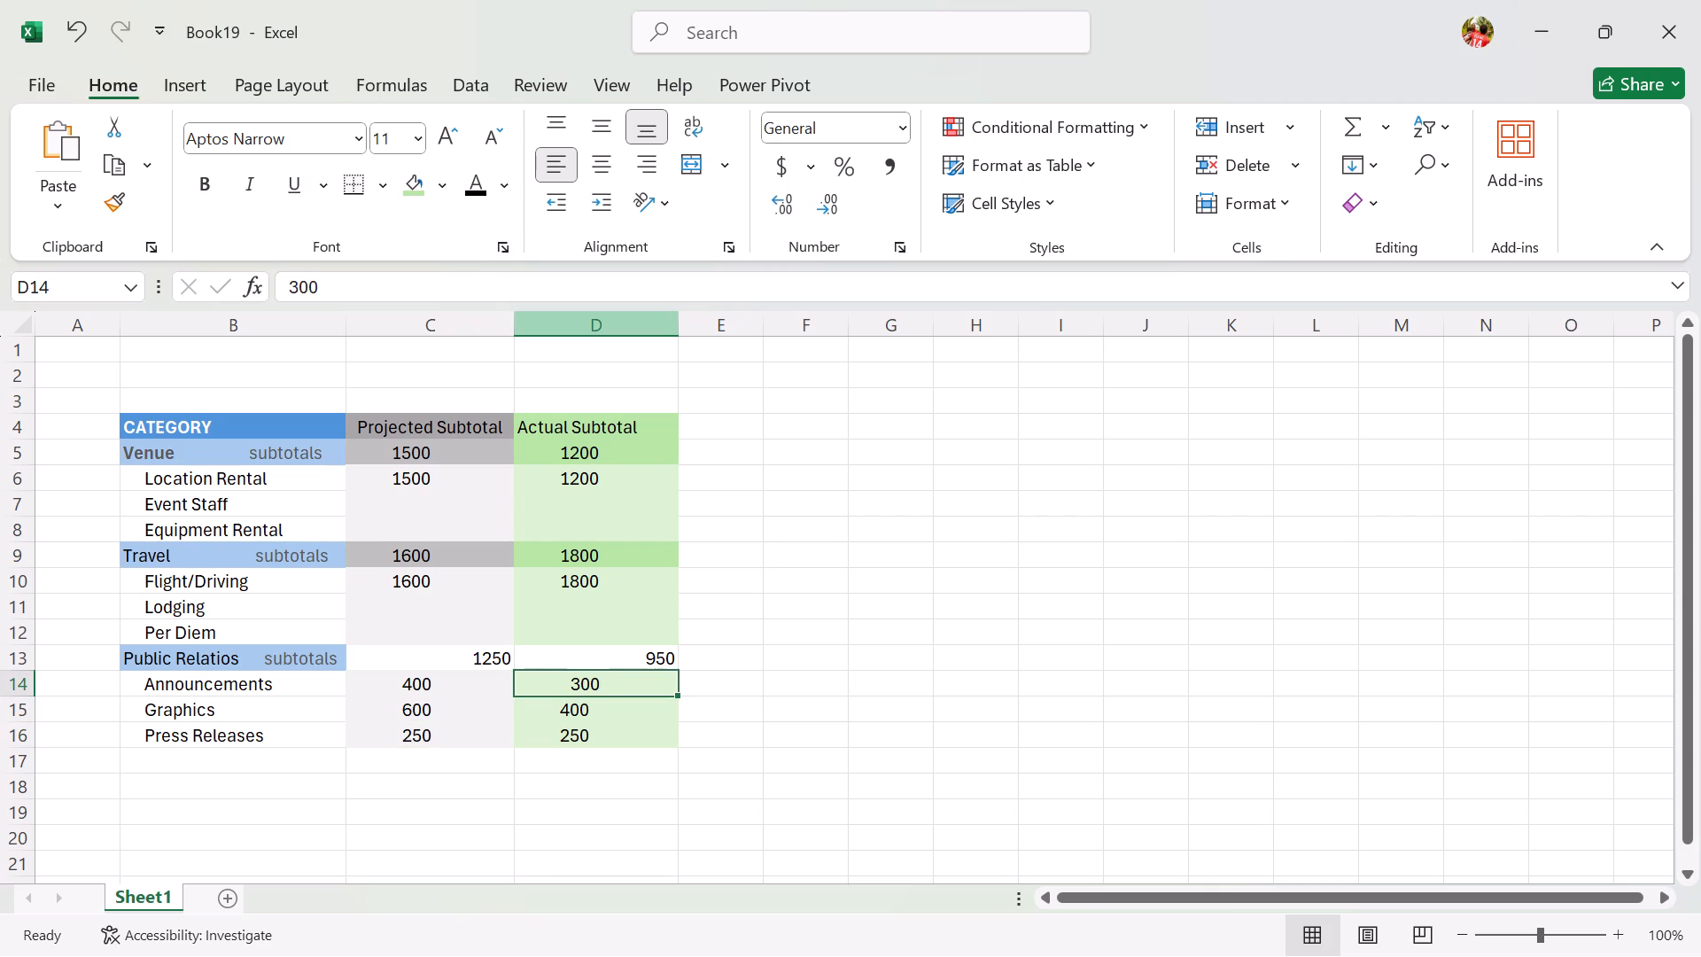
{"action": "left_click", "coordinate": [607, 706]}
{"action": "left_click", "coordinate": [606, 202]}
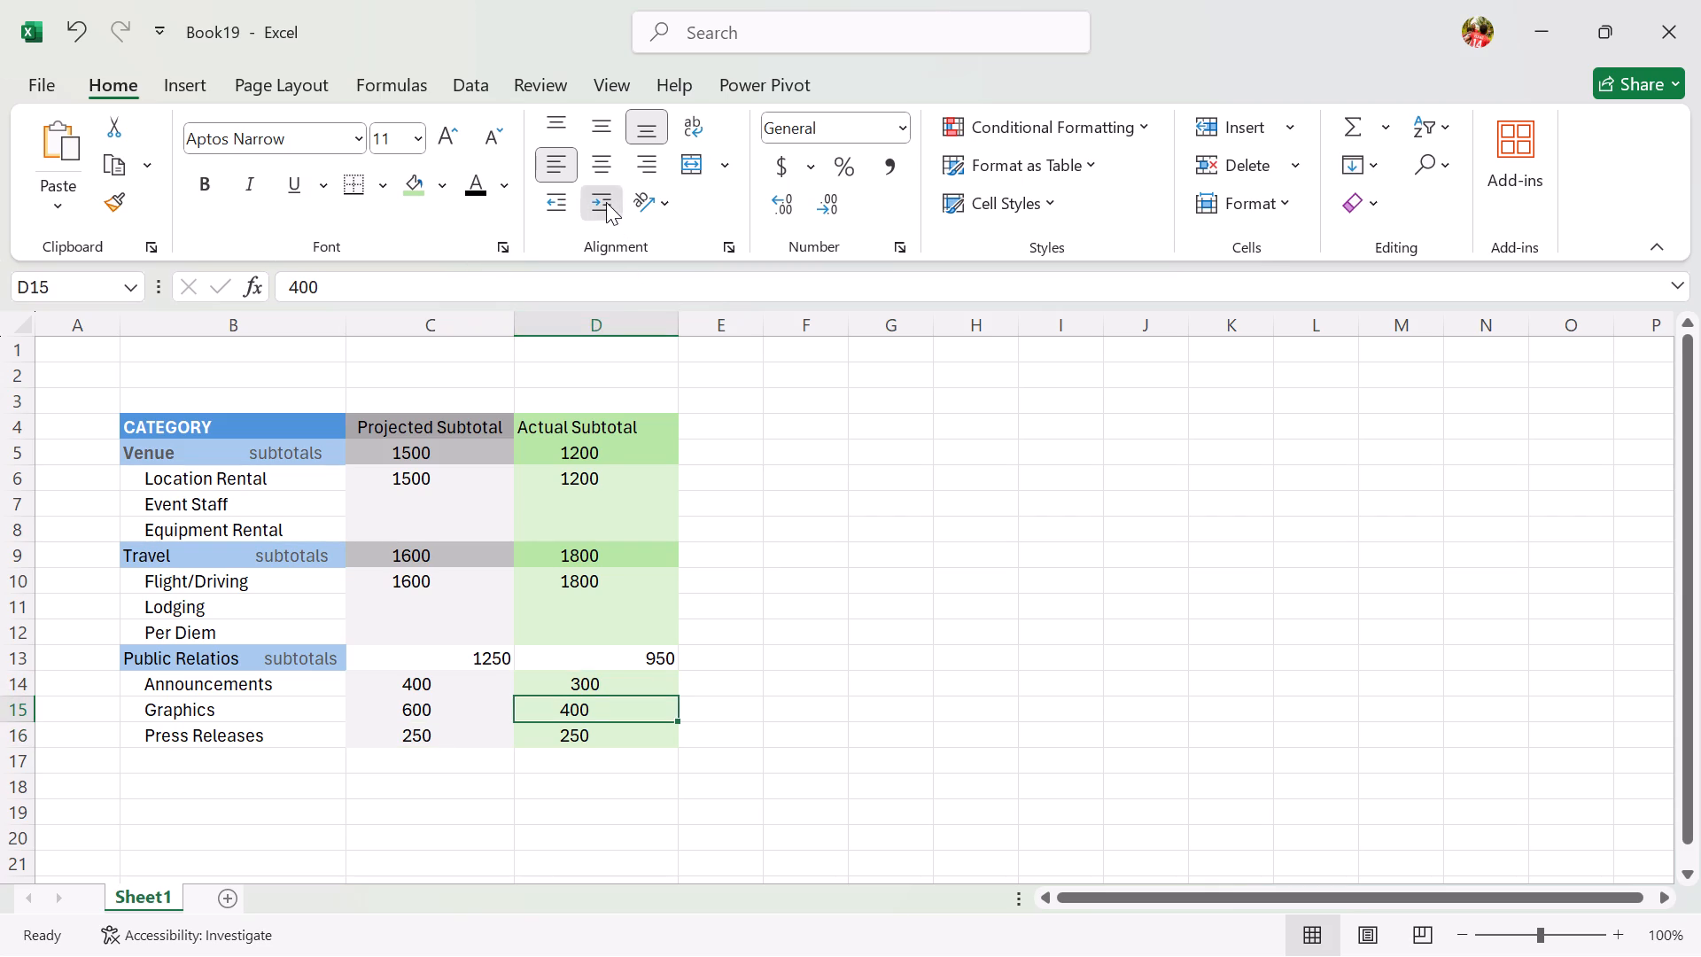
{"action": "left_click", "coordinate": [617, 737]}
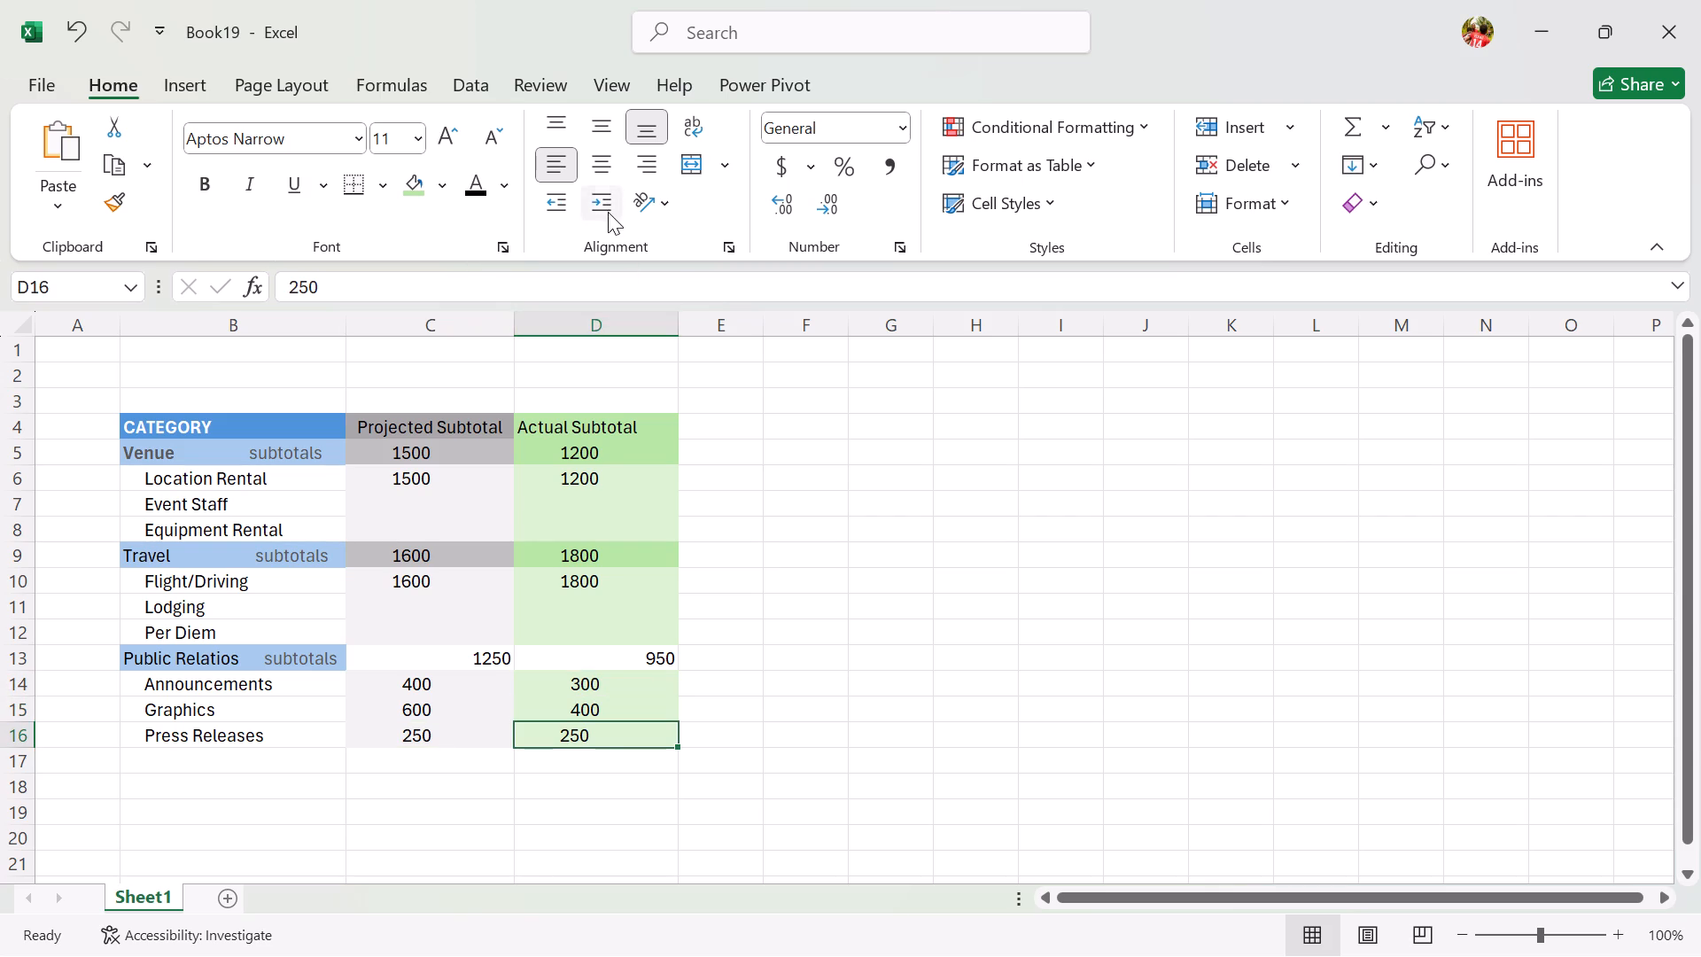
{"action": "left_click", "coordinate": [606, 209]}
Fill Public Relations' Projected Subtotal cell C13 with the same medium grey theme colour as Travel's cell C9.
{"action": "left_click", "coordinate": [645, 662]}
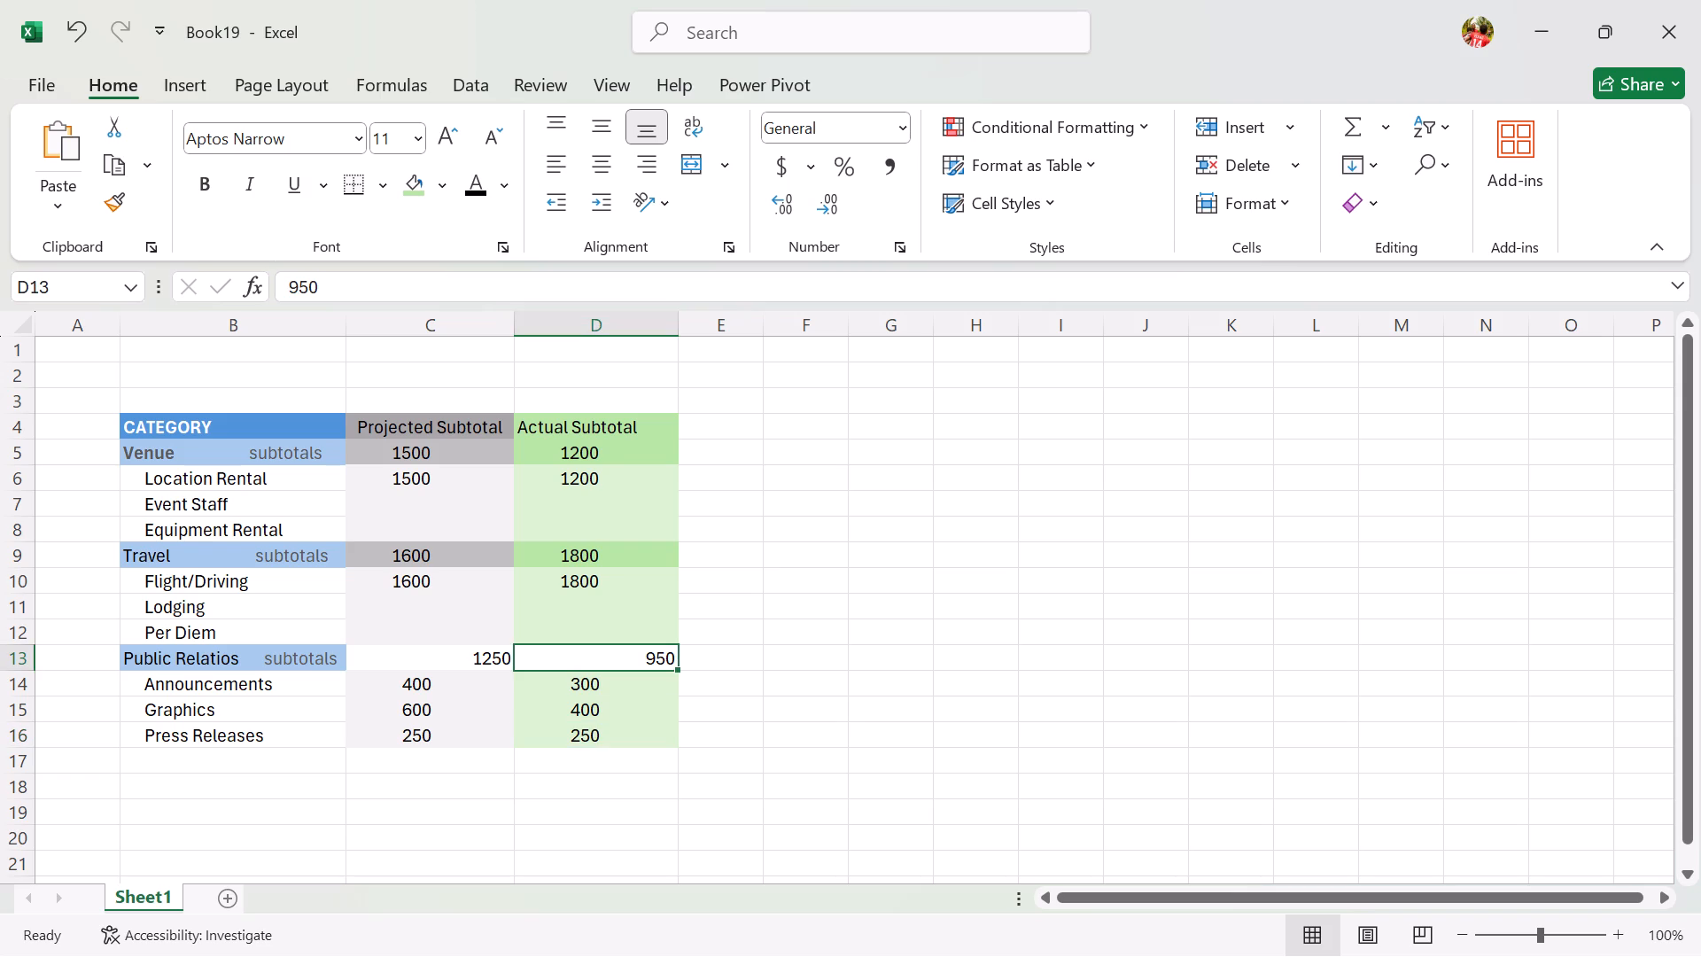
{"action": "left_click", "coordinate": [478, 667]}
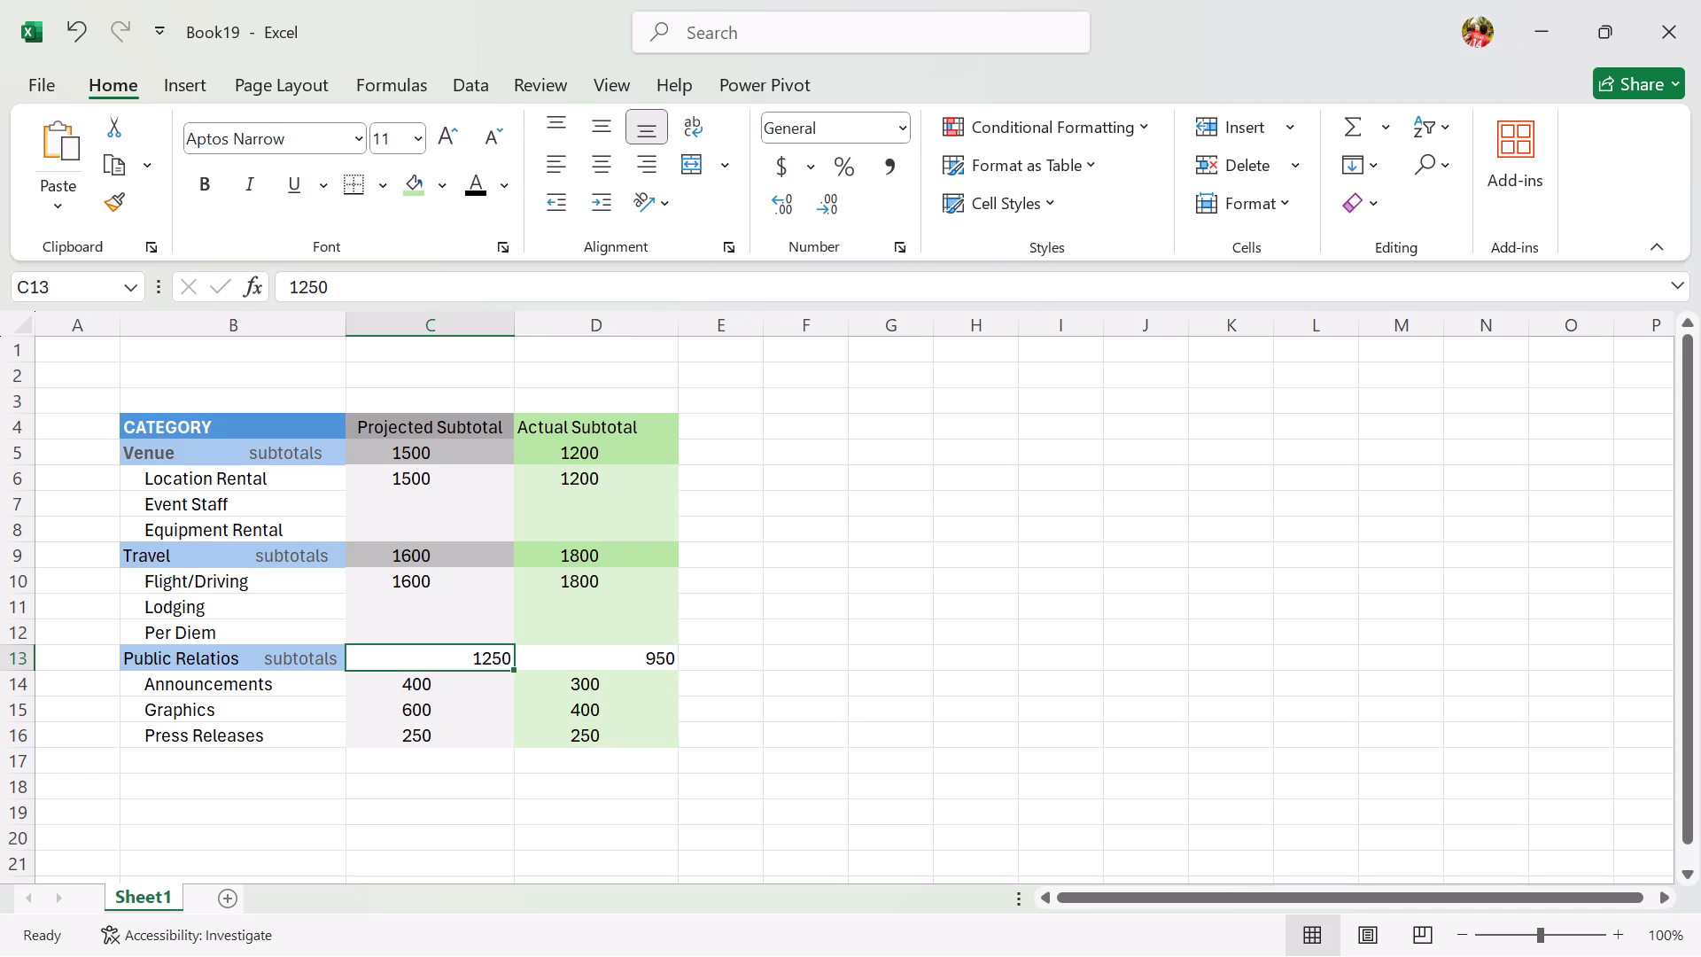
{"action": "left_click", "coordinate": [439, 170]}
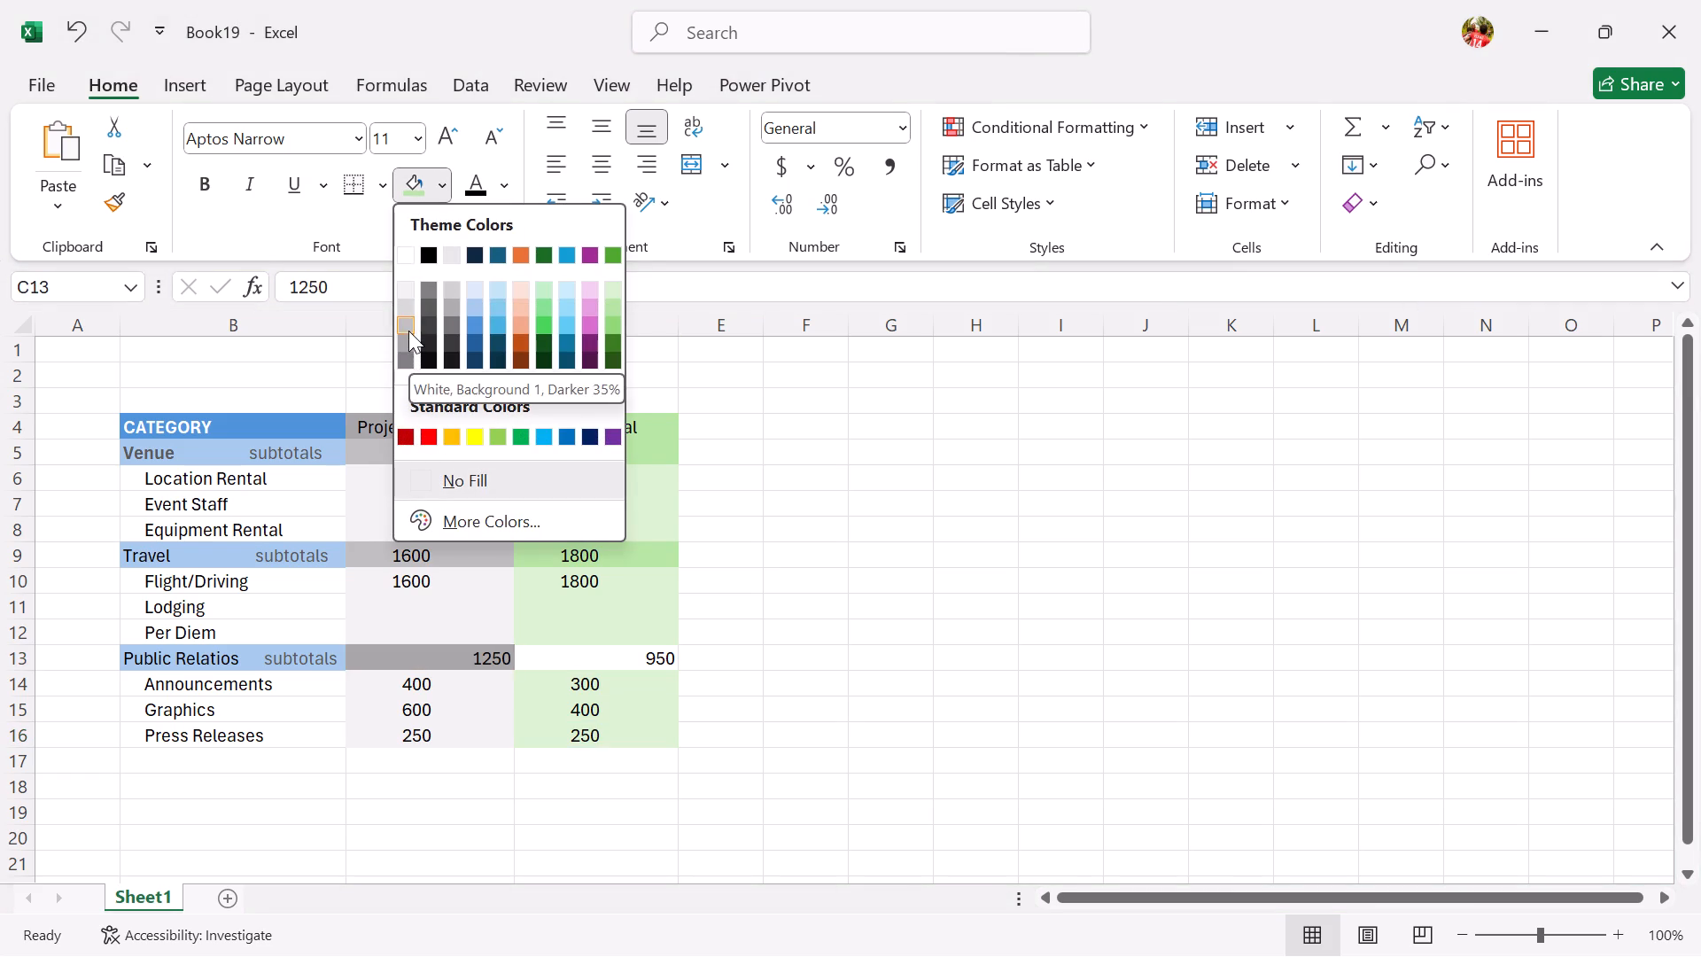
{"action": "left_click", "coordinate": [408, 331]}
Fill Public Relations' Actual Subtotal cell D13 with the same light green theme colour as Travel's cell D9.
{"action": "left_click", "coordinate": [597, 666]}
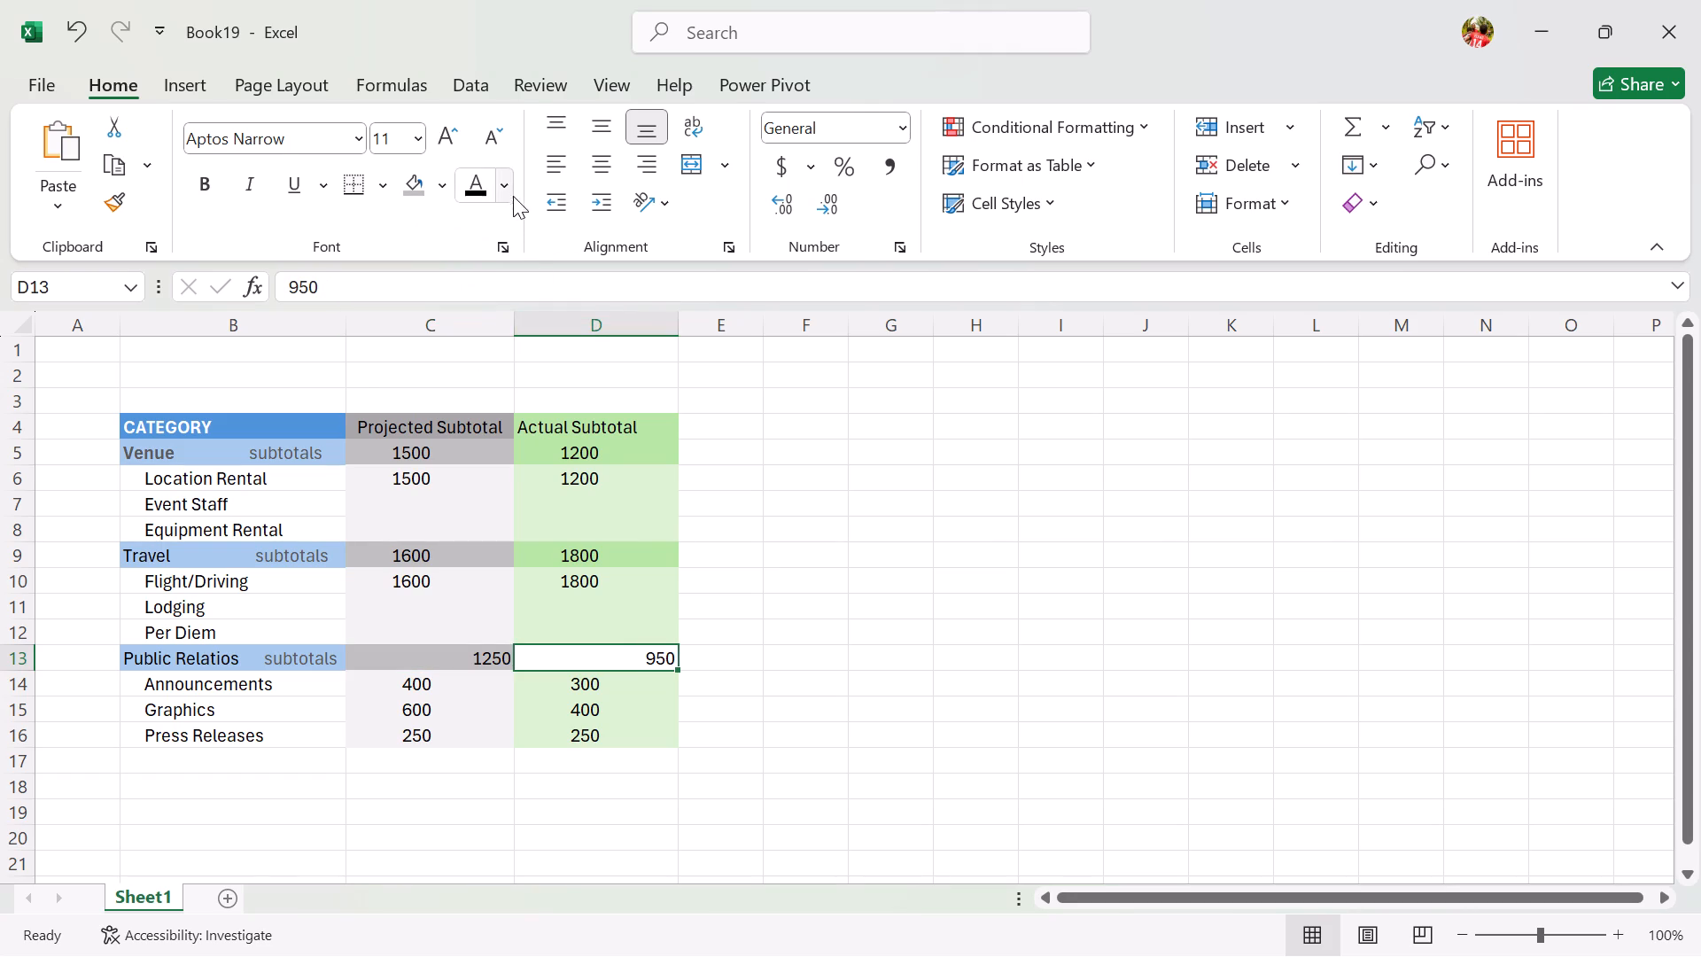
{"action": "left_click", "coordinate": [446, 186]}
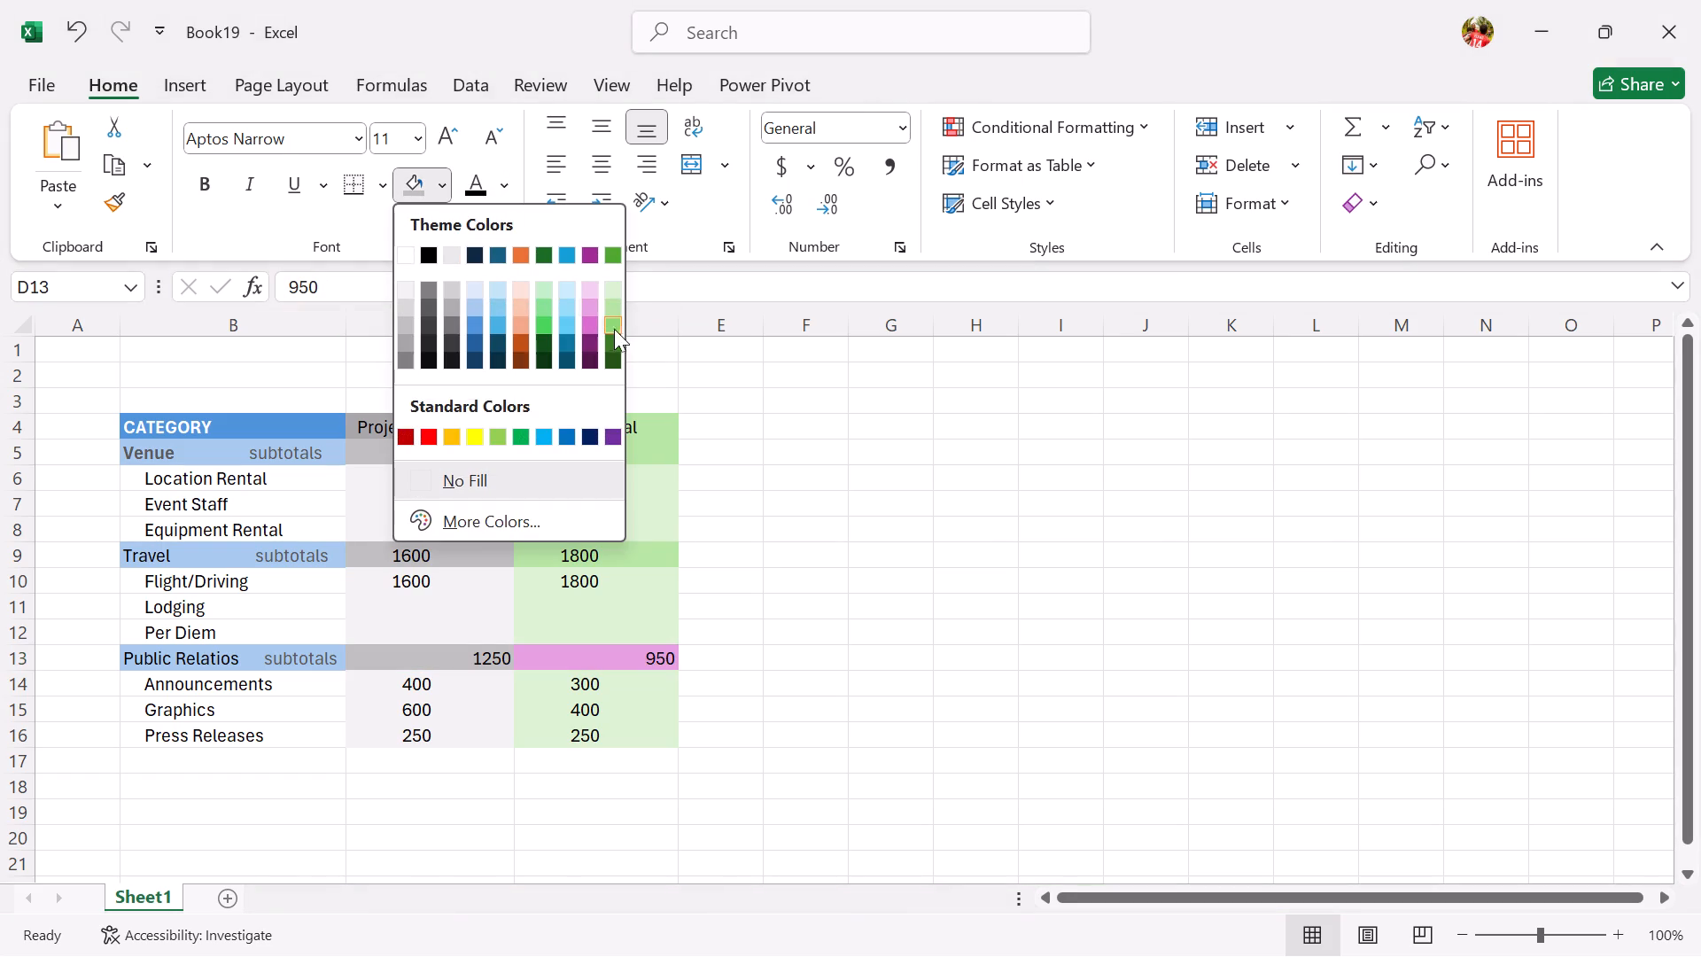
{"action": "left_click", "coordinate": [610, 308]}
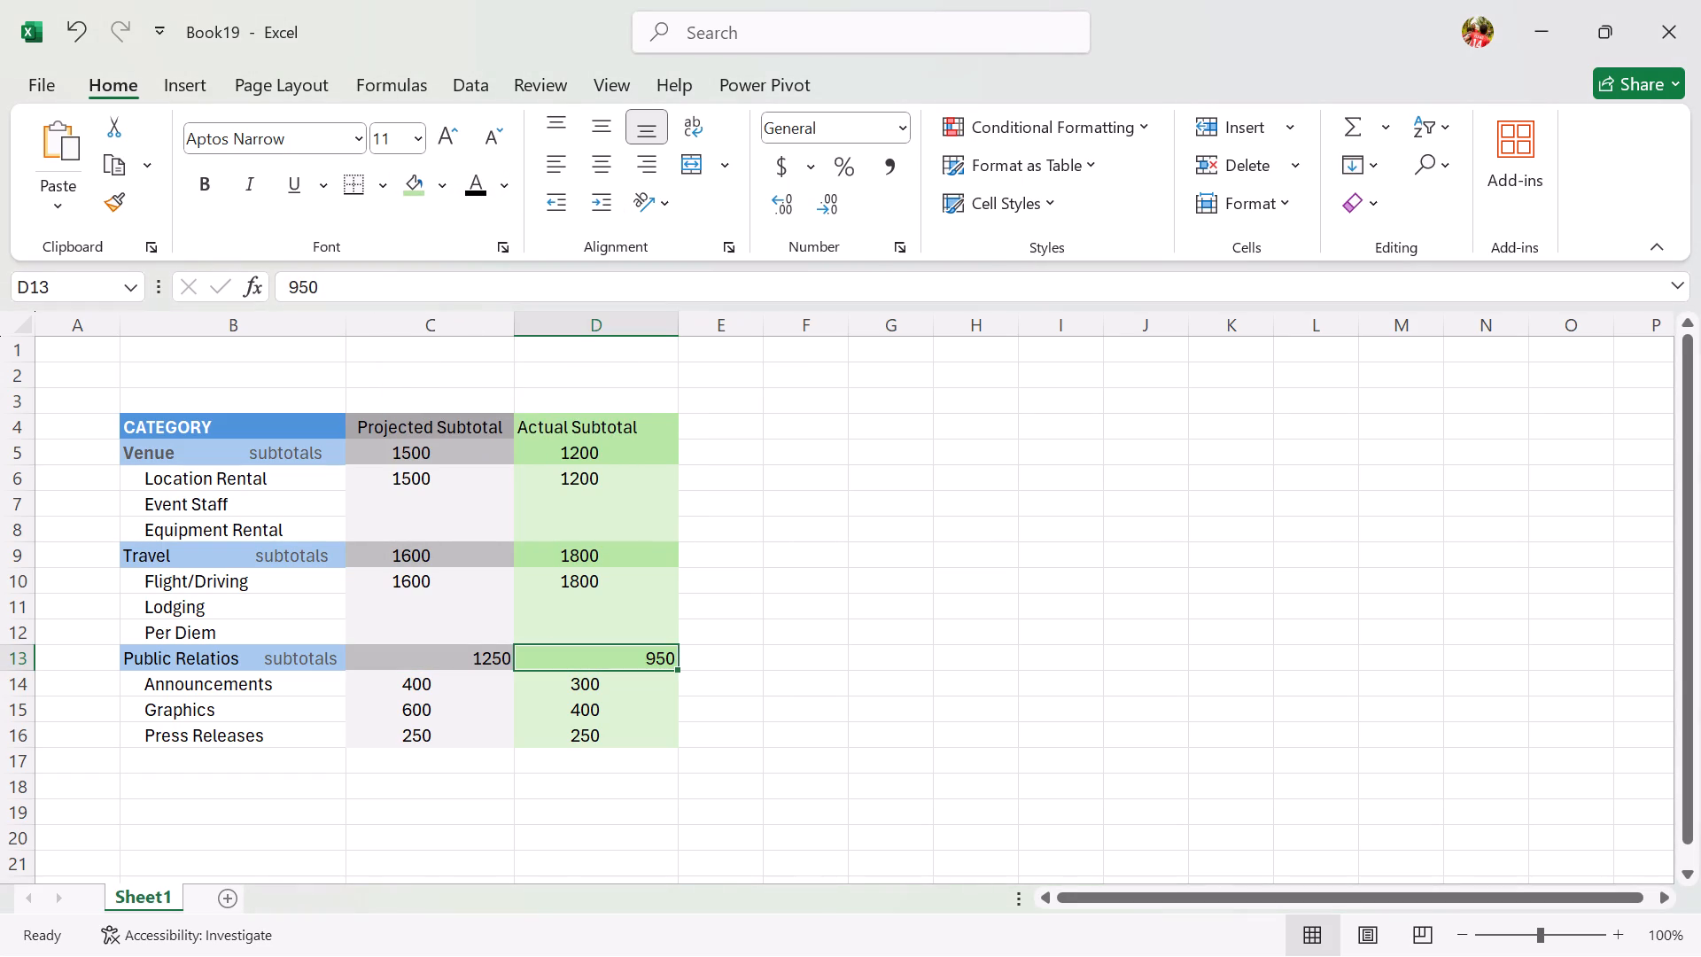
Indent the Public Relations projected subtotal in C13 by four levels to line up with the subtotal in C9.
{"action": "left_click", "coordinate": [491, 653]}
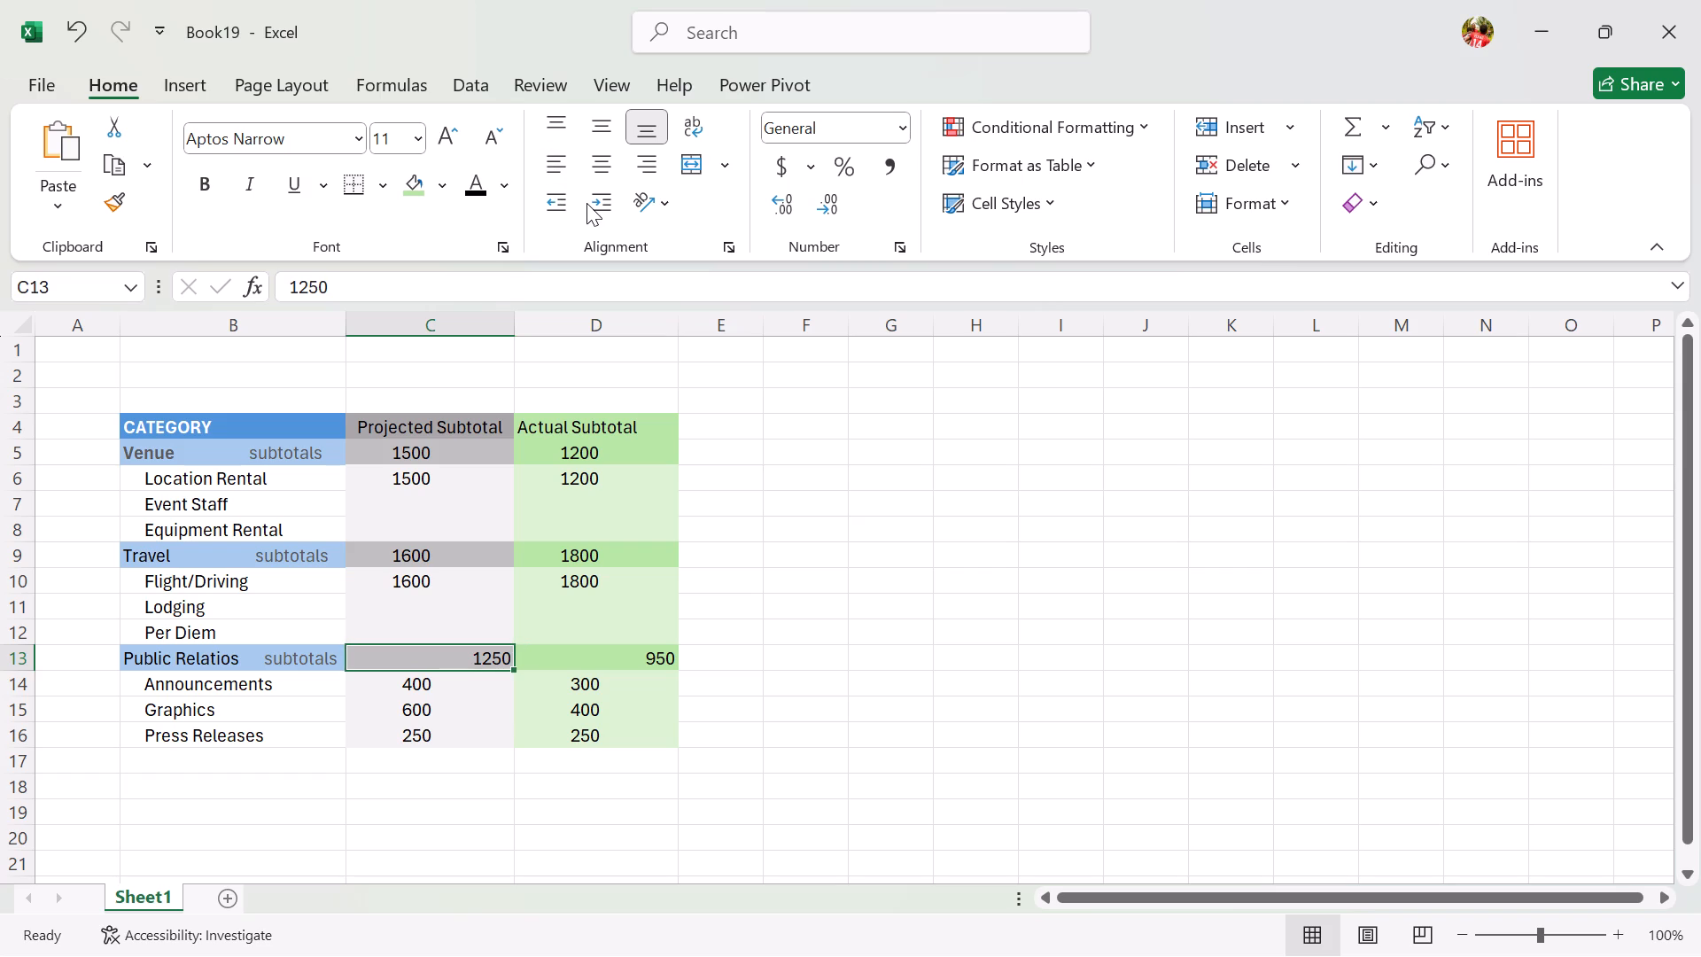
{"action": "left_click", "coordinate": [587, 203]}
{"action": "left_click", "coordinate": [587, 203]}
{"action": "double_click", "coordinate": [587, 203]}
{"action": "left_click", "coordinate": [903, 695]}
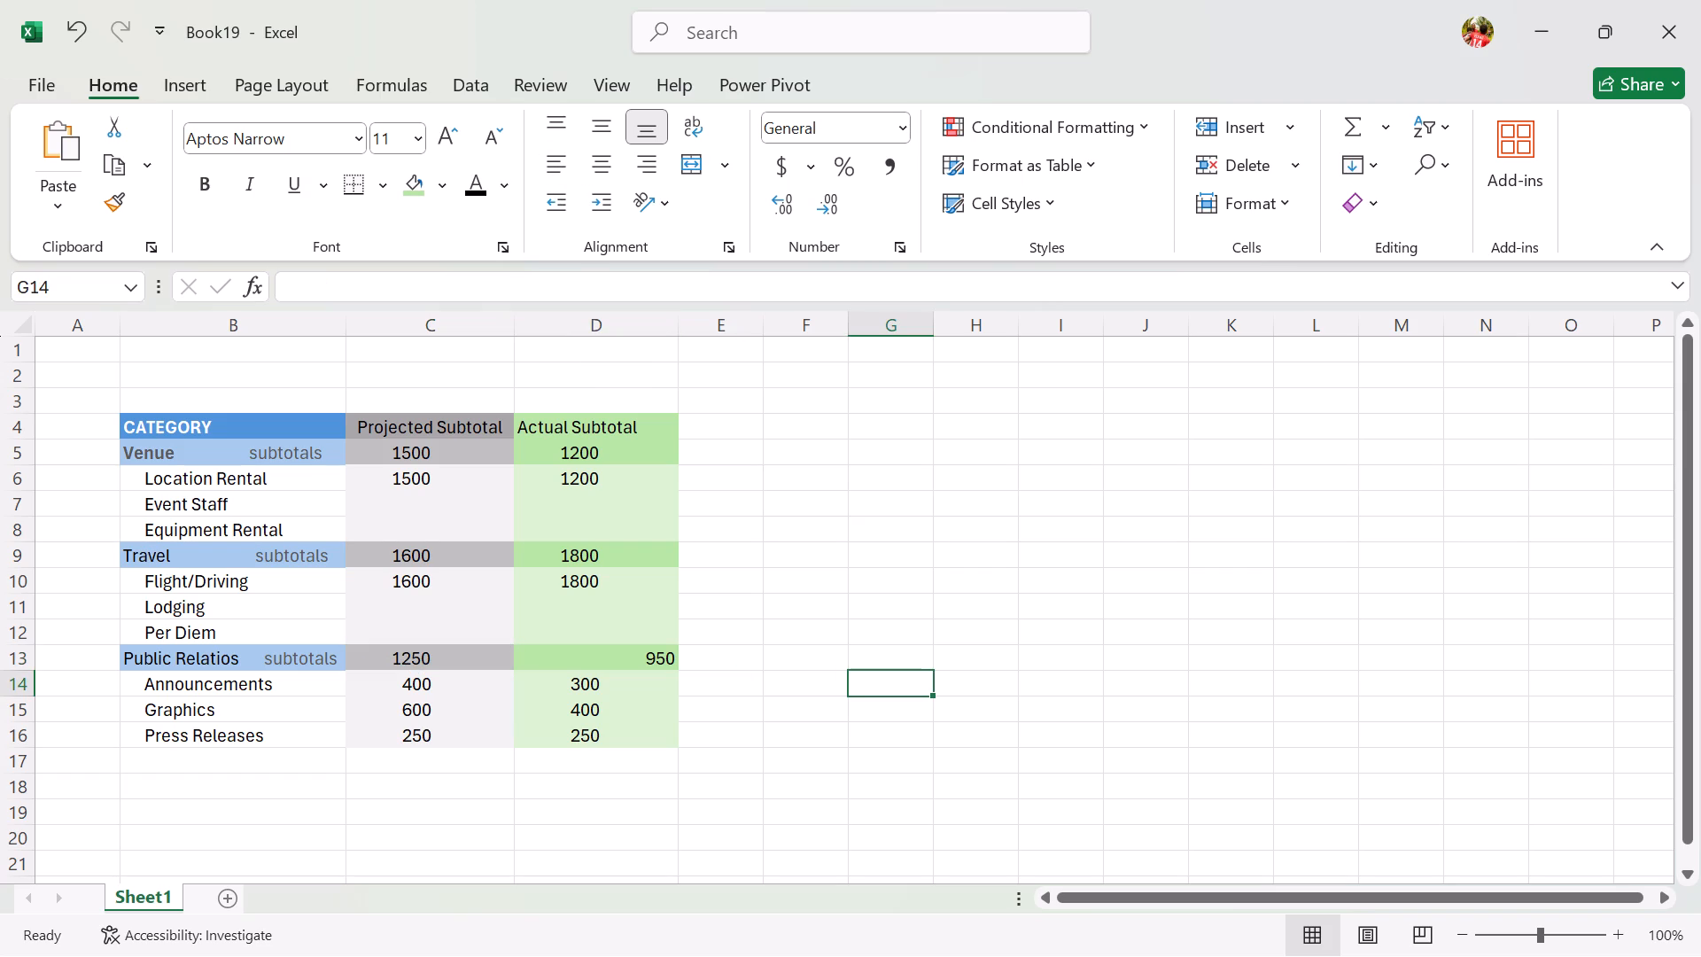
Make the Actual Subtotal header text in D4 white and bold.
{"action": "left_click", "coordinate": [615, 429]}
{"action": "triple_click", "coordinate": [613, 427]}
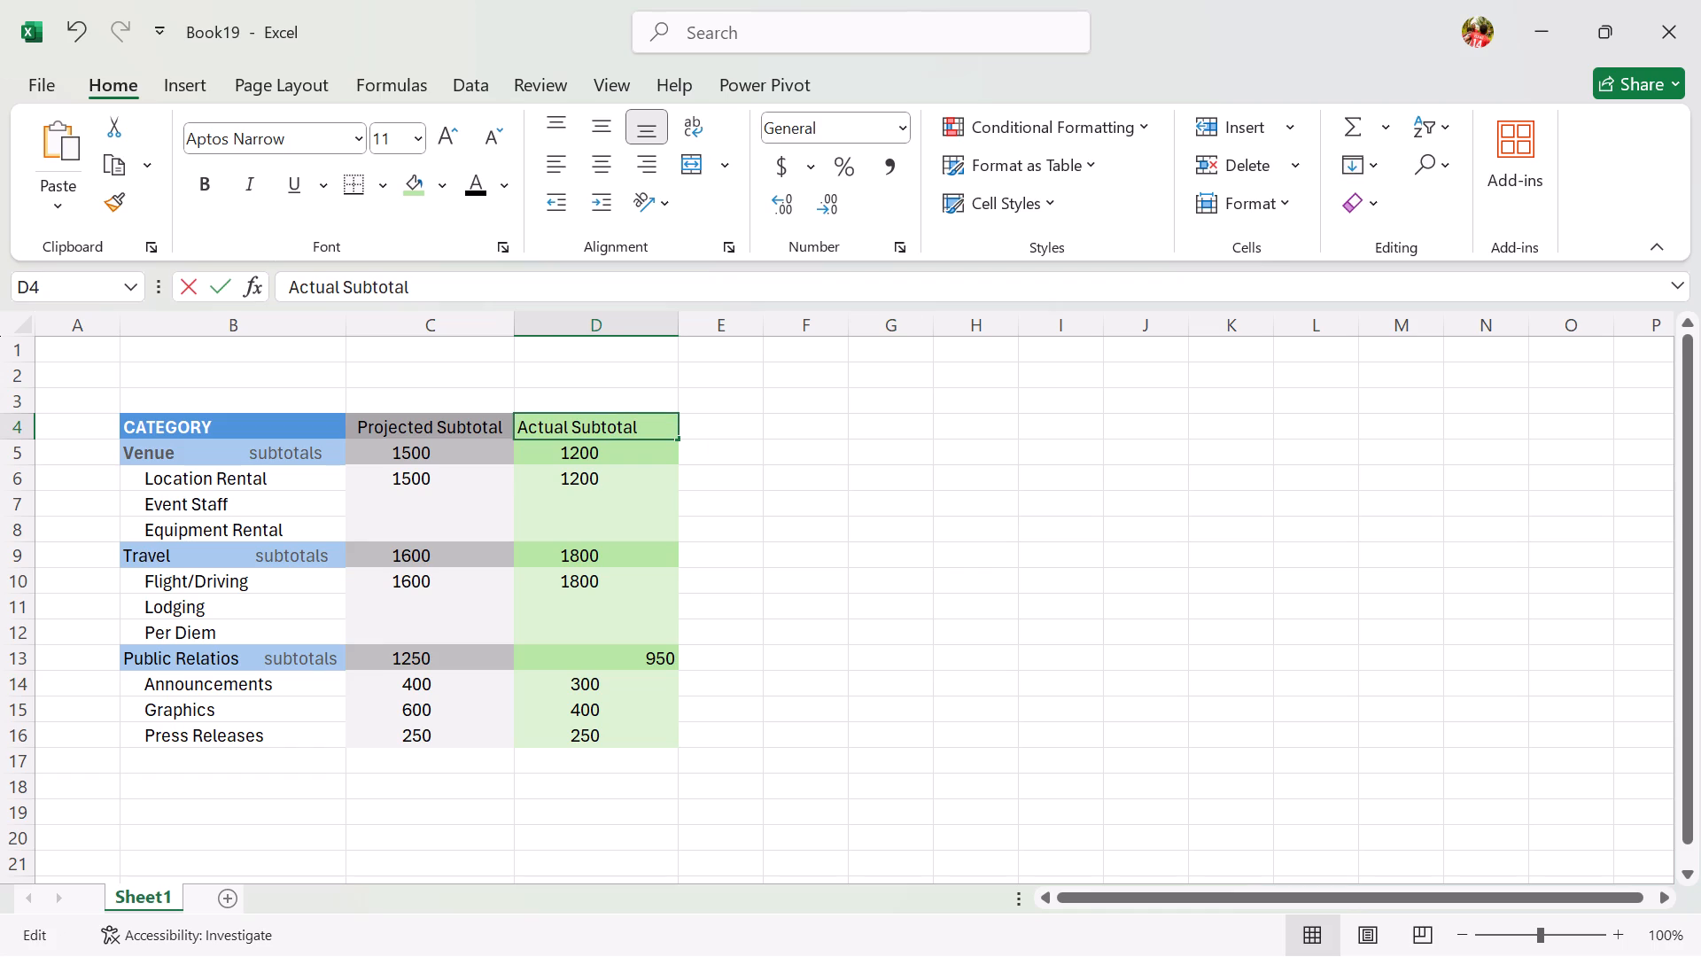
{"action": "left_click", "coordinate": [613, 427]}
{"action": "double_click", "coordinate": [613, 427]}
{"action": "left_click", "coordinate": [613, 427]}
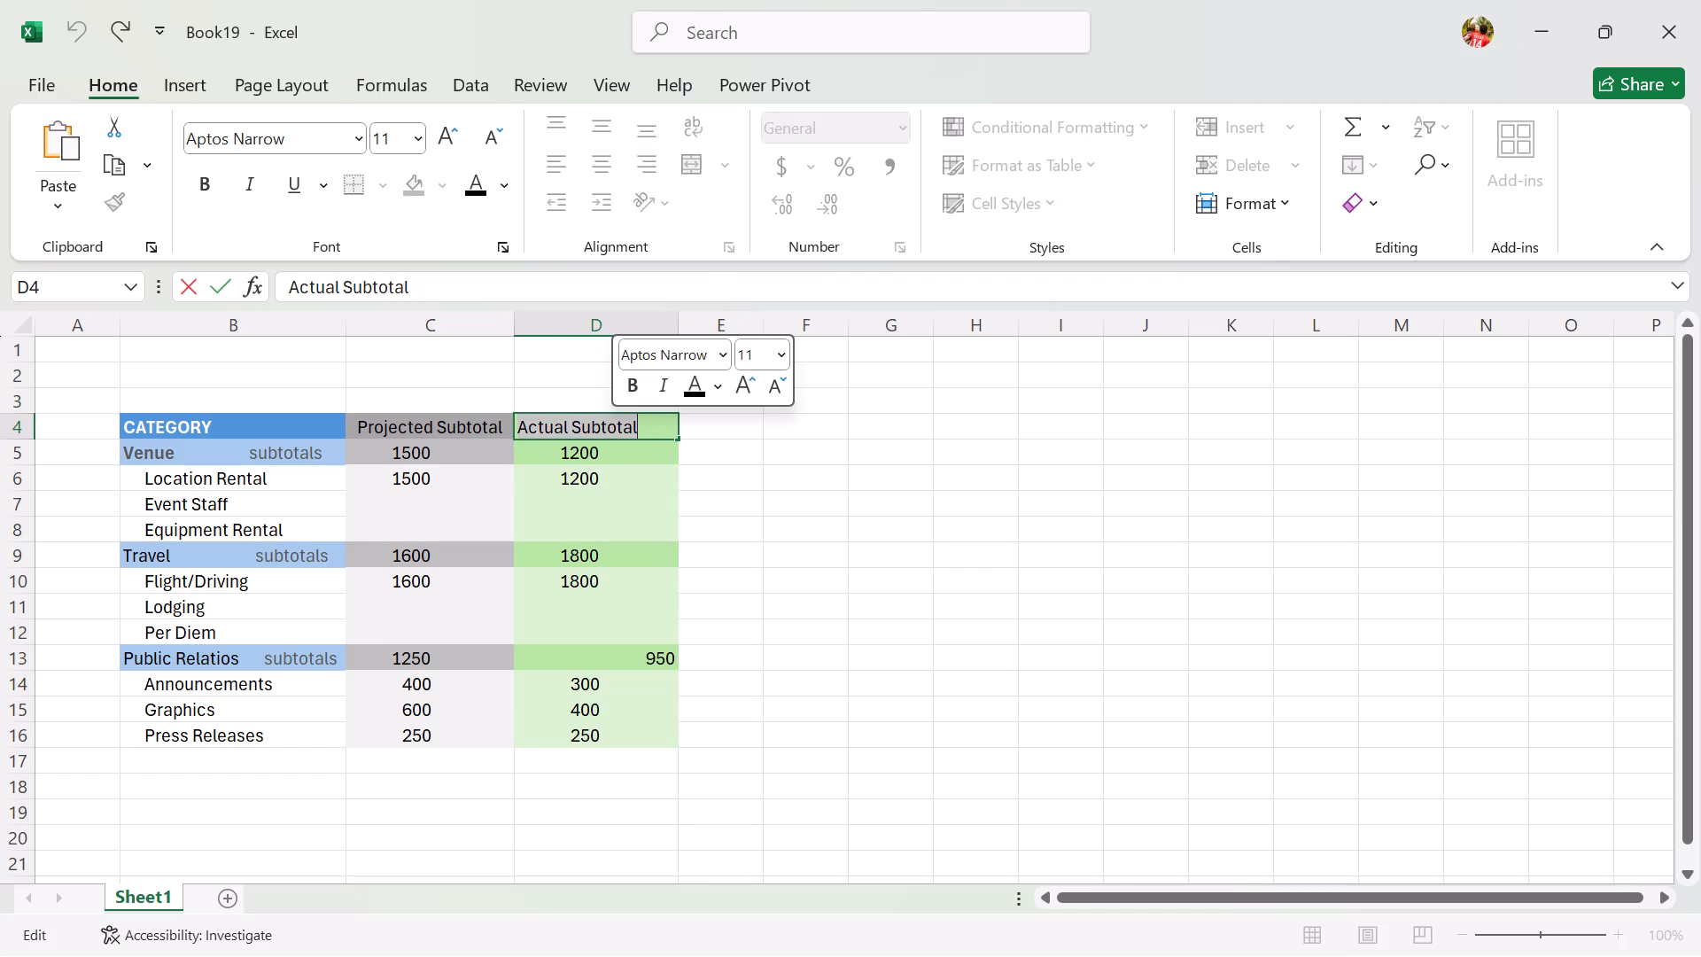
{"action": "left_click", "coordinate": [715, 389]}
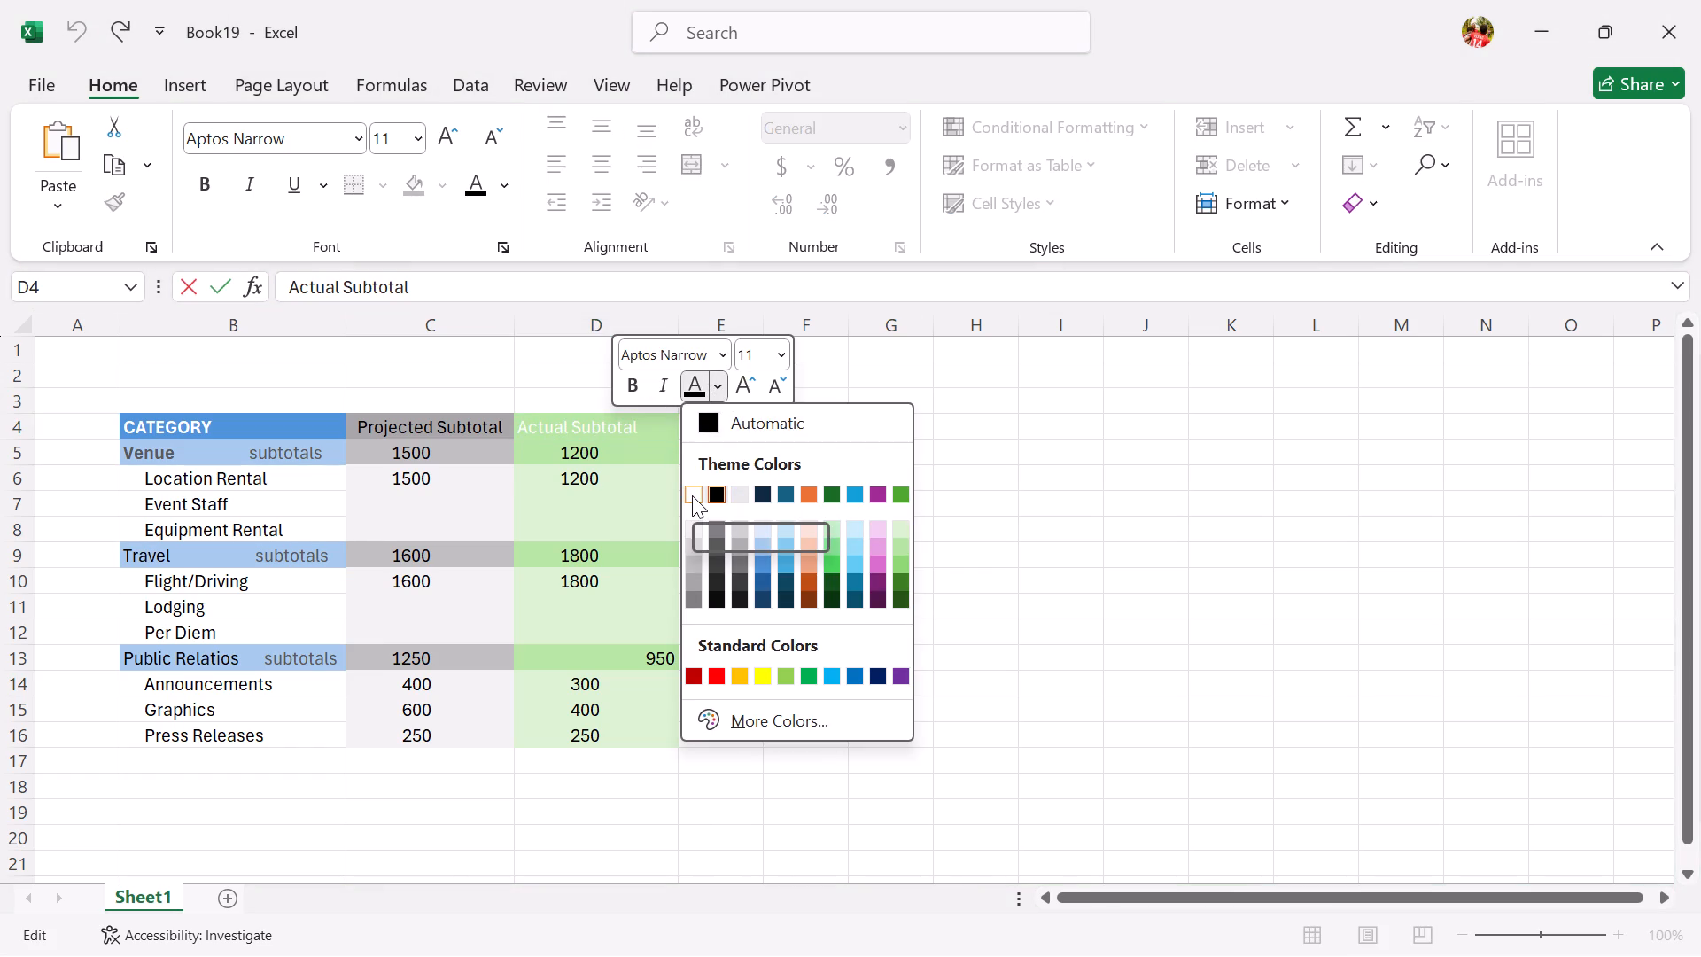
{"action": "left_click", "coordinate": [692, 495]}
{"action": "left_click", "coordinate": [631, 390]}
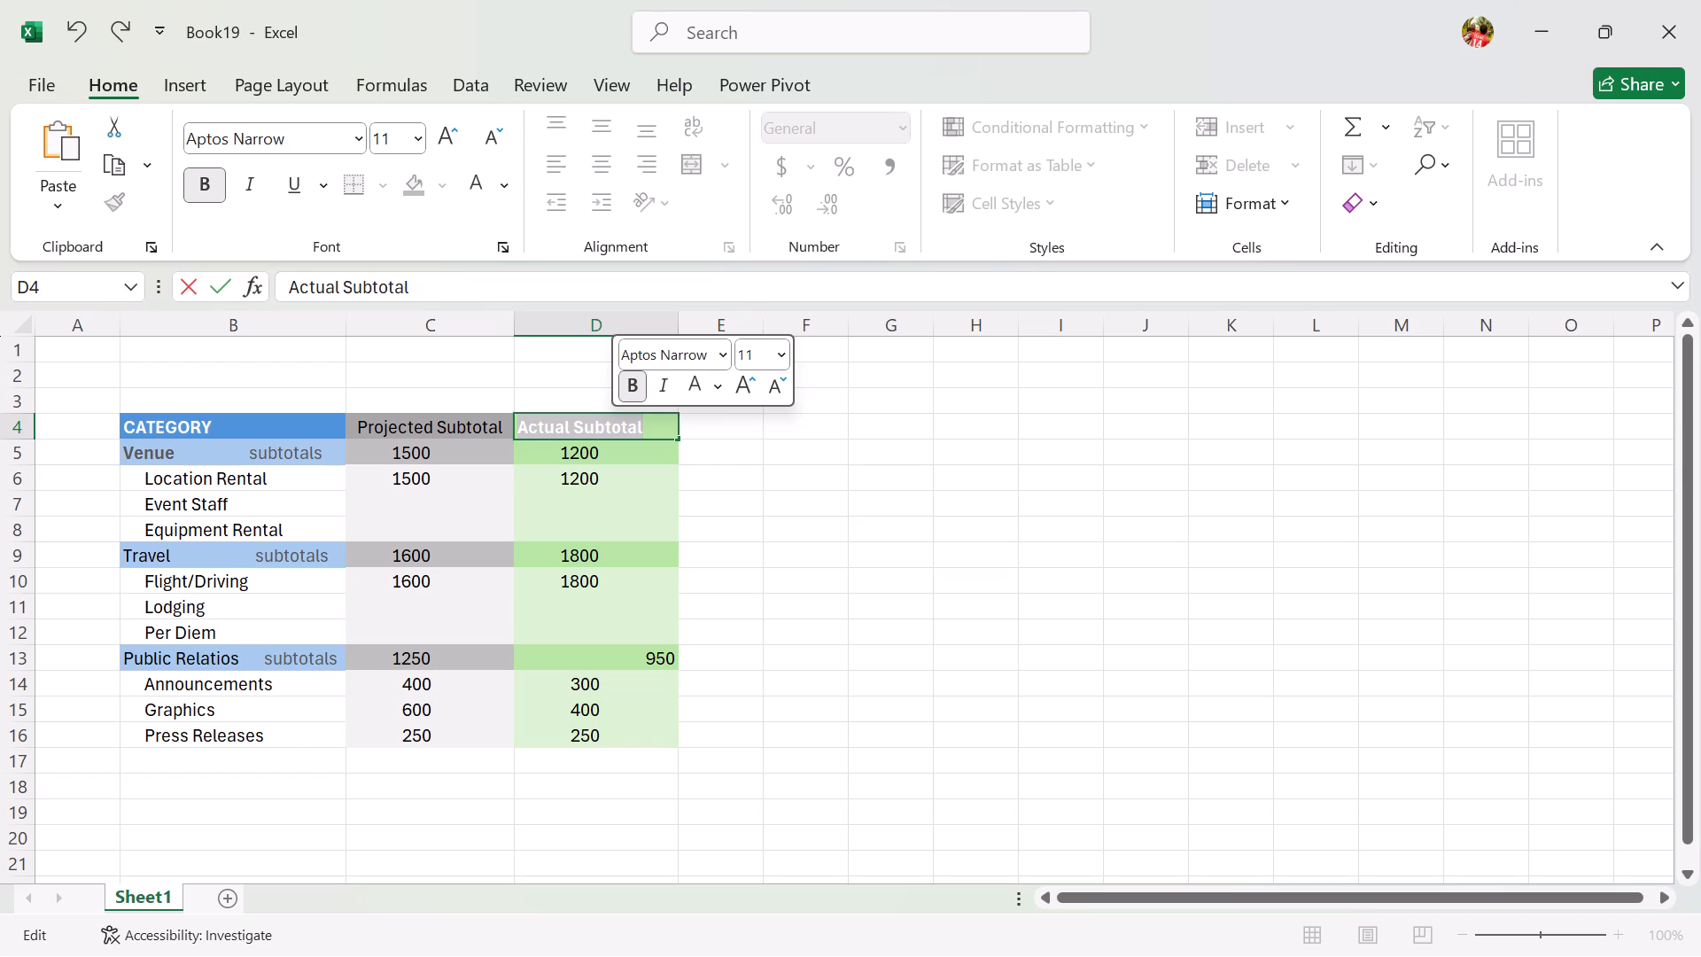
Make the Projected Subtotal header text in C4 bold and white.
{"action": "triple_click", "coordinate": [445, 428]}
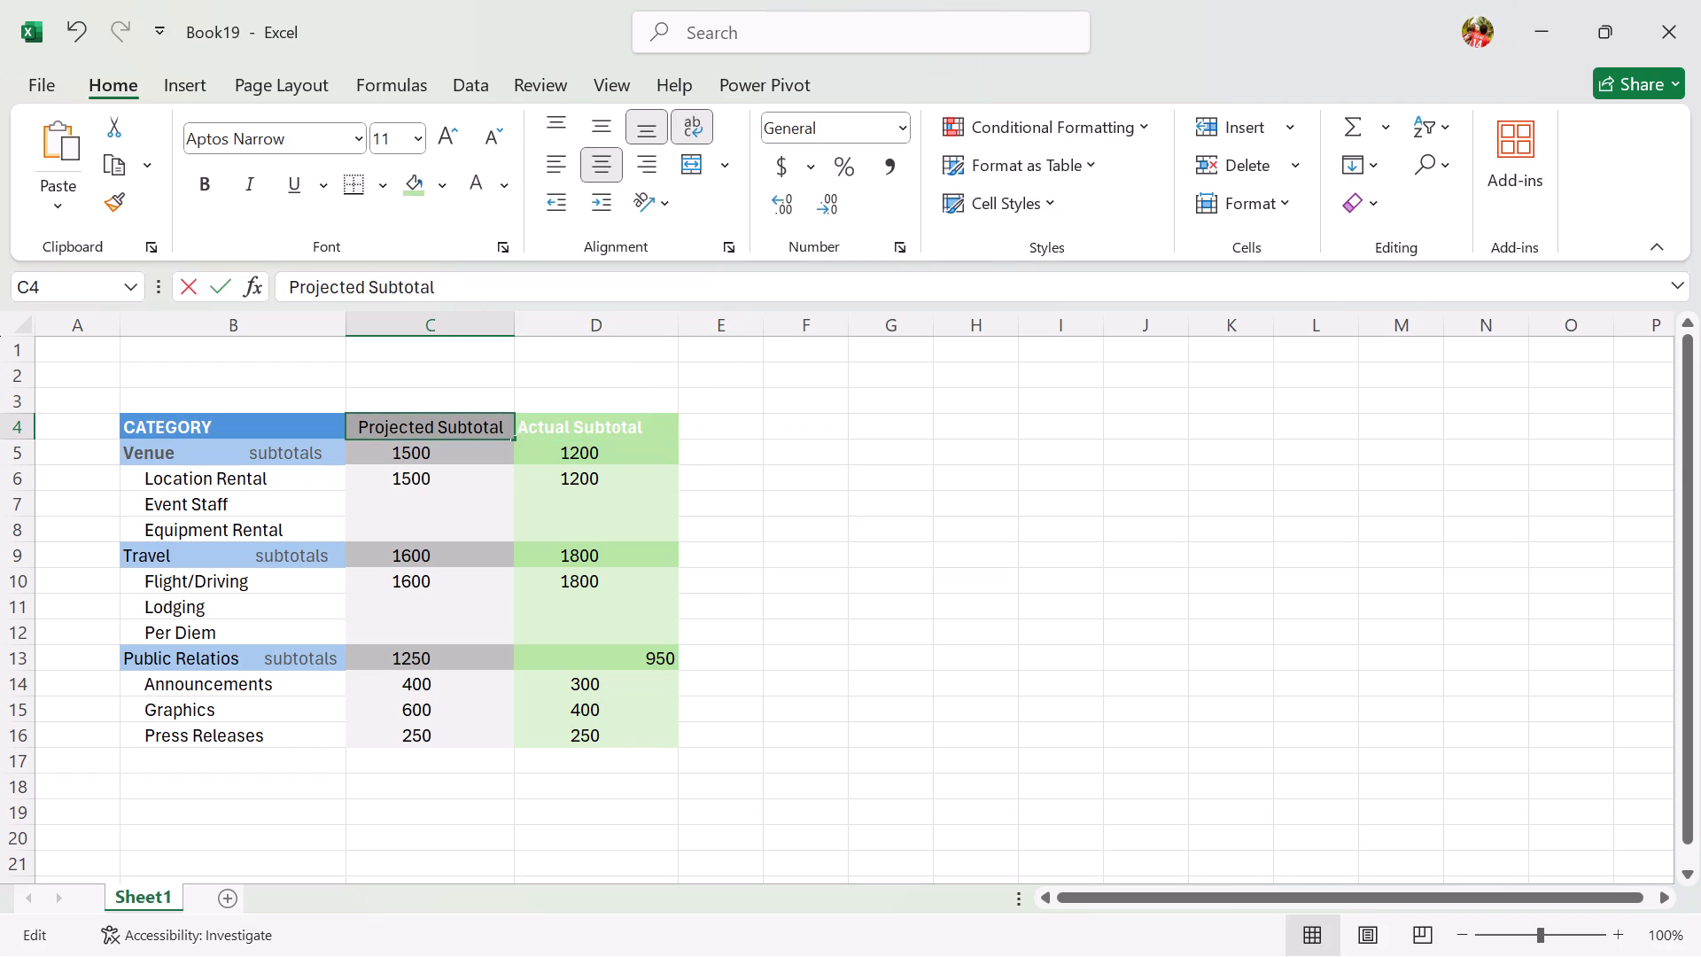
{"action": "double_click", "coordinate": [445, 428]}
{"action": "left_click", "coordinate": [453, 389]}
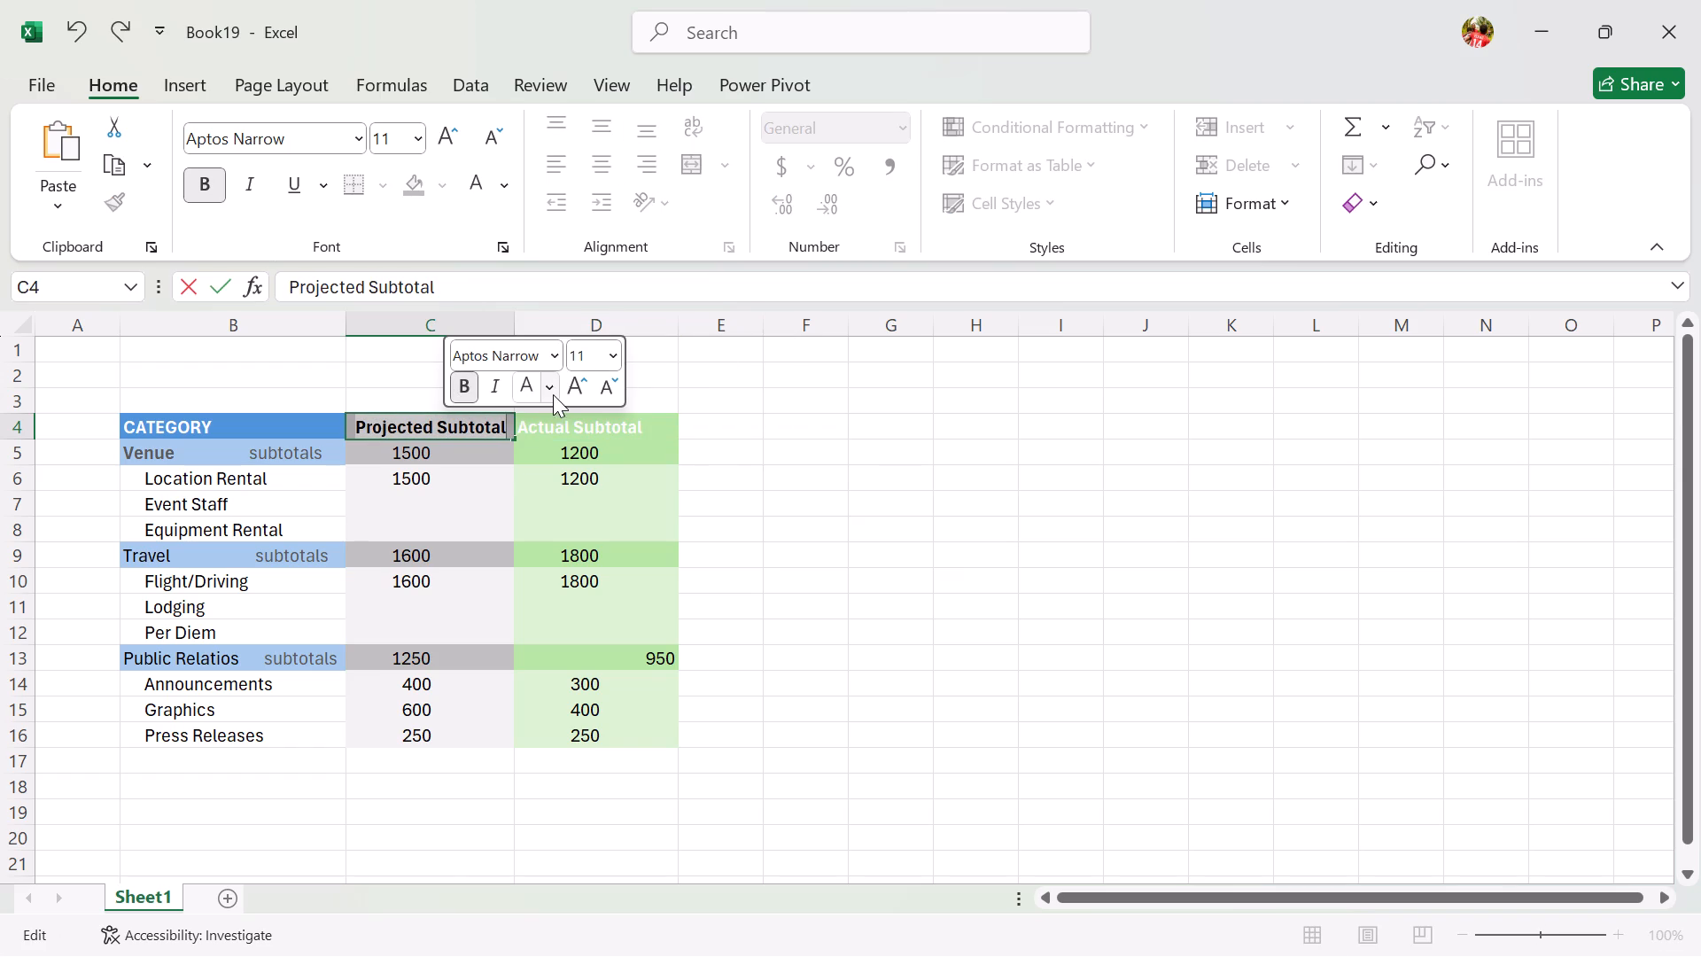
{"action": "left_click", "coordinate": [532, 383]}
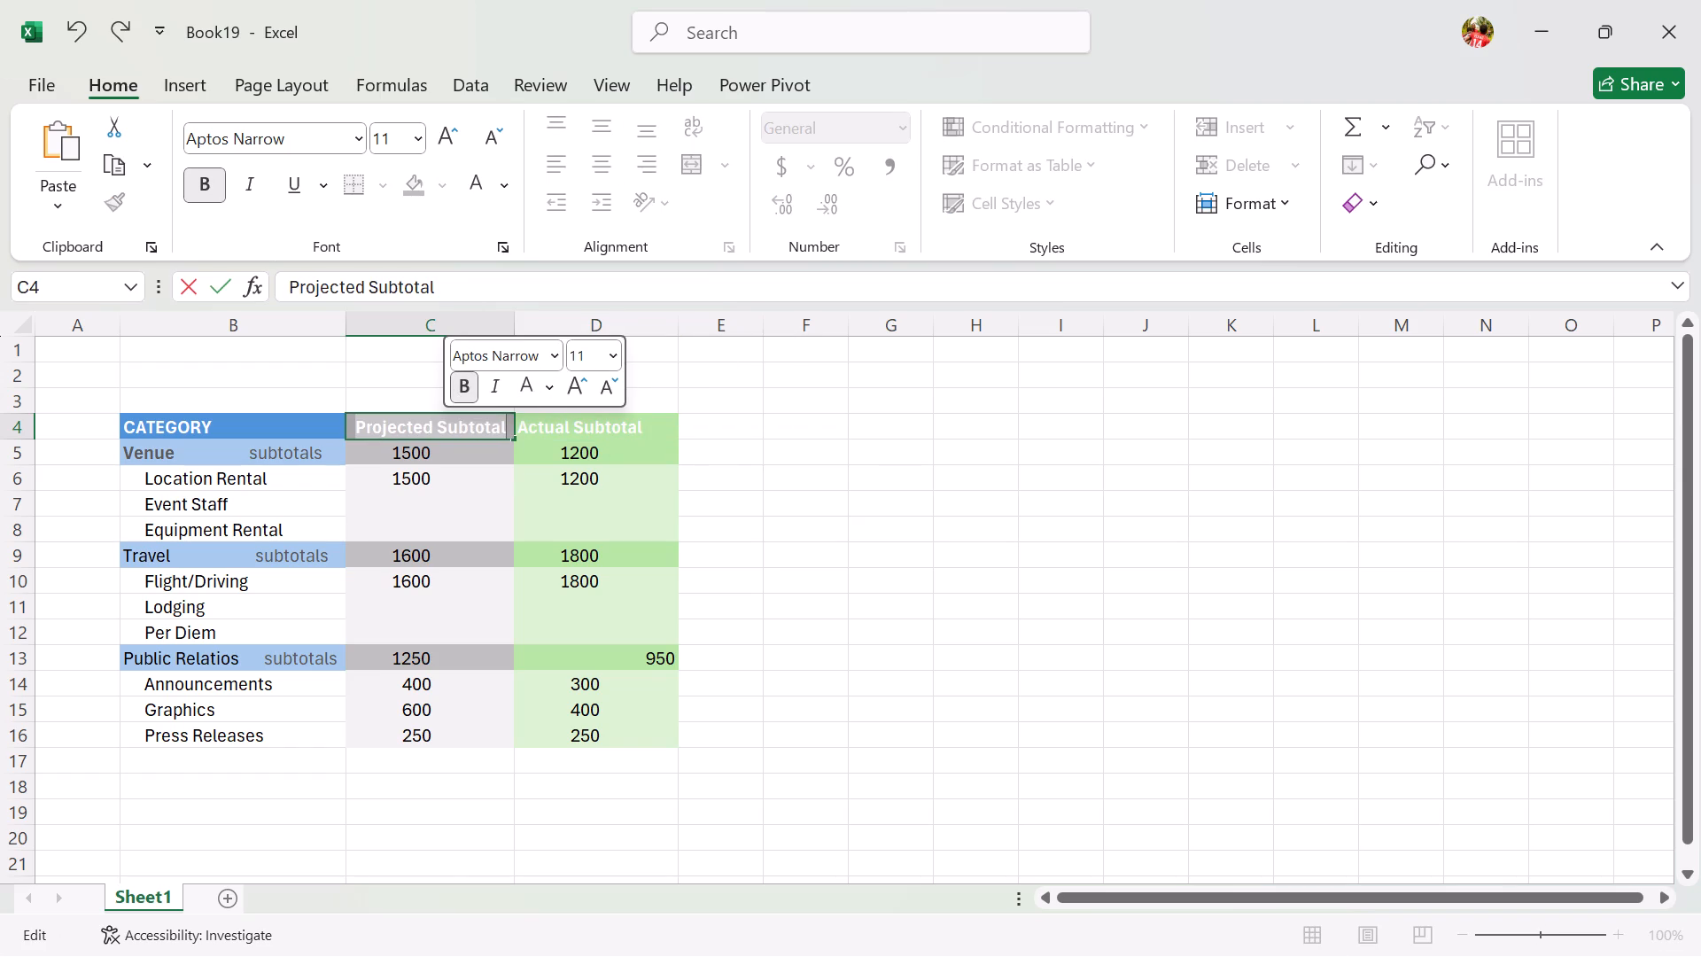
{"action": "left_click", "coordinate": [872, 596]}
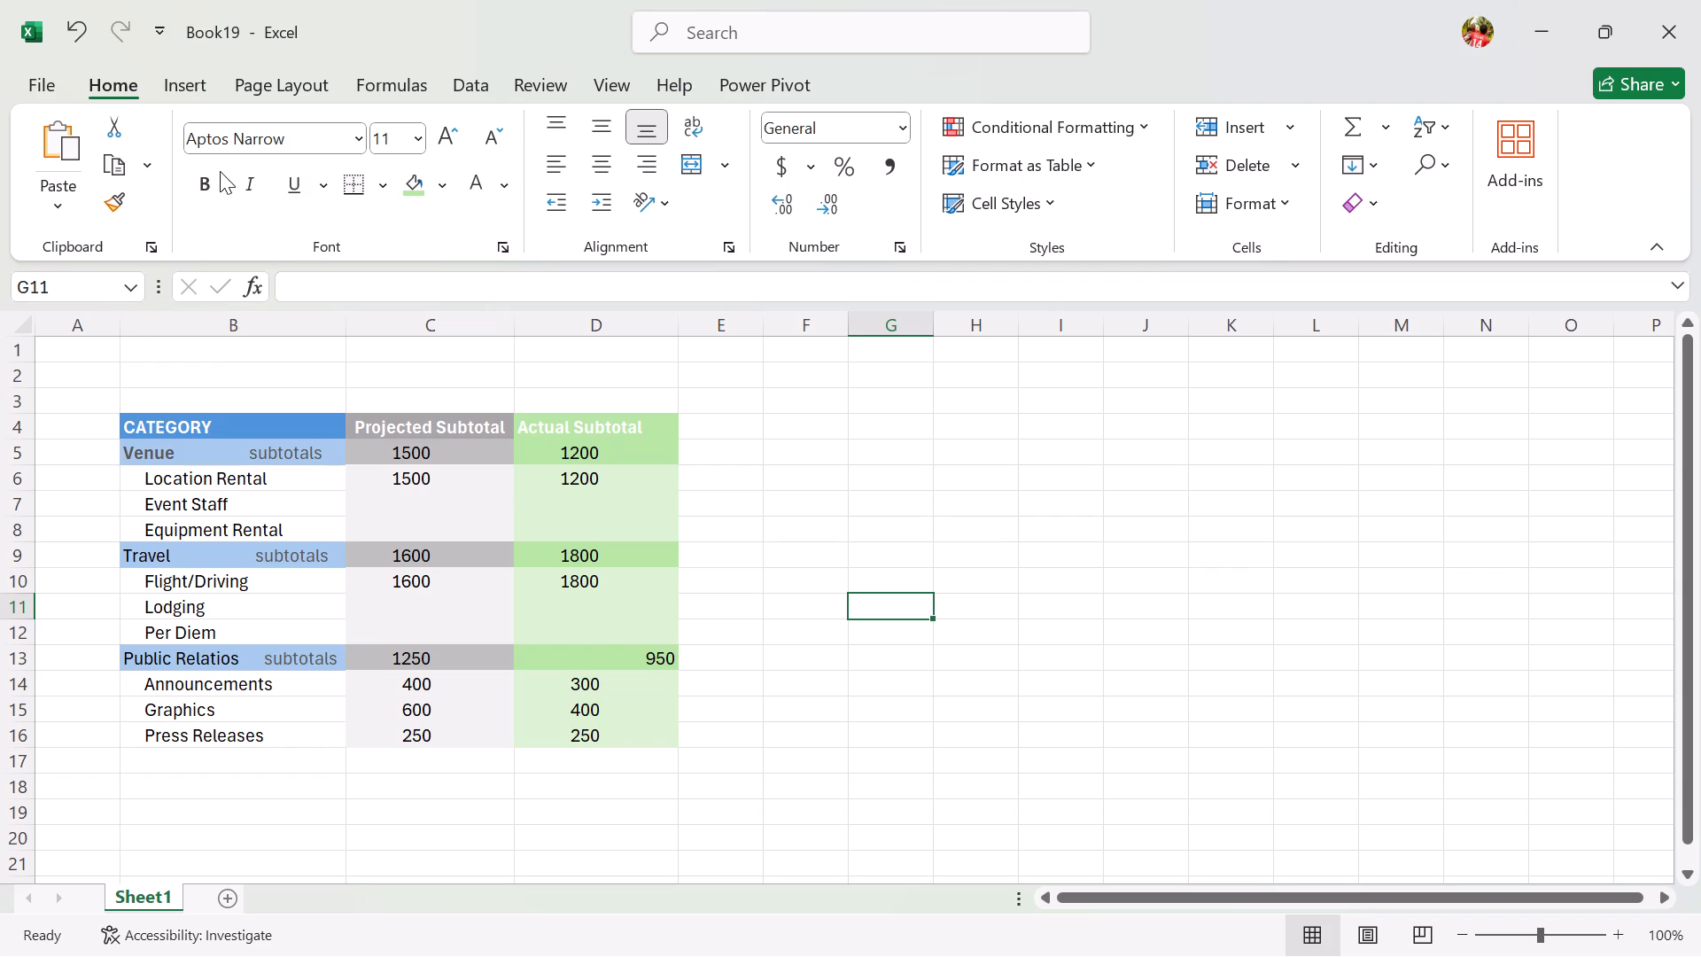
Add thick outside borders to the CATEGORY header in B4 and fill only its formatting down through B16.
{"action": "left_click", "coordinate": [252, 424]}
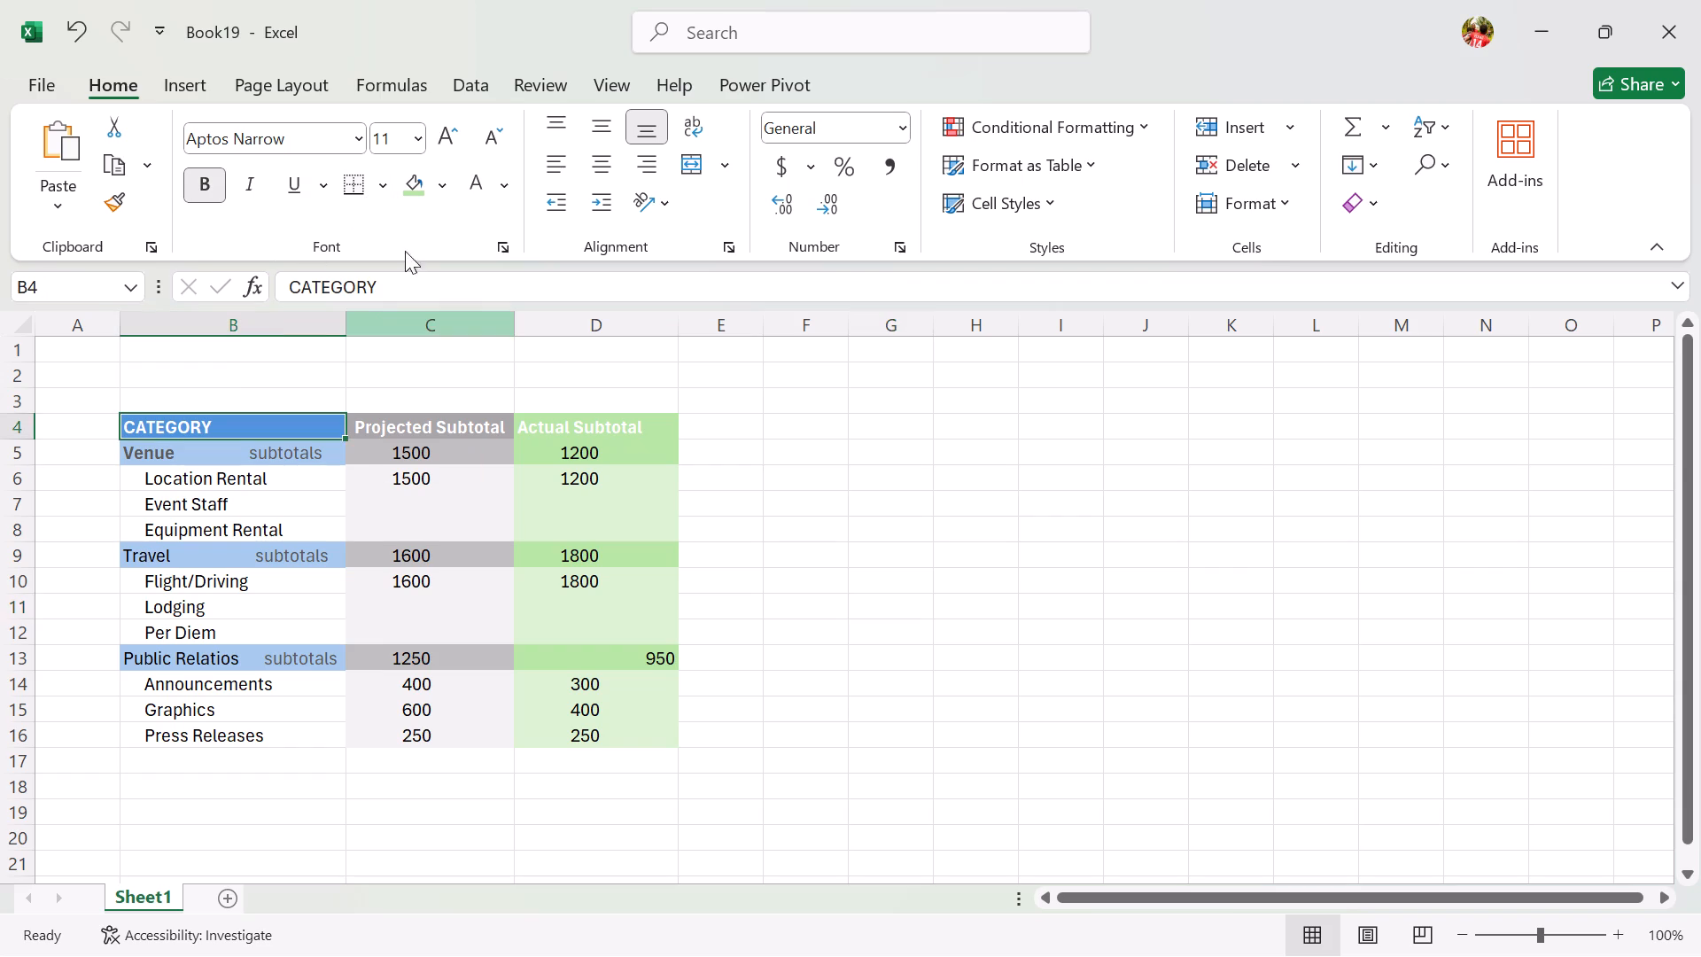
{"action": "left_click", "coordinate": [384, 189]}
{"action": "left_click", "coordinate": [379, 529]}
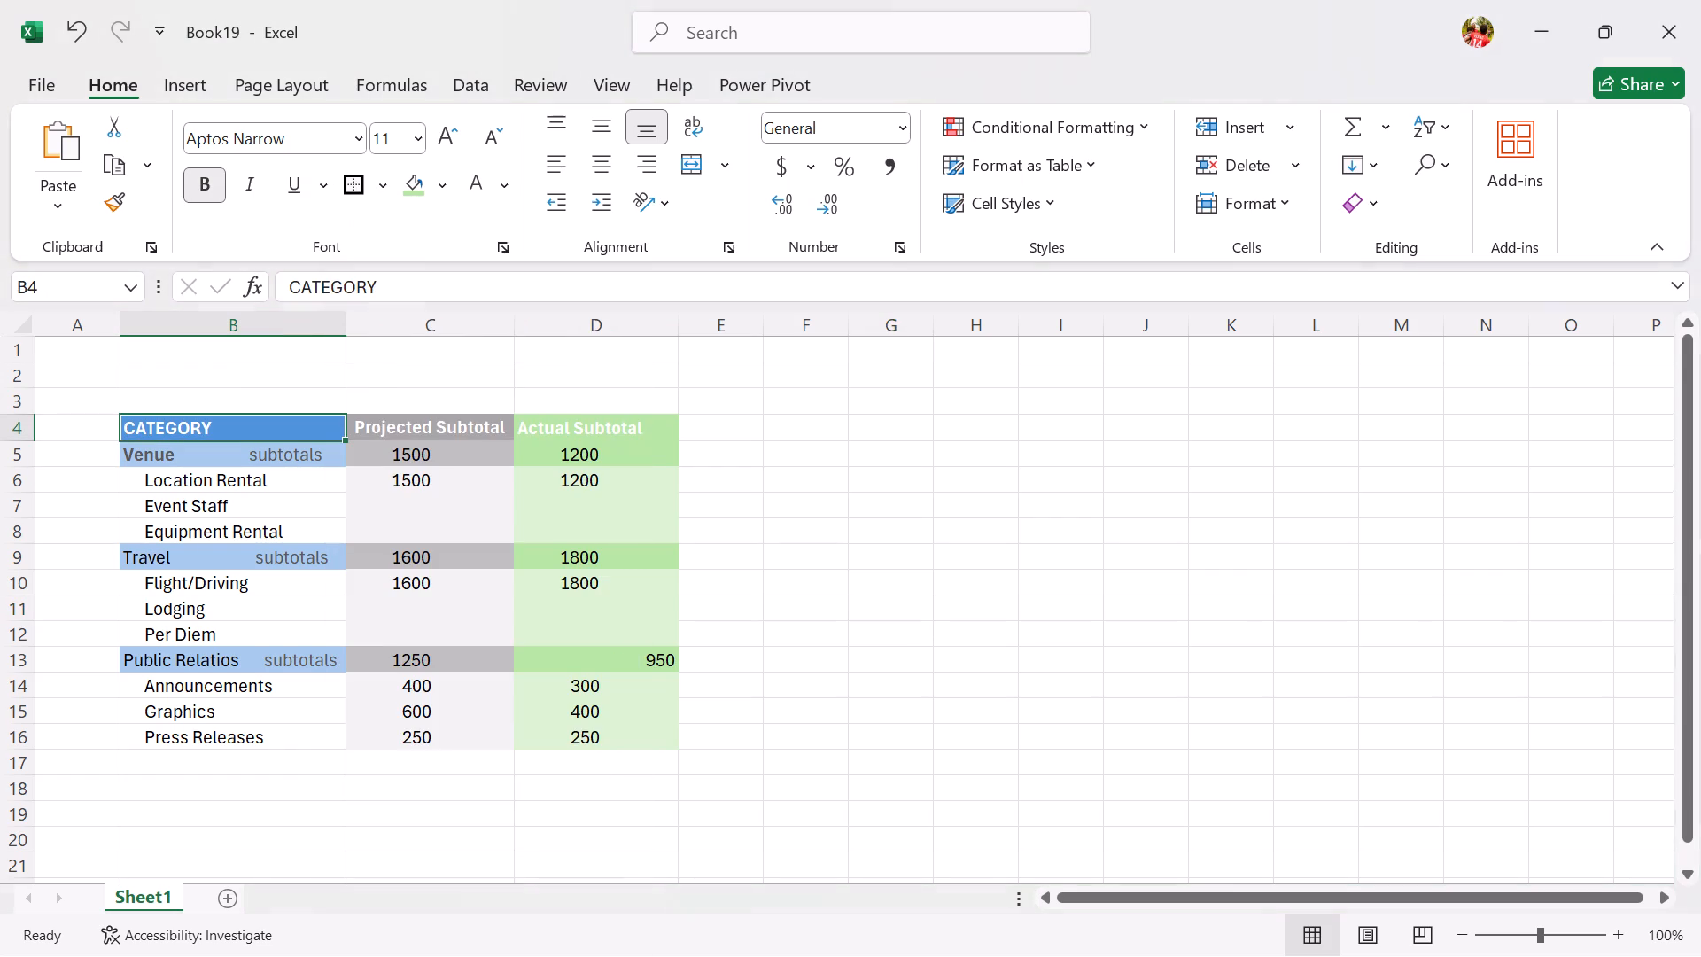
{"action": "left_click_drag", "start_coordinate": [343, 439], "coordinate": [333, 724]}
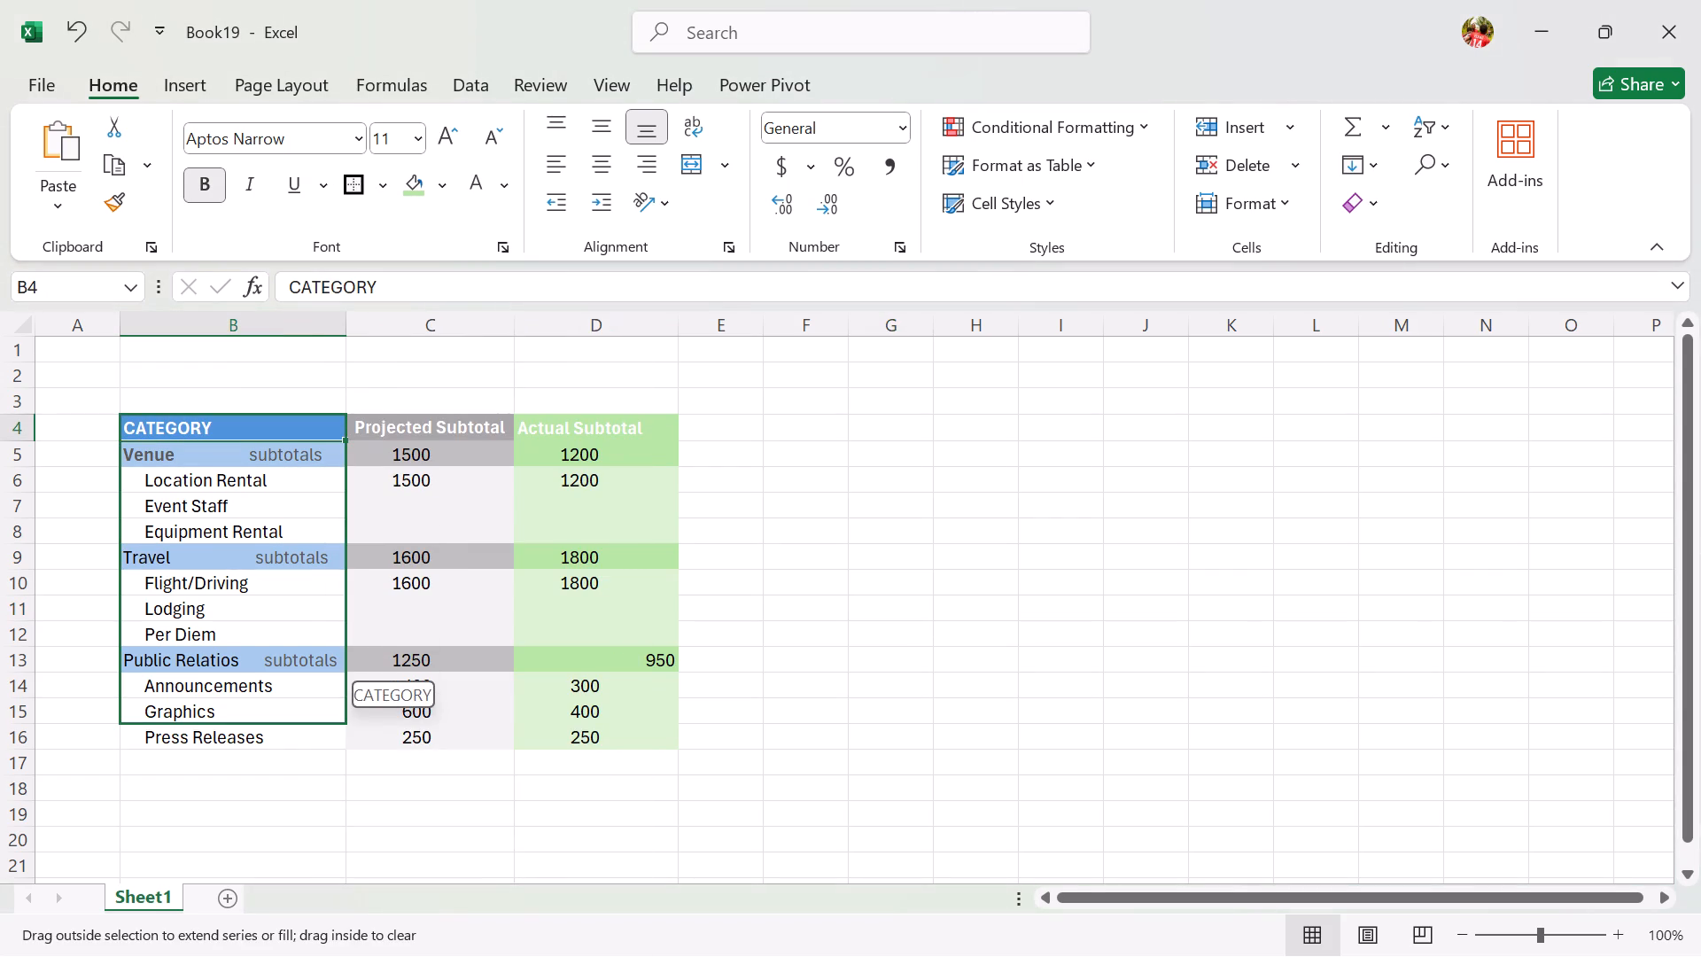
{"action": "left_click_drag", "start_coordinate": [333, 724], "coordinate": [336, 740]}
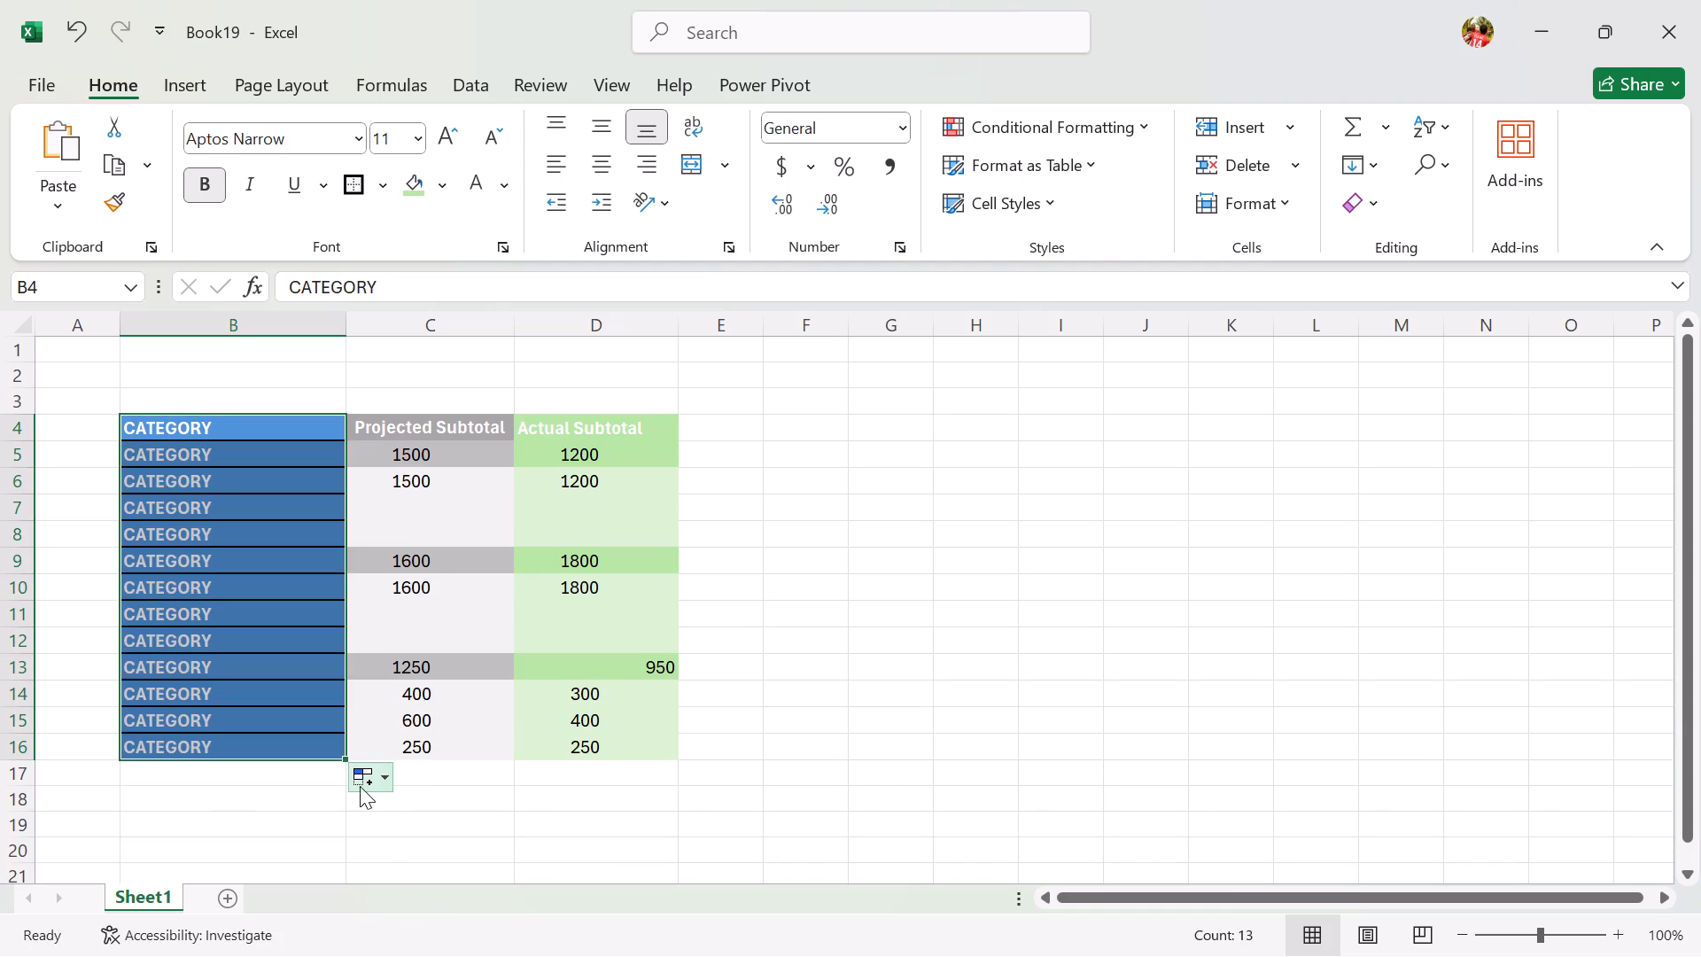
{"action": "left_click", "coordinate": [359, 780]}
{"action": "left_click", "coordinate": [326, 837]}
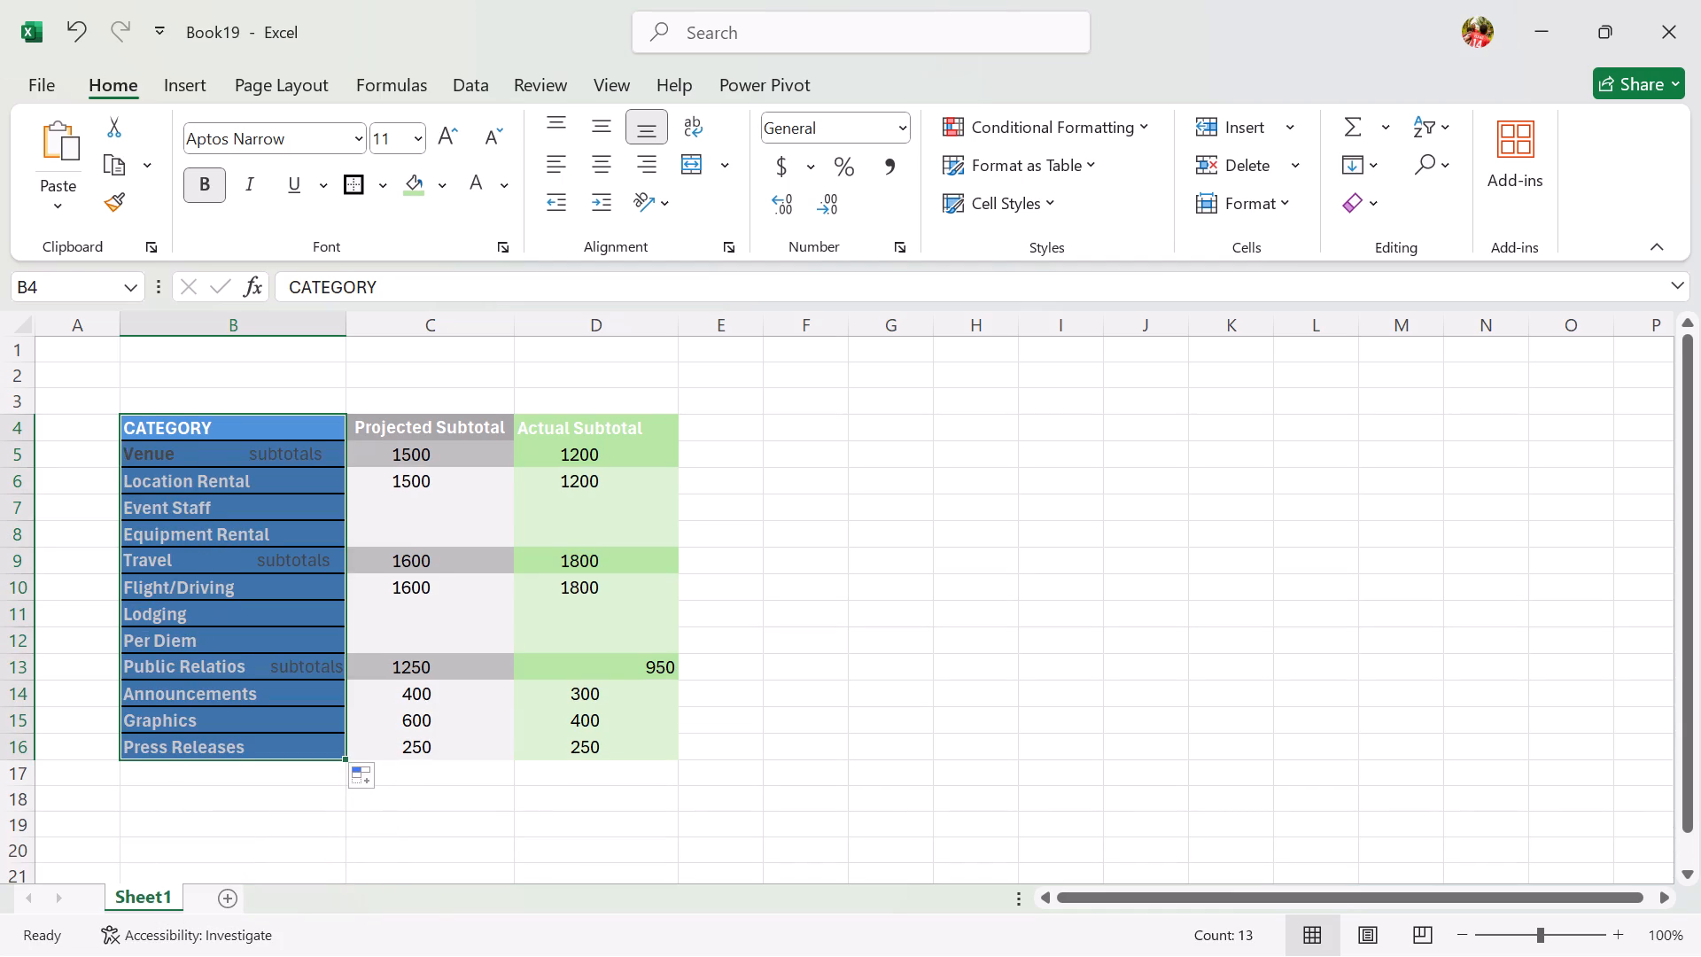
Add thick outside borders to the Projected Subtotal header in C4 and fill only its formatting down through C16.
{"action": "left_click", "coordinate": [439, 434]}
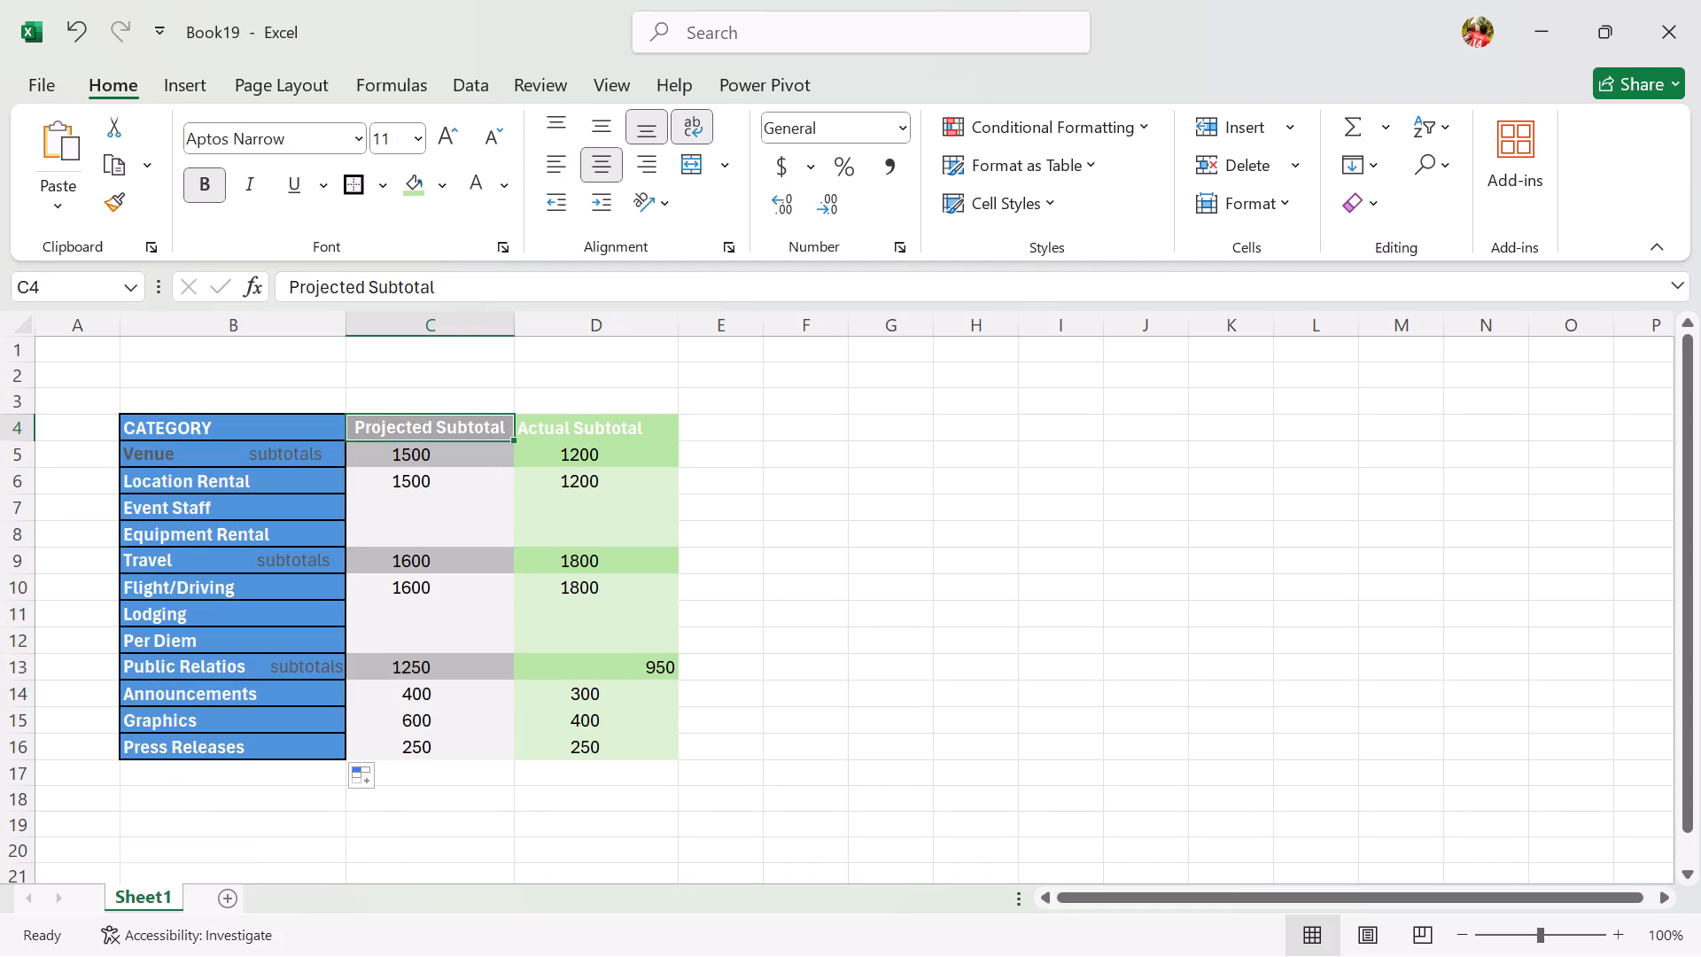
{"action": "left_click", "coordinate": [377, 187]}
{"action": "left_click", "coordinate": [438, 532]}
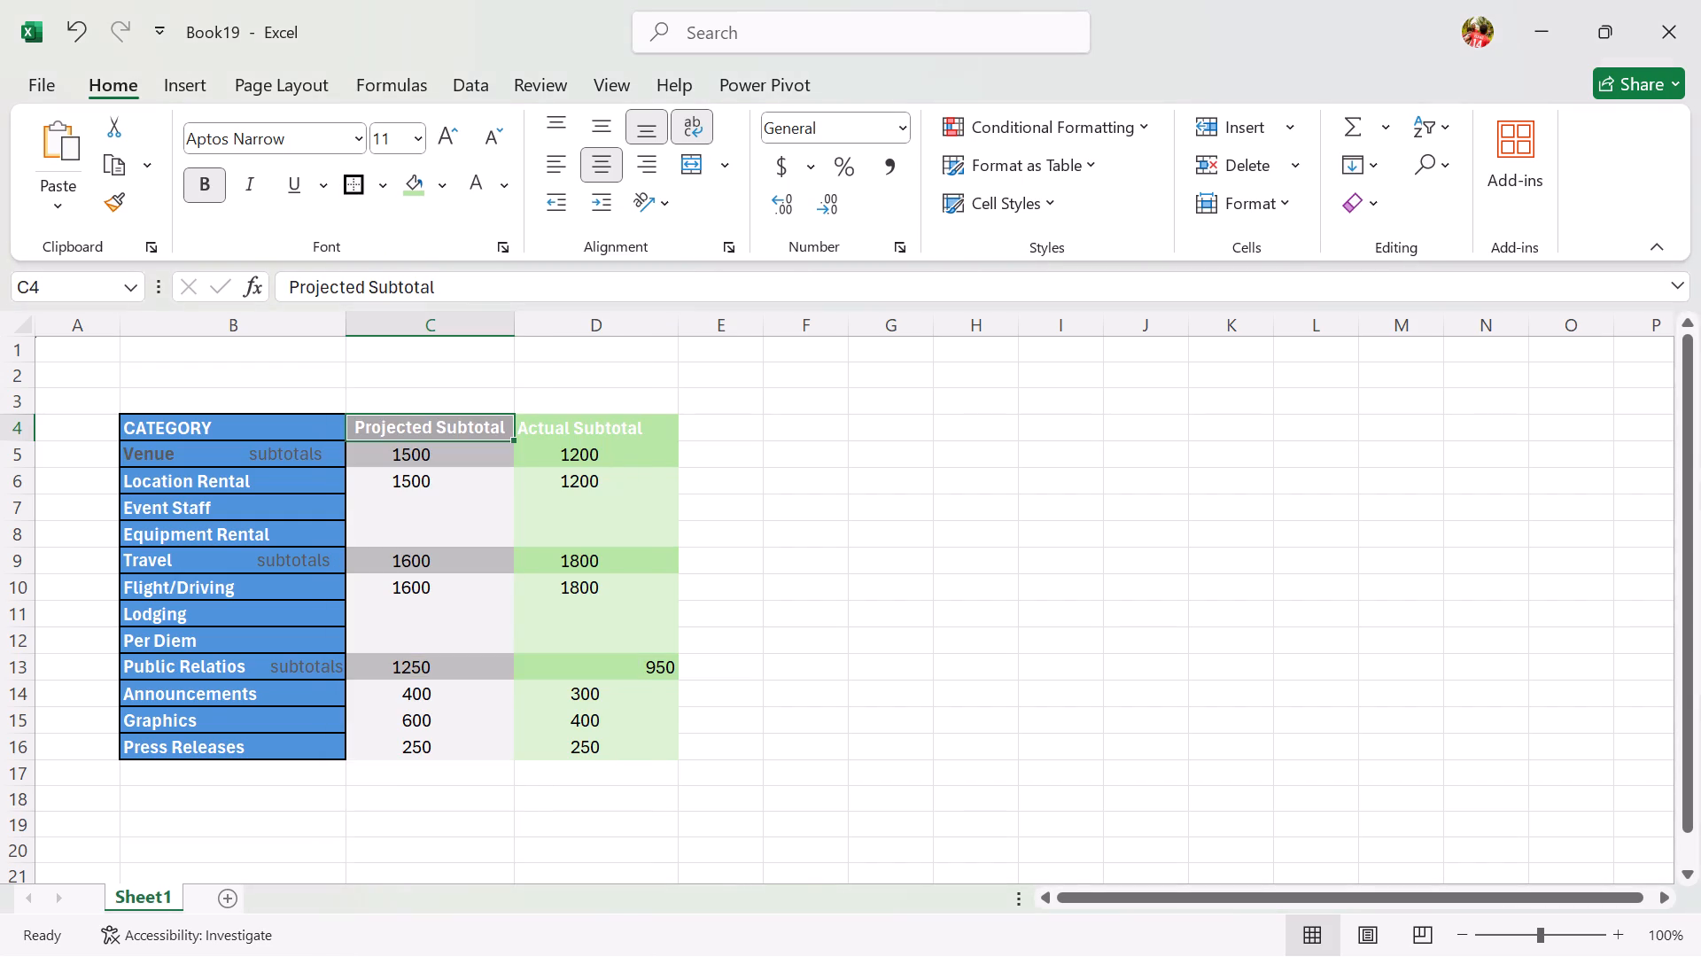
{"action": "left_click_drag", "start_coordinate": [514, 440], "coordinate": [521, 757]}
{"action": "left_click", "coordinate": [524, 776]}
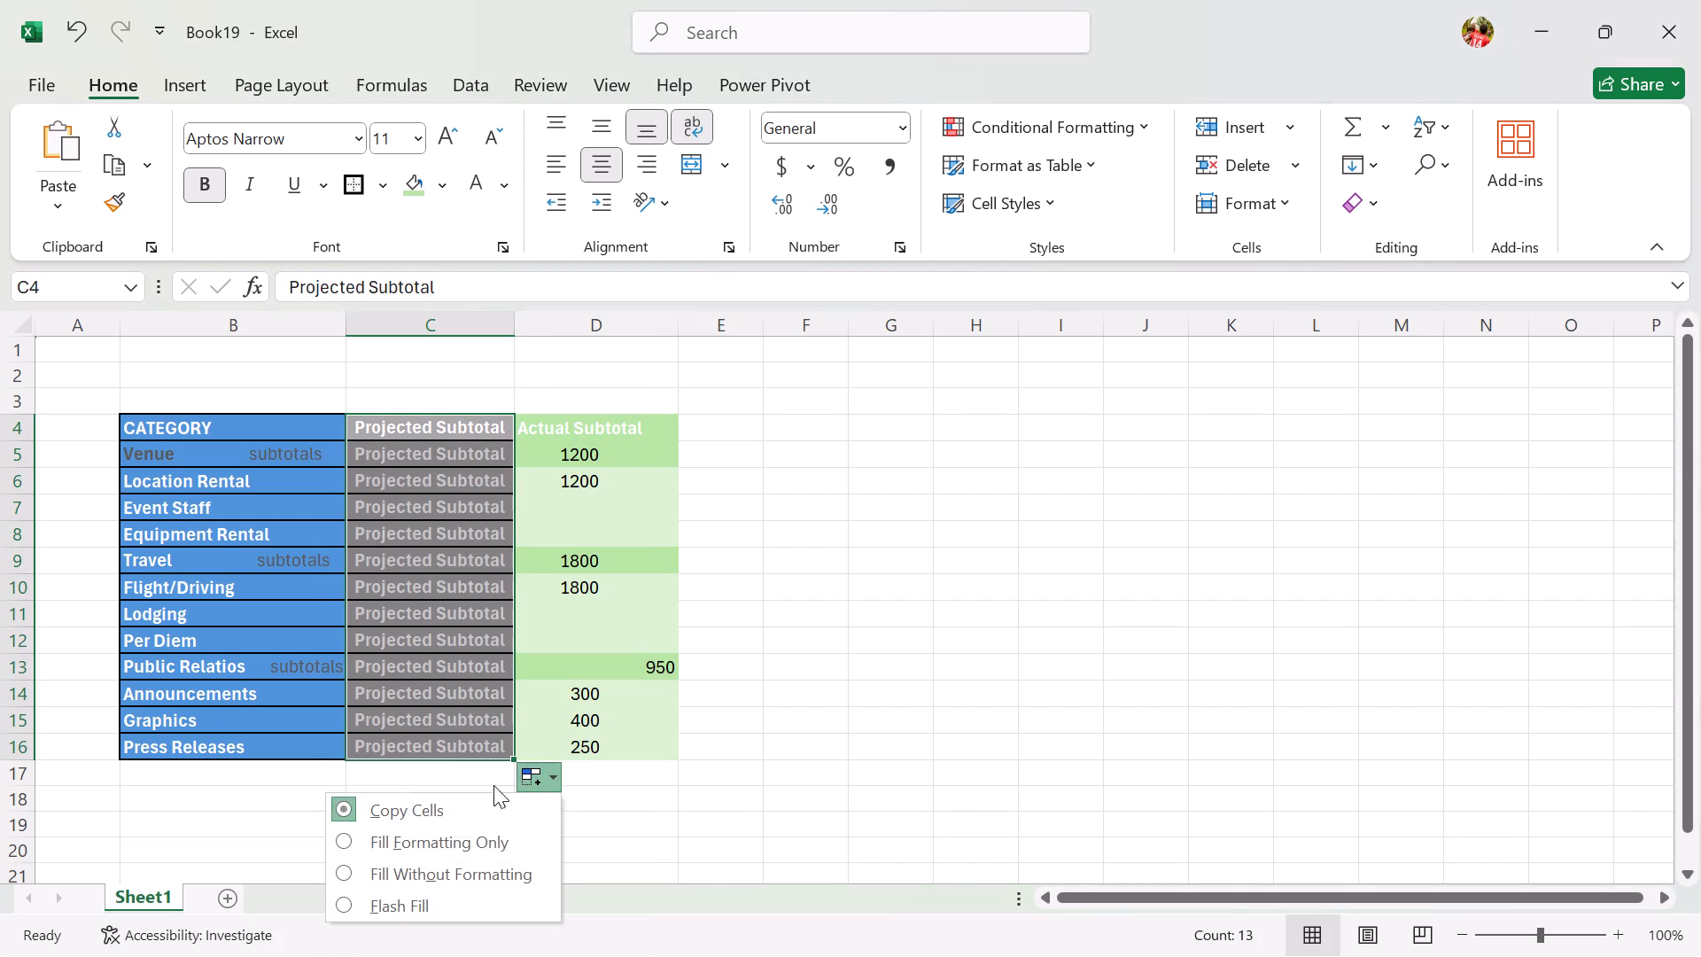
{"action": "left_click", "coordinate": [454, 842]}
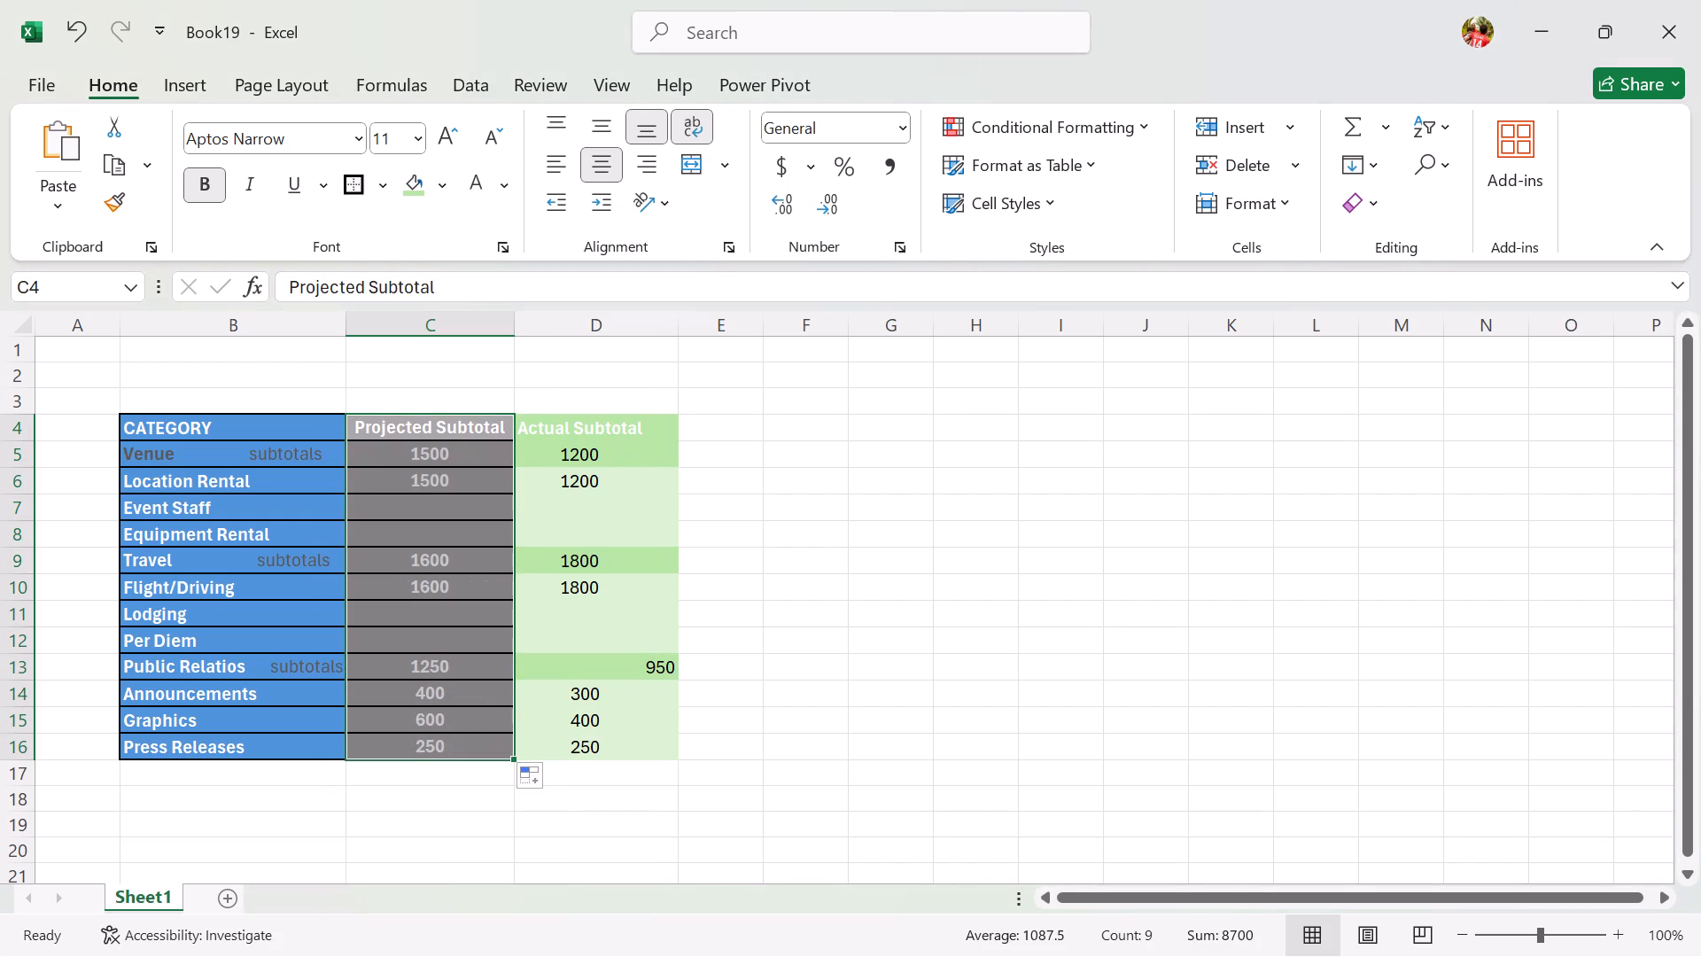
Add thick outside borders to the Actual Subtotal header in D4 and fill only its formatting down through D15.
{"action": "left_click", "coordinate": [606, 435]}
{"action": "left_click", "coordinate": [380, 183]}
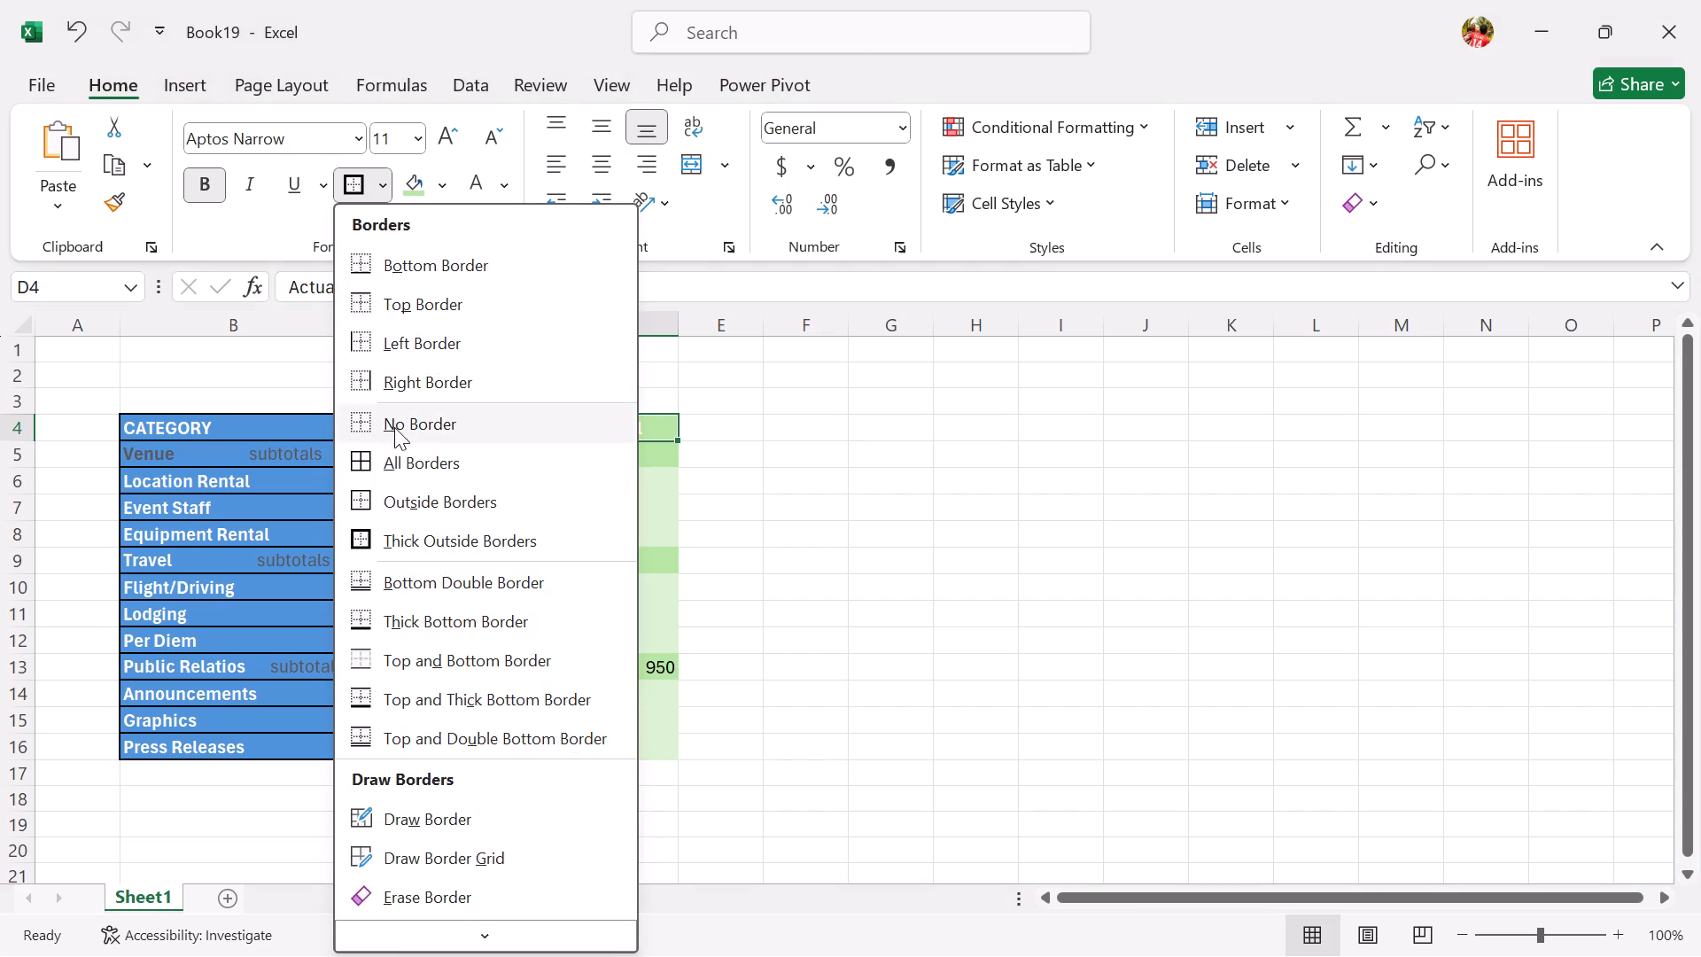
{"action": "left_click", "coordinate": [392, 527]}
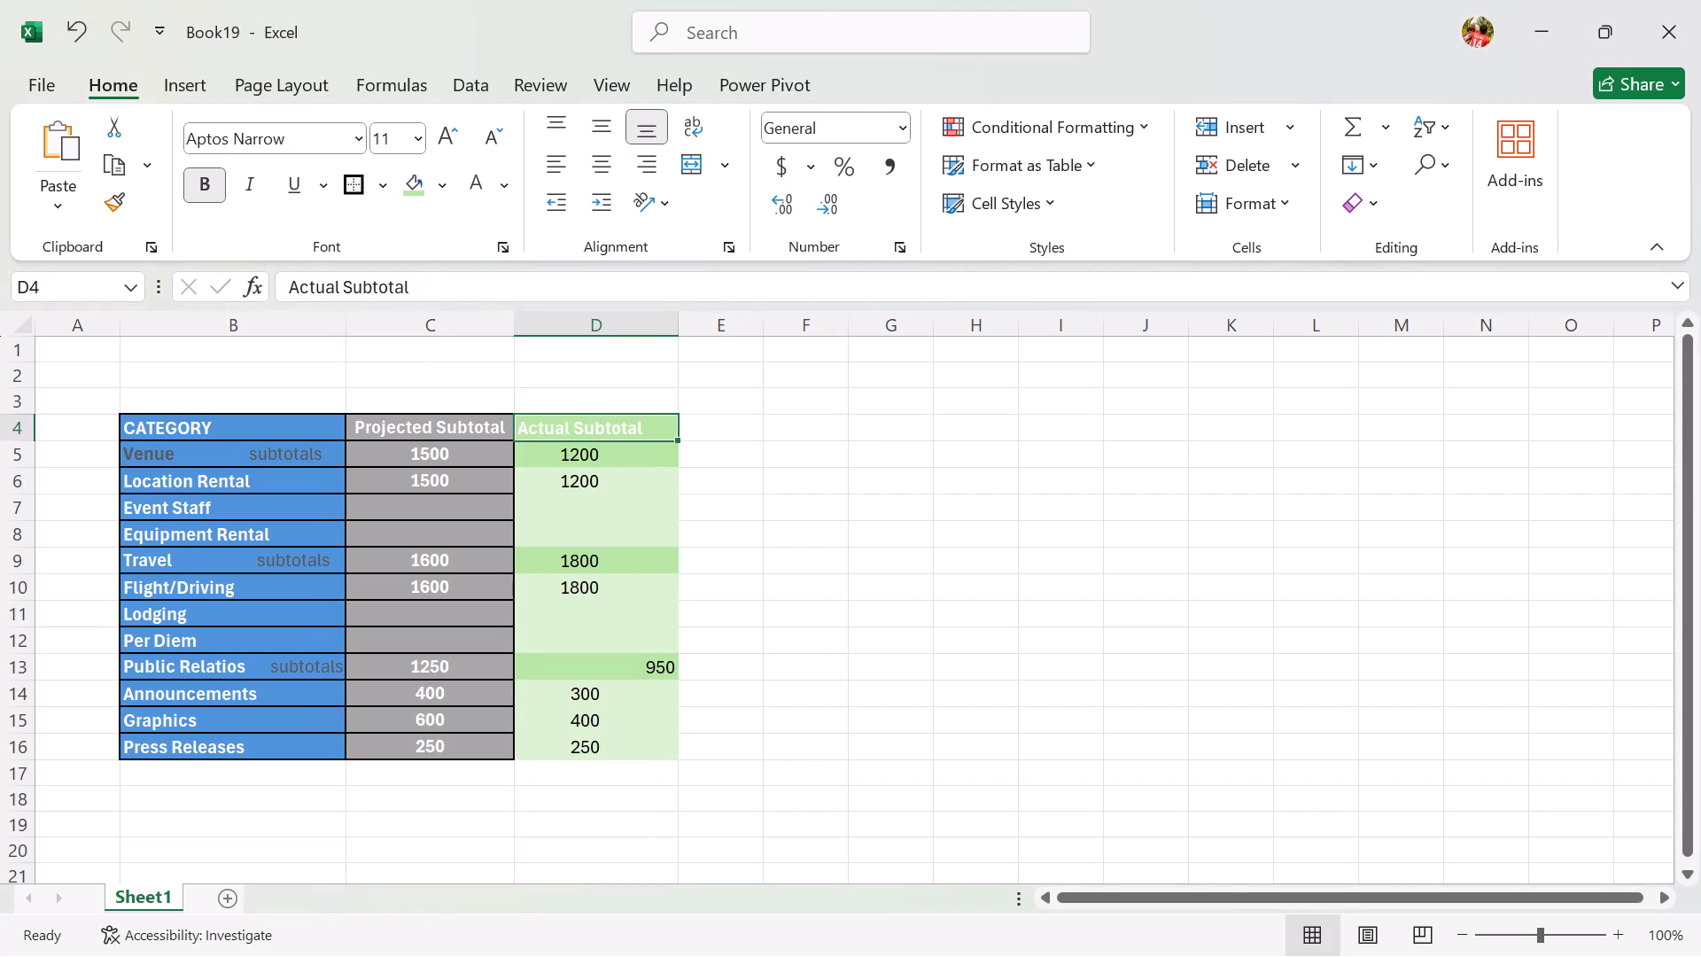
{"action": "left_click_drag", "start_coordinate": [676, 438], "coordinate": [666, 743]}
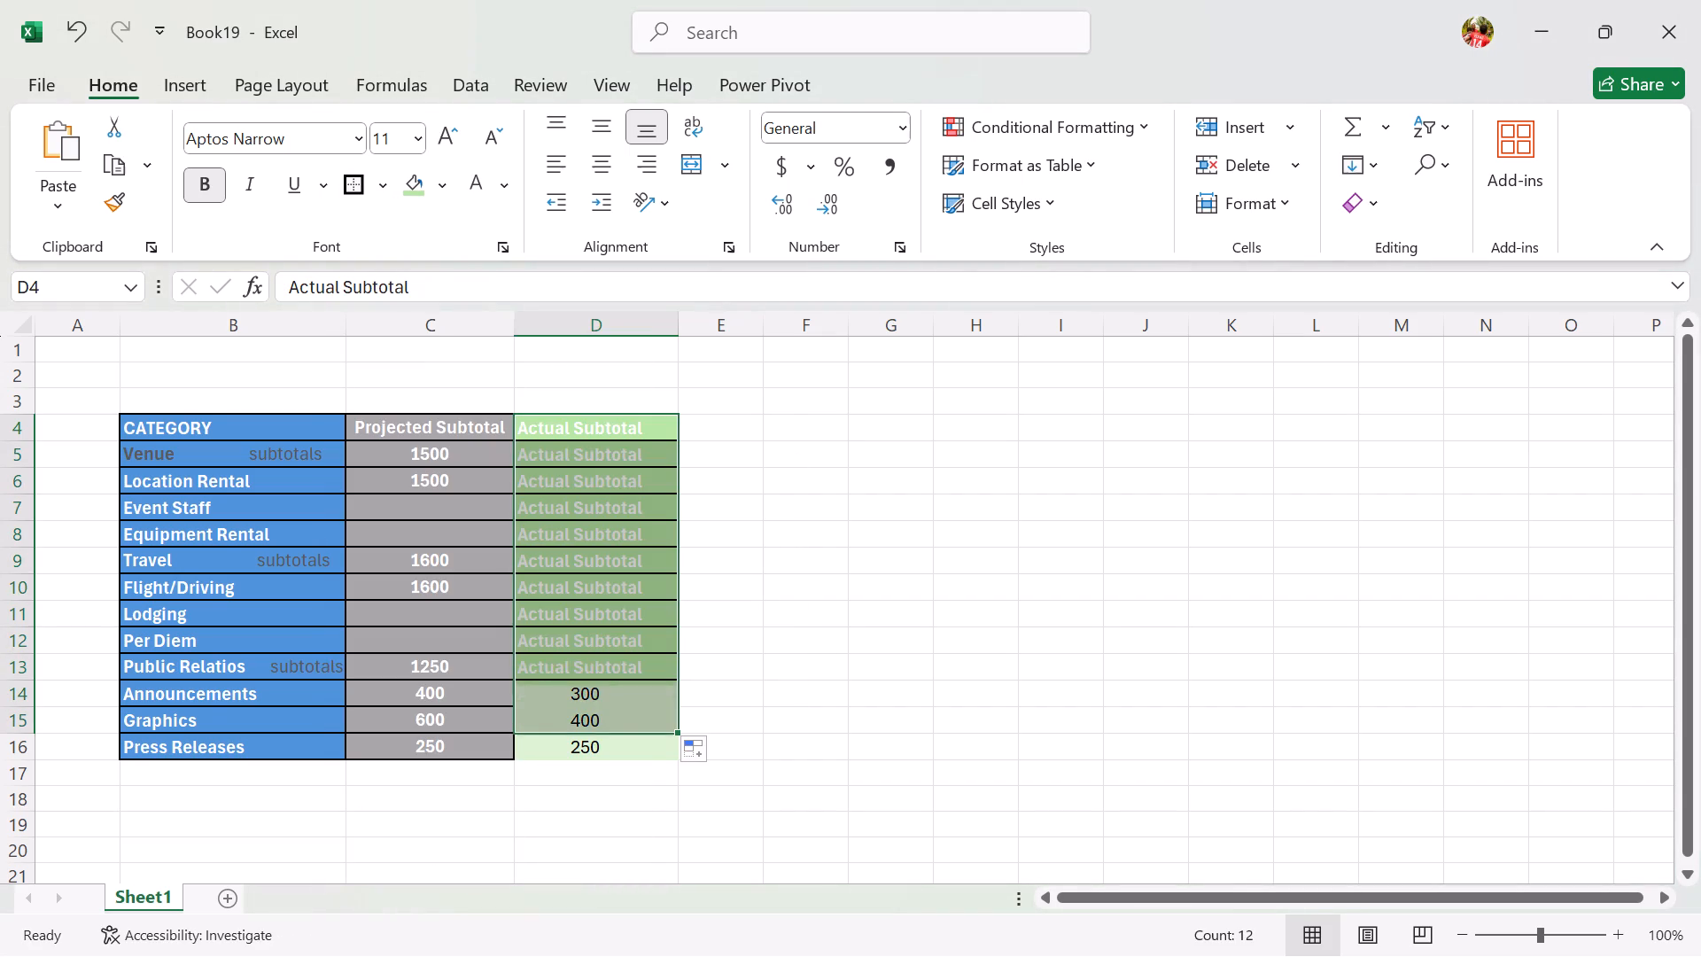
{"action": "left_click", "coordinate": [692, 751]}
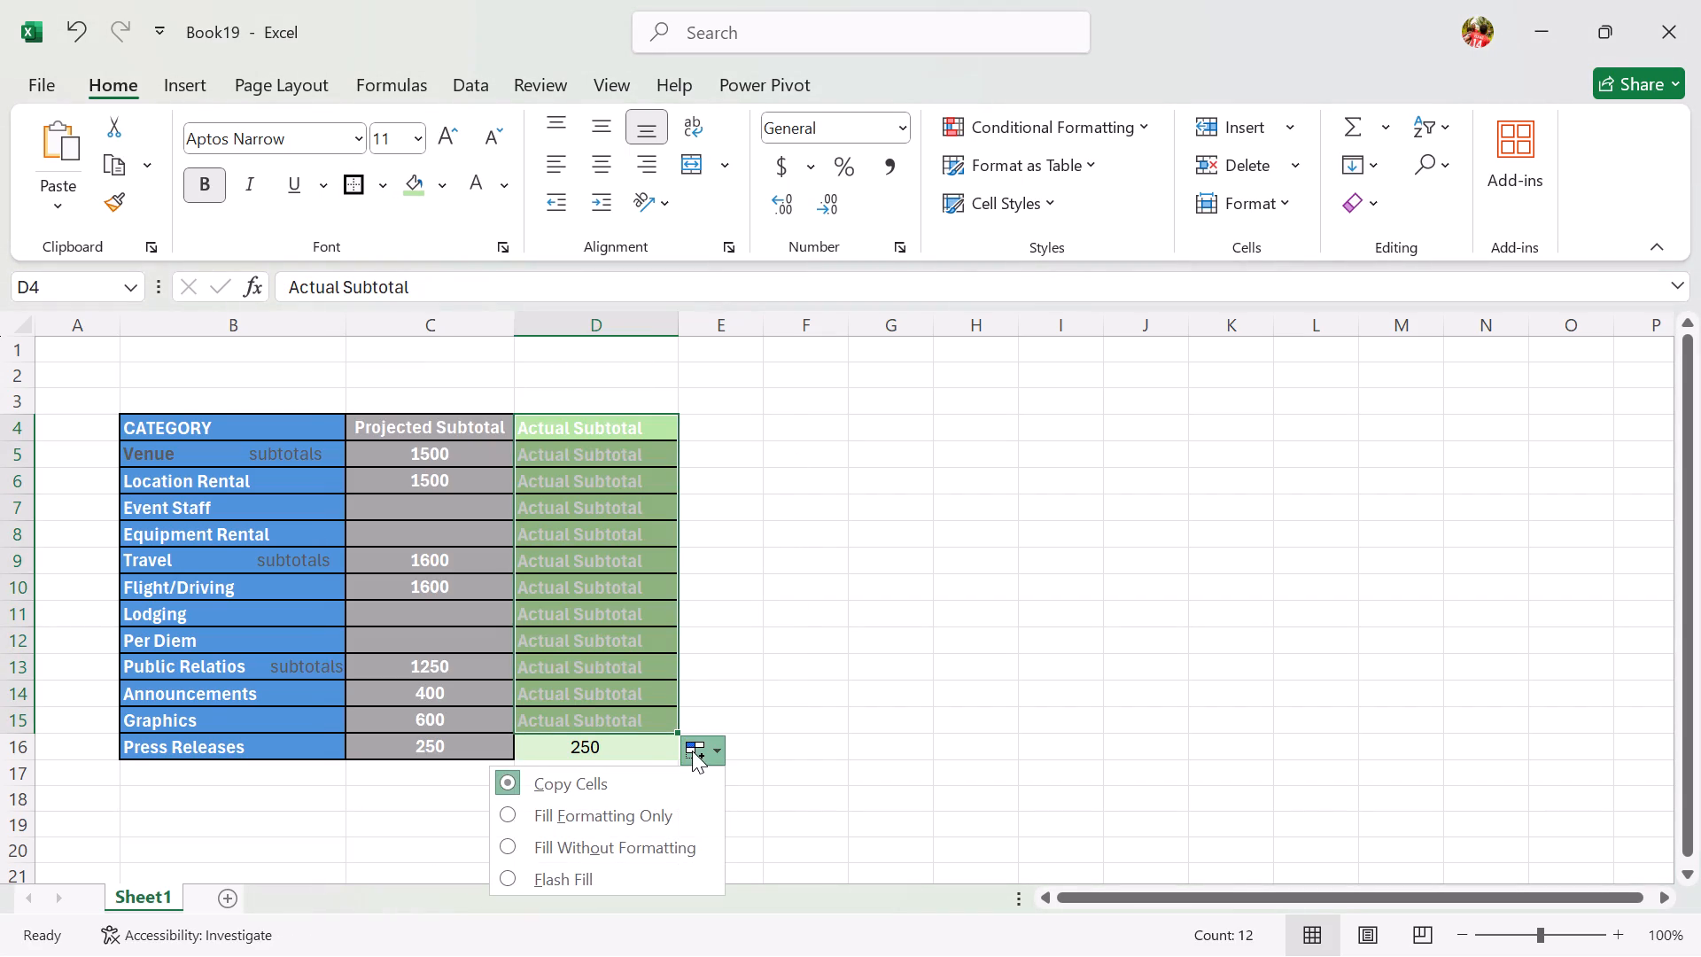
{"action": "left_click", "coordinate": [620, 825]}
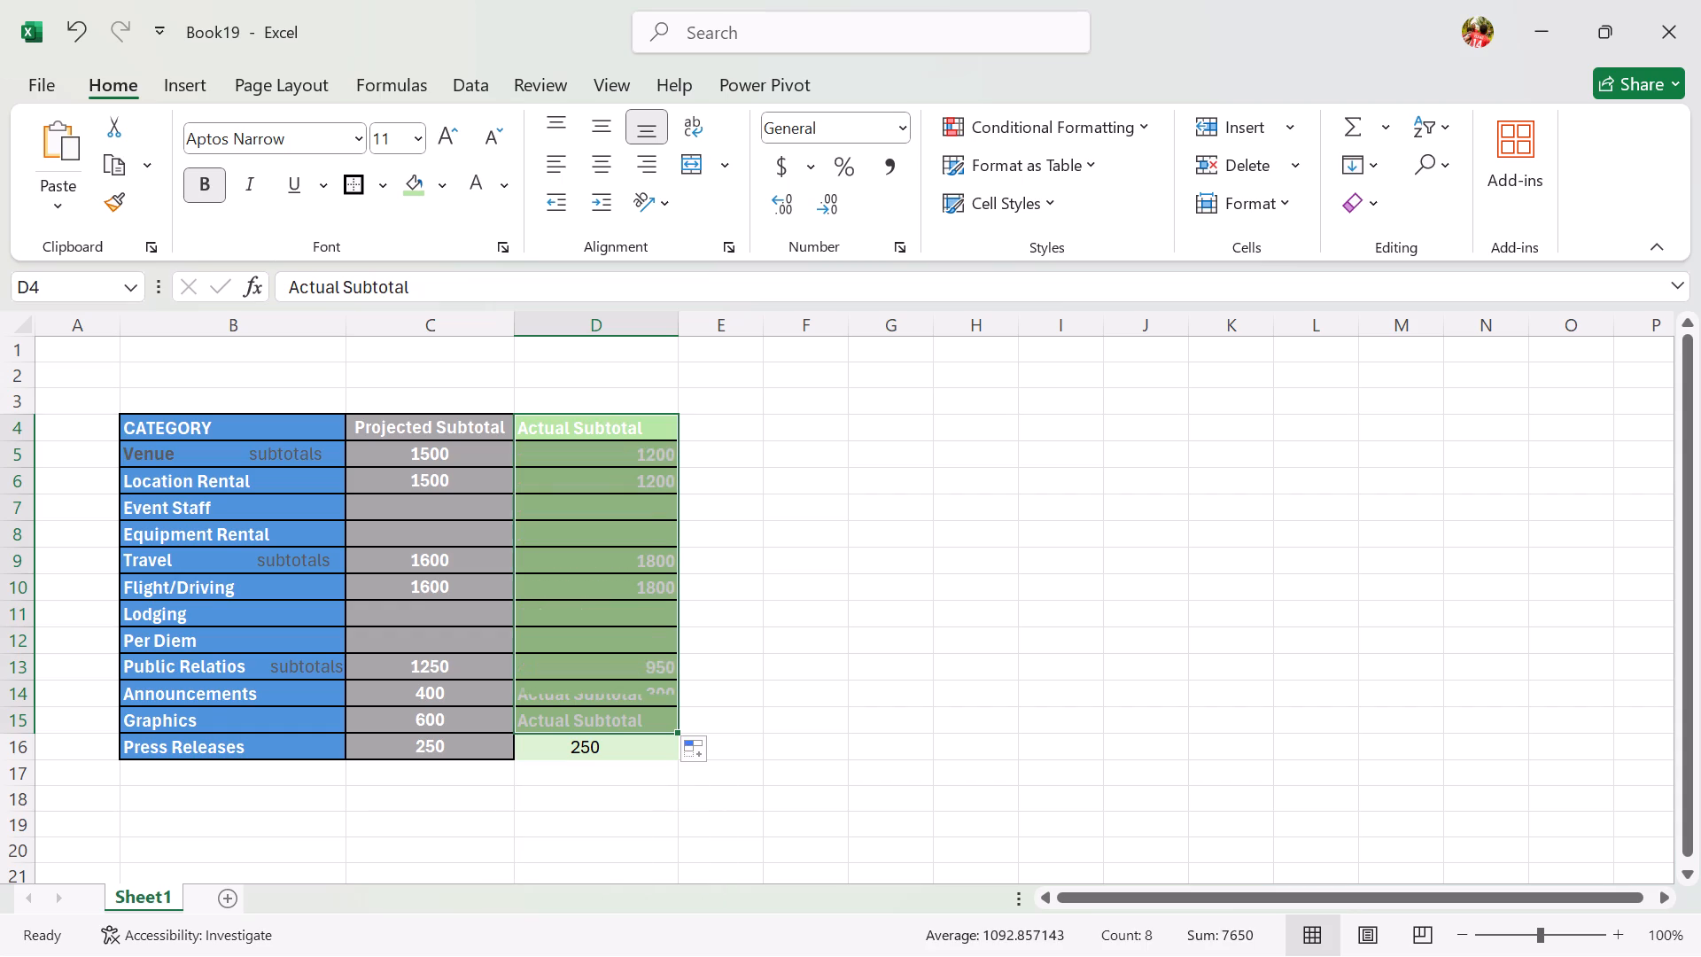
{"action": "left_click", "coordinate": [861, 689]}
Add thick outside borders to Press Releases' Actual Subtotal cell D16.
{"action": "left_click", "coordinate": [656, 750]}
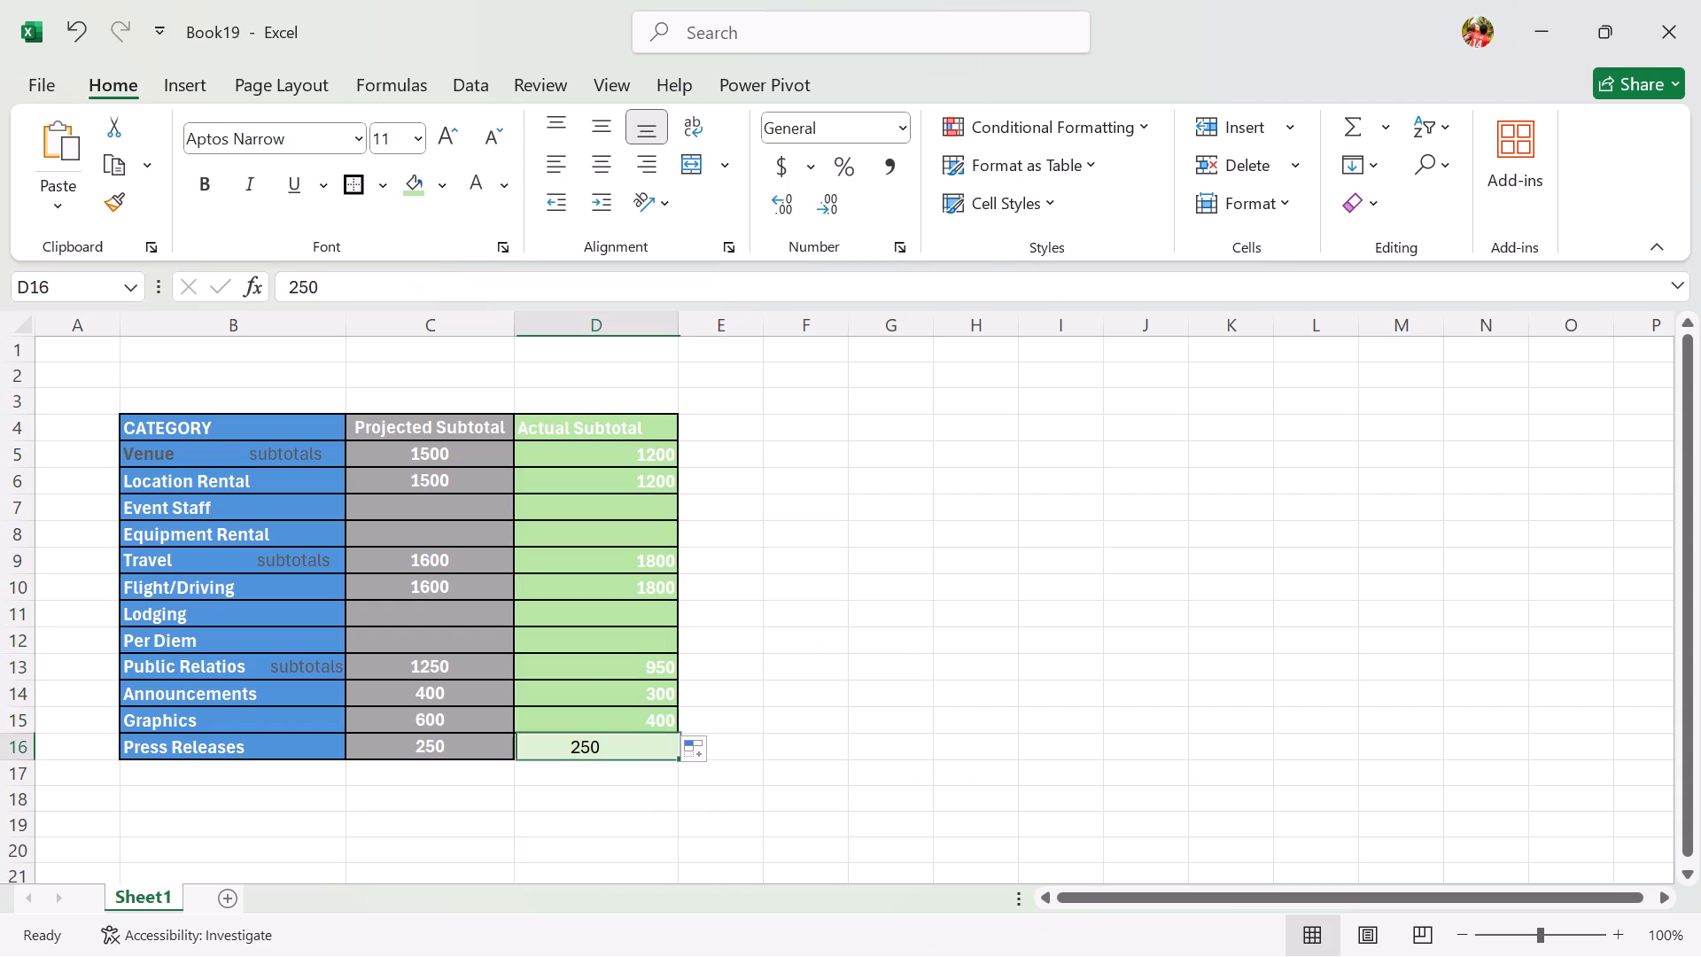
{"action": "left_click", "coordinate": [377, 180]}
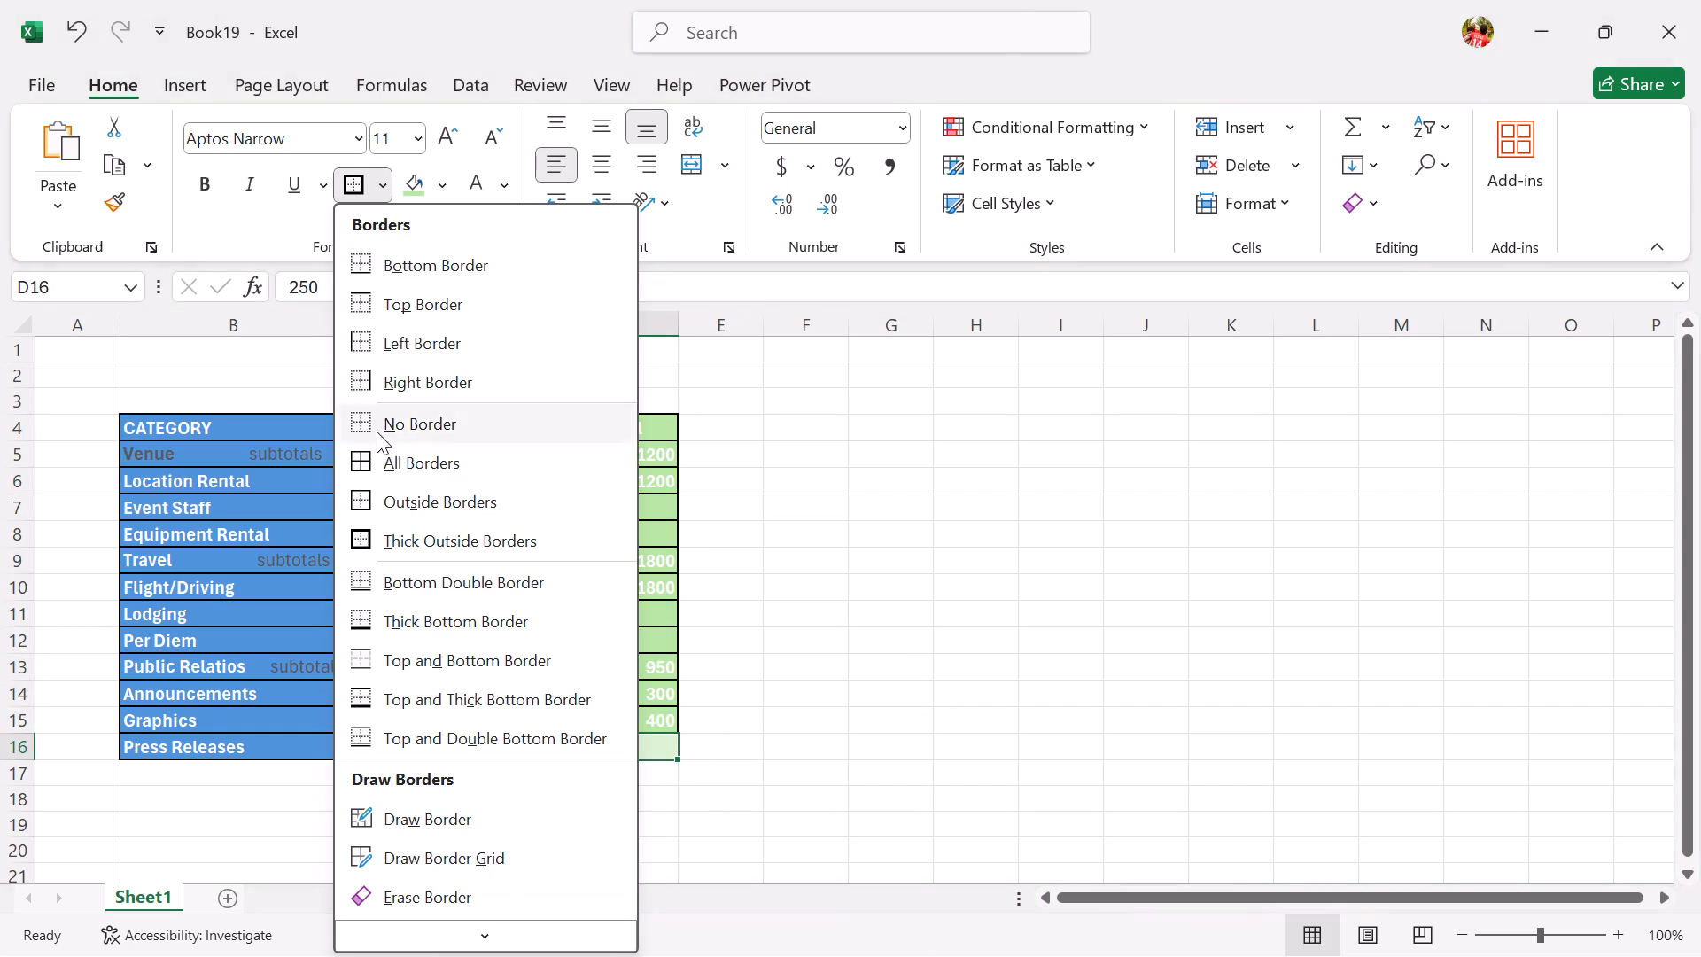
{"action": "left_click", "coordinate": [387, 533]}
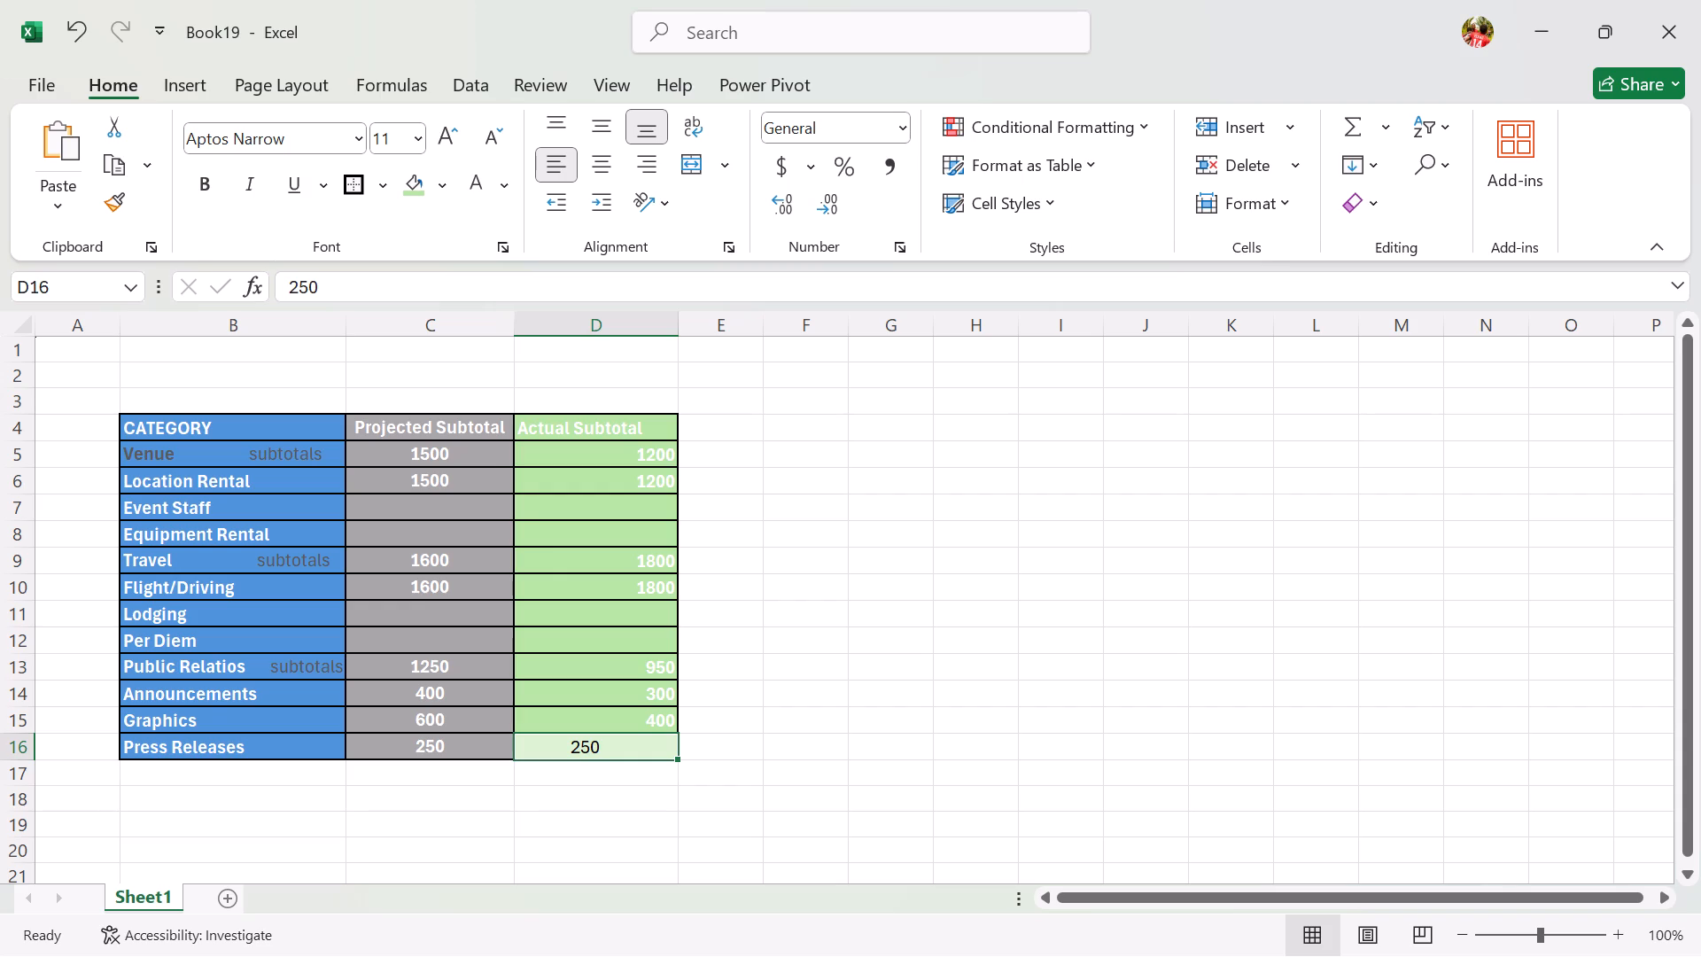
{"action": "left_click", "coordinate": [394, 512]}
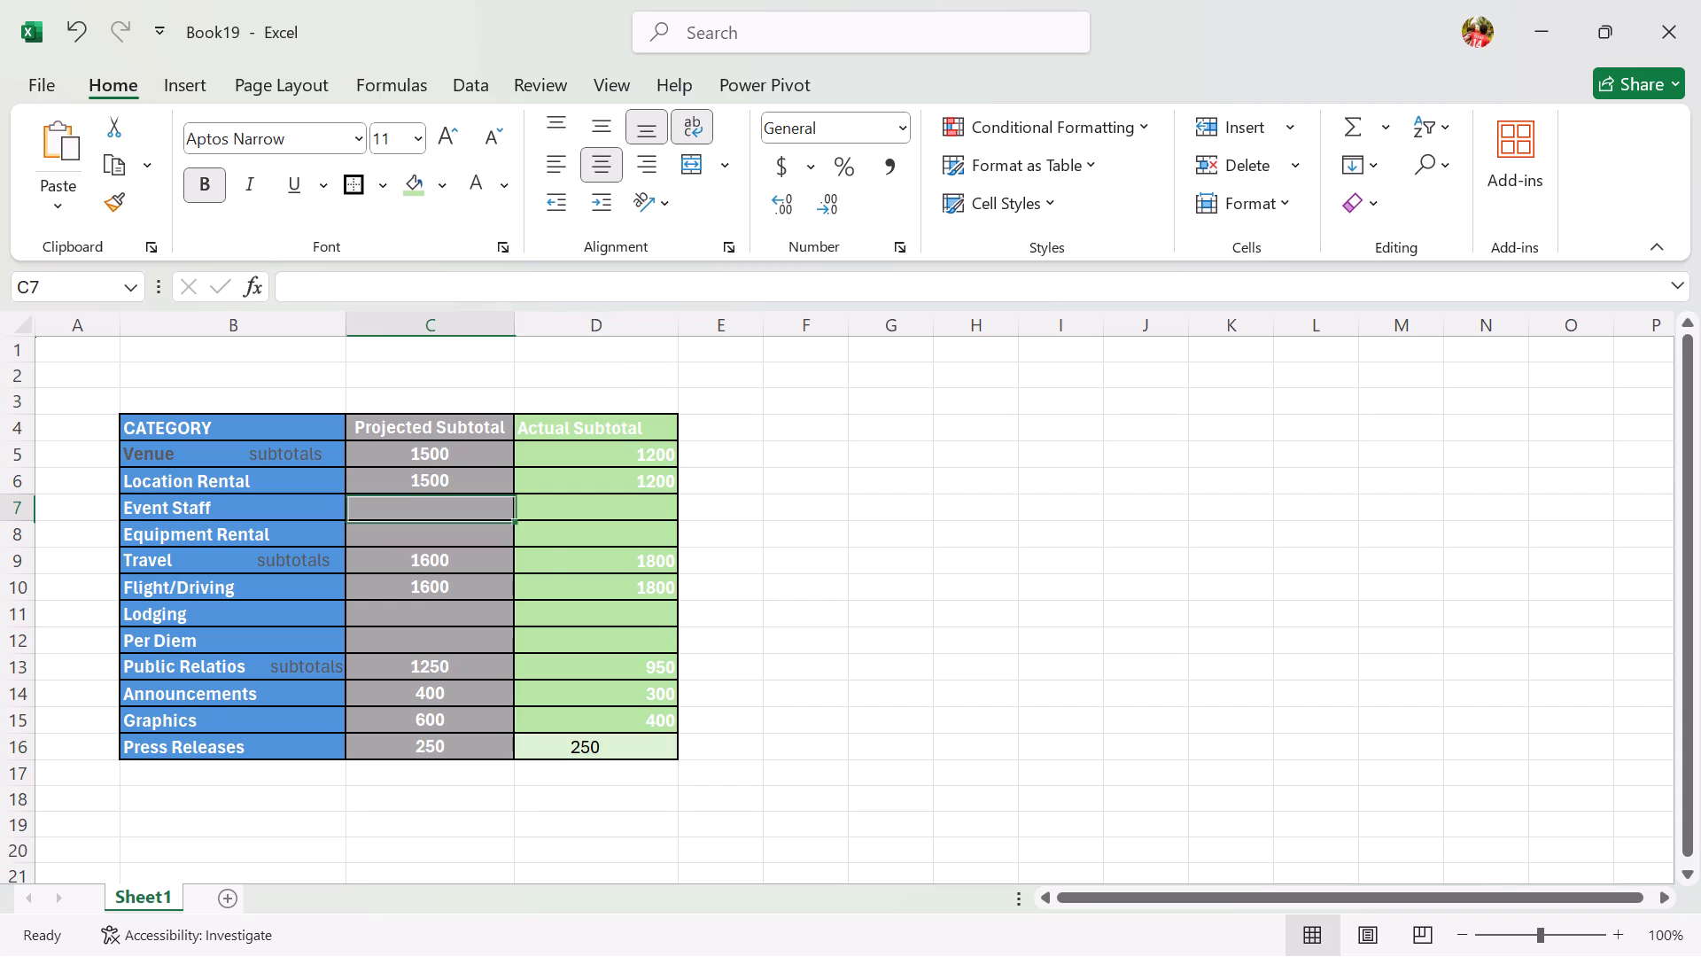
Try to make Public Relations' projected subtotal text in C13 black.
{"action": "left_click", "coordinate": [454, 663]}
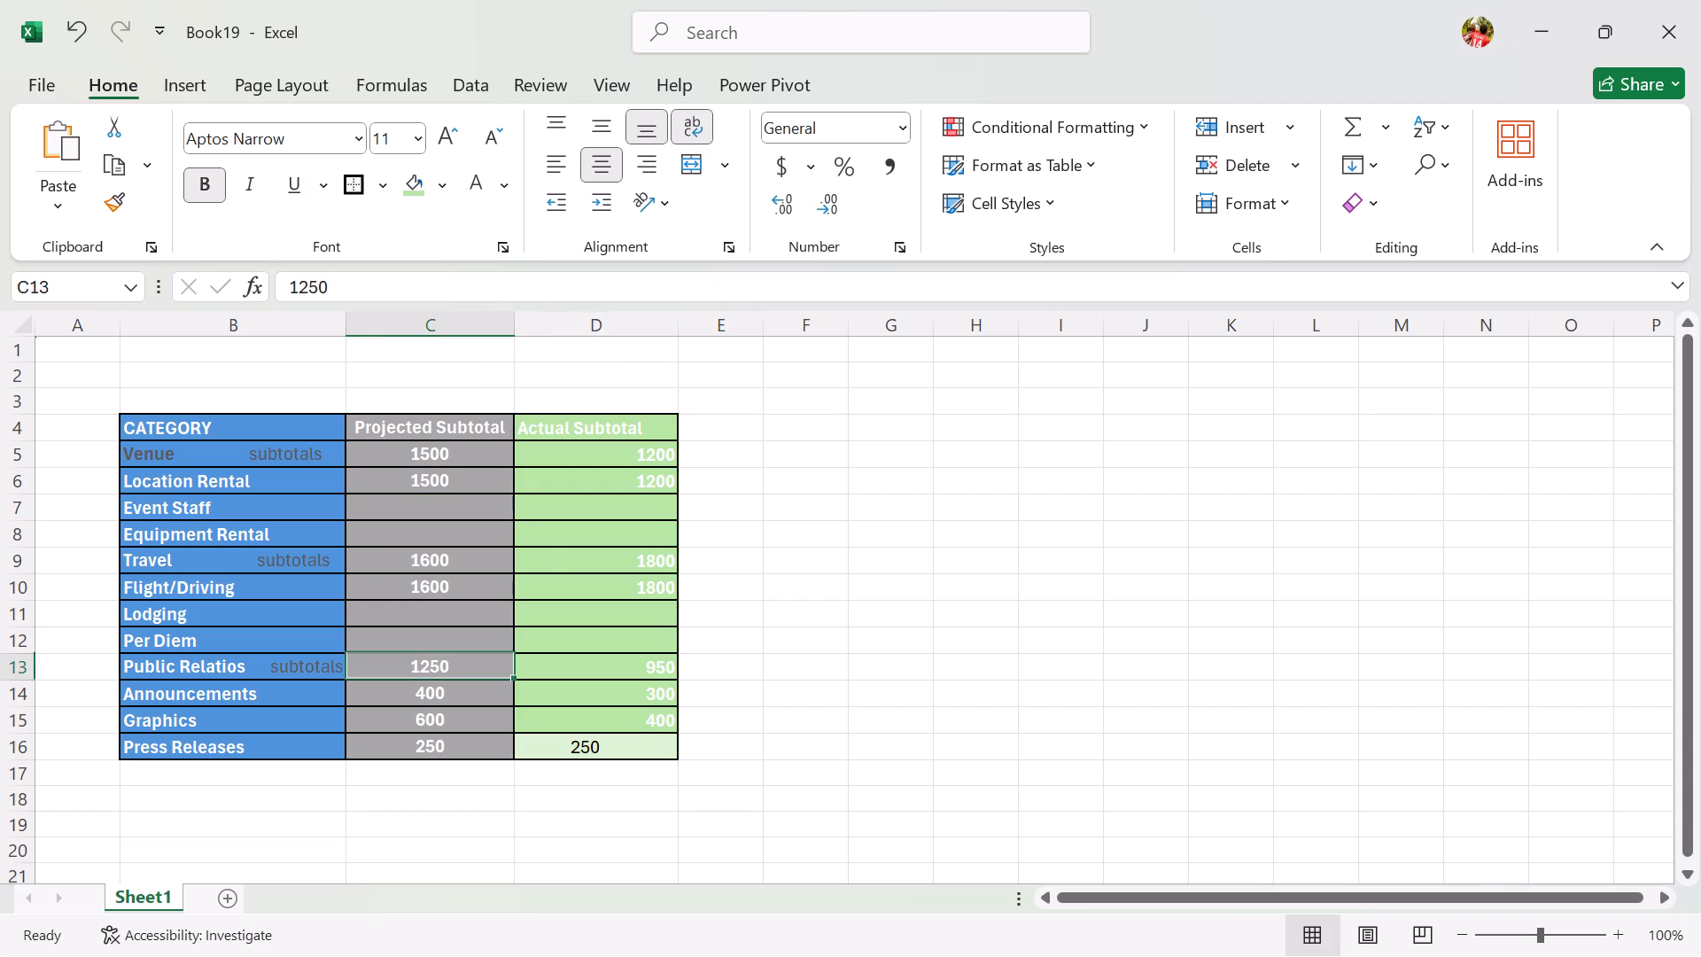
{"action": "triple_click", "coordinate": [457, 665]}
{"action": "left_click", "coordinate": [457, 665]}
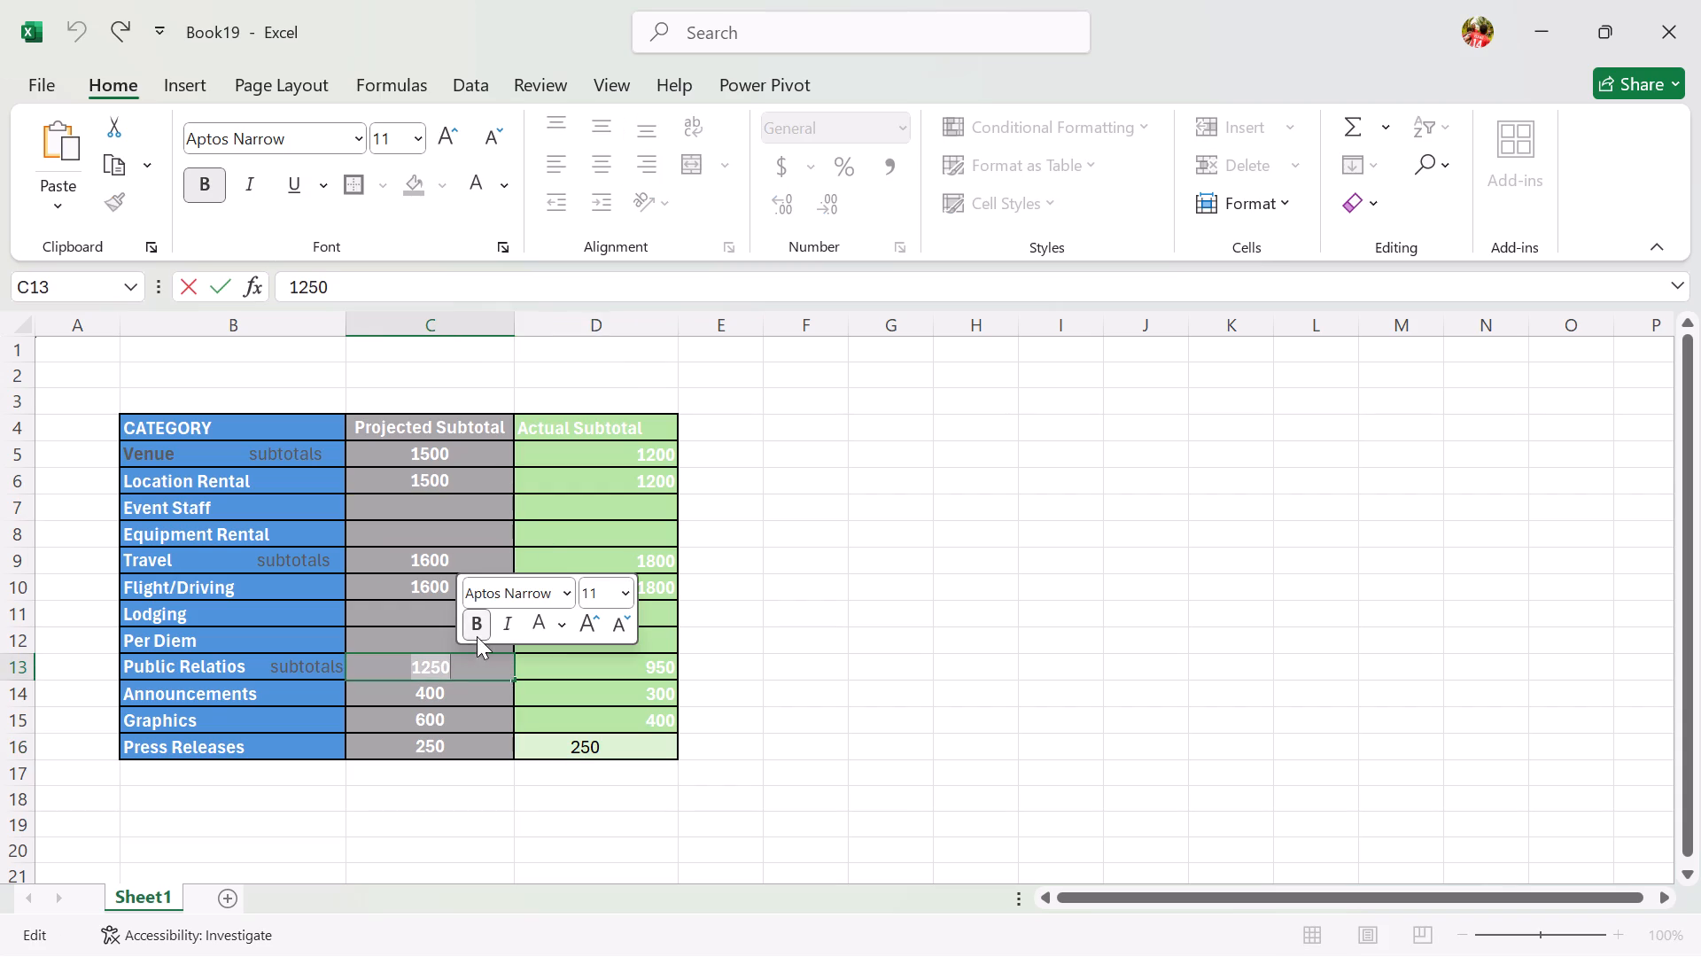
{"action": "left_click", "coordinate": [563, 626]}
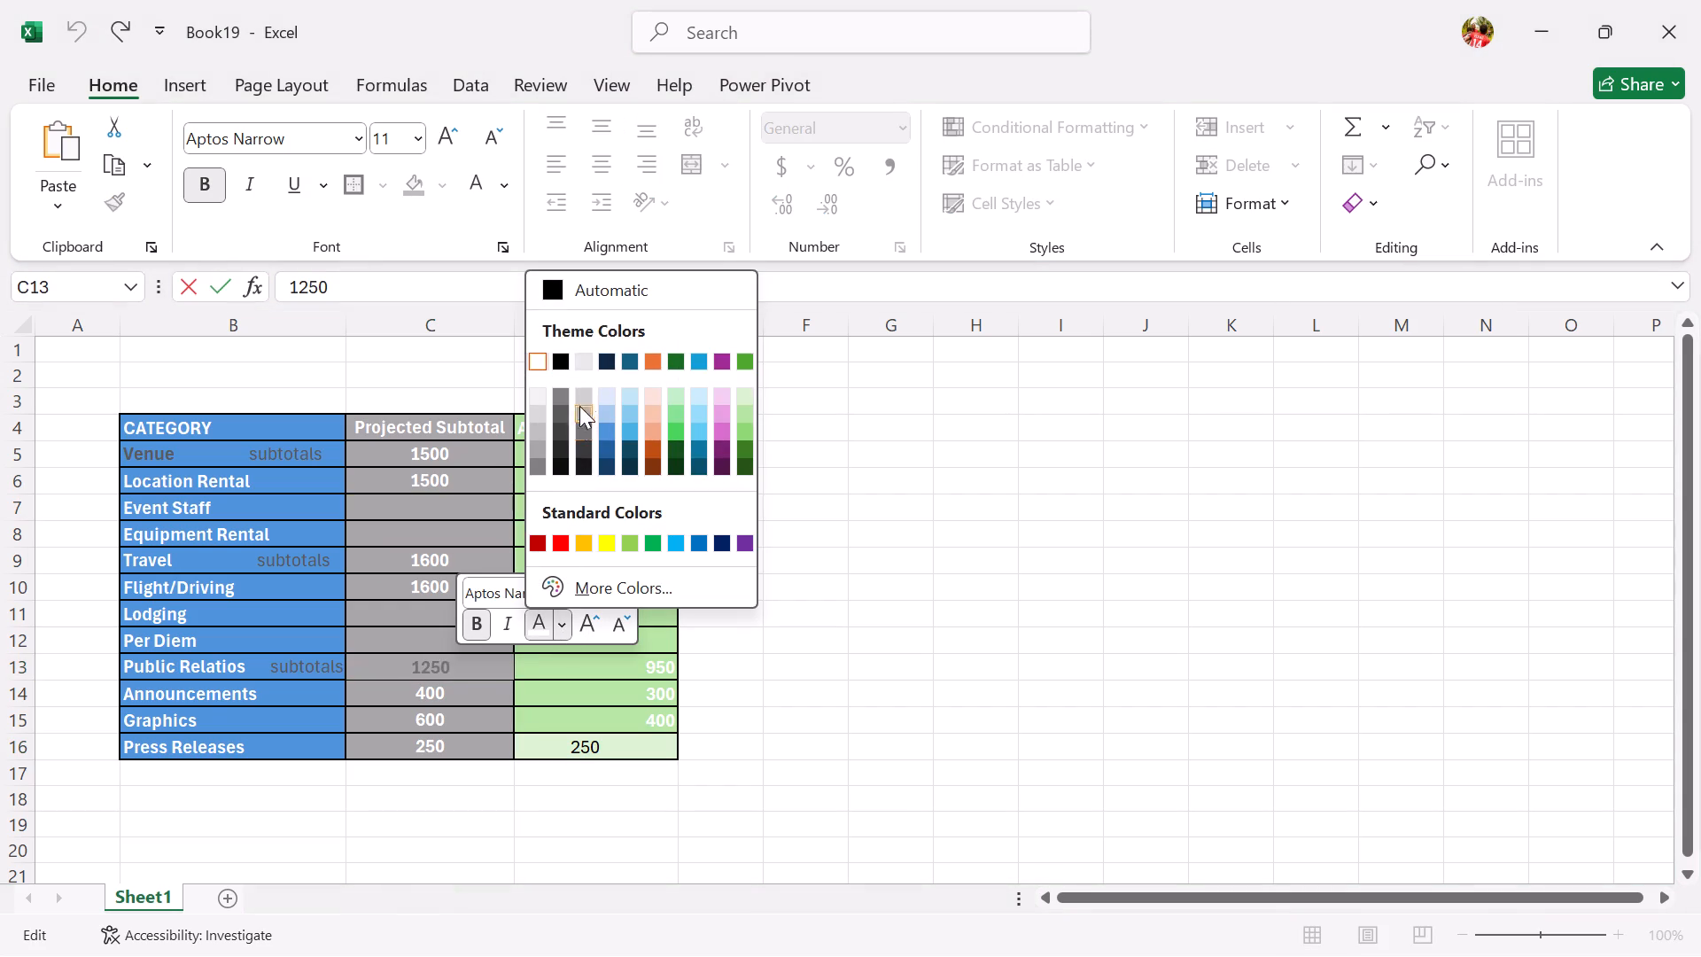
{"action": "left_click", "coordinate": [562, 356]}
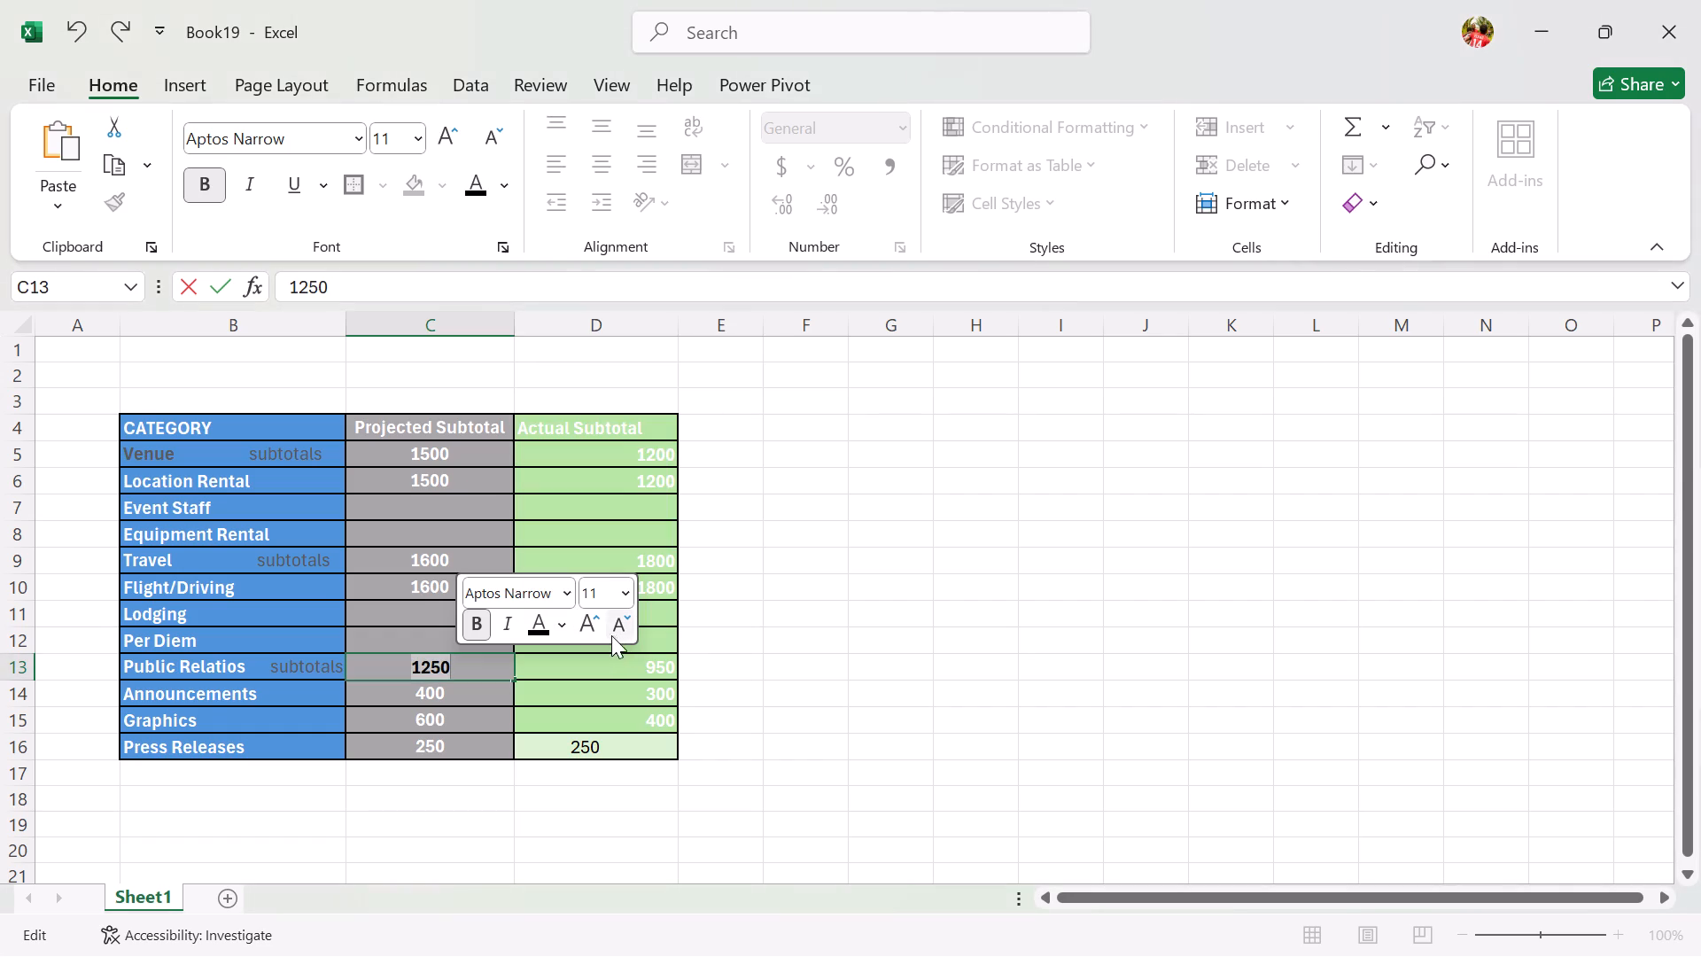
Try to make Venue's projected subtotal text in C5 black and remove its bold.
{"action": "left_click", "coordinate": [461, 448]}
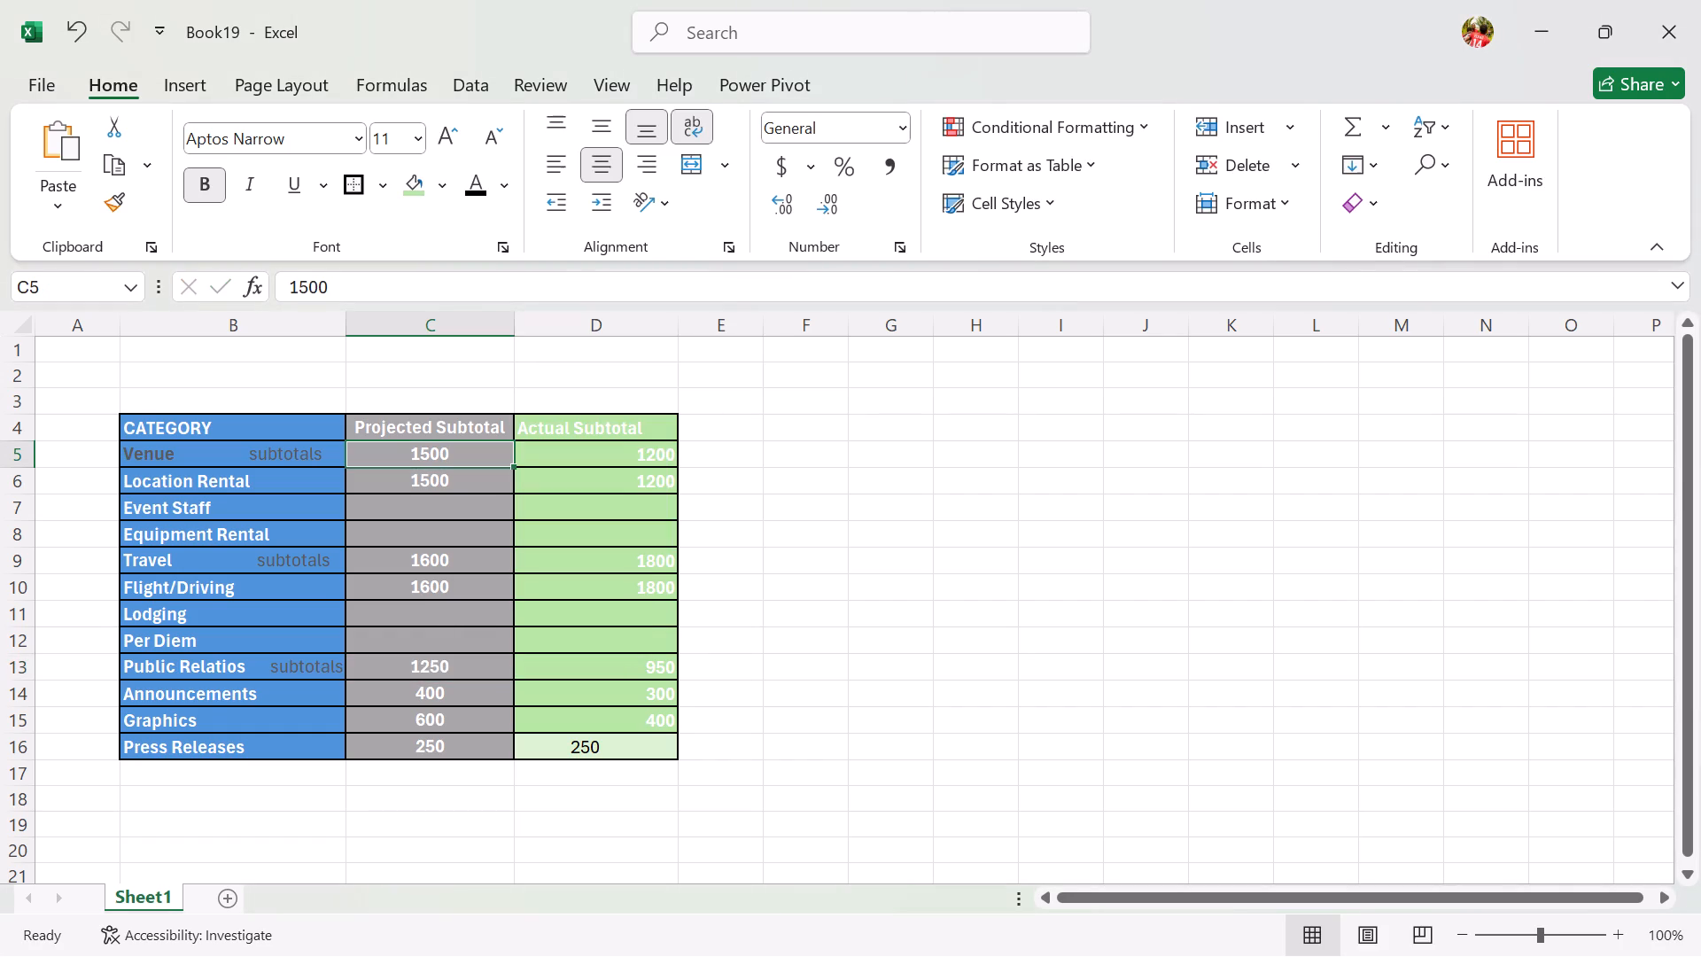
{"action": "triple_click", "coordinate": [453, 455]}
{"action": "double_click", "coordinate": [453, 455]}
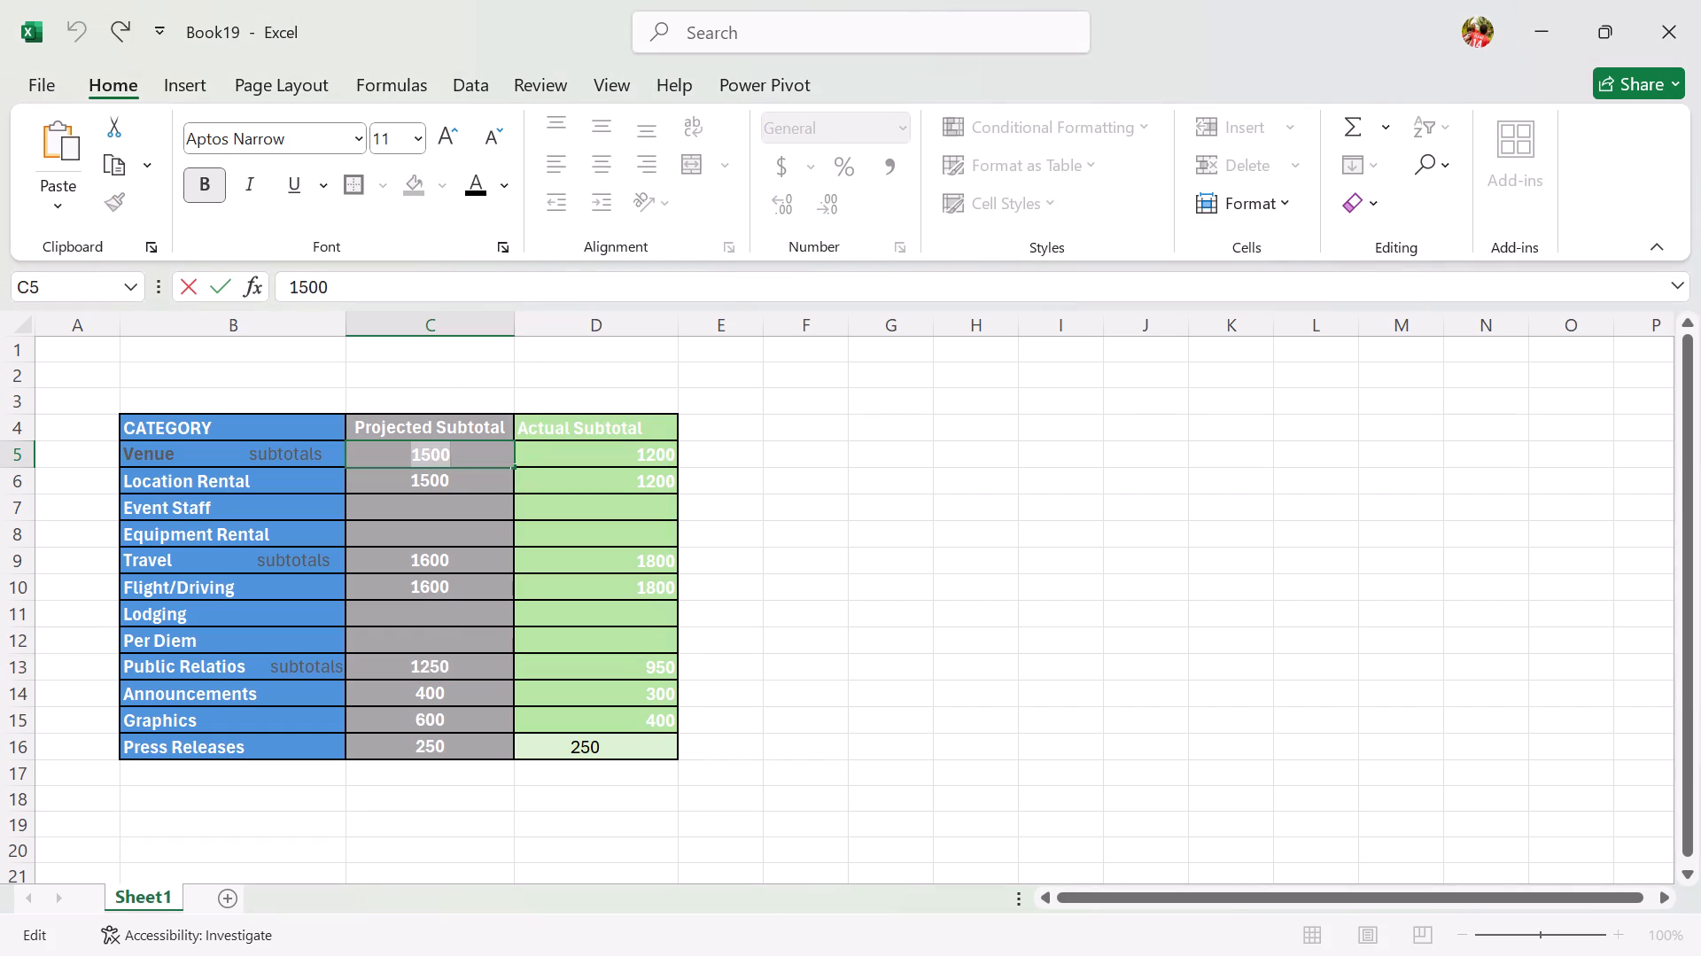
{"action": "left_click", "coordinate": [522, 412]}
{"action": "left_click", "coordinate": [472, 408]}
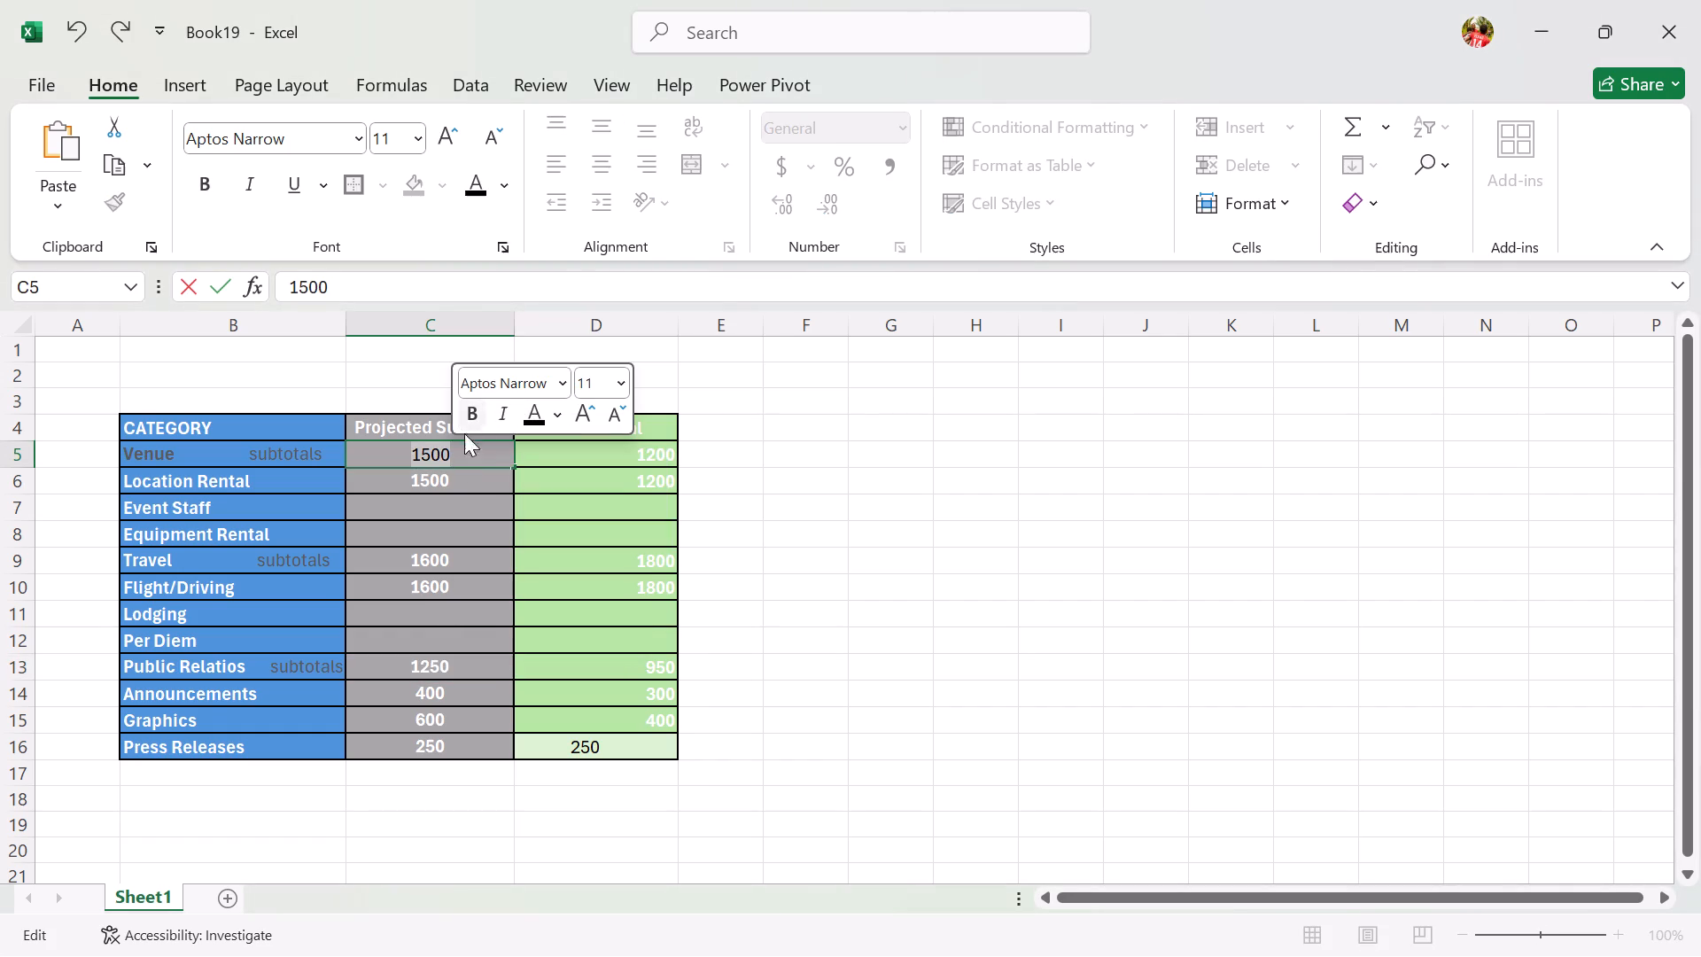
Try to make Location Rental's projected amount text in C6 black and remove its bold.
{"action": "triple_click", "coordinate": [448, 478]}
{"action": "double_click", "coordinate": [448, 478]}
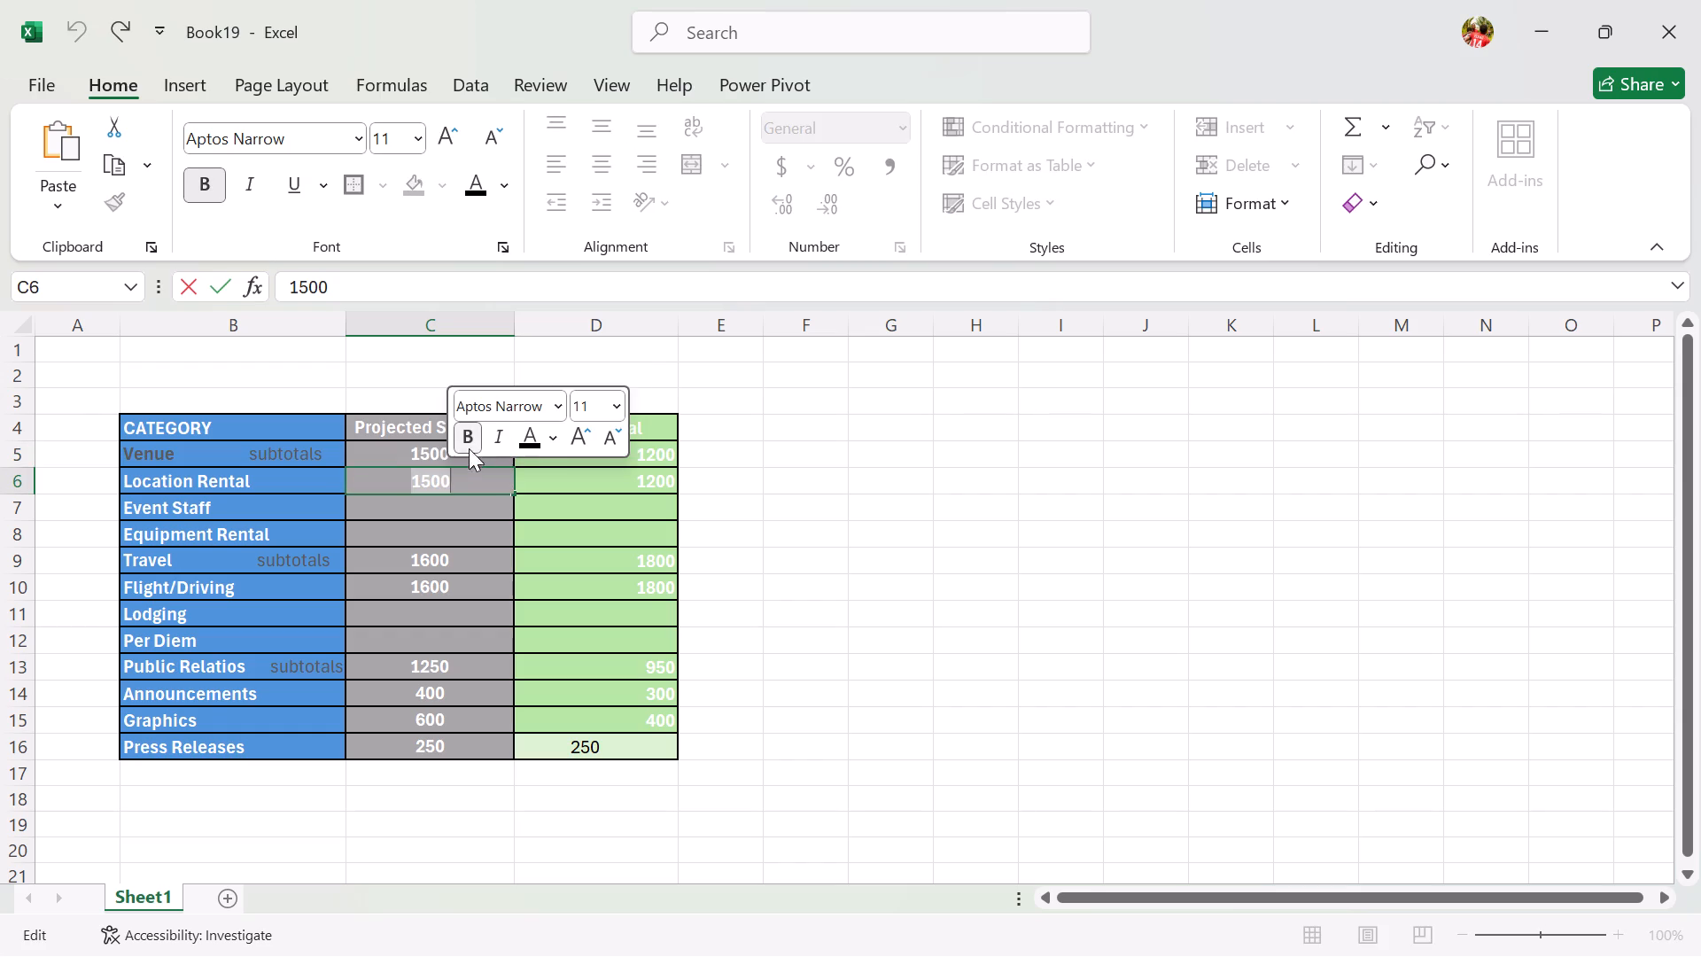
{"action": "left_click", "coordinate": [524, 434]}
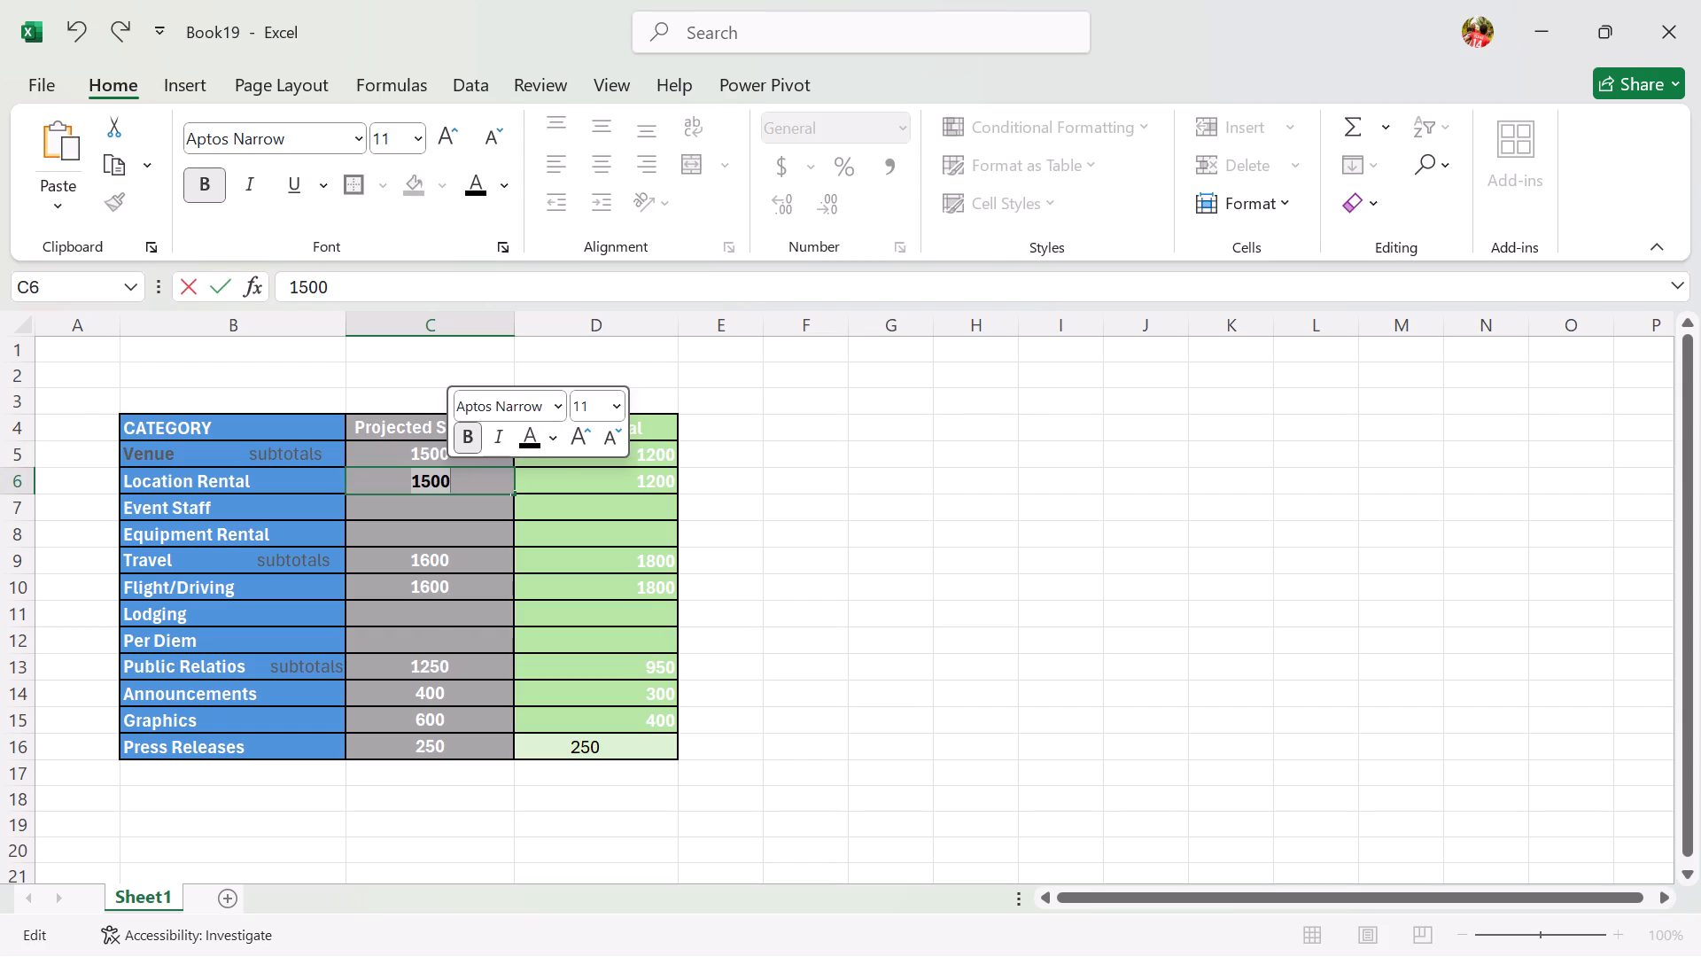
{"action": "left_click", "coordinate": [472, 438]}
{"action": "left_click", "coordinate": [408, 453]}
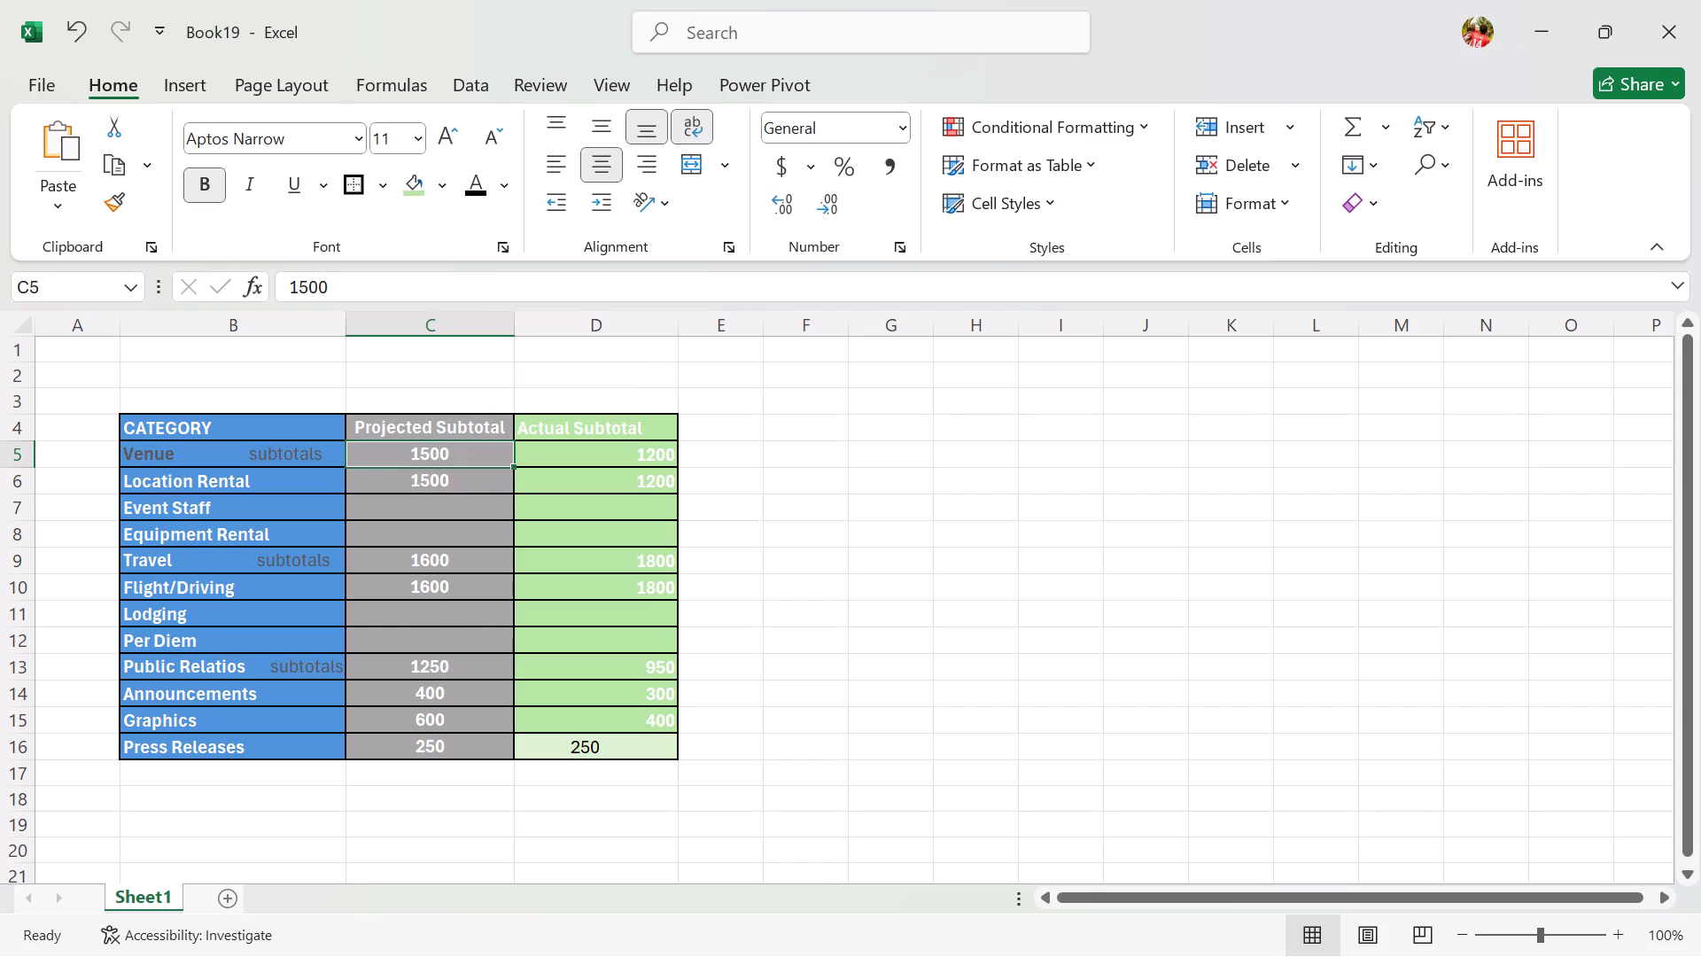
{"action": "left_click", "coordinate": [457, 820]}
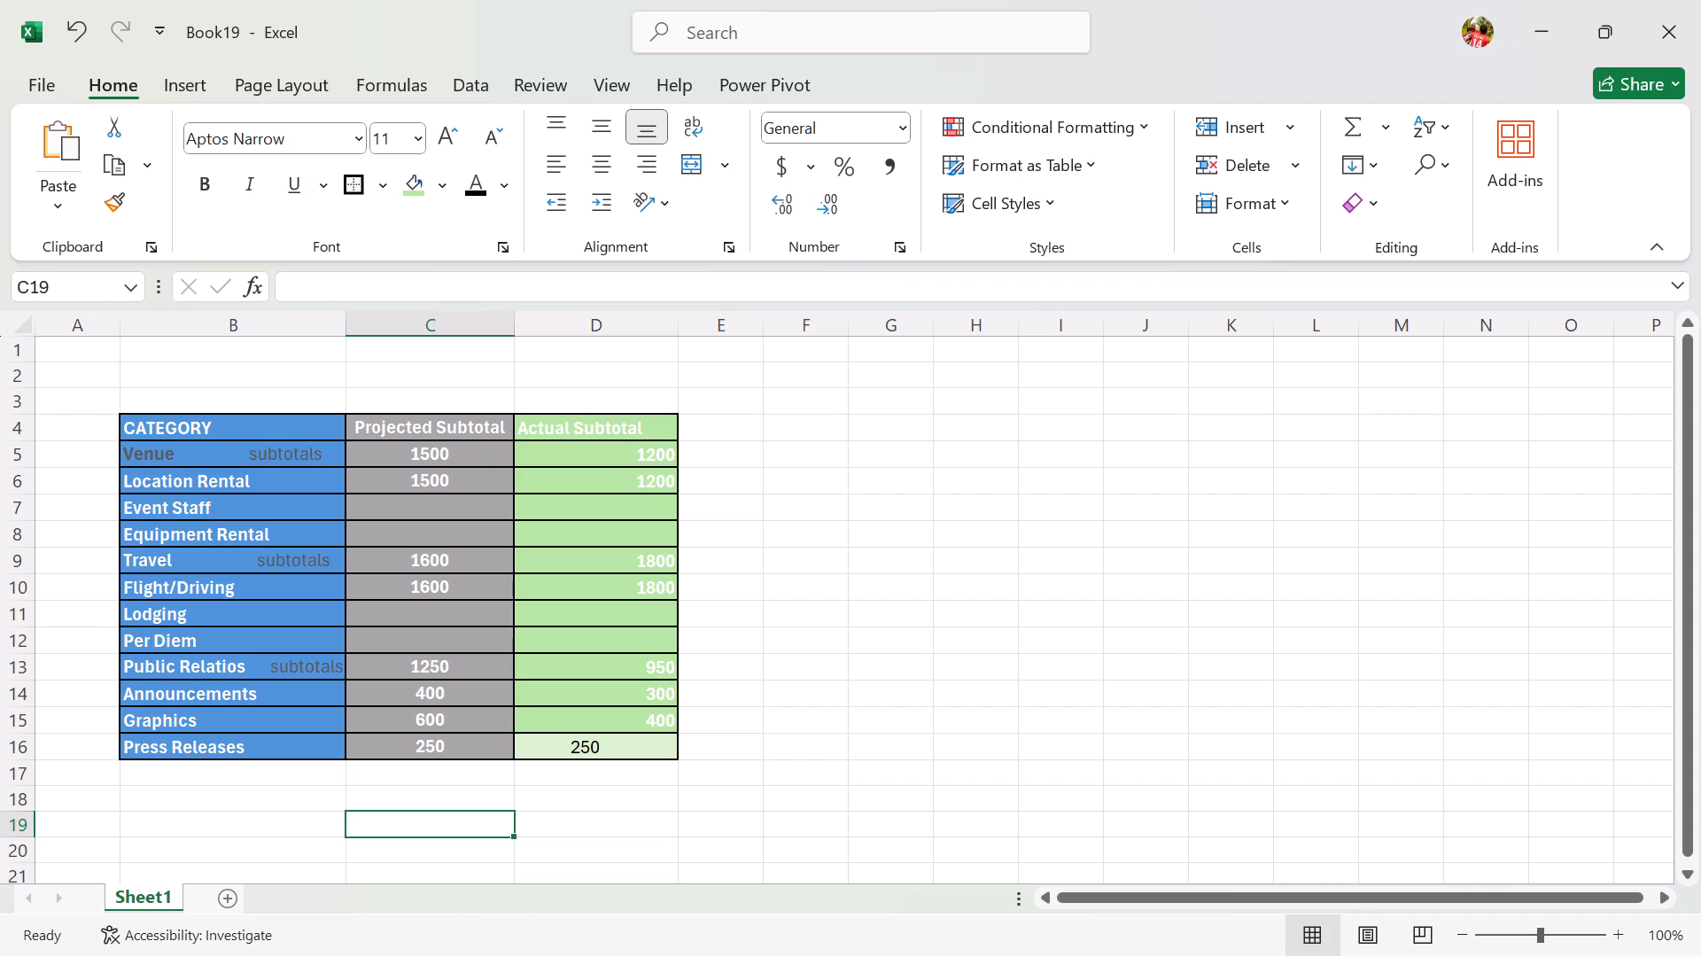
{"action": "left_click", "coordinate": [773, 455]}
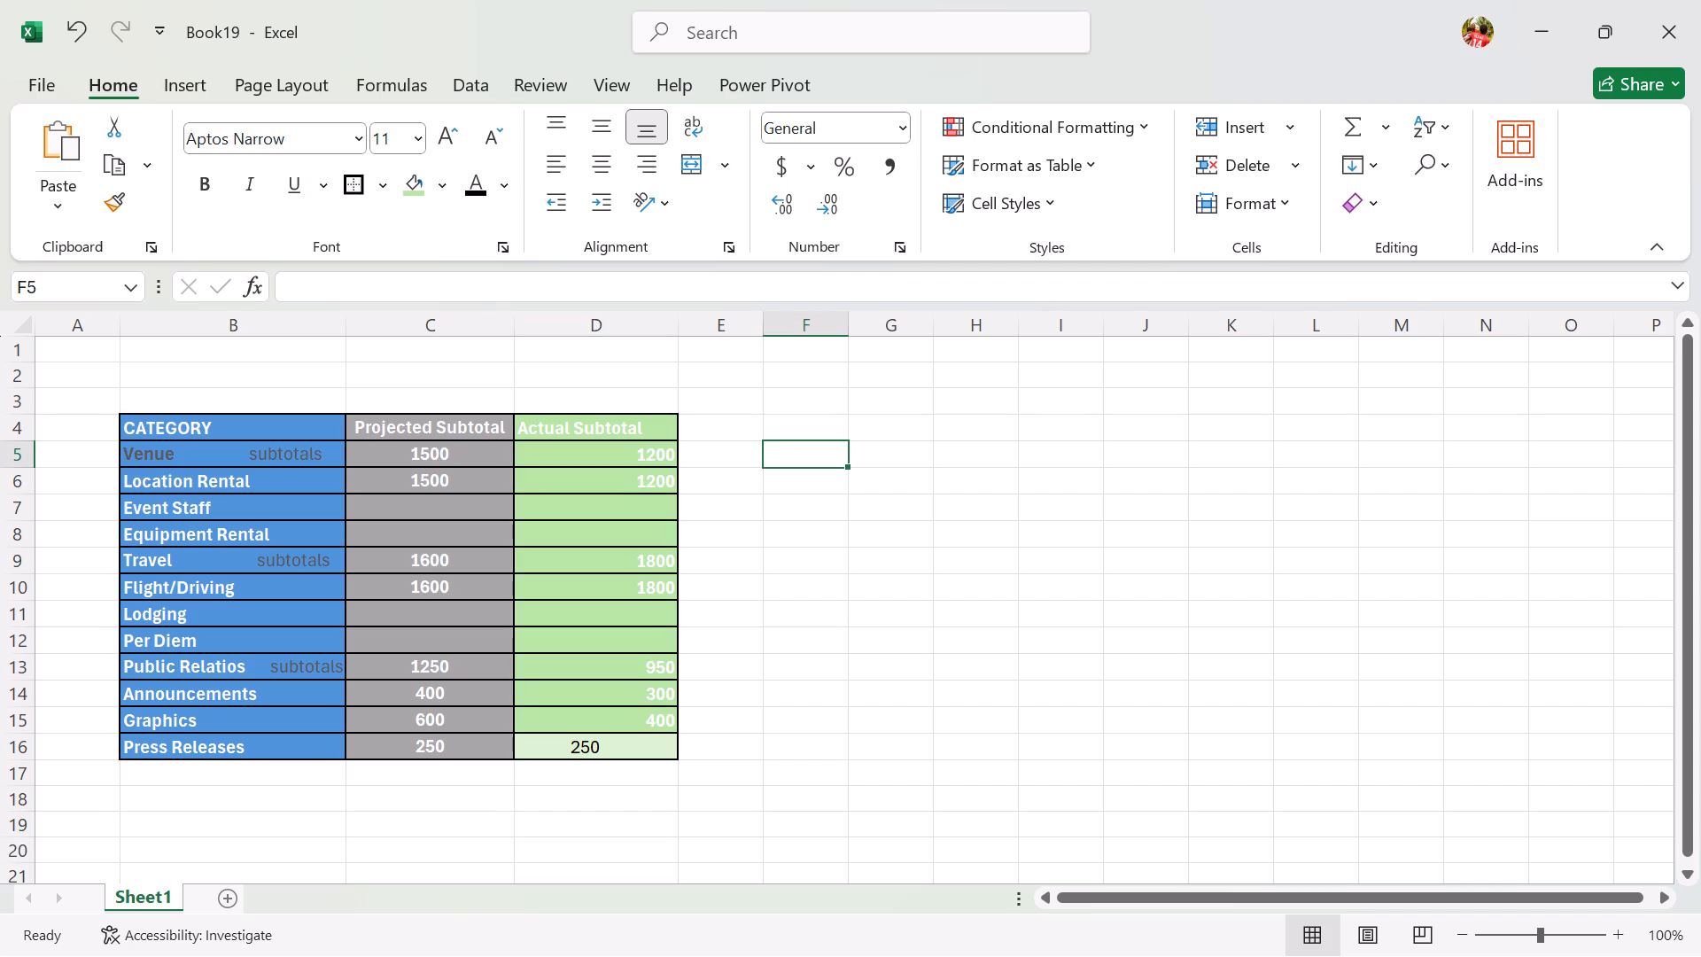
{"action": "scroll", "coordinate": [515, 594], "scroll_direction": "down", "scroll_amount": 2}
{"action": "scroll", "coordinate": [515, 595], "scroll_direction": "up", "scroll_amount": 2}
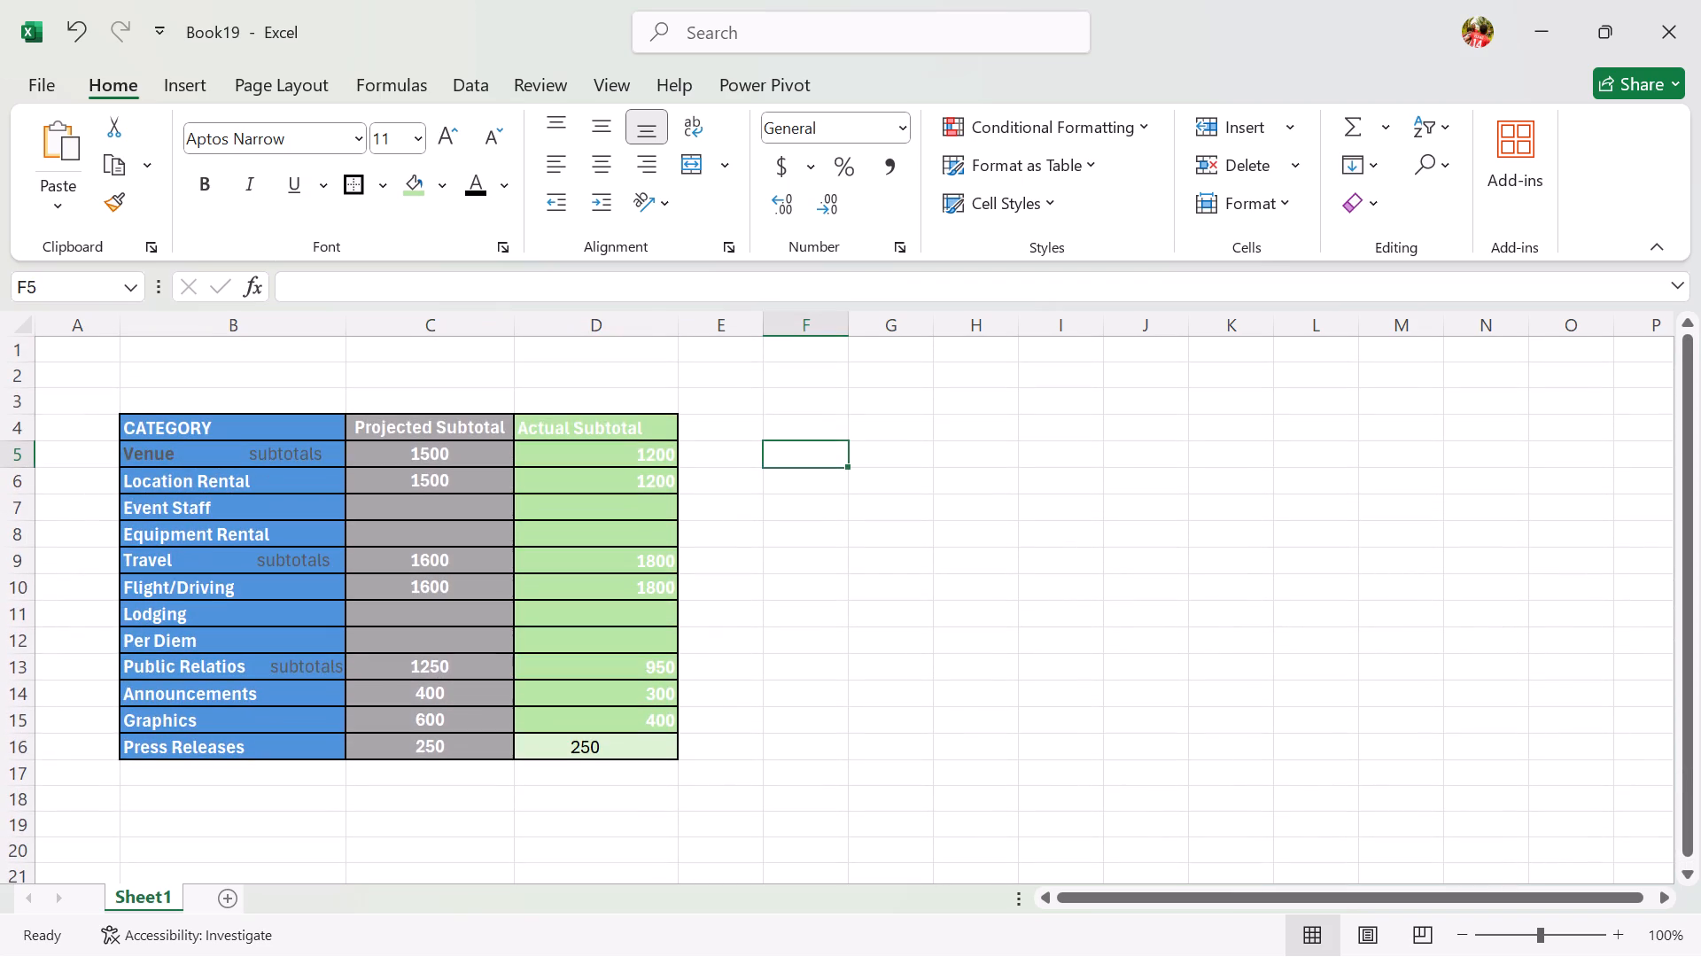